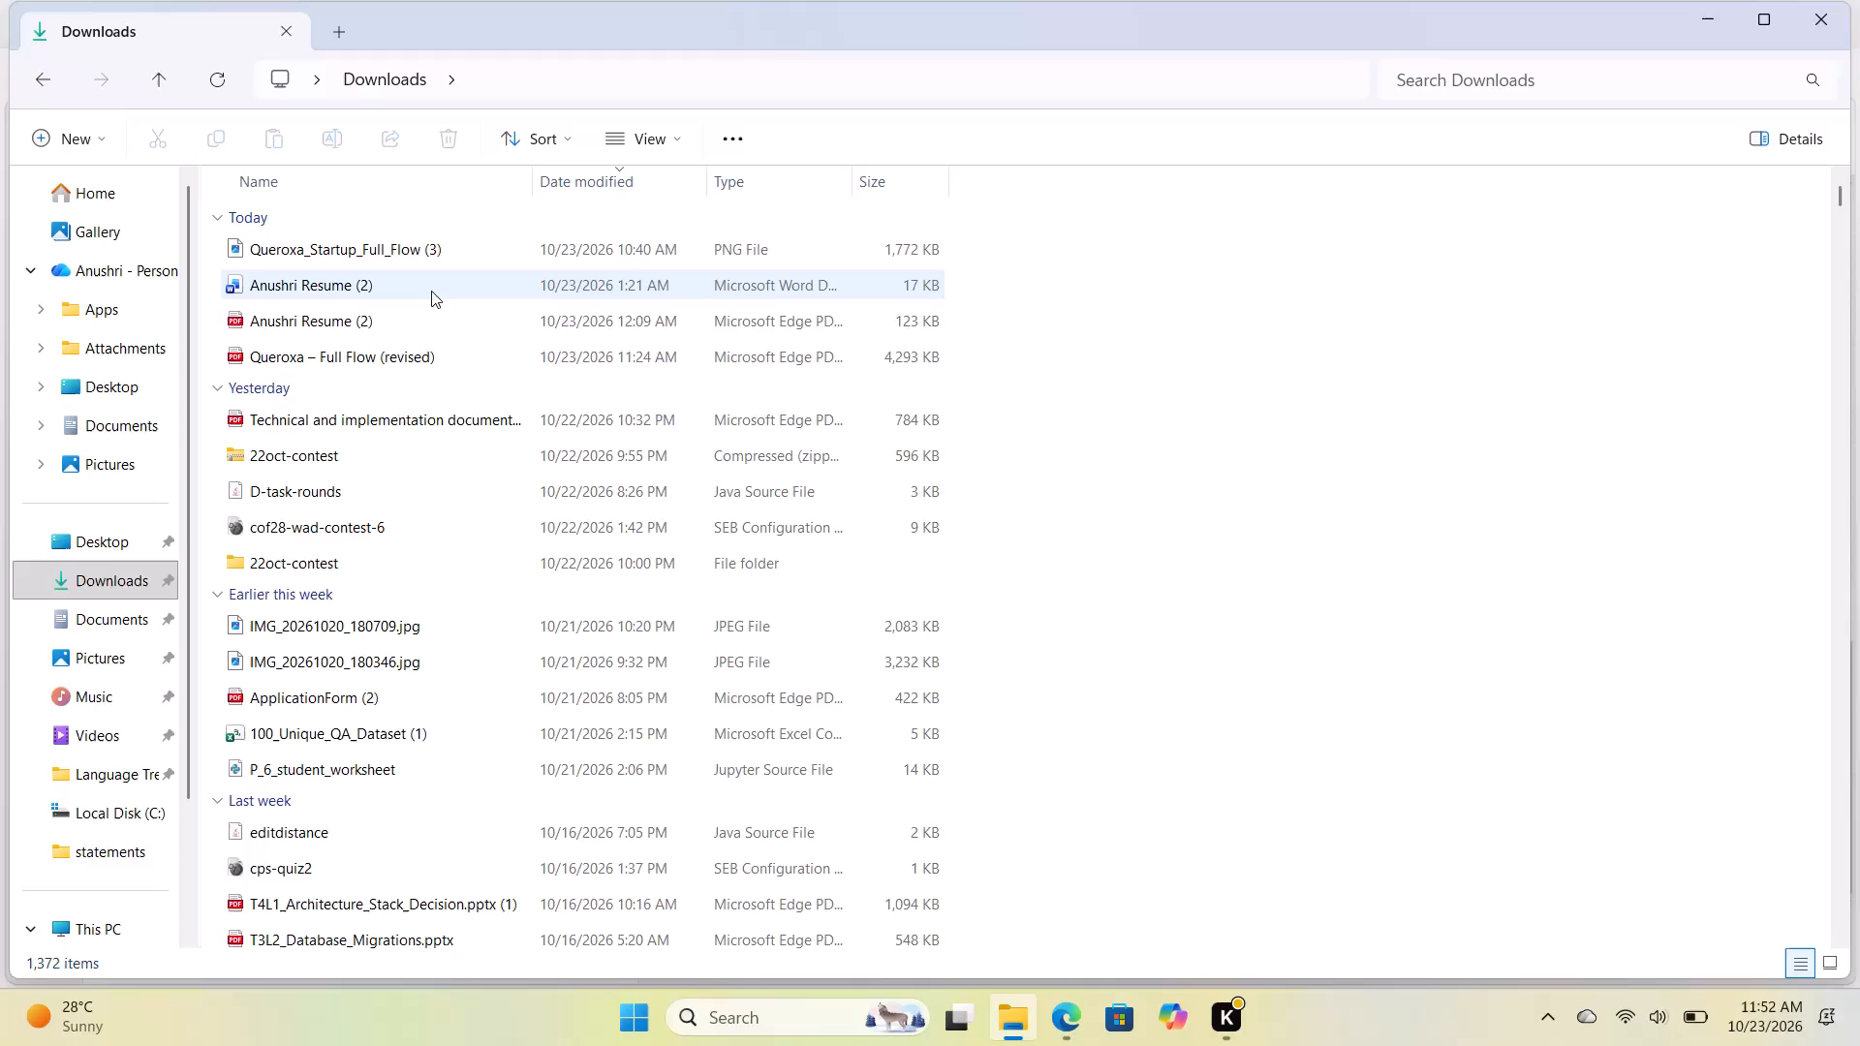
# Open the Word version of the resume from the Downloads folder and dismiss the Microsoft 365 purchase and free-trial offers.
pyautogui.doubleClick(431, 289)
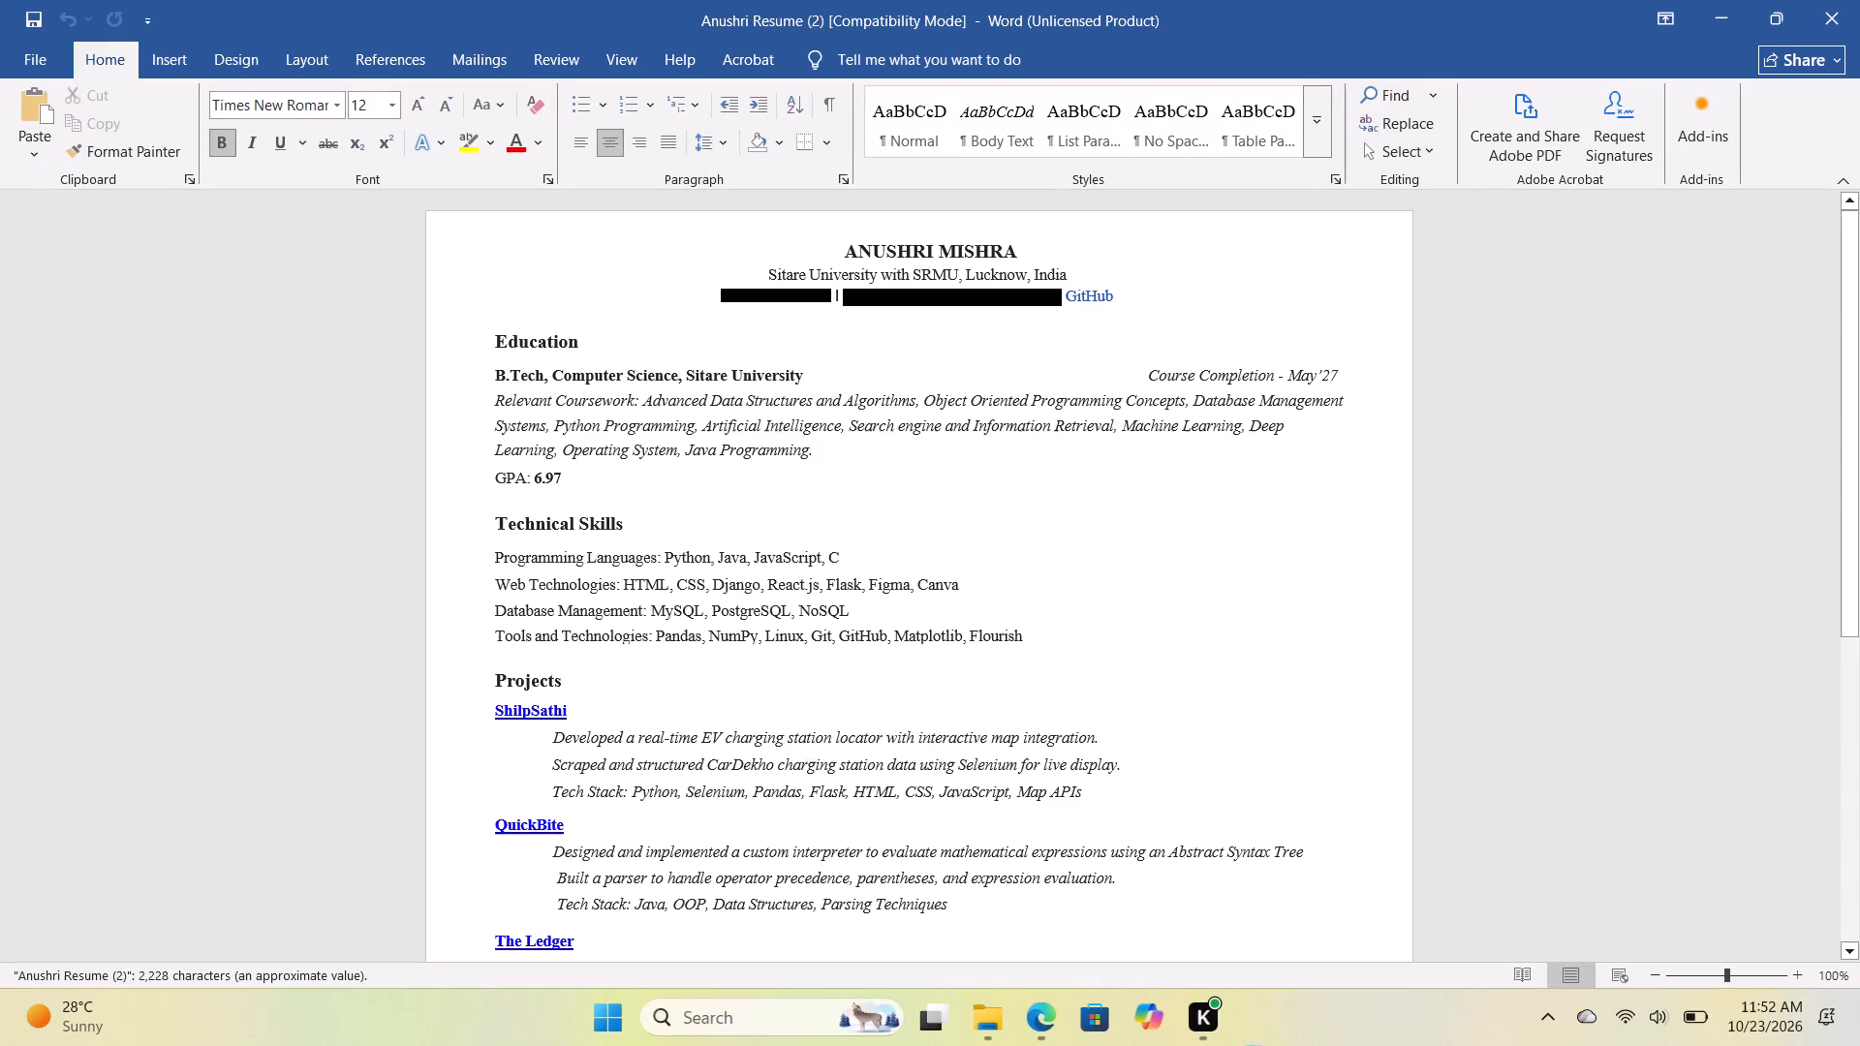
pyautogui.scroll(-2, 945, 569)
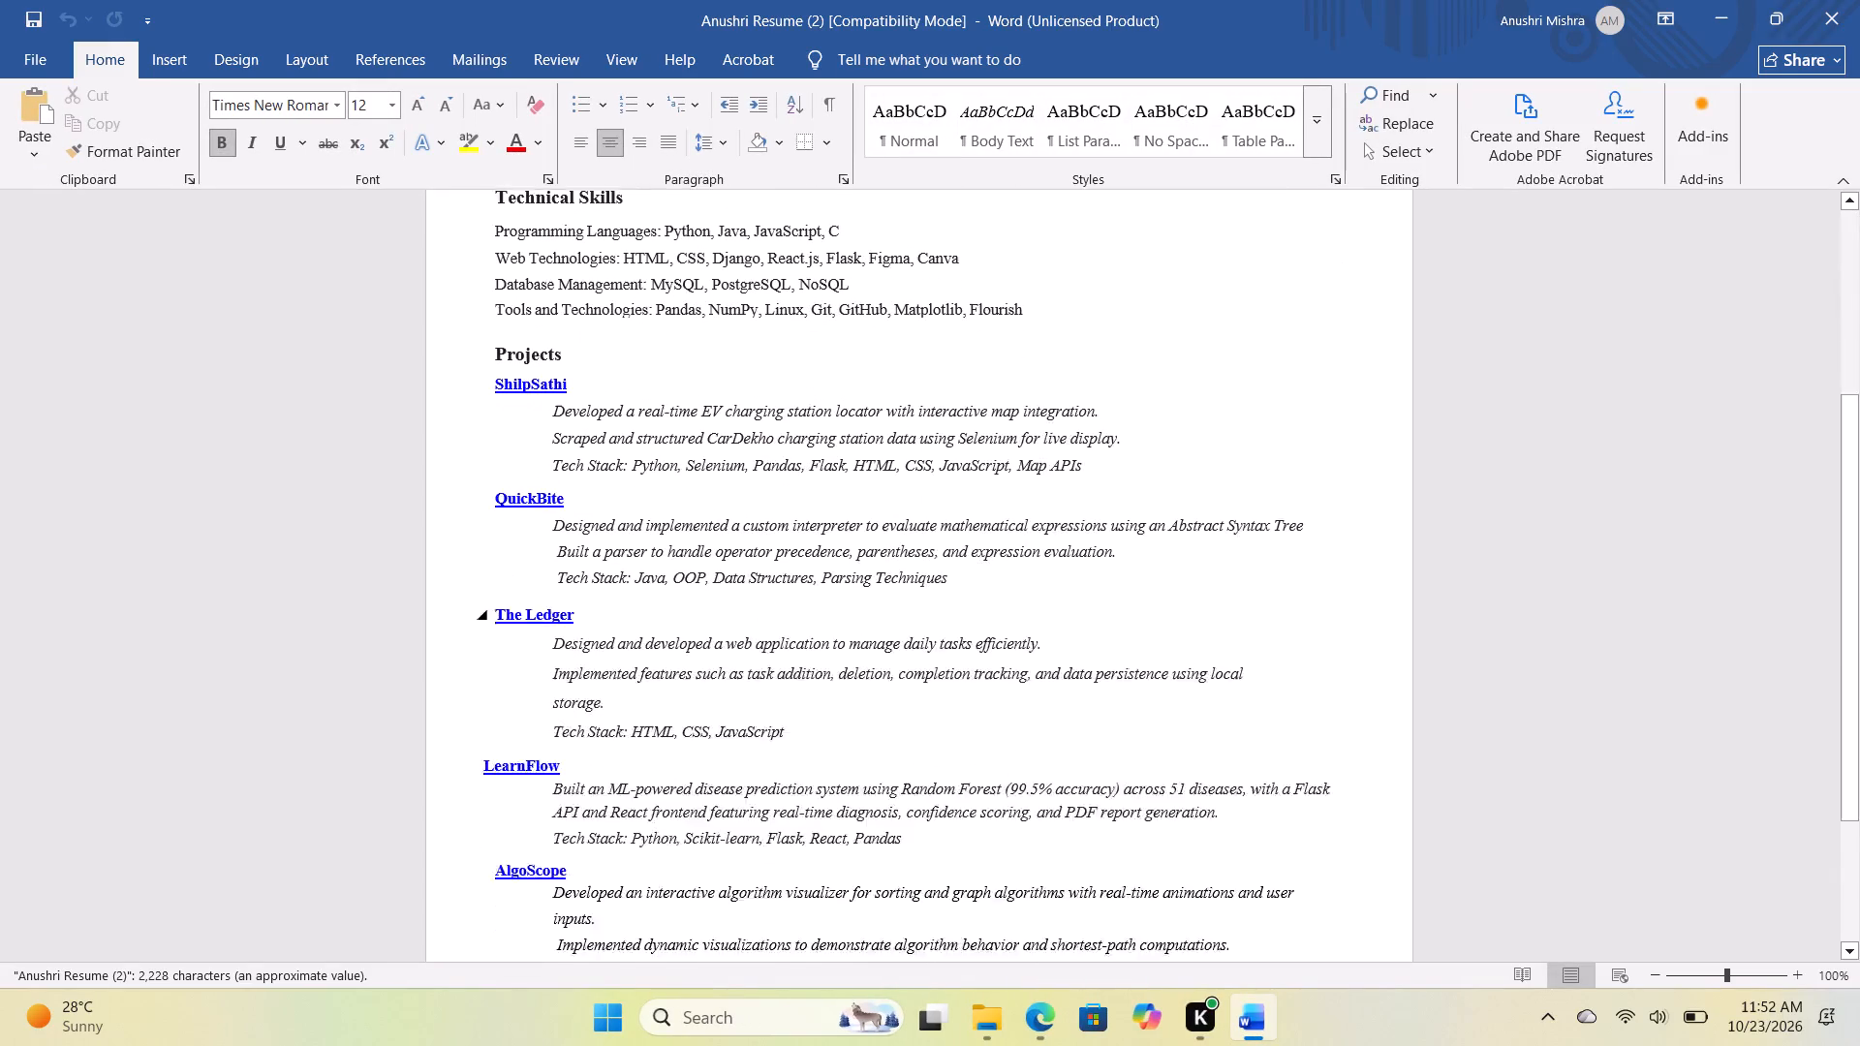
pyautogui.scroll(-1, 945, 569)
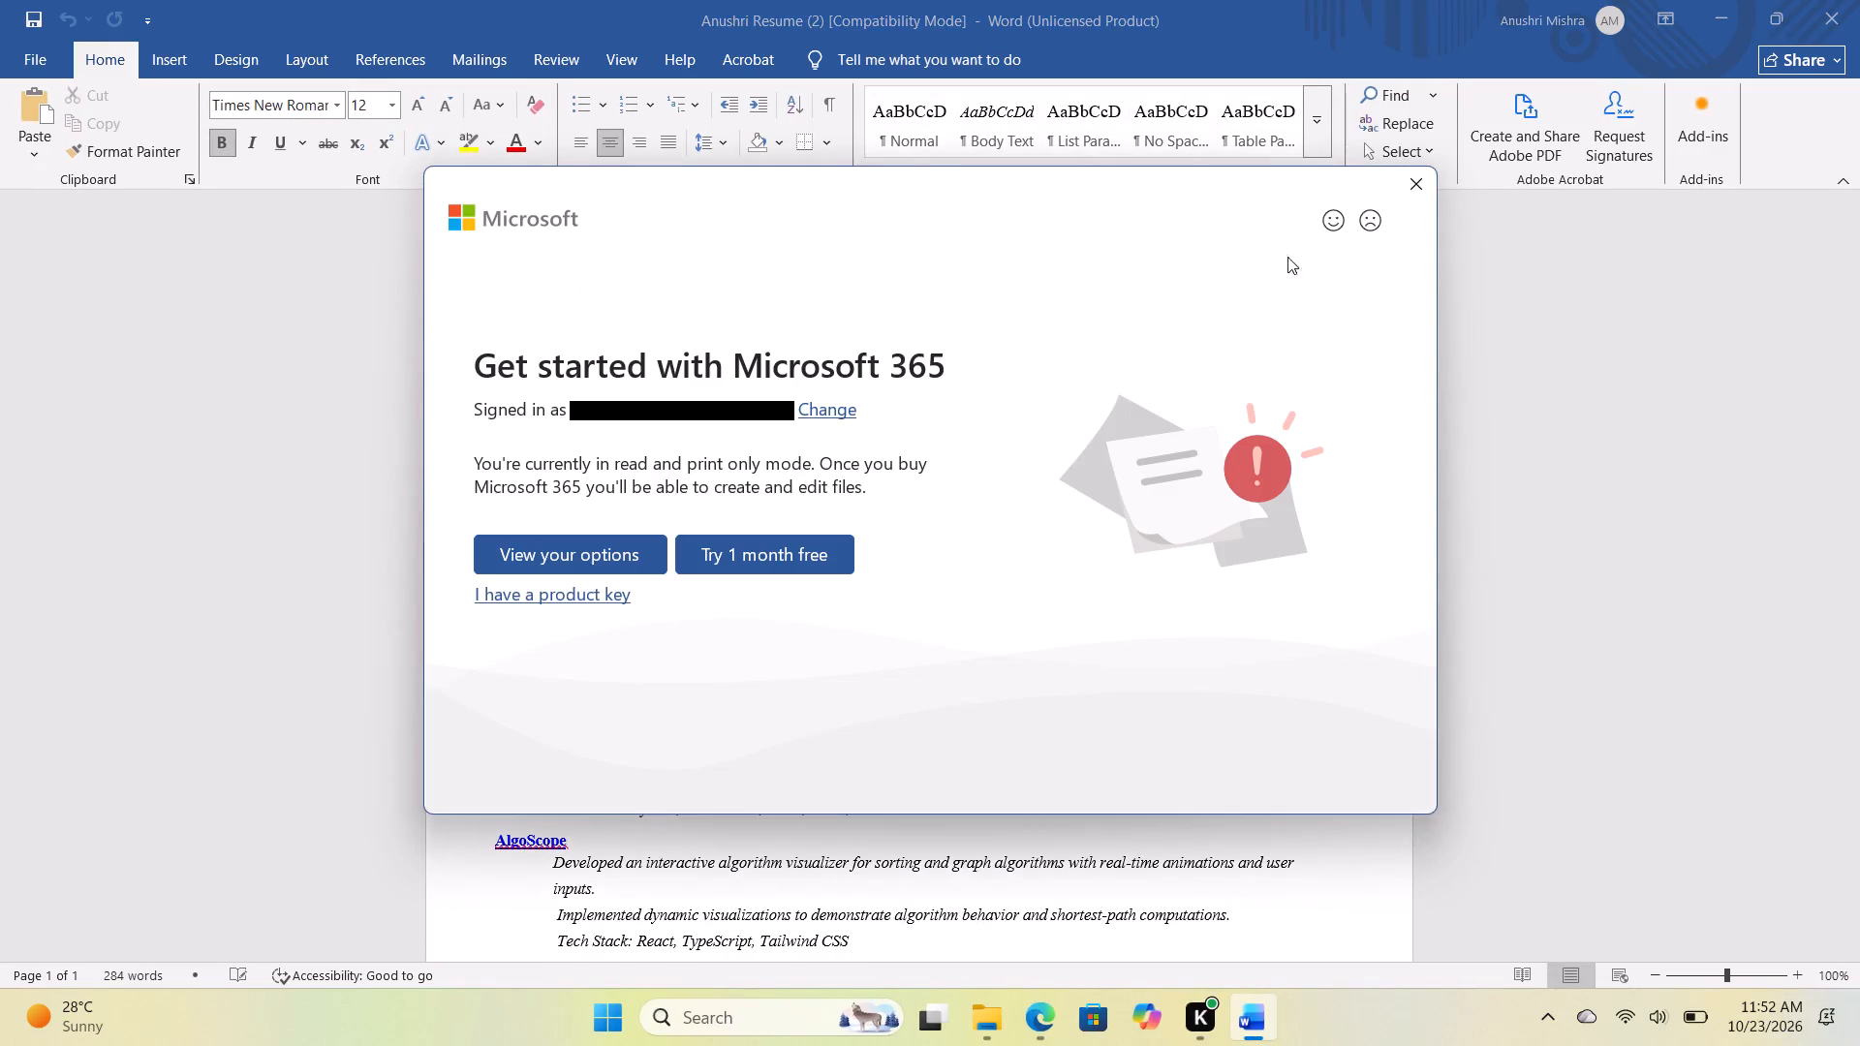
pyautogui.click(1428, 177)
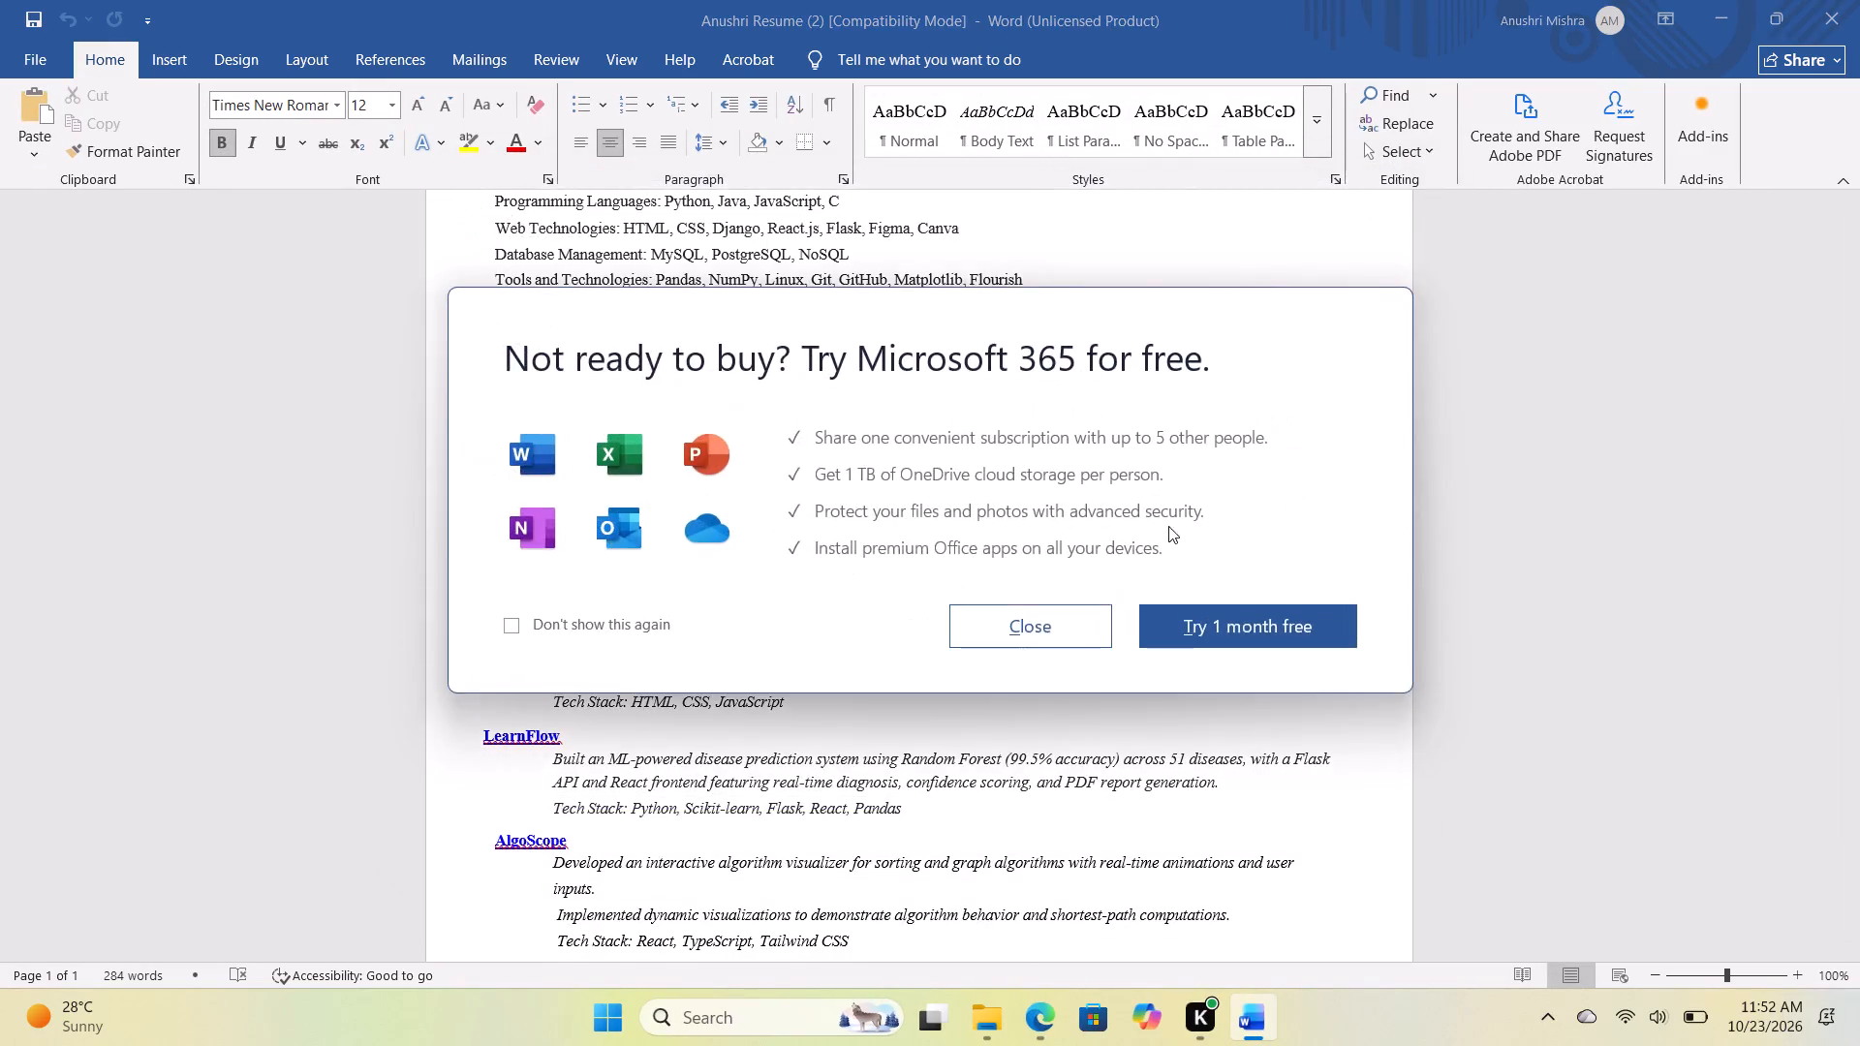
pyautogui.click(1042, 639)
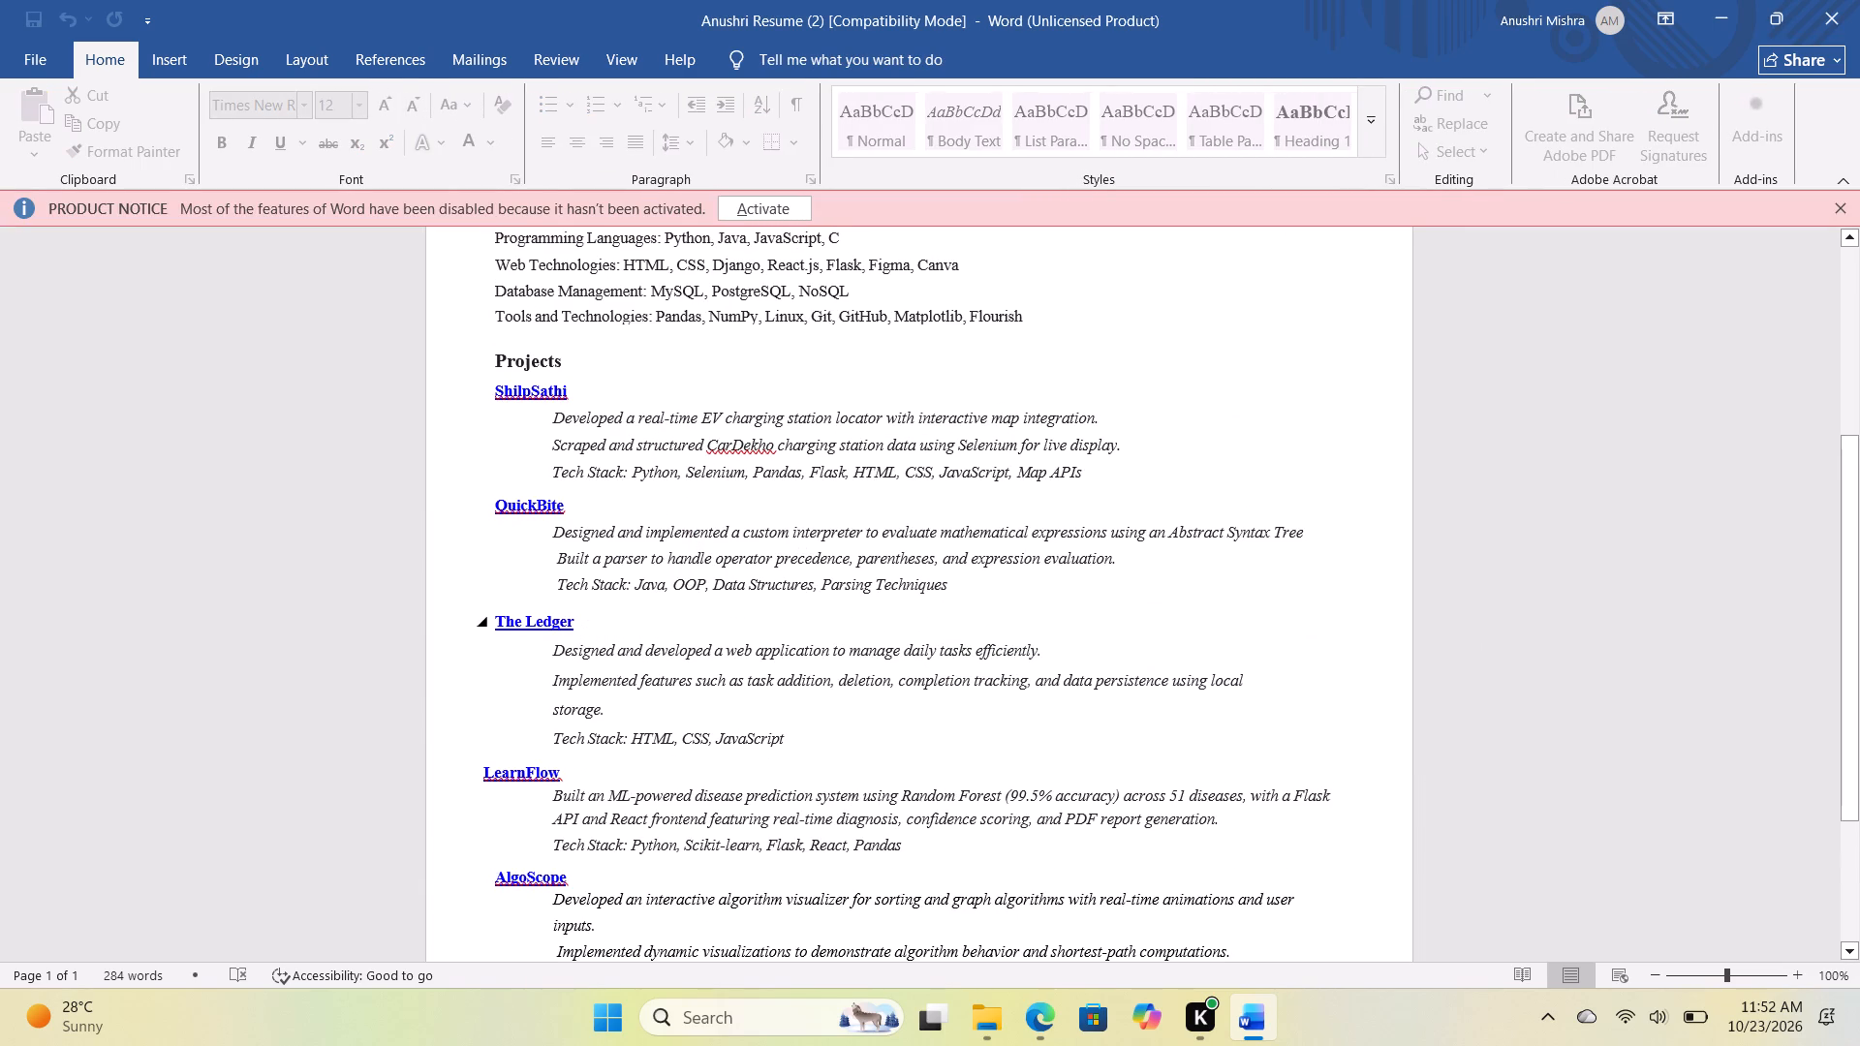
# Read through the resume's education, technical skills, projects and scholarships sections.
pyautogui.scroll(-2, 947, 678)
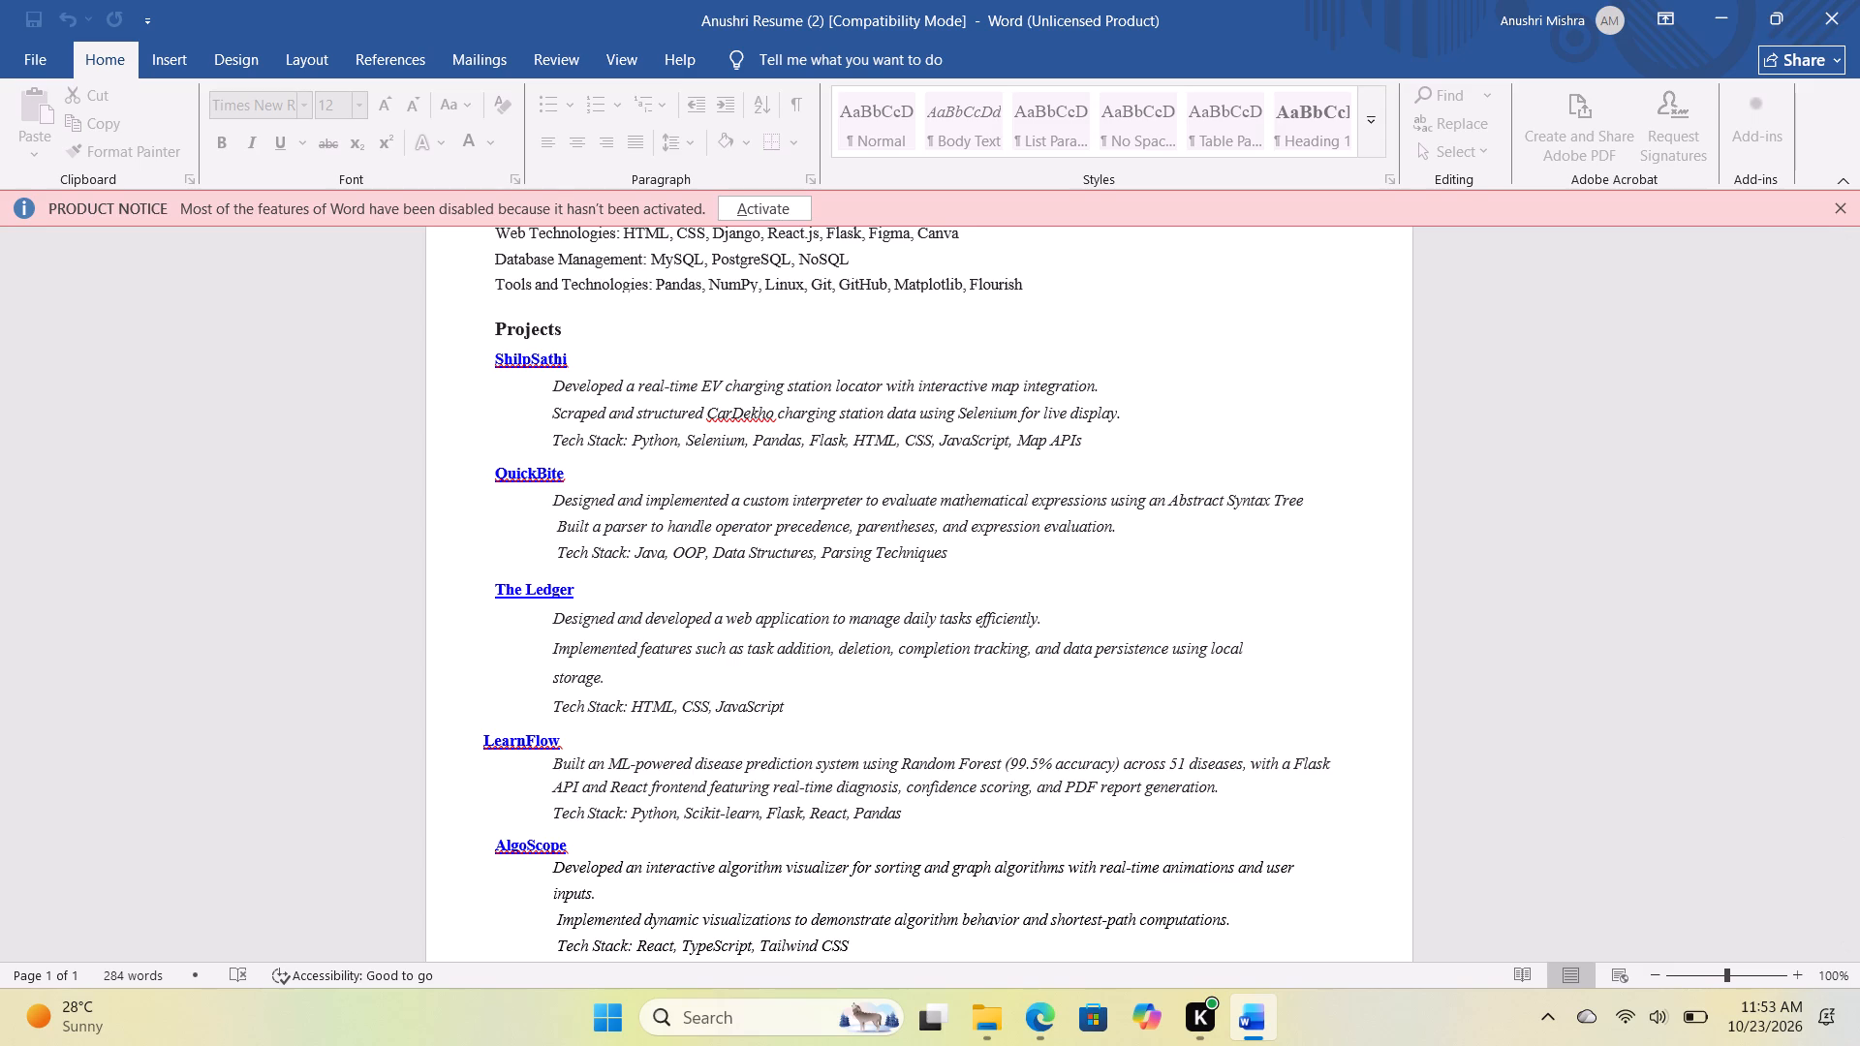
pyautogui.scroll(1, 947, 678)
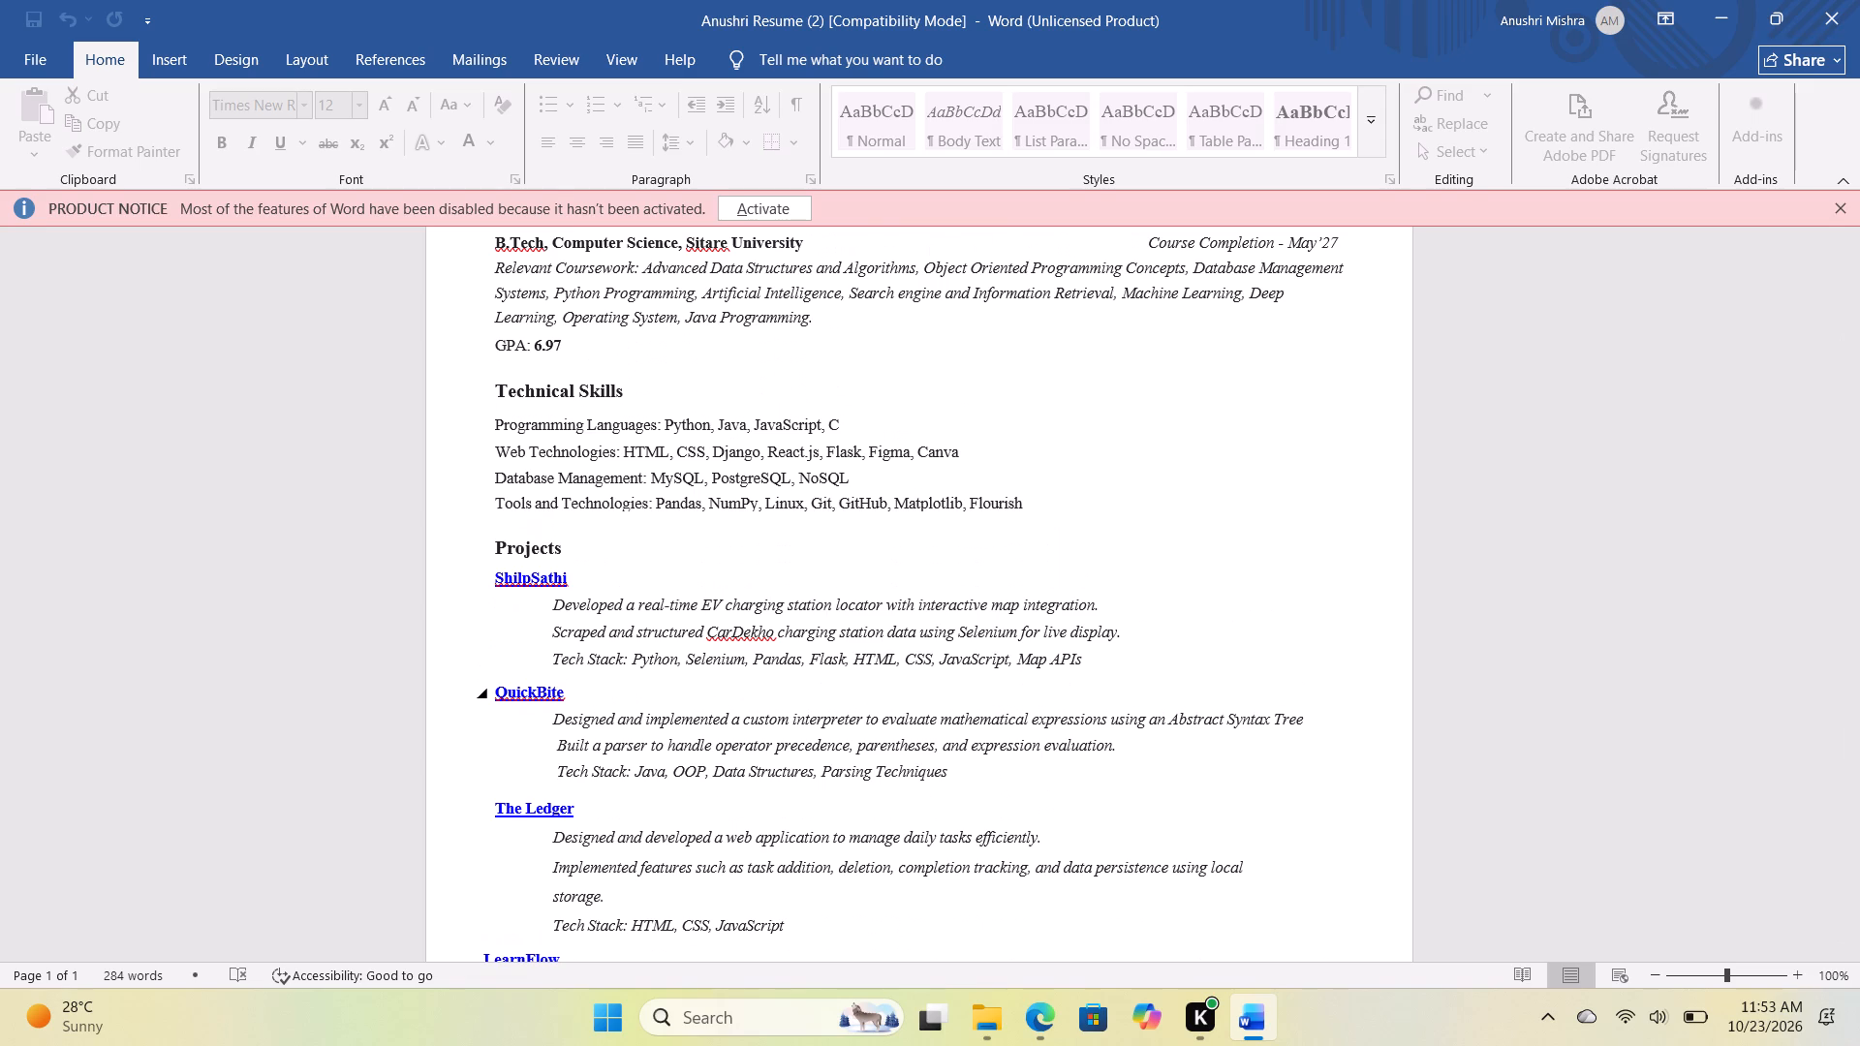
pyautogui.scroll(-3, 947, 678)
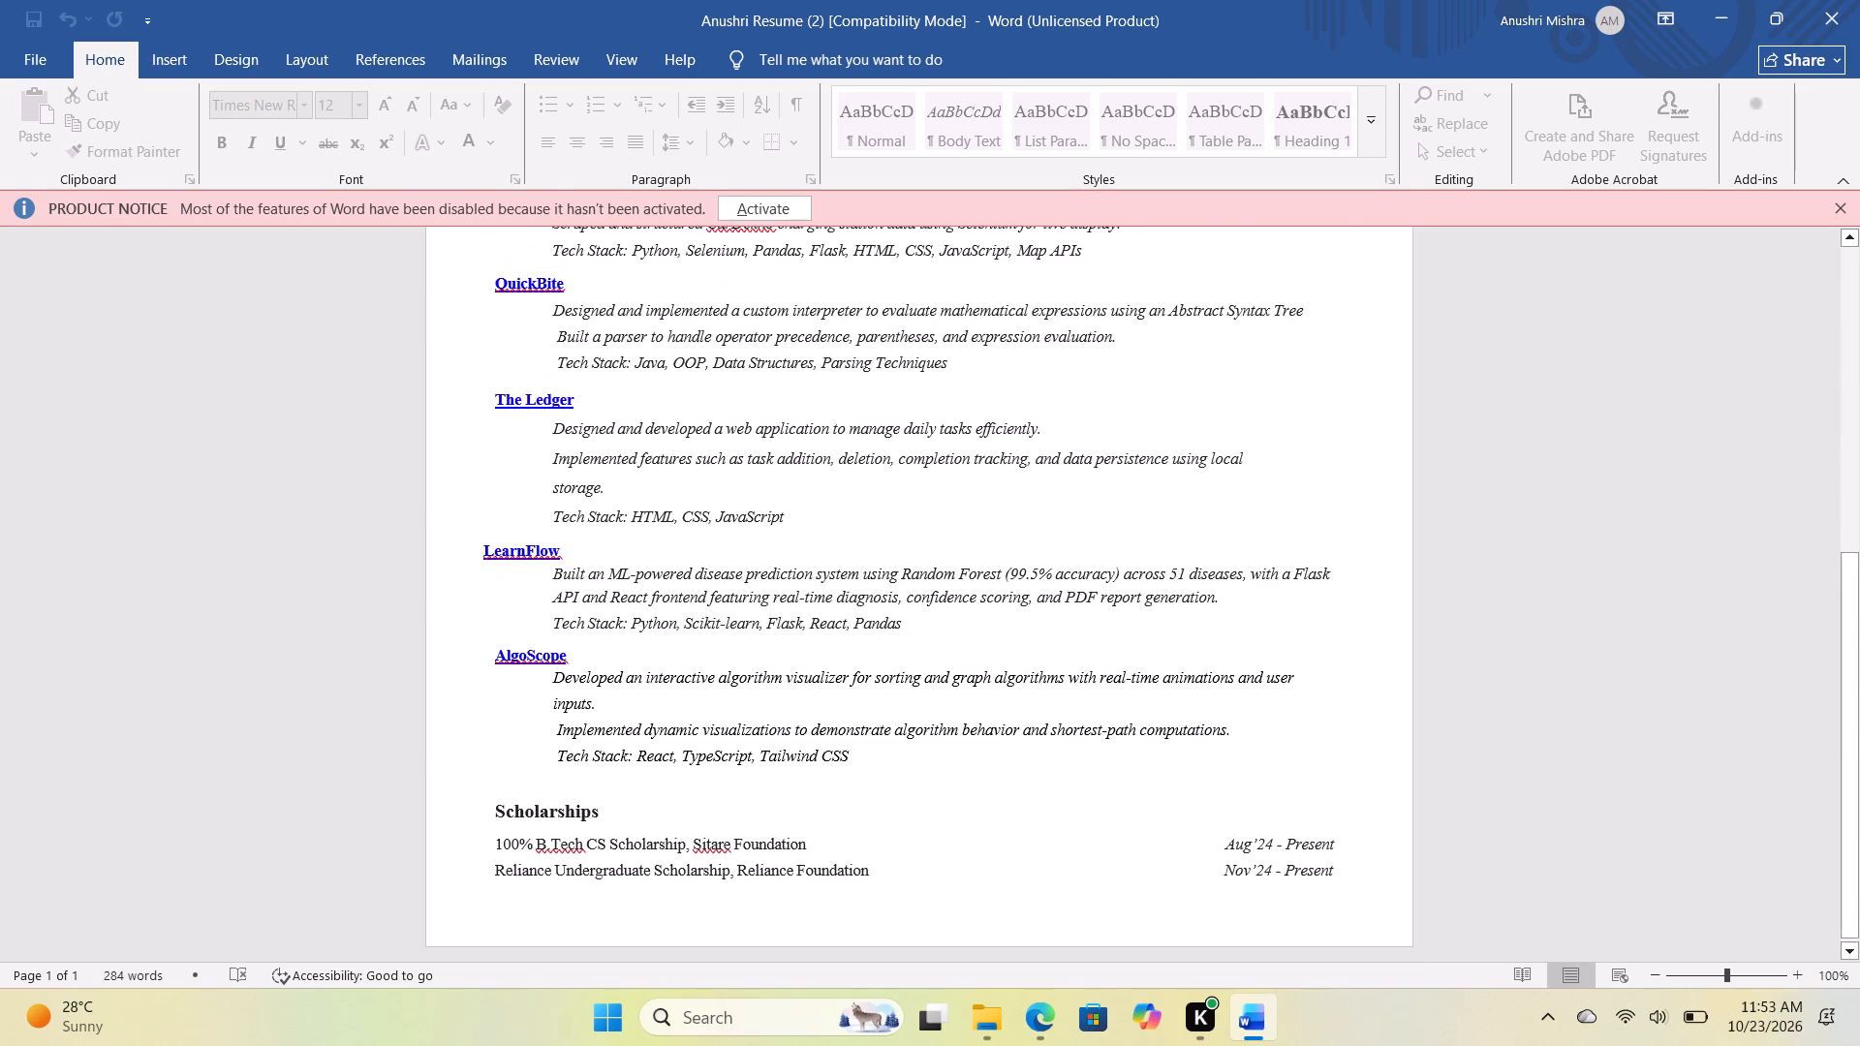
pyautogui.scroll(-2, 947, 678)
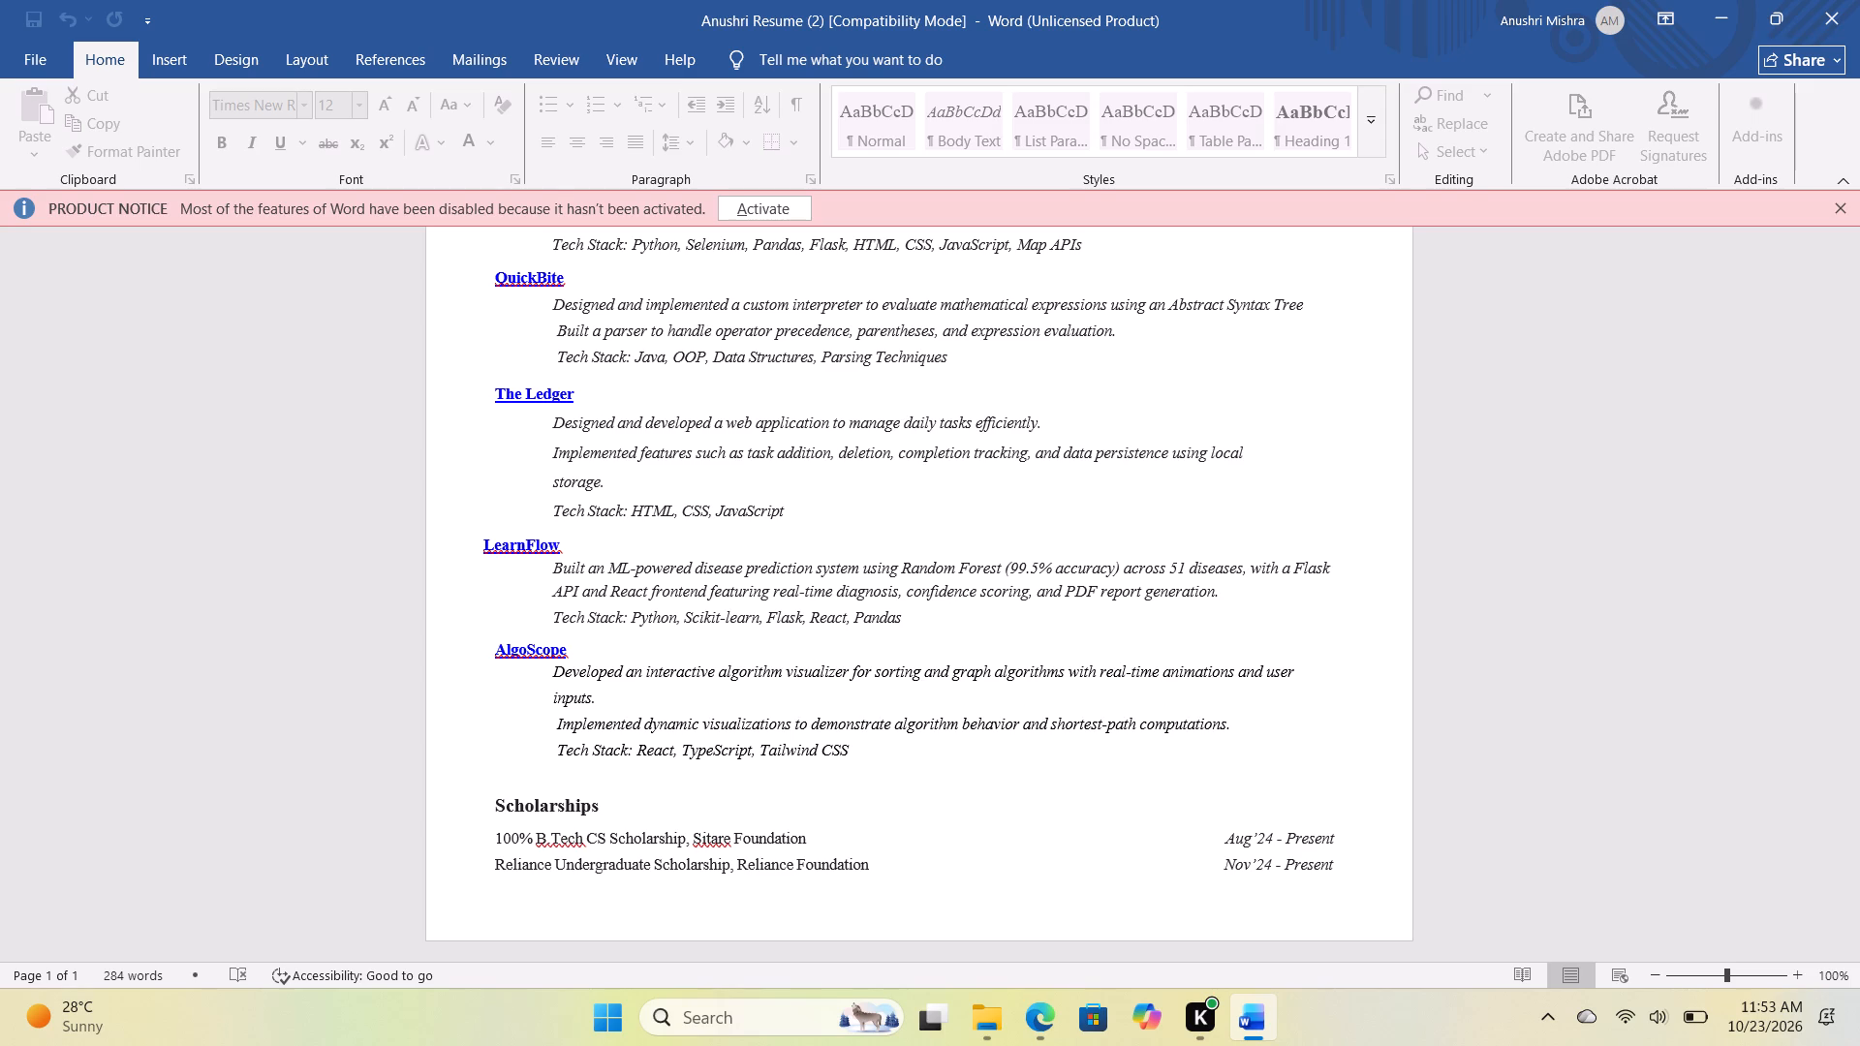
pyautogui.scroll(1, 947, 678)
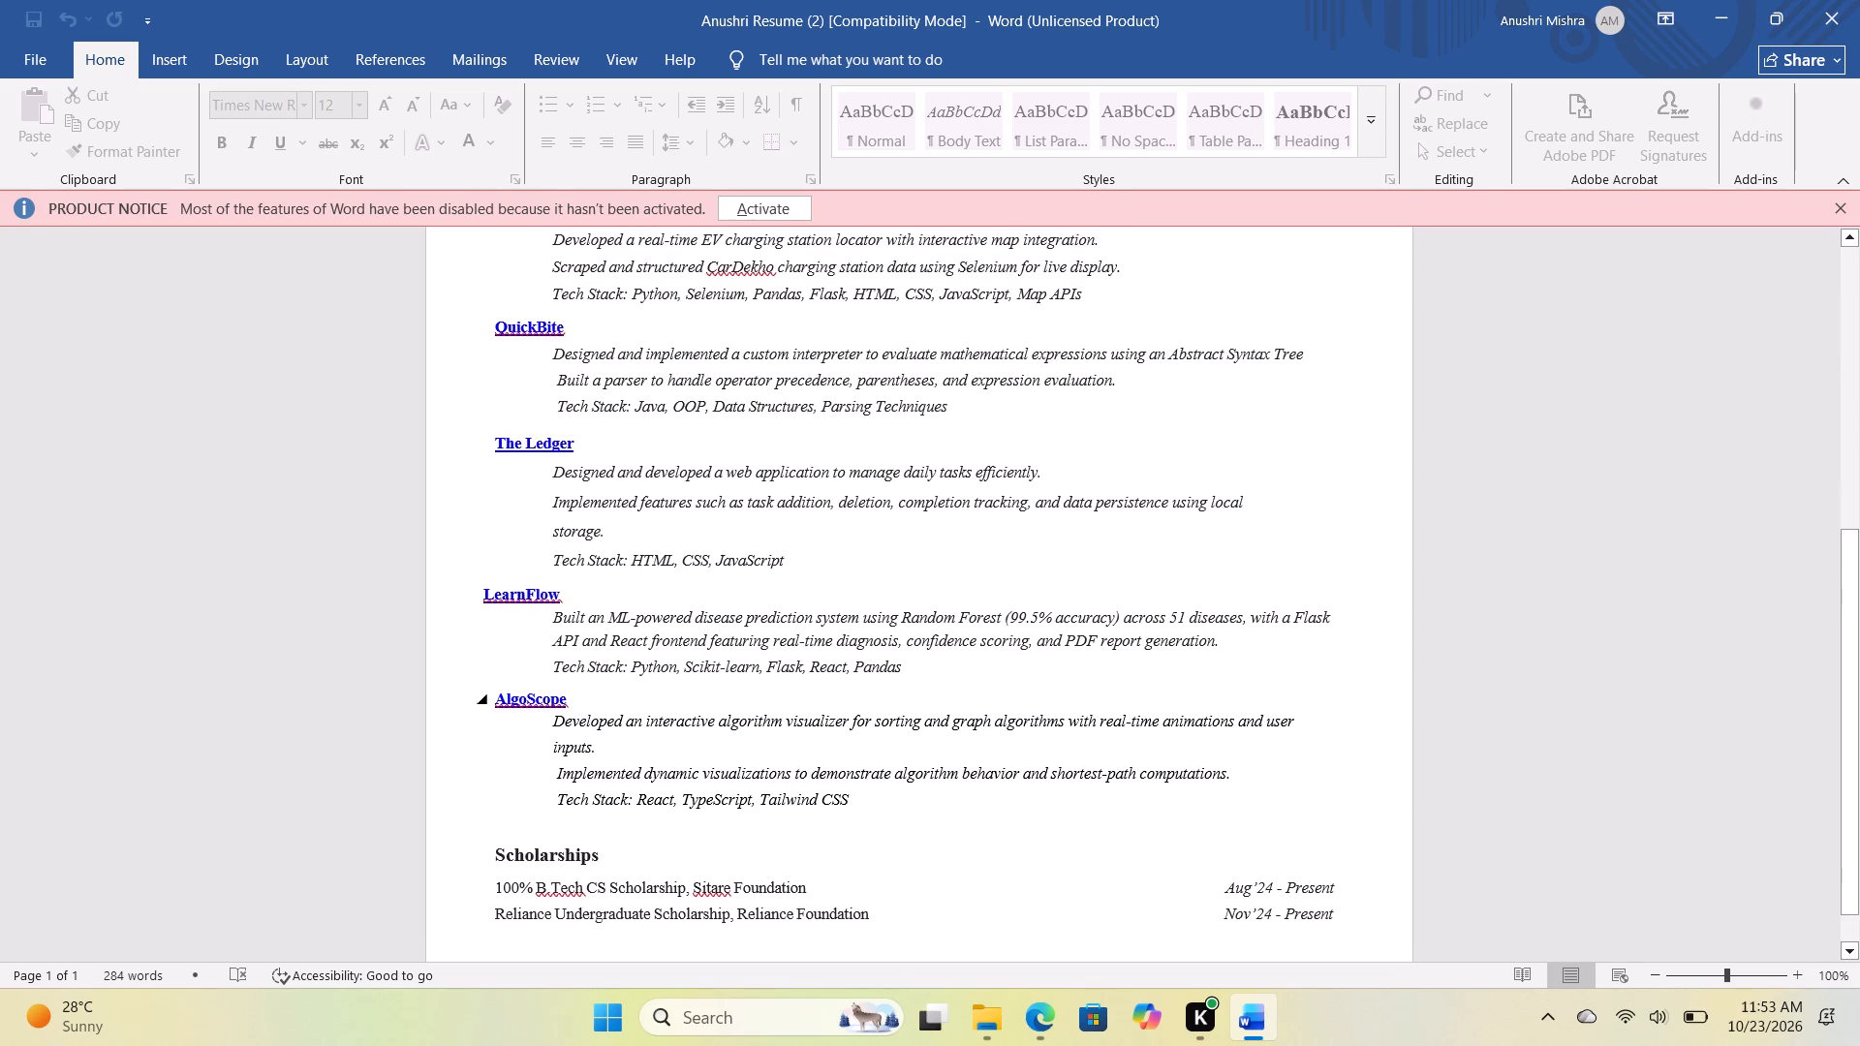
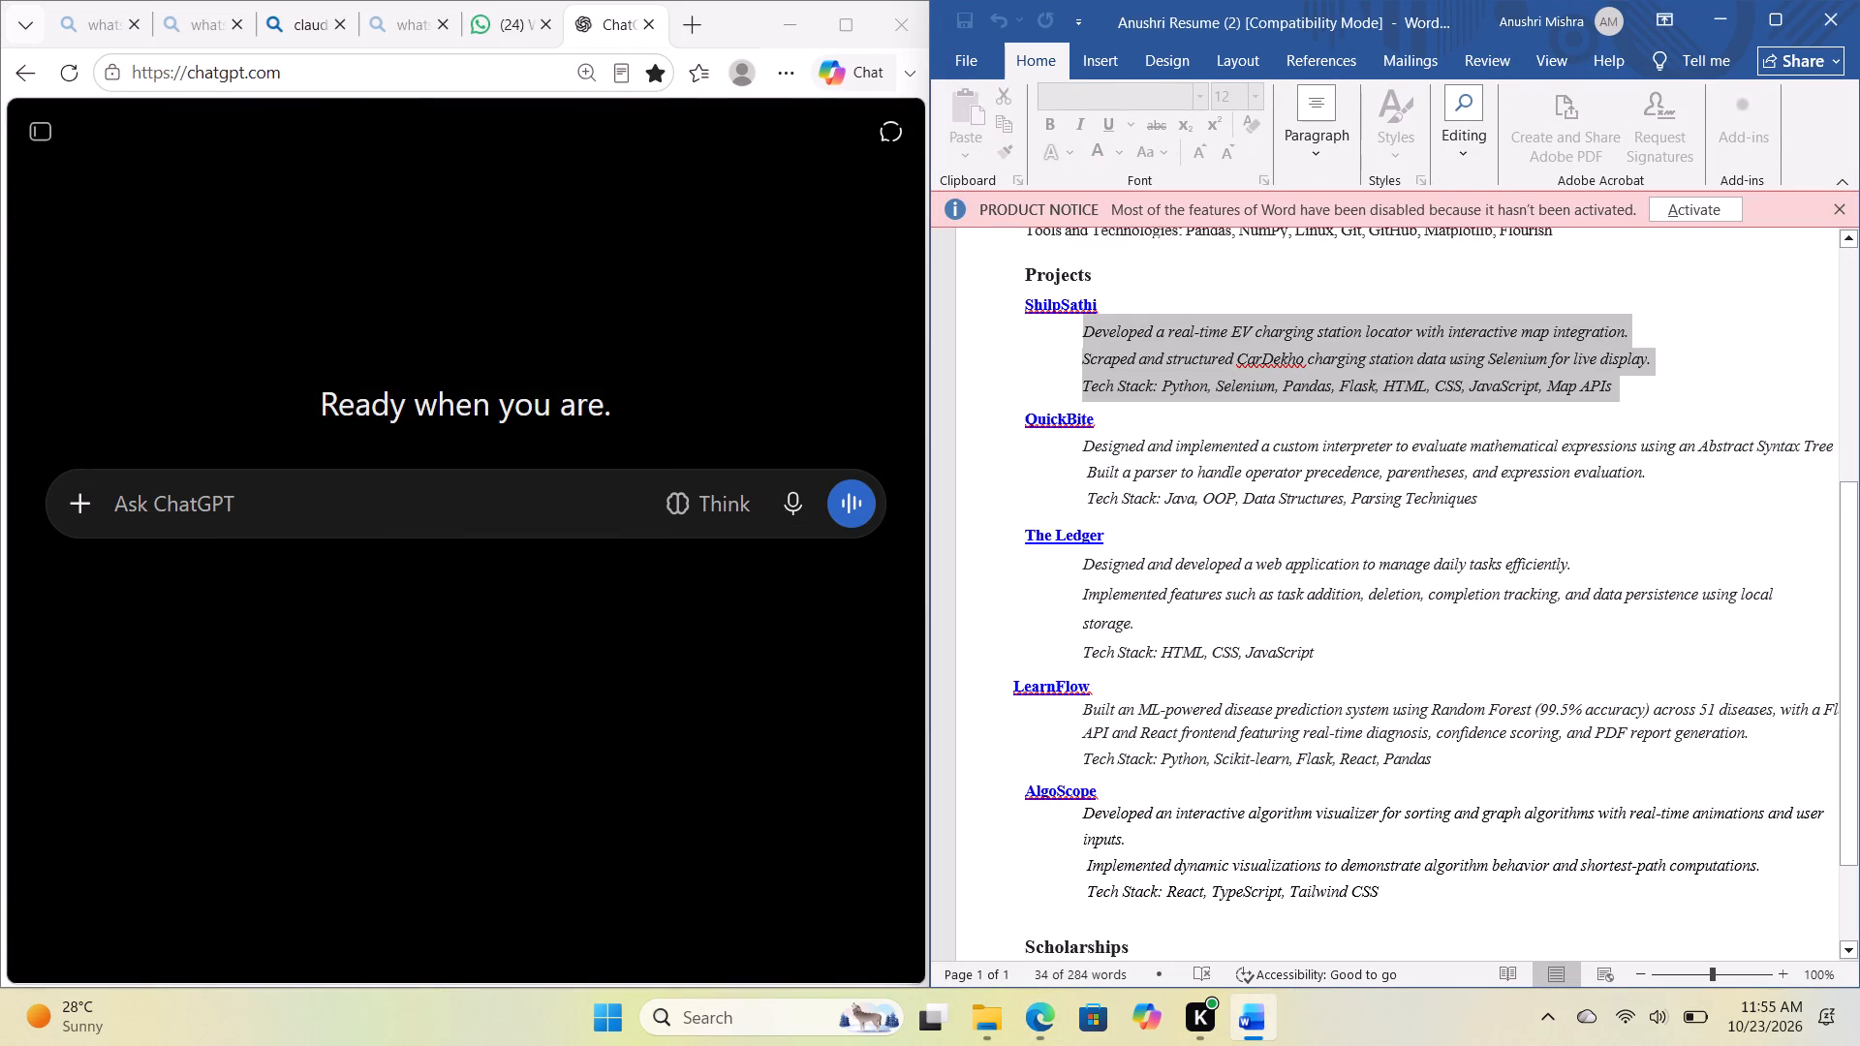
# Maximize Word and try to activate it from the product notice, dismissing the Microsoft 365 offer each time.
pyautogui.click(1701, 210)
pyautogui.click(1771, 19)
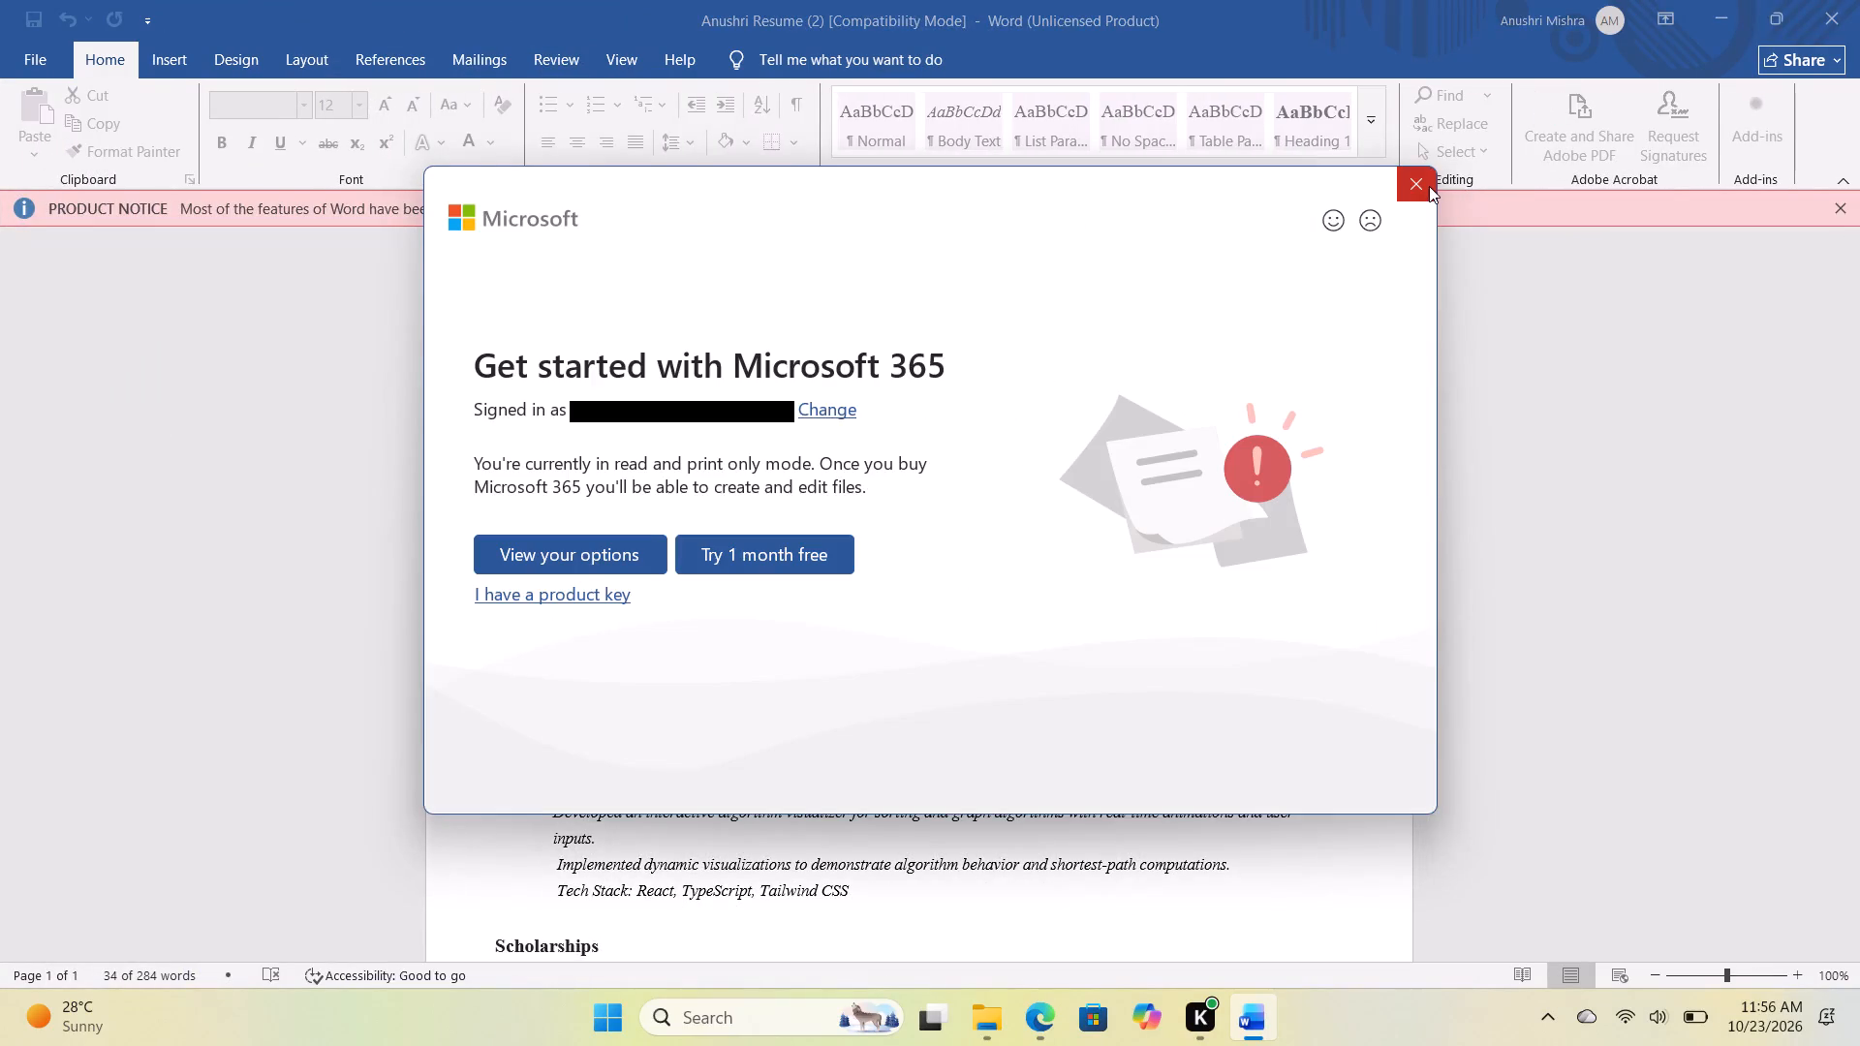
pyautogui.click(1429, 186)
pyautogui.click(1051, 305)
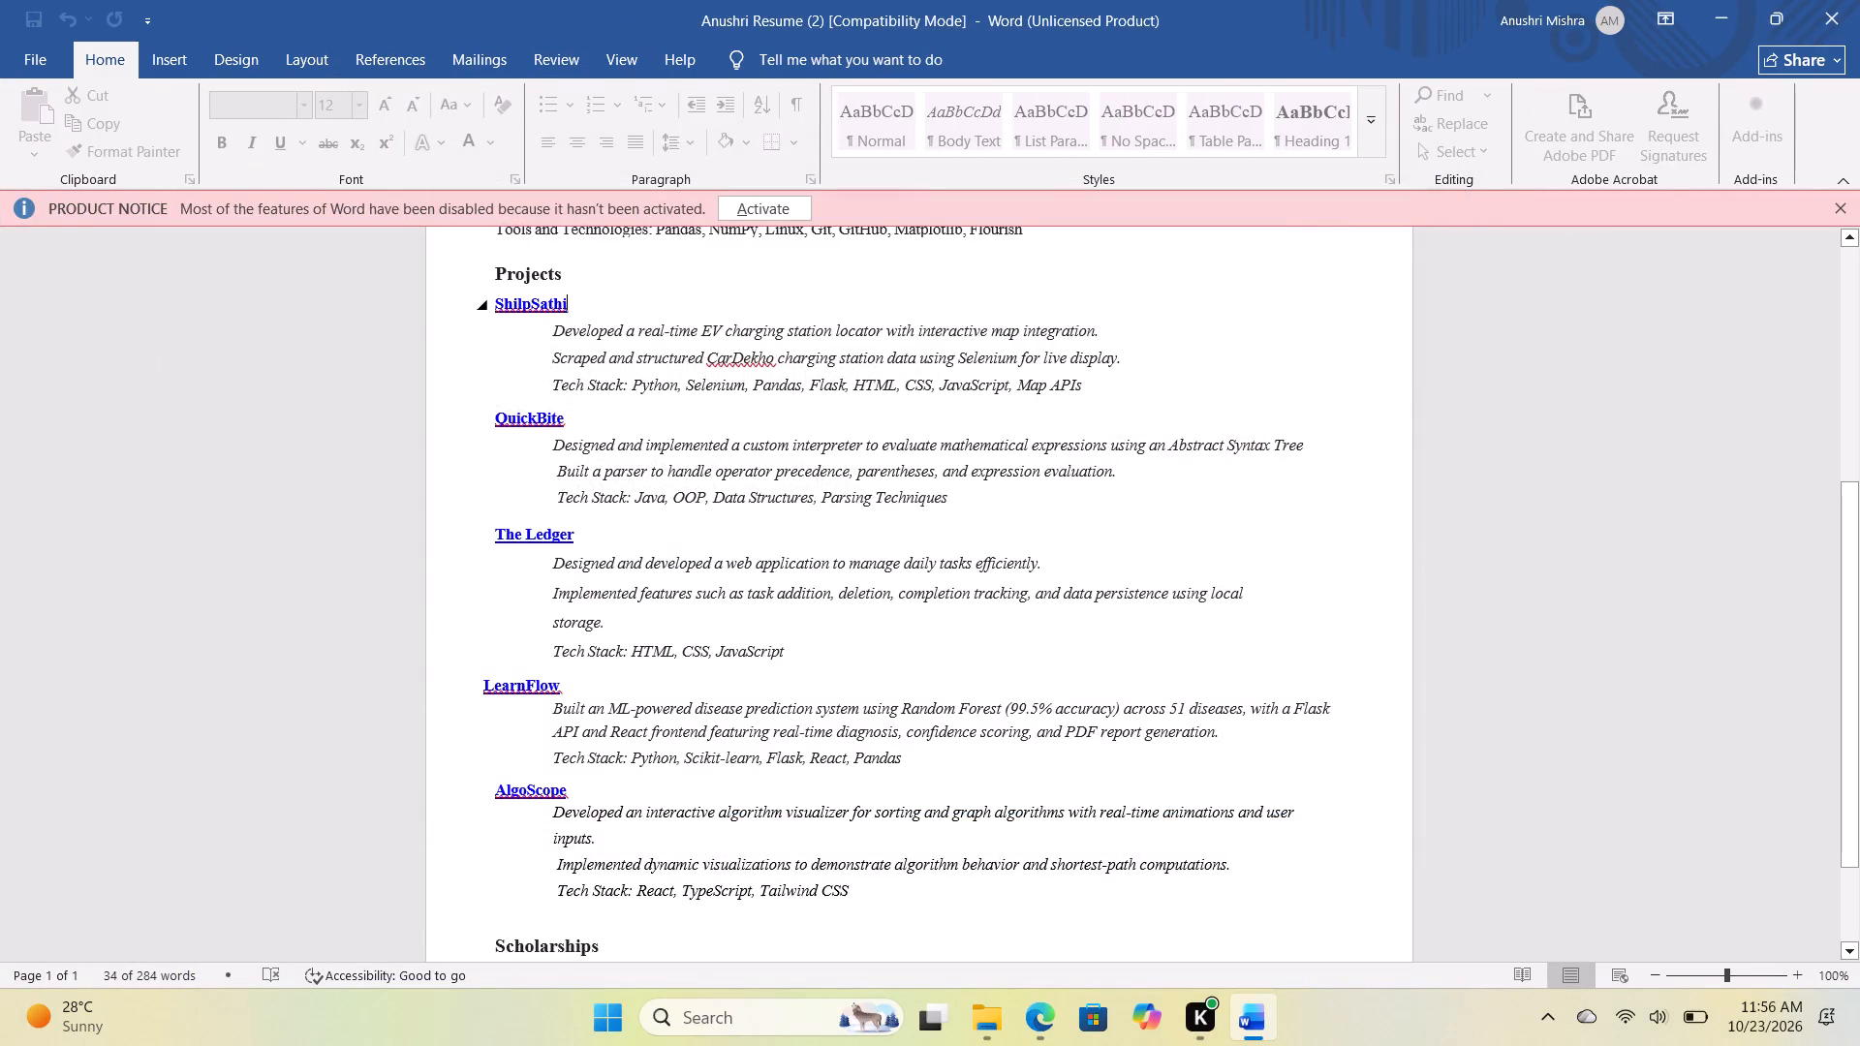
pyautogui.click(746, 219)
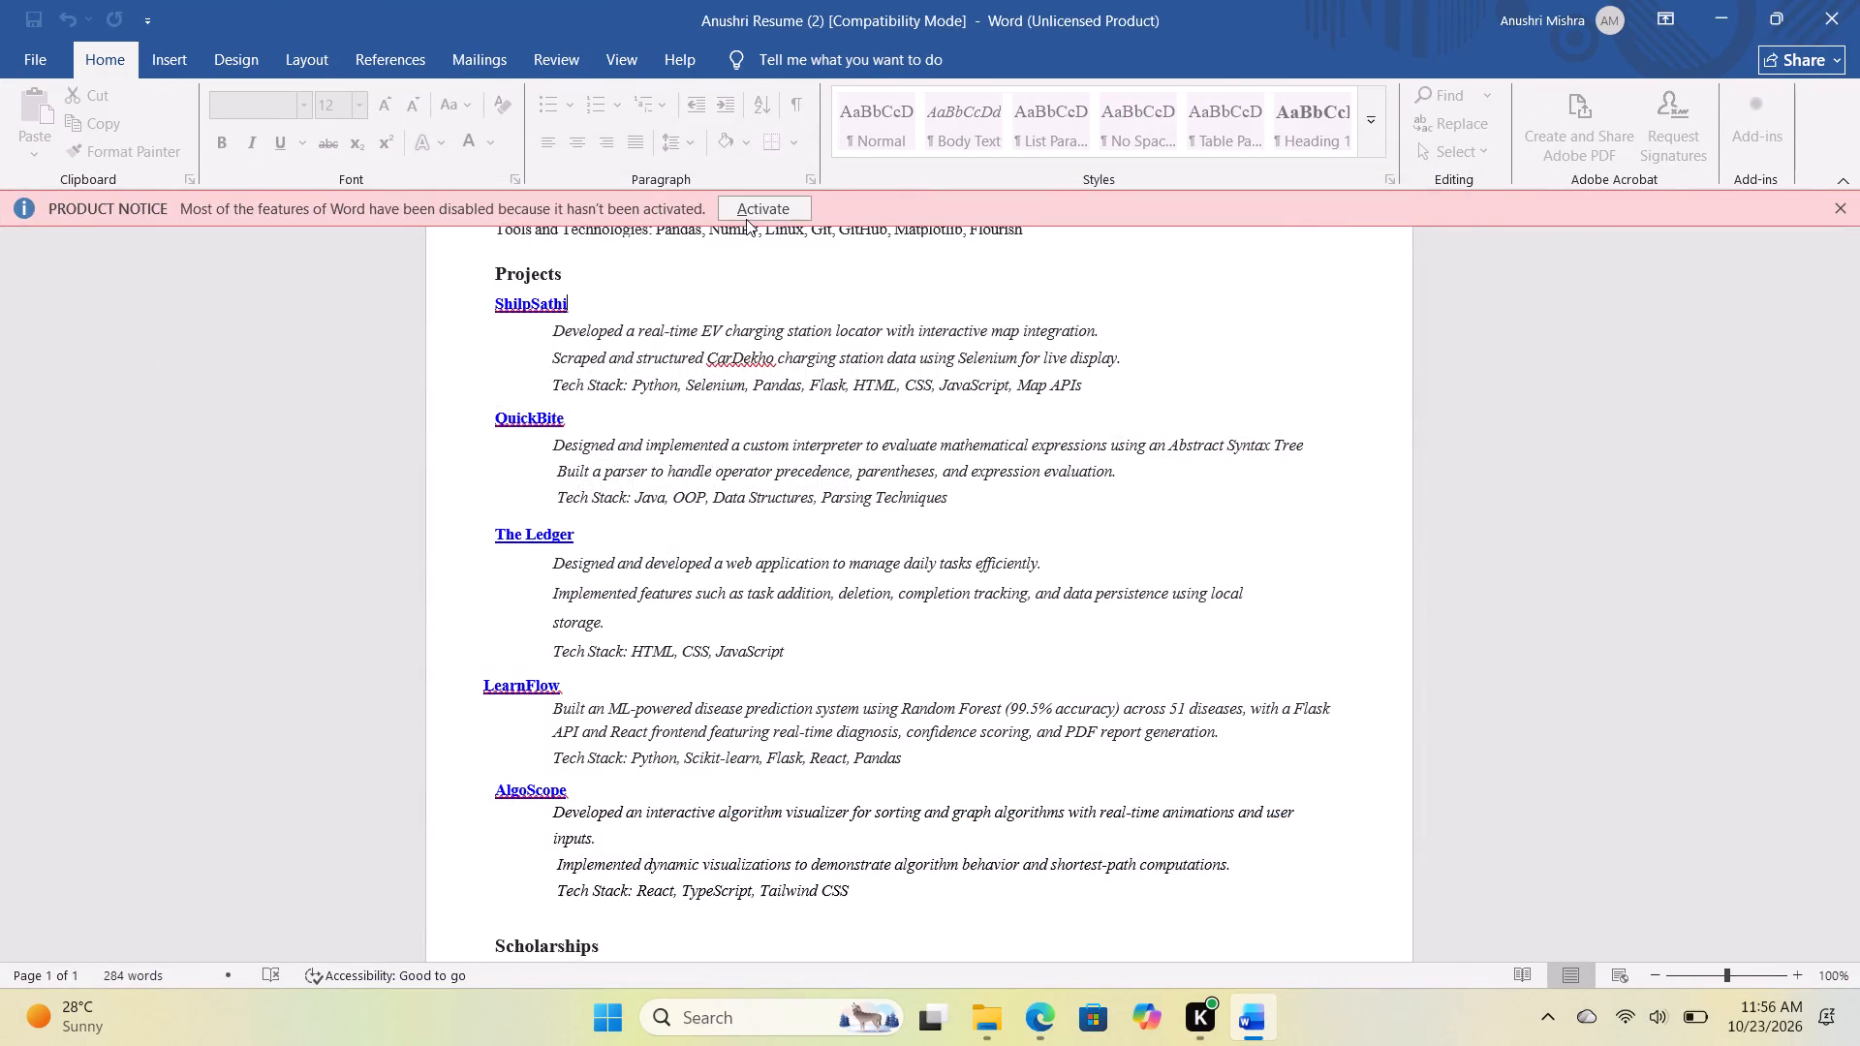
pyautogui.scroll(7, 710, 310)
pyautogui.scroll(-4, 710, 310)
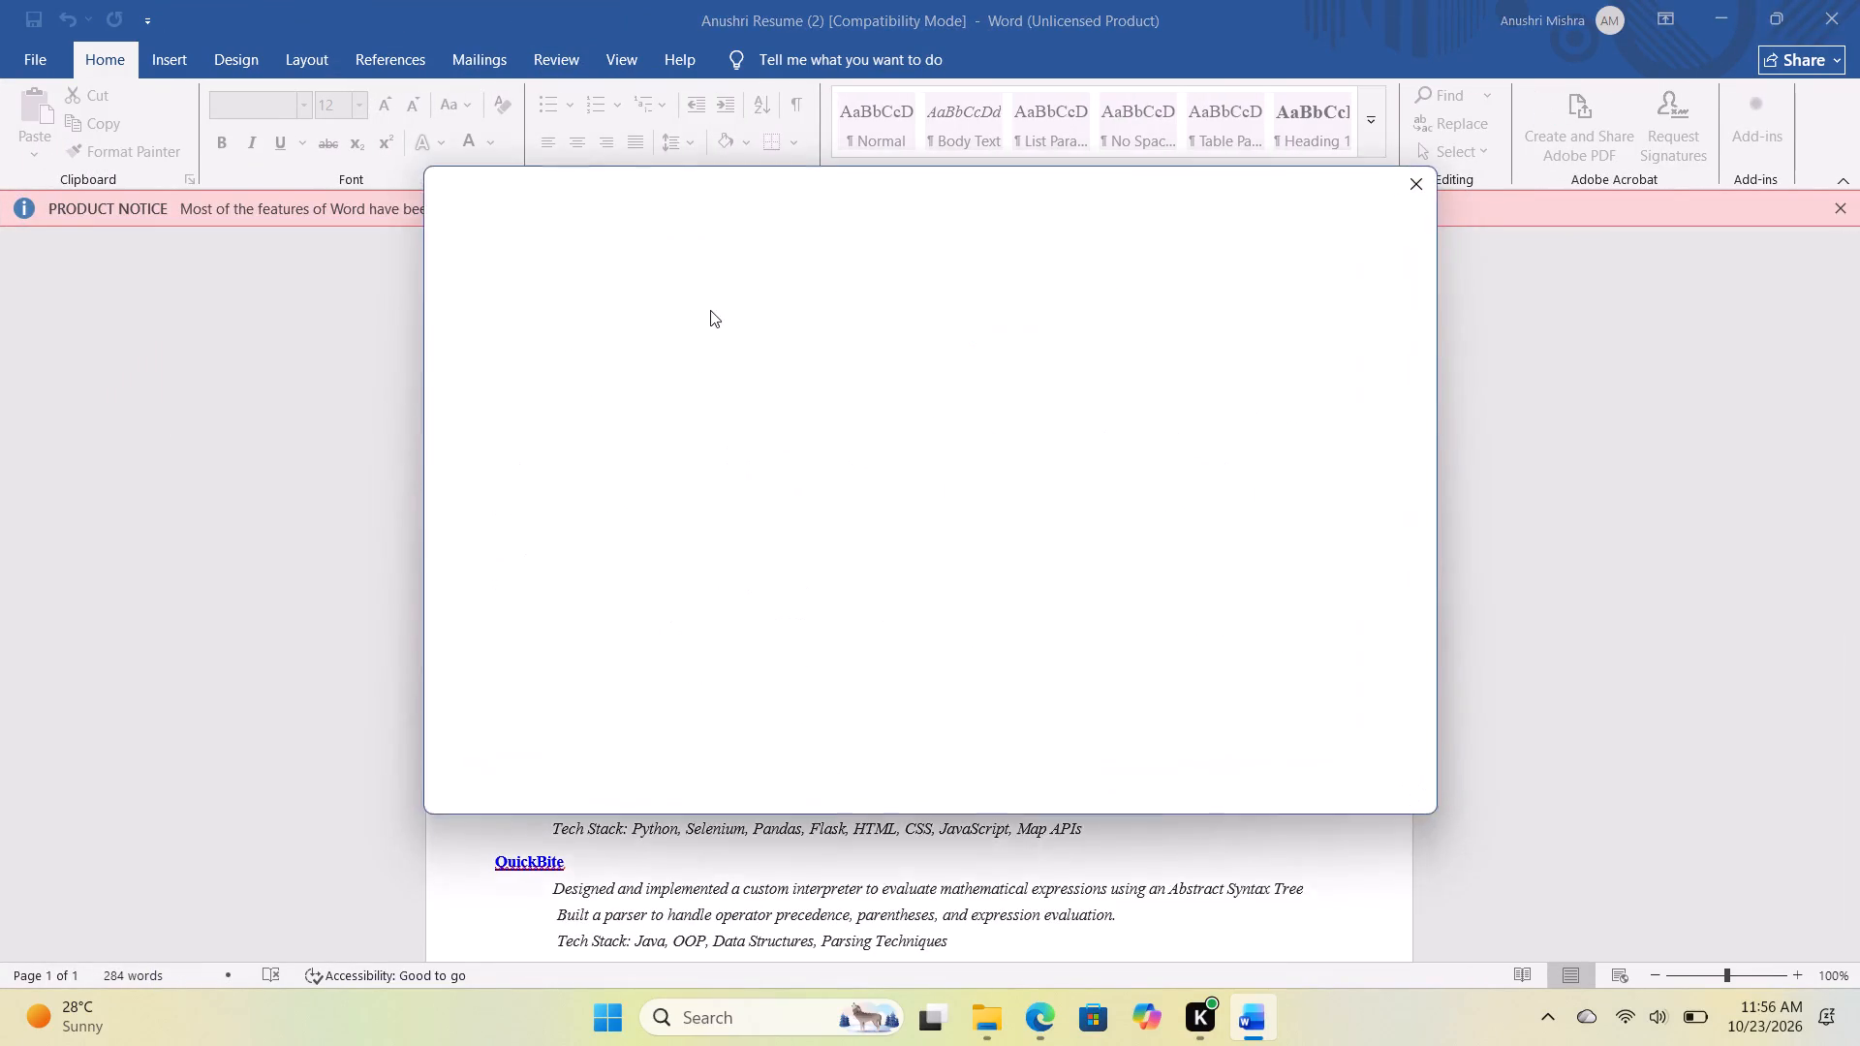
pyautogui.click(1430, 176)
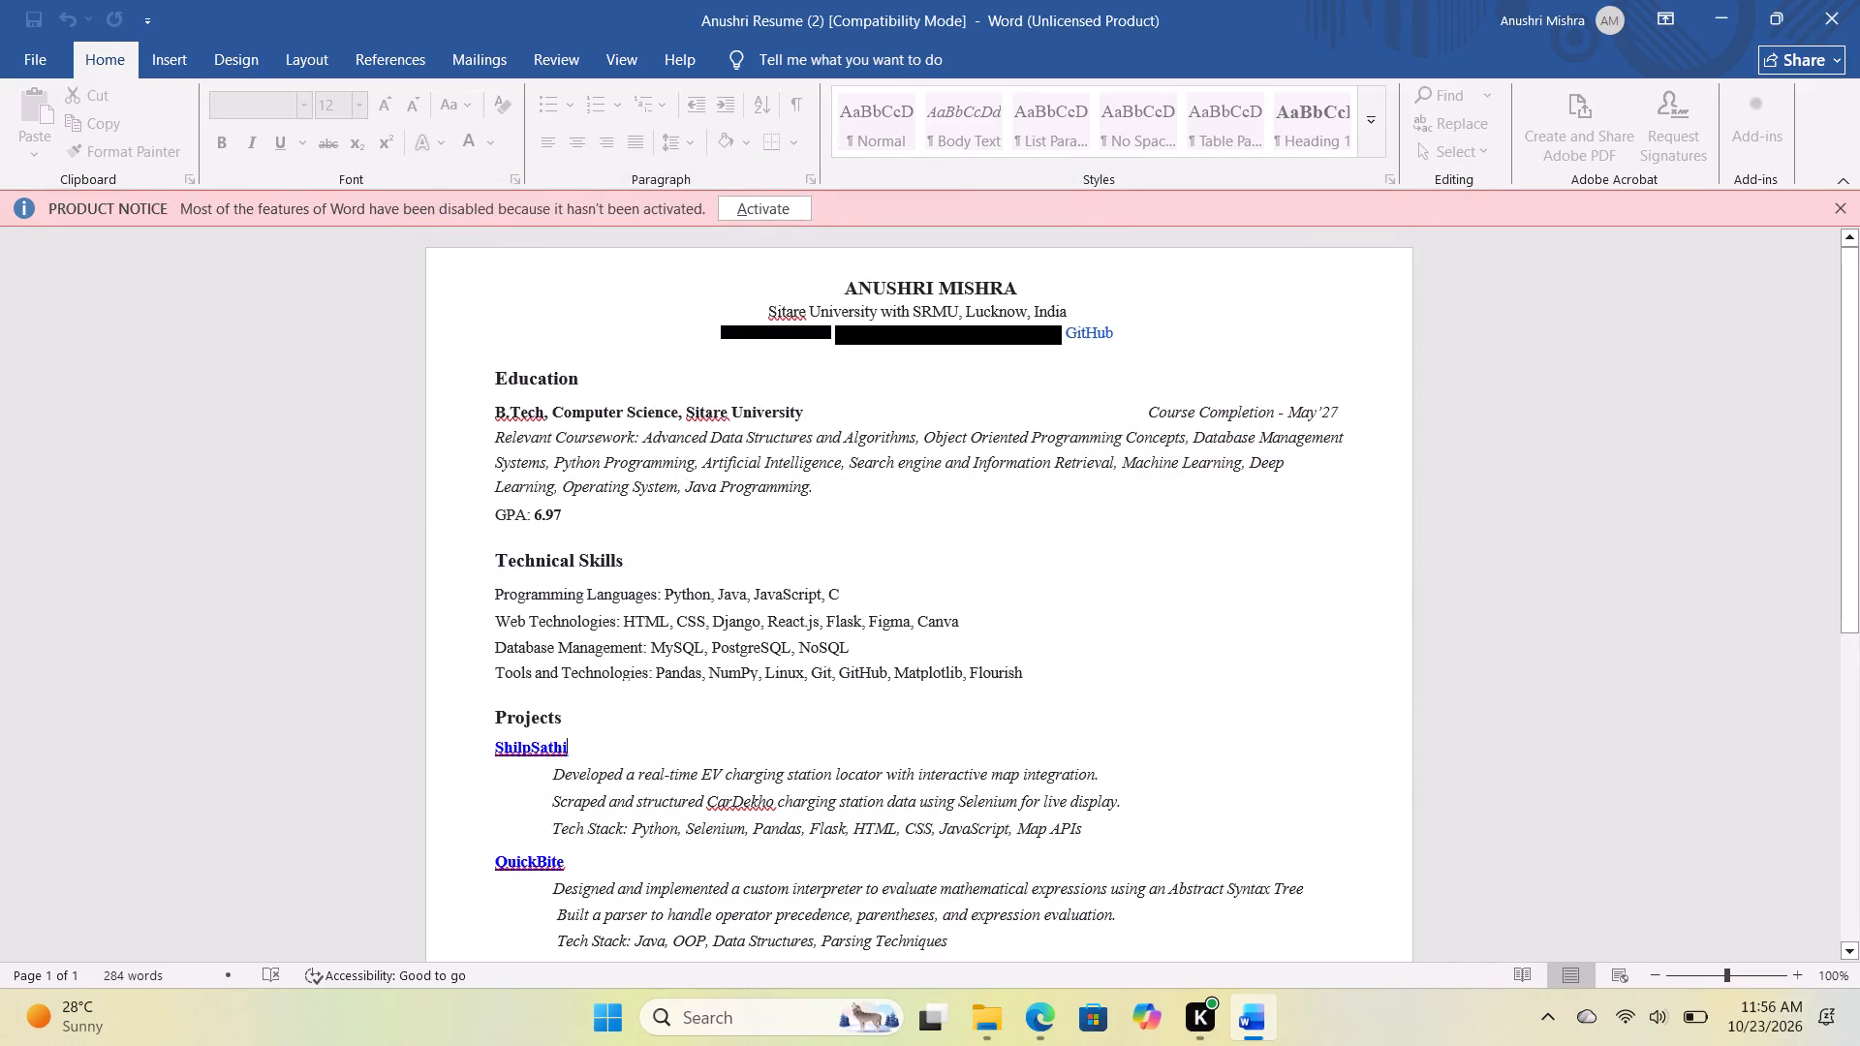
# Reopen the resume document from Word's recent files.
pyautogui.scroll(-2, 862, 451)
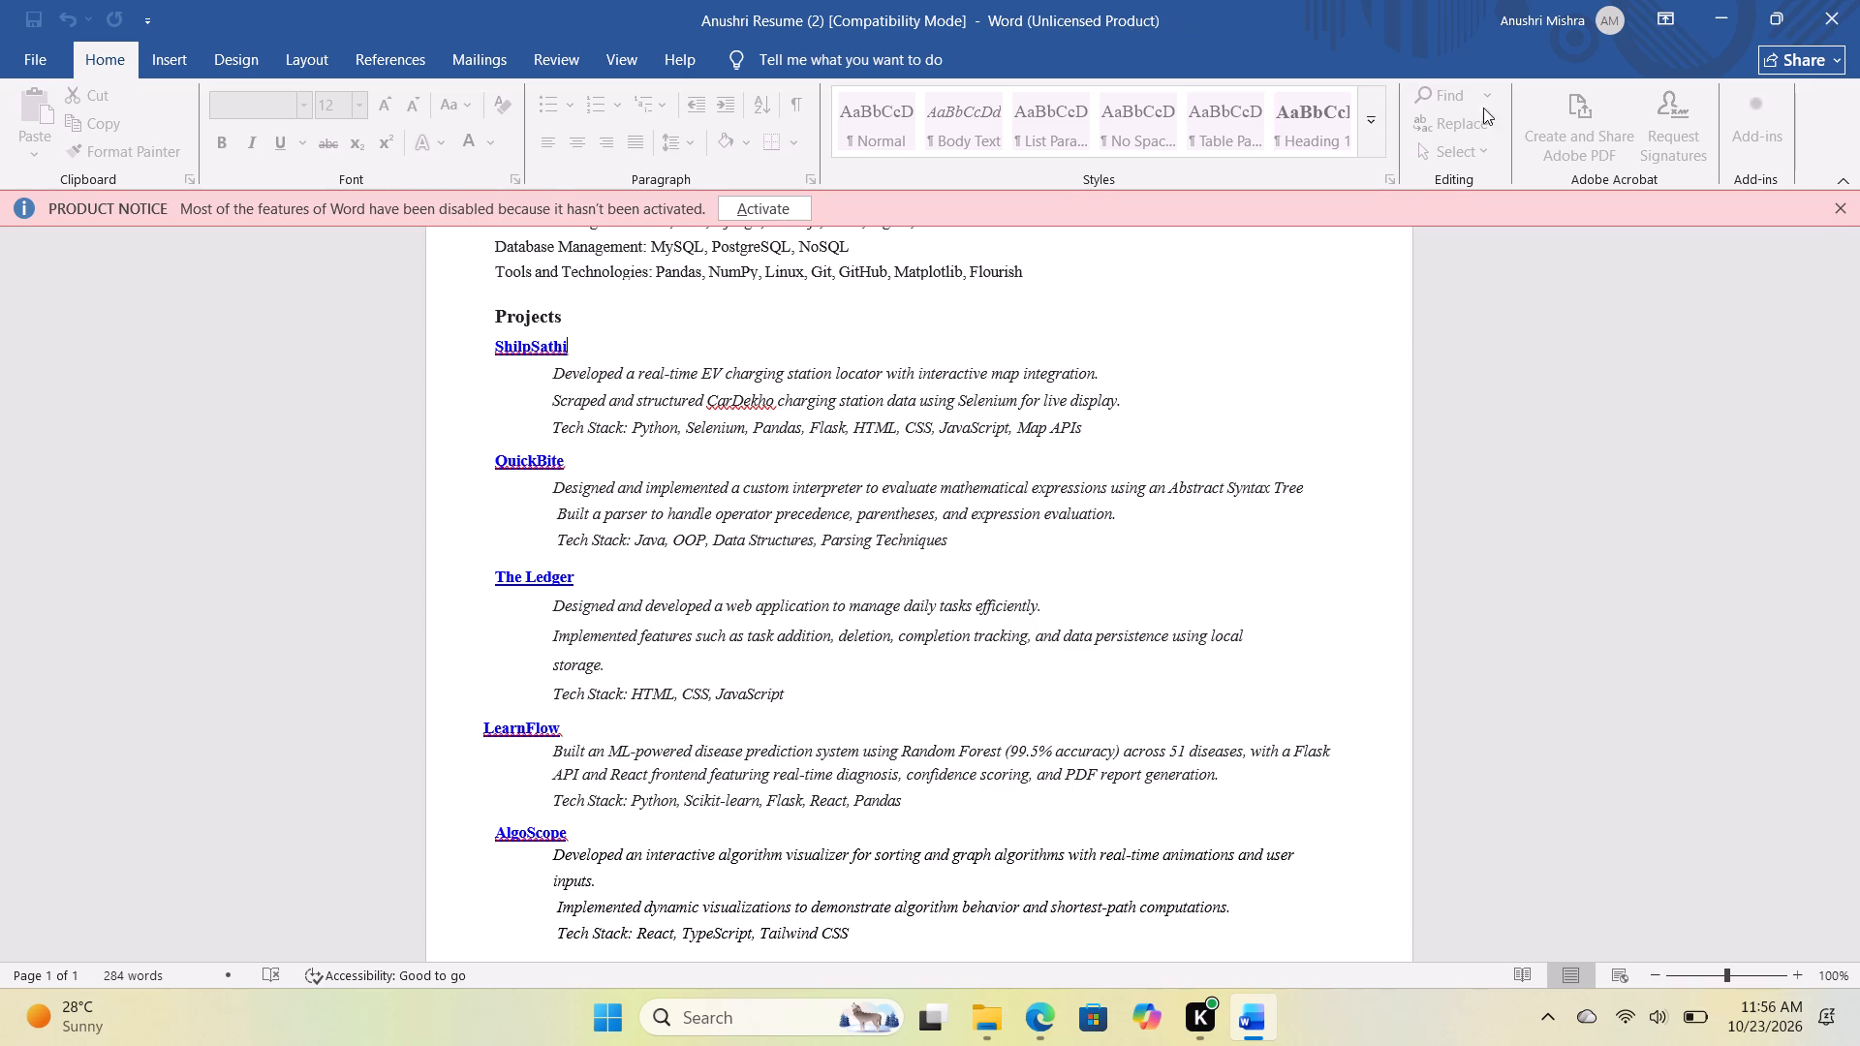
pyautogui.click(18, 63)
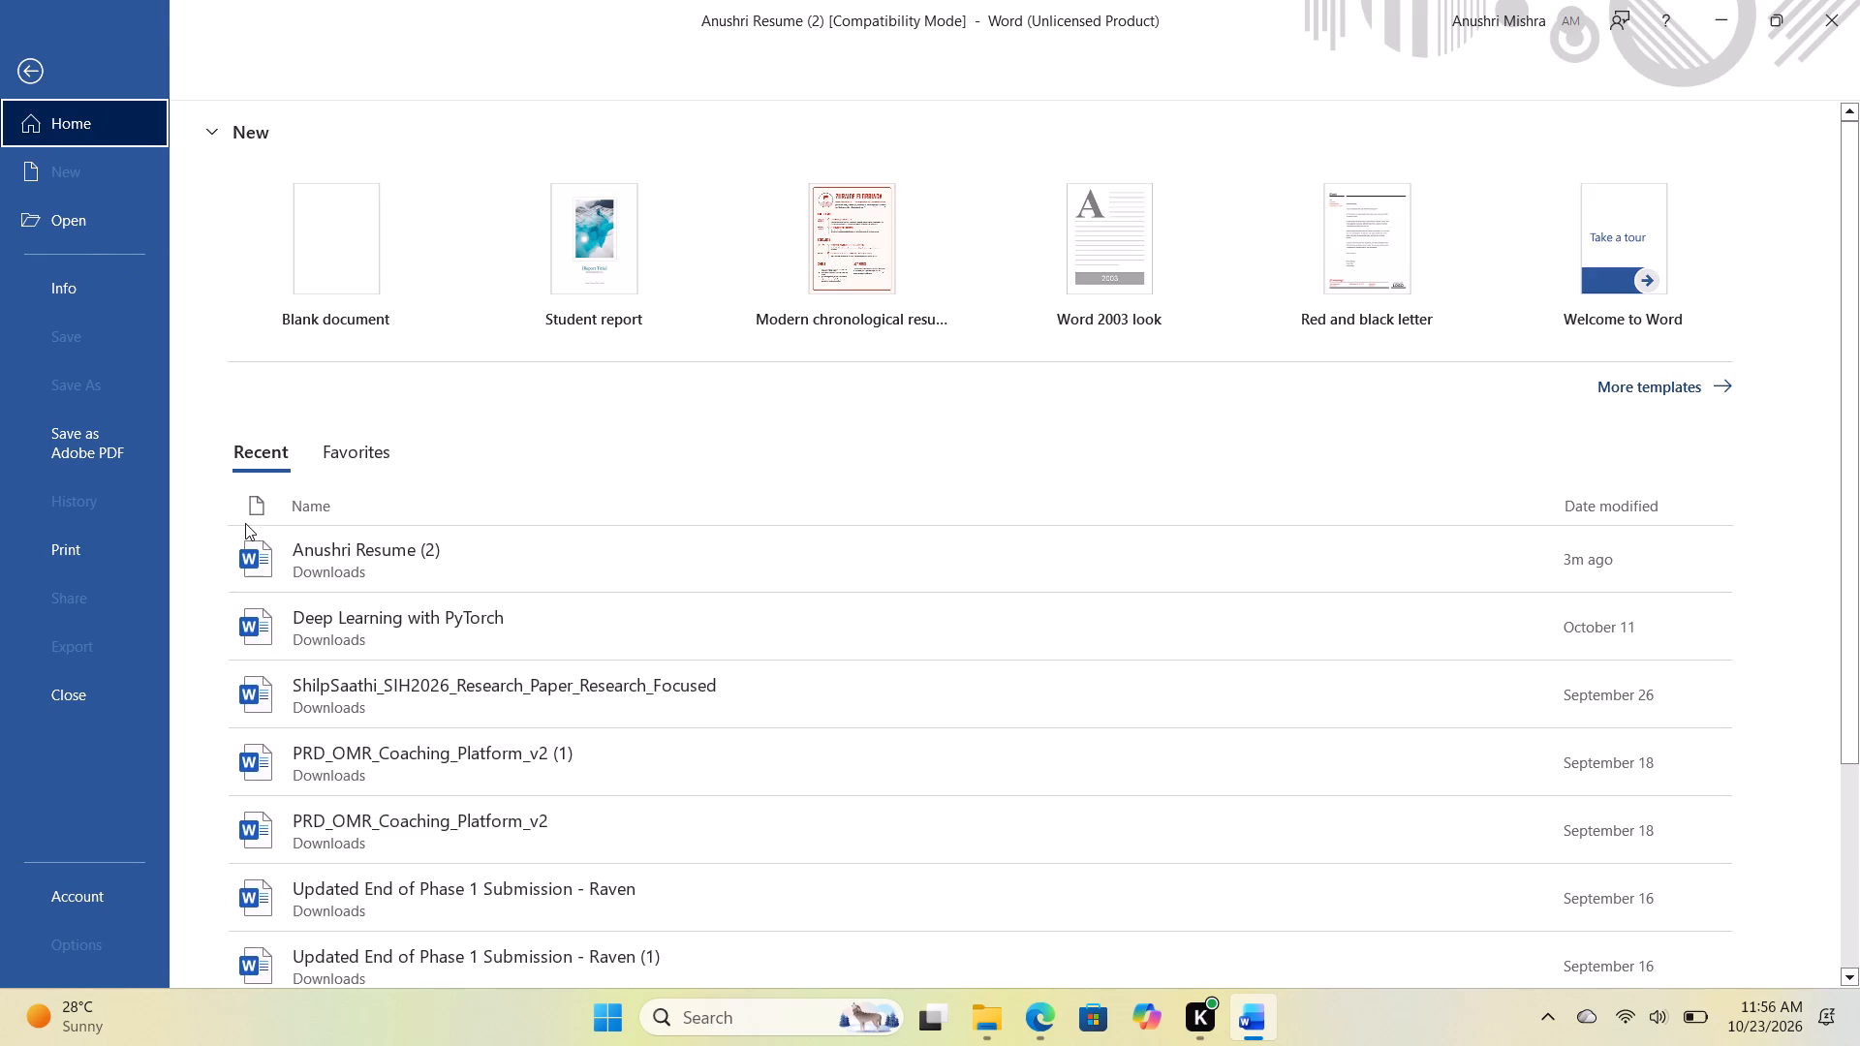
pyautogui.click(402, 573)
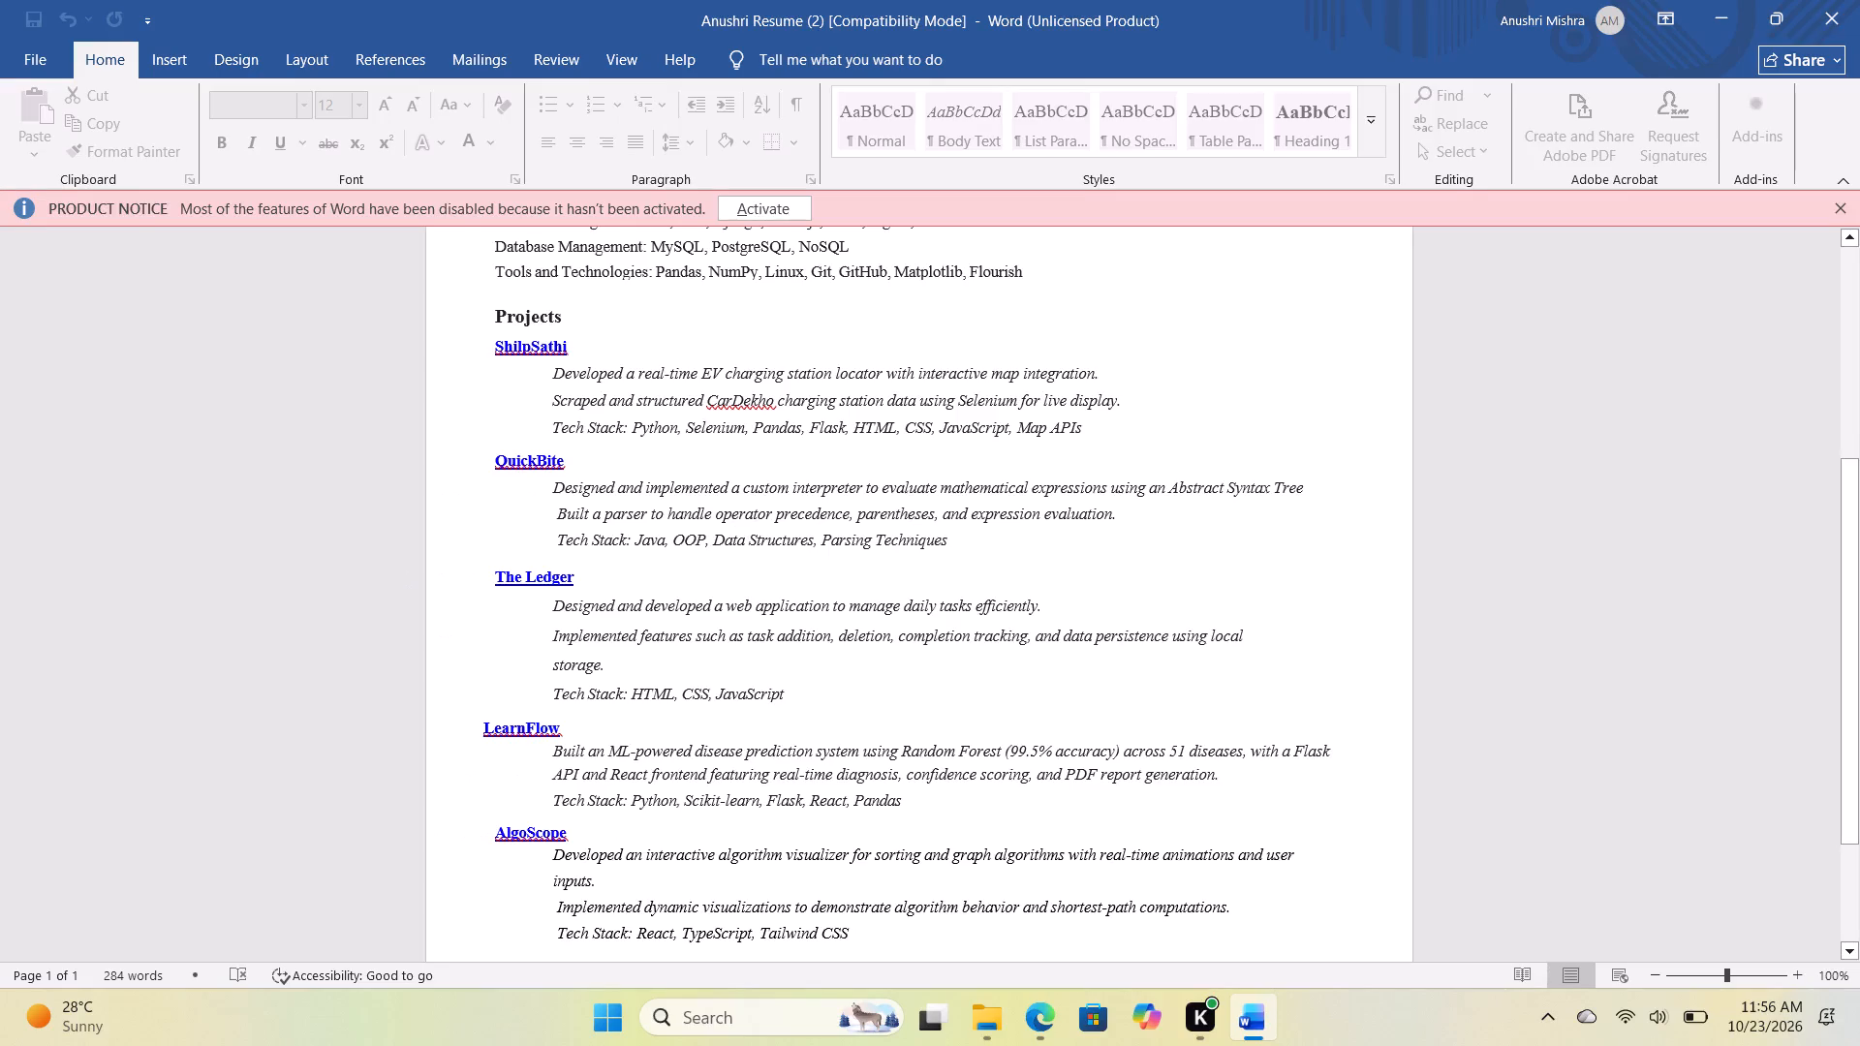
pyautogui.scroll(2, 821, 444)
# Search Windows for "google", open the Google Docs result in the browser and go to the Google Docs home page.
pyautogui.click(783, 1034)
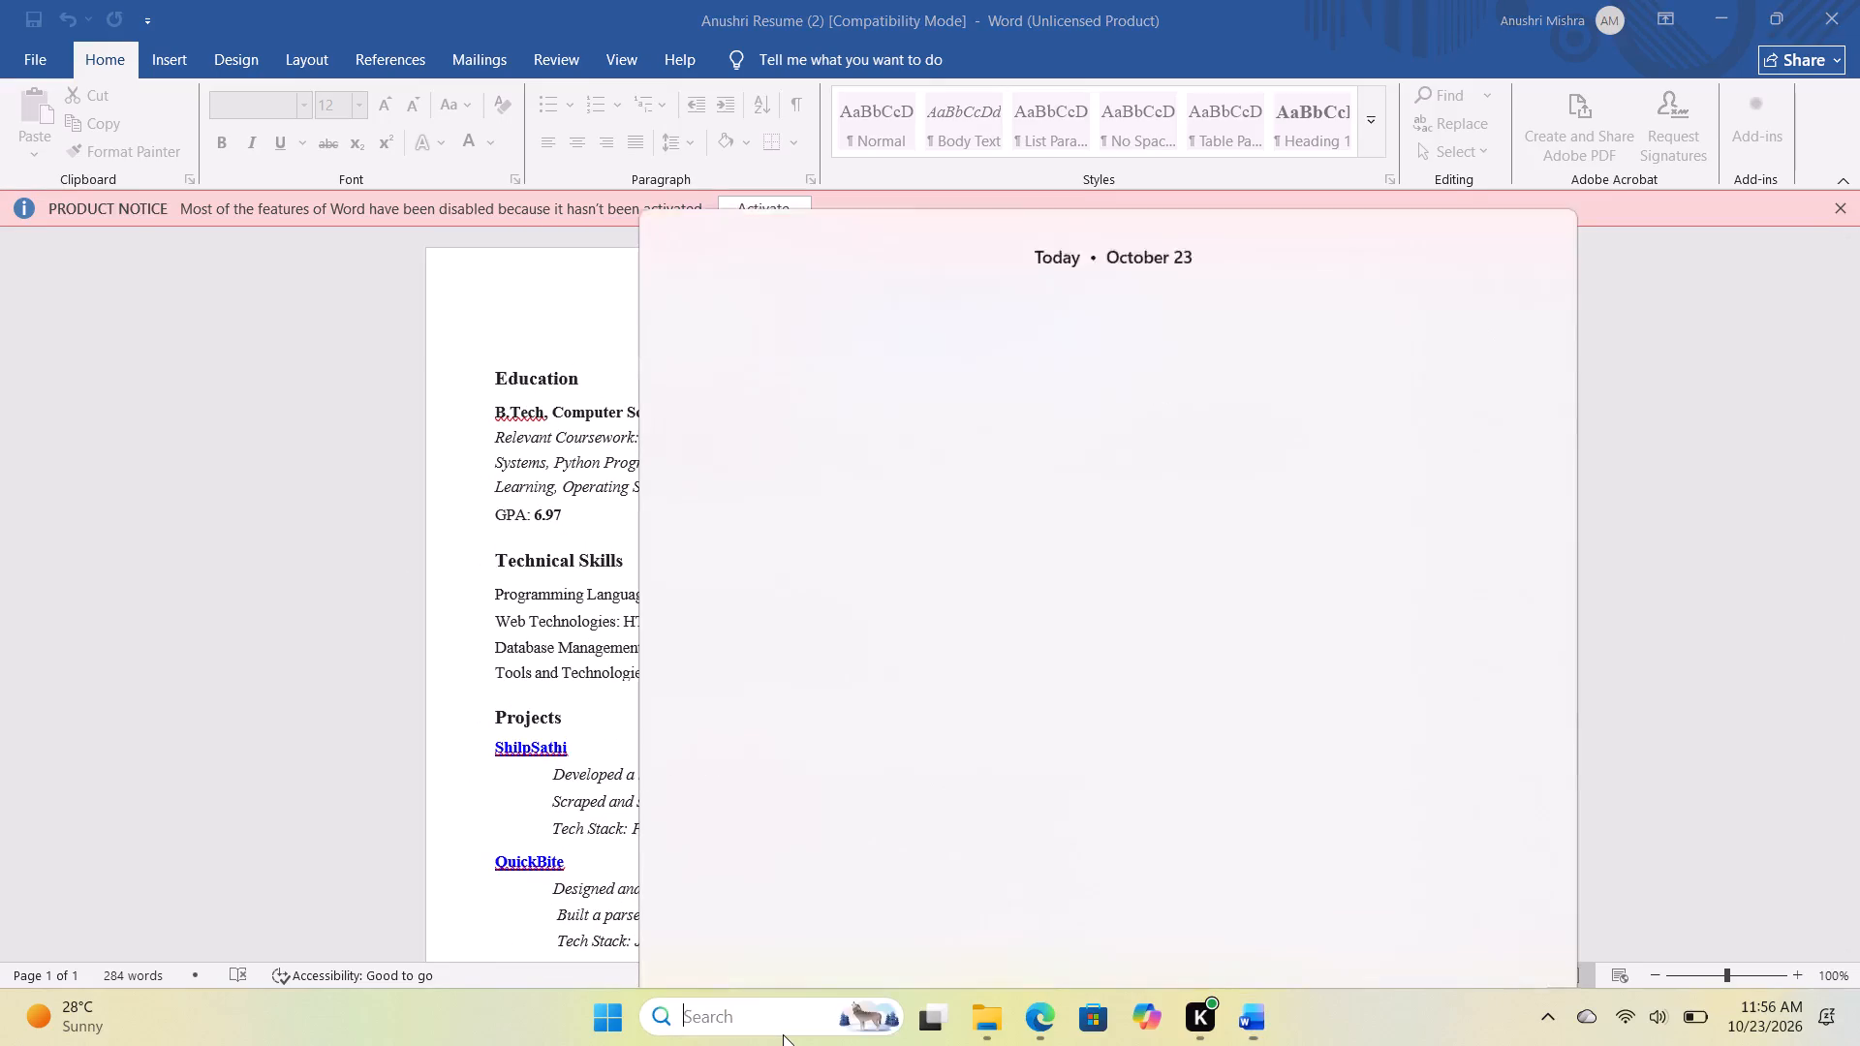
pyautogui.write('google')
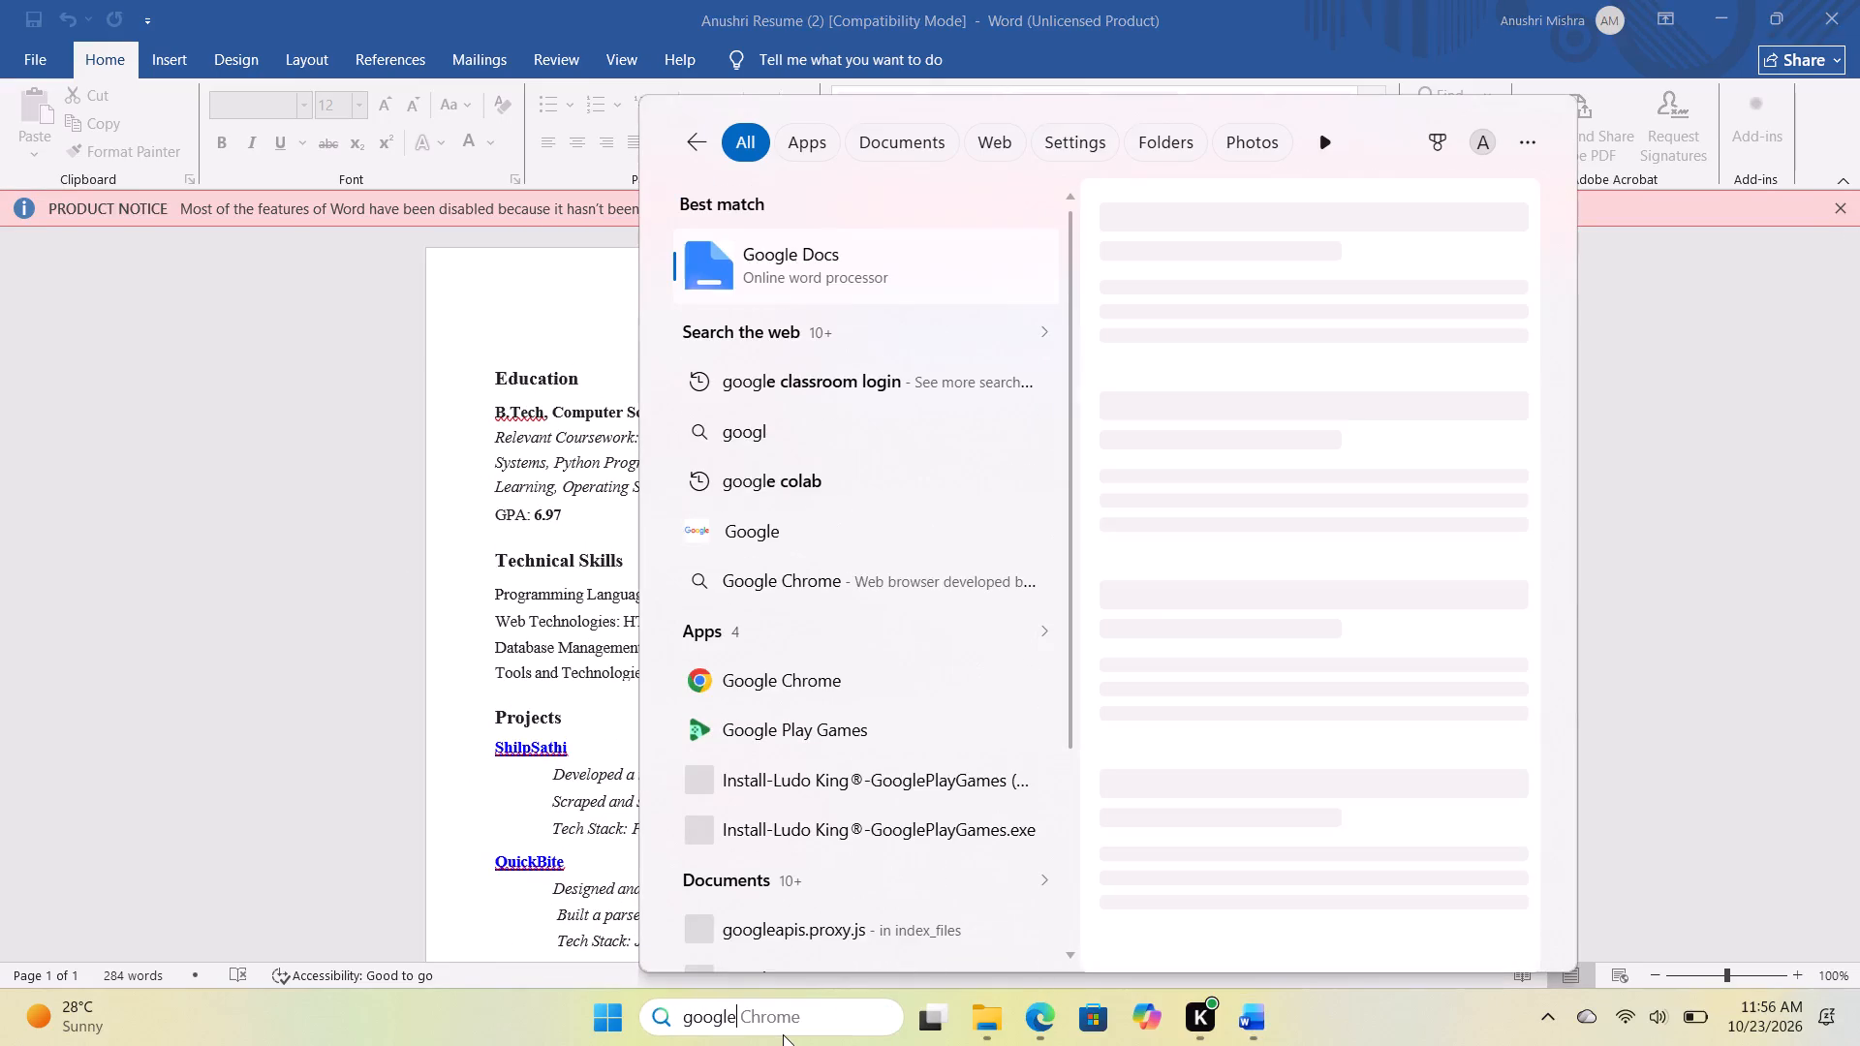
pyautogui.click(878, 272)
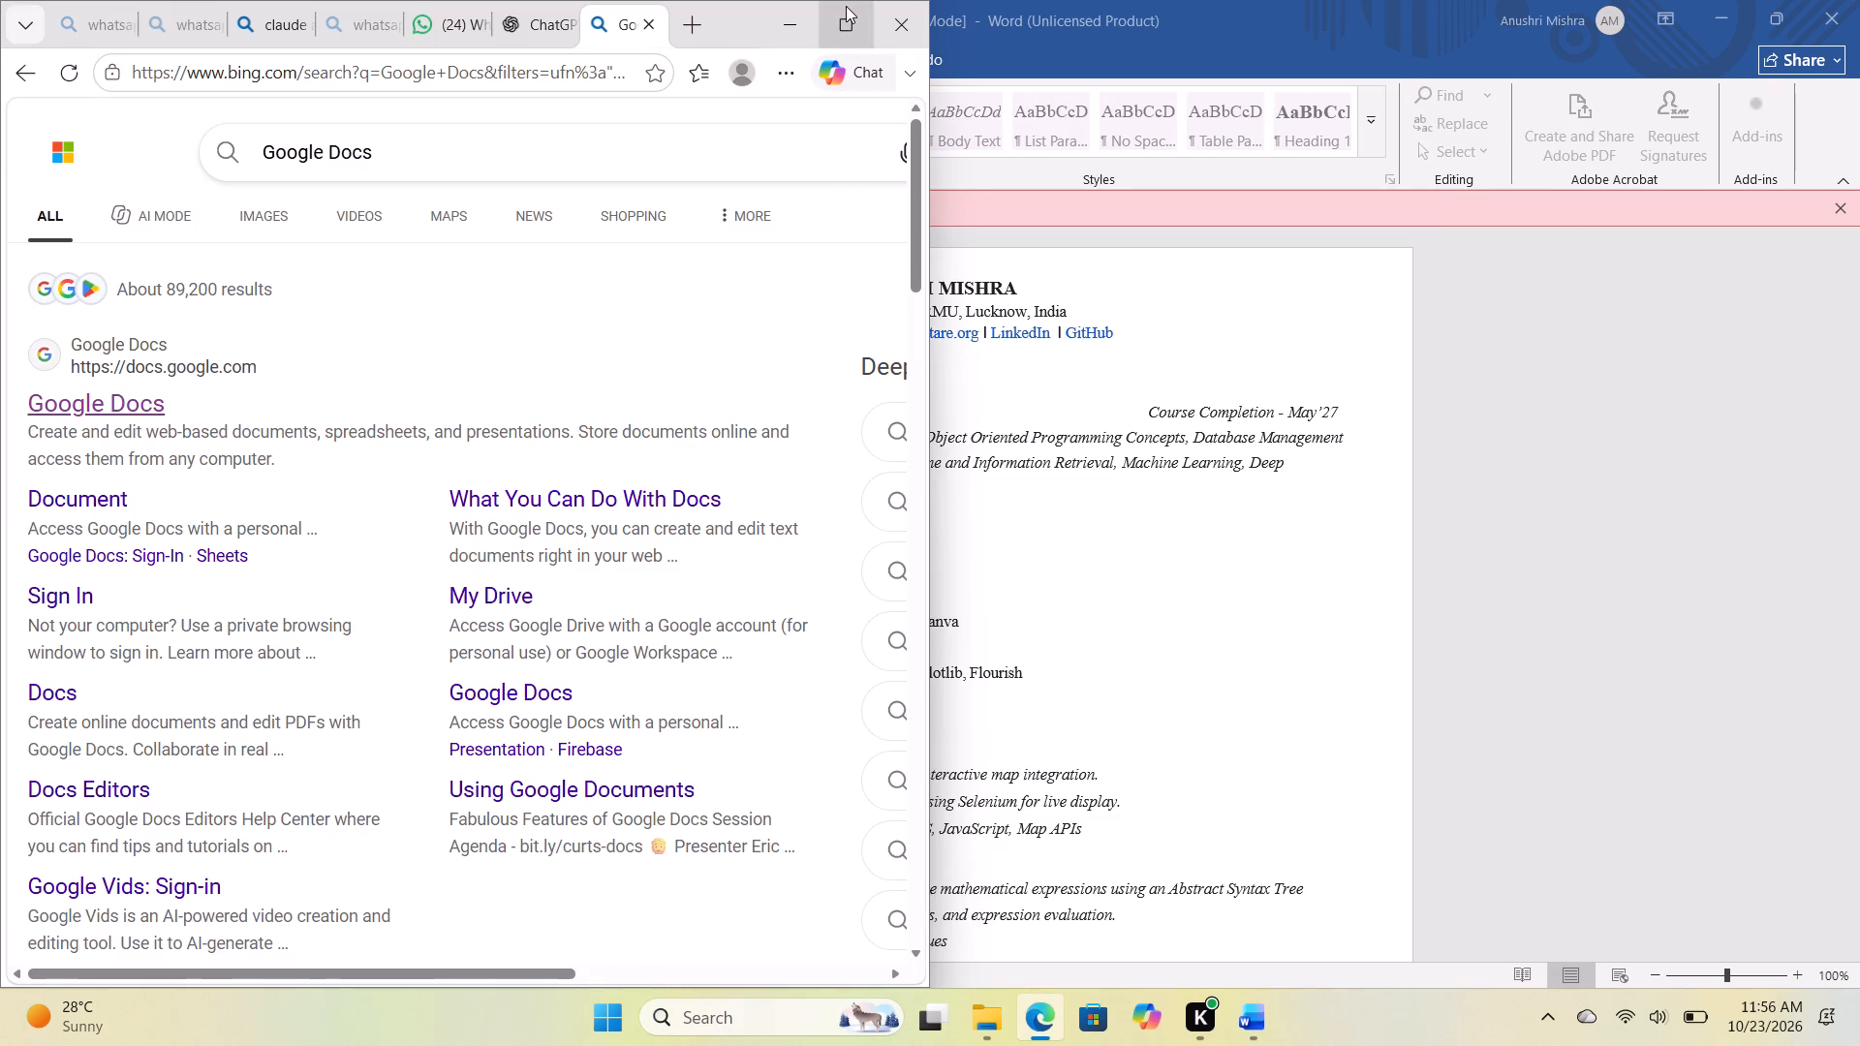
pyautogui.click(846, 6)
pyautogui.click(280, 388)
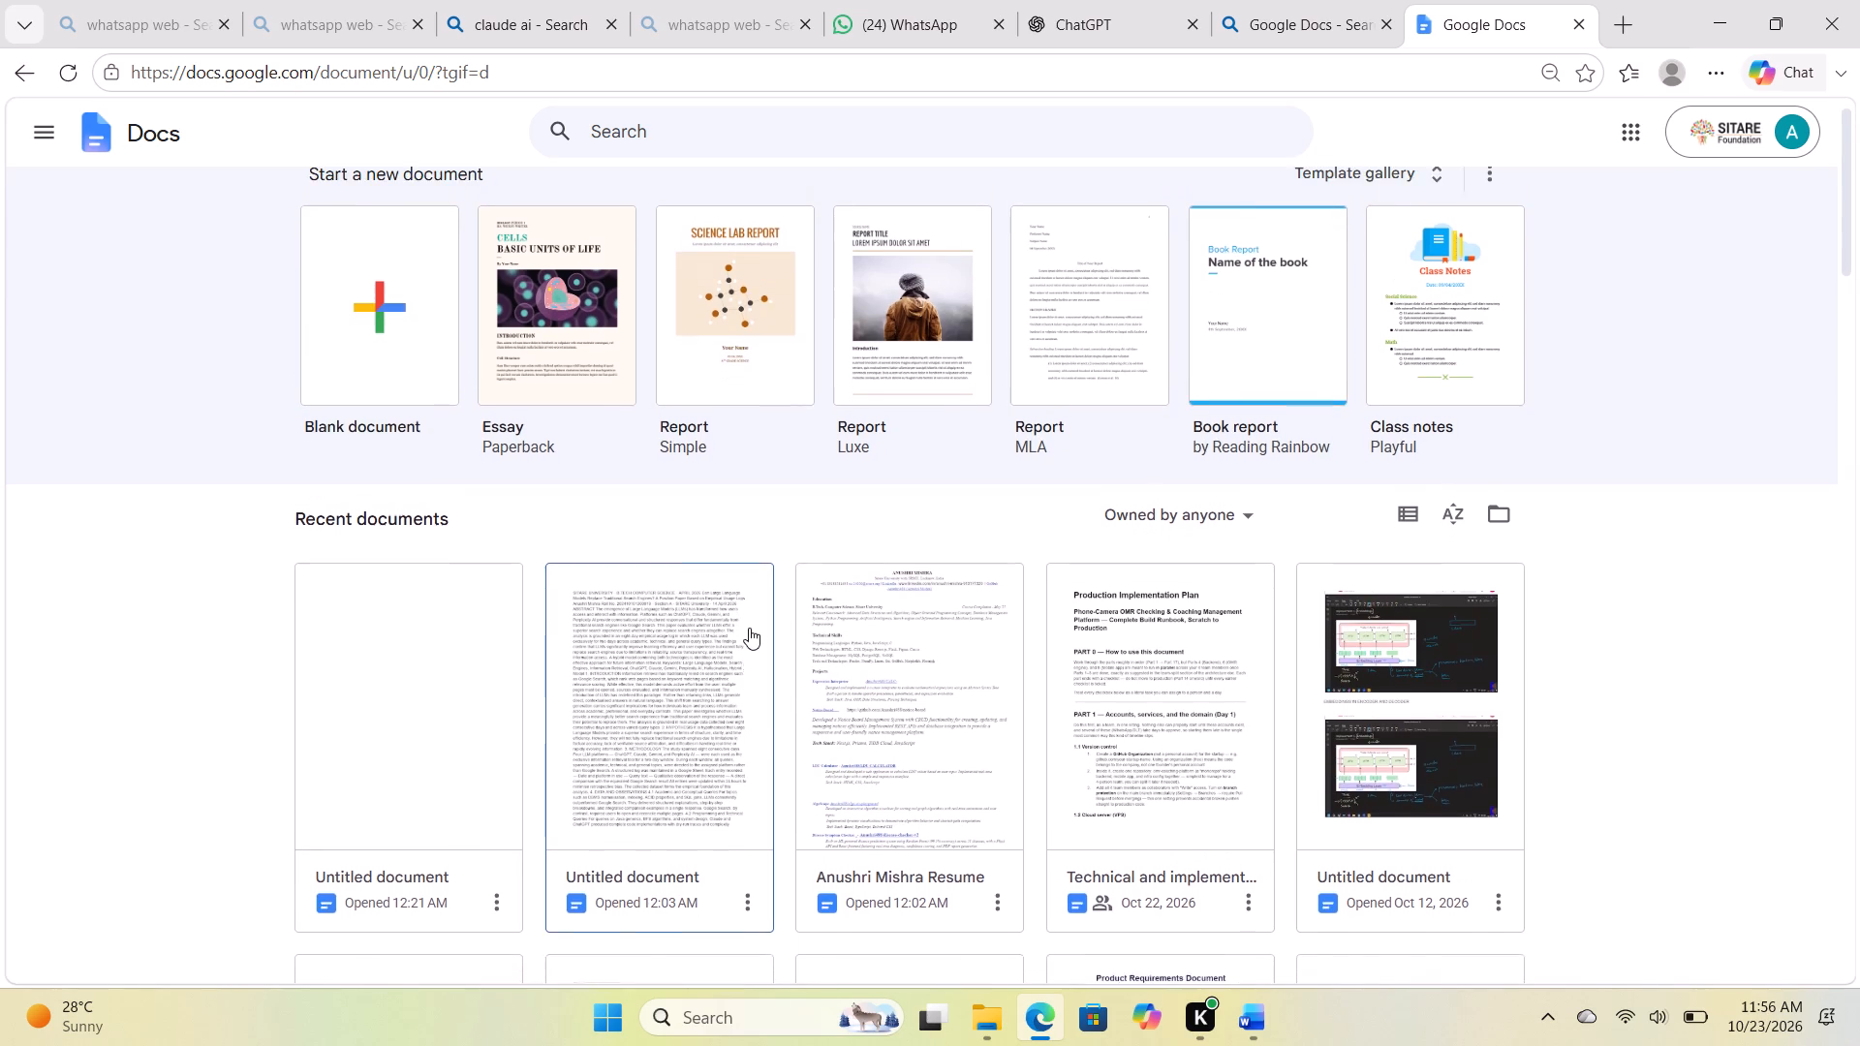
# Open Google Drive from Google Docs and upload the Word version of the resume from the Downloads folder.
pyautogui.click(51, 129)
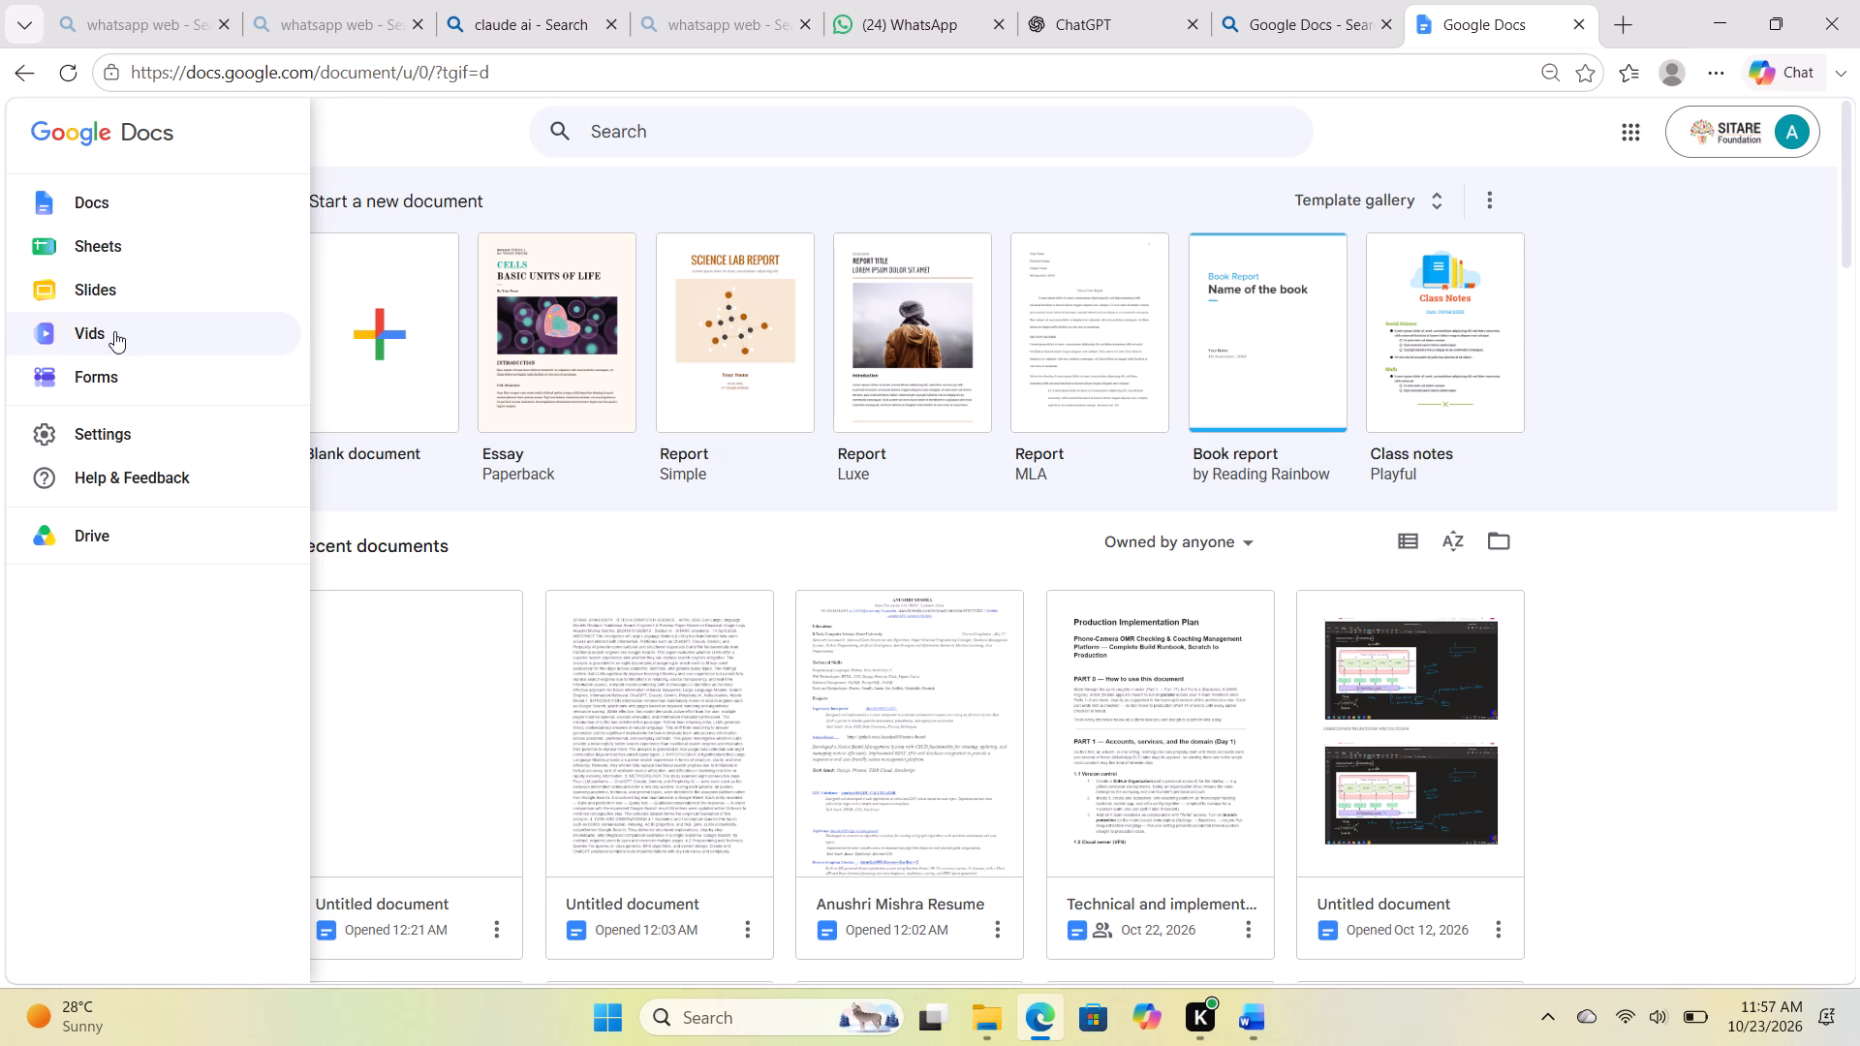
pyautogui.click(128, 529)
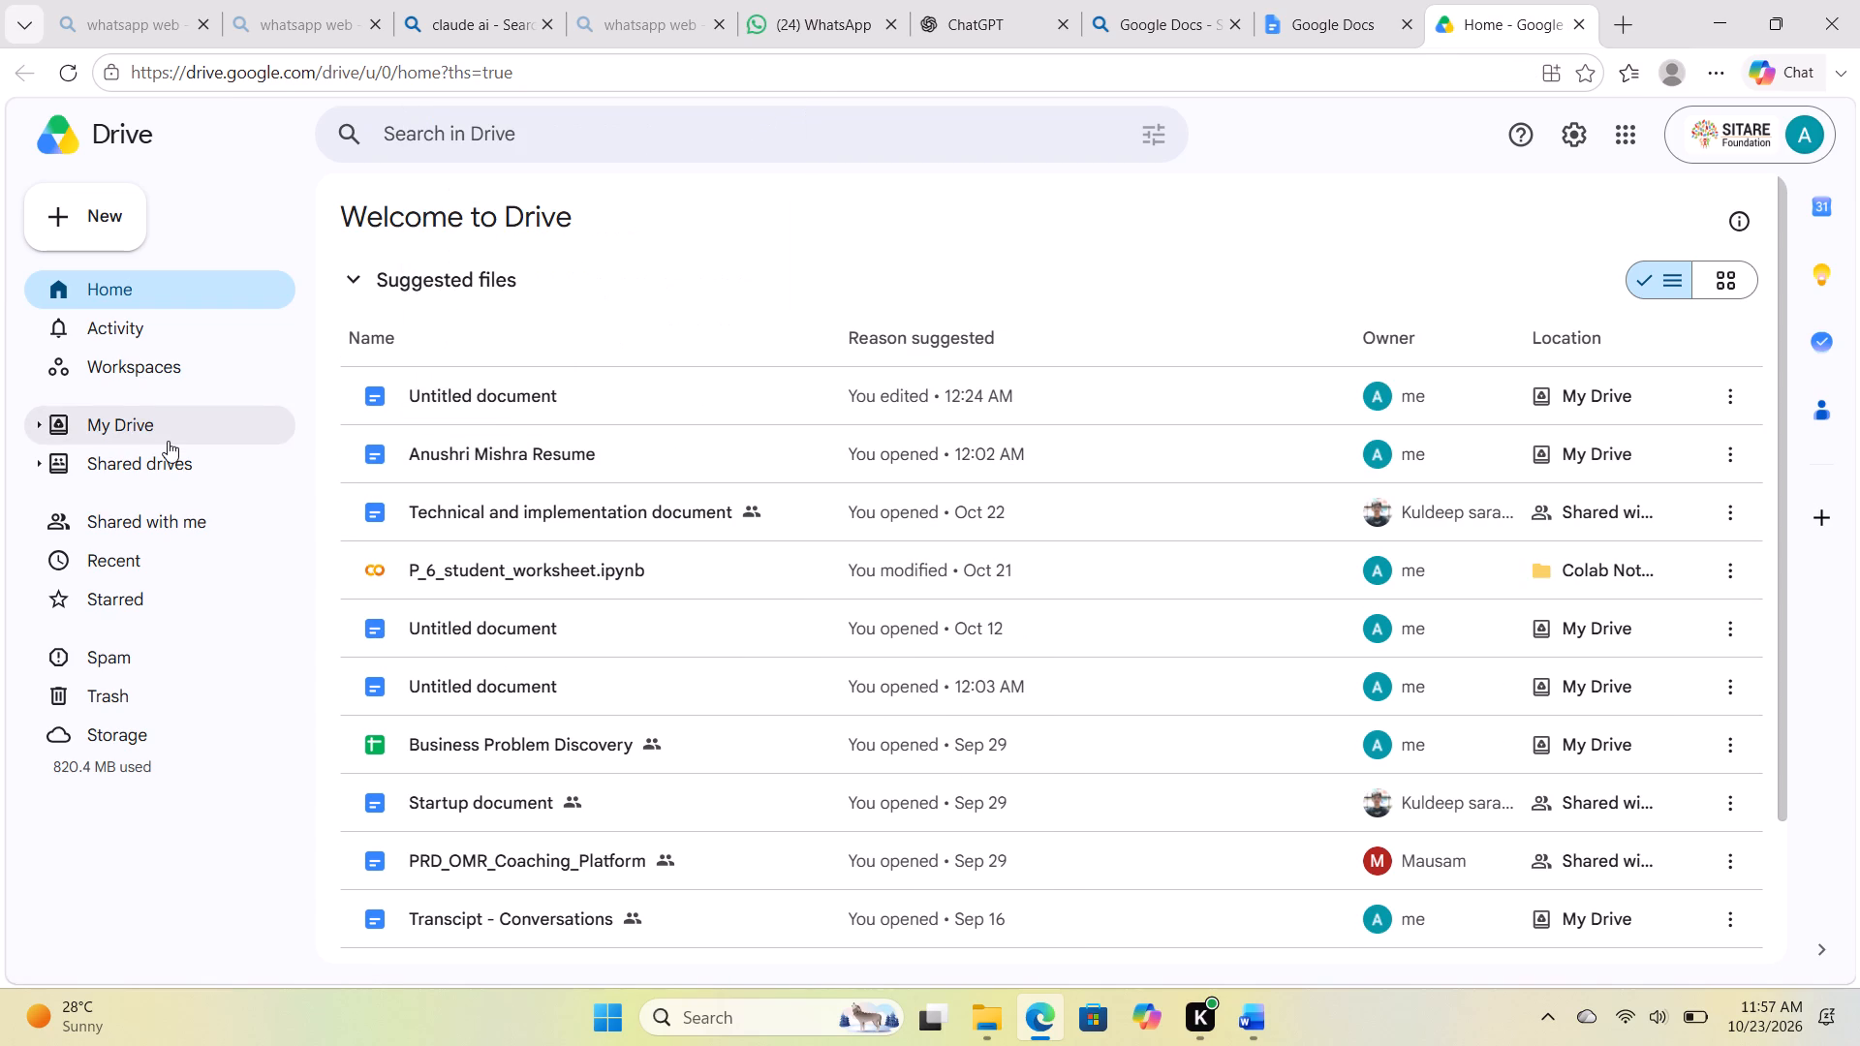
pyautogui.click(107, 229)
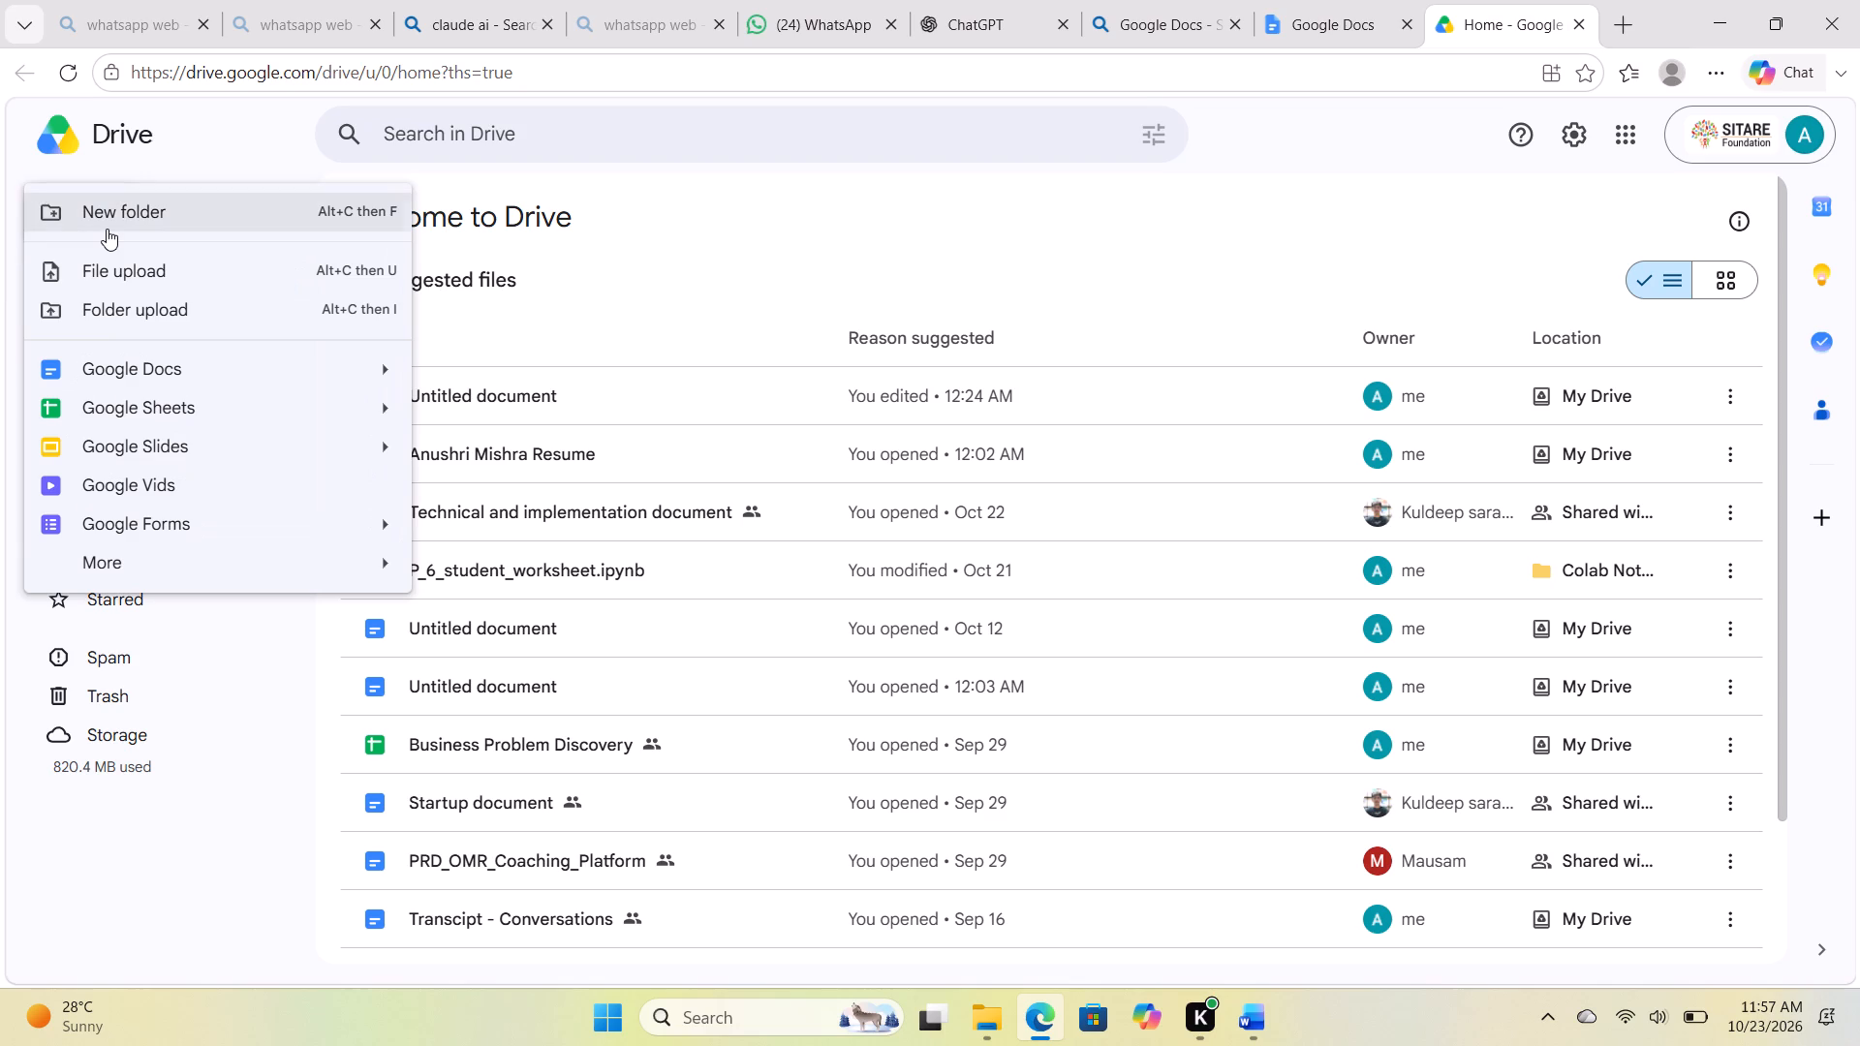
pyautogui.click(117, 275)
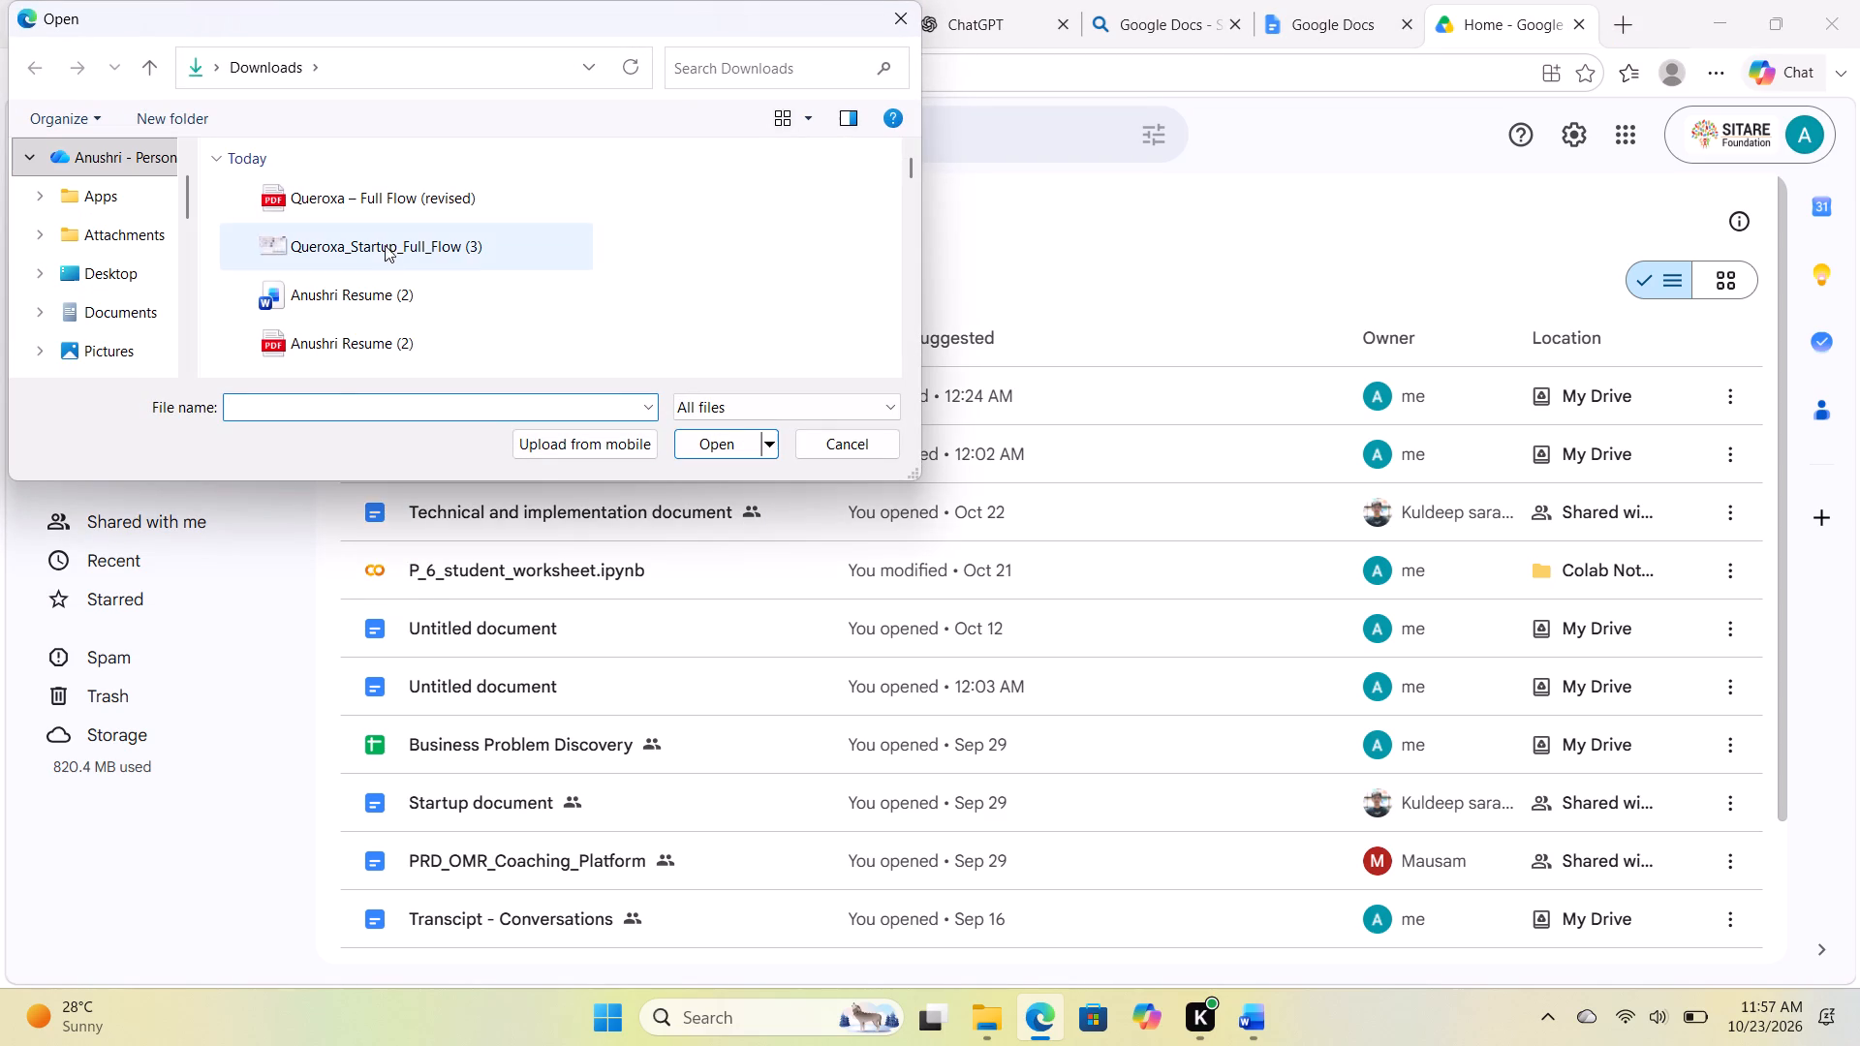
pyautogui.click(386, 288)
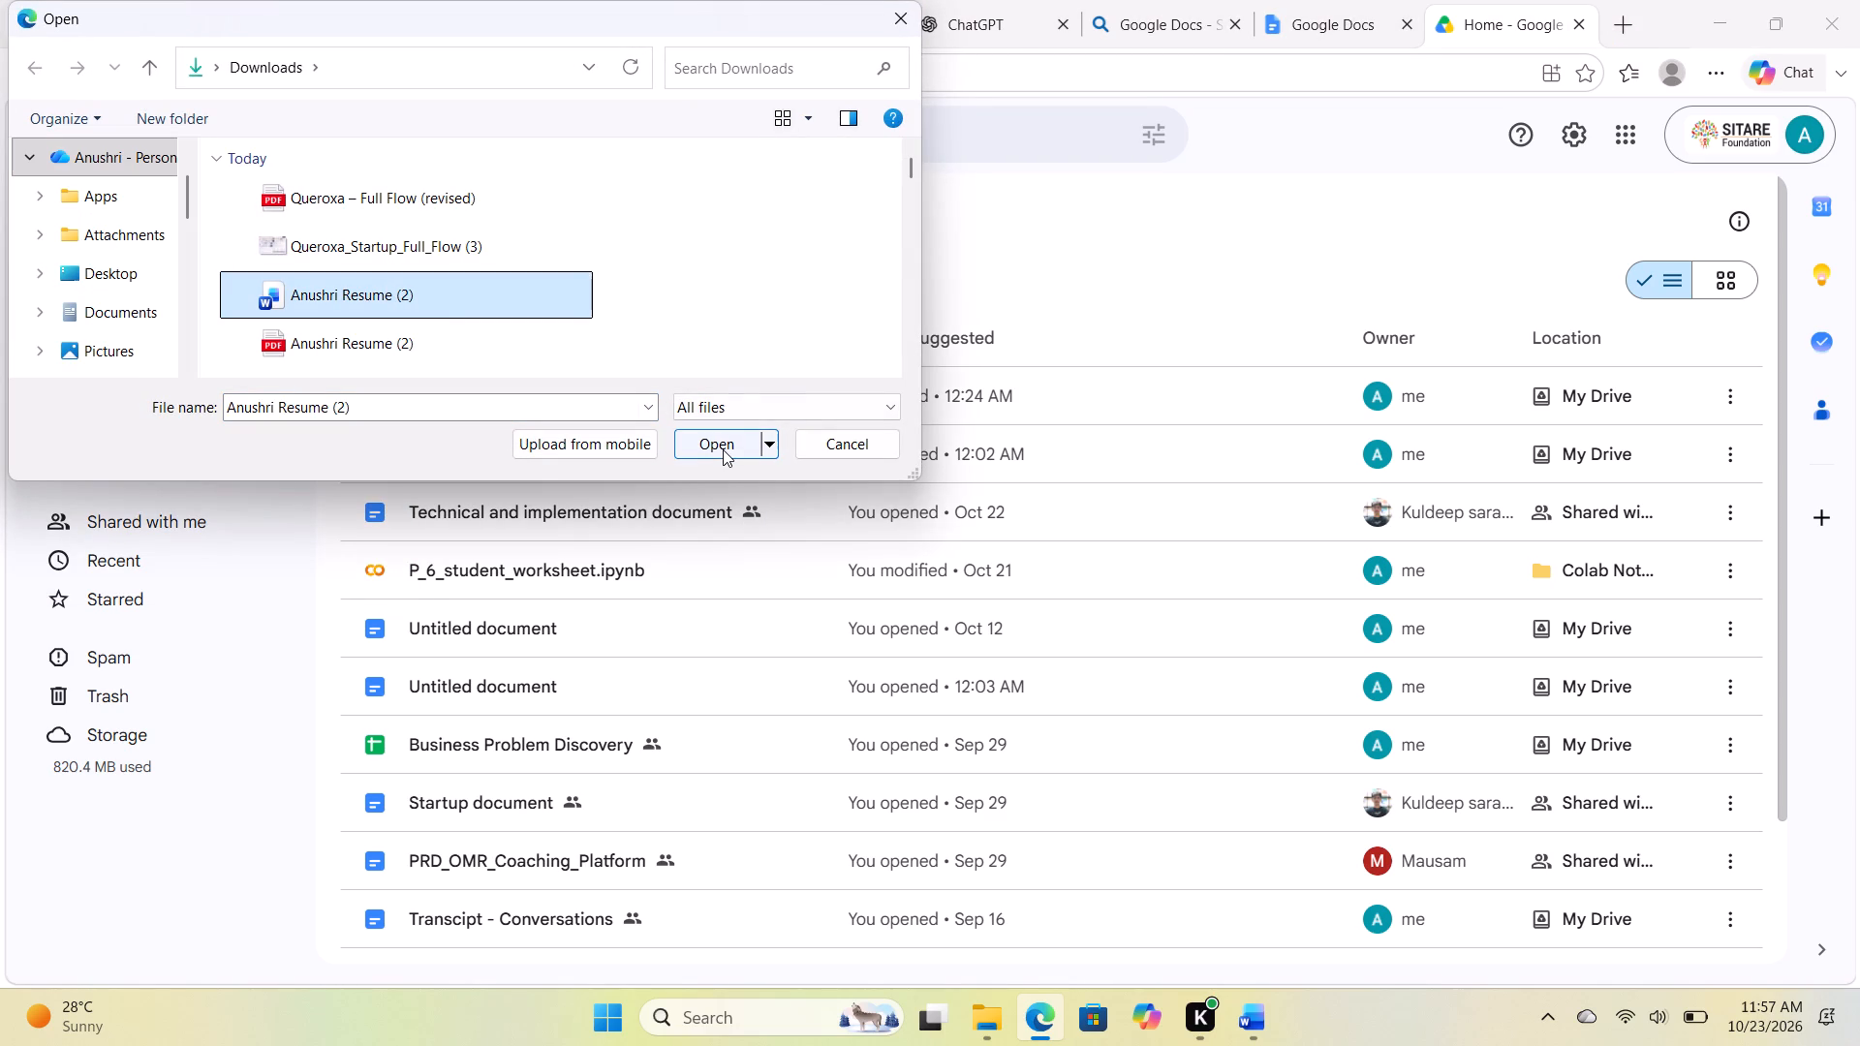
pyautogui.click(723, 449)
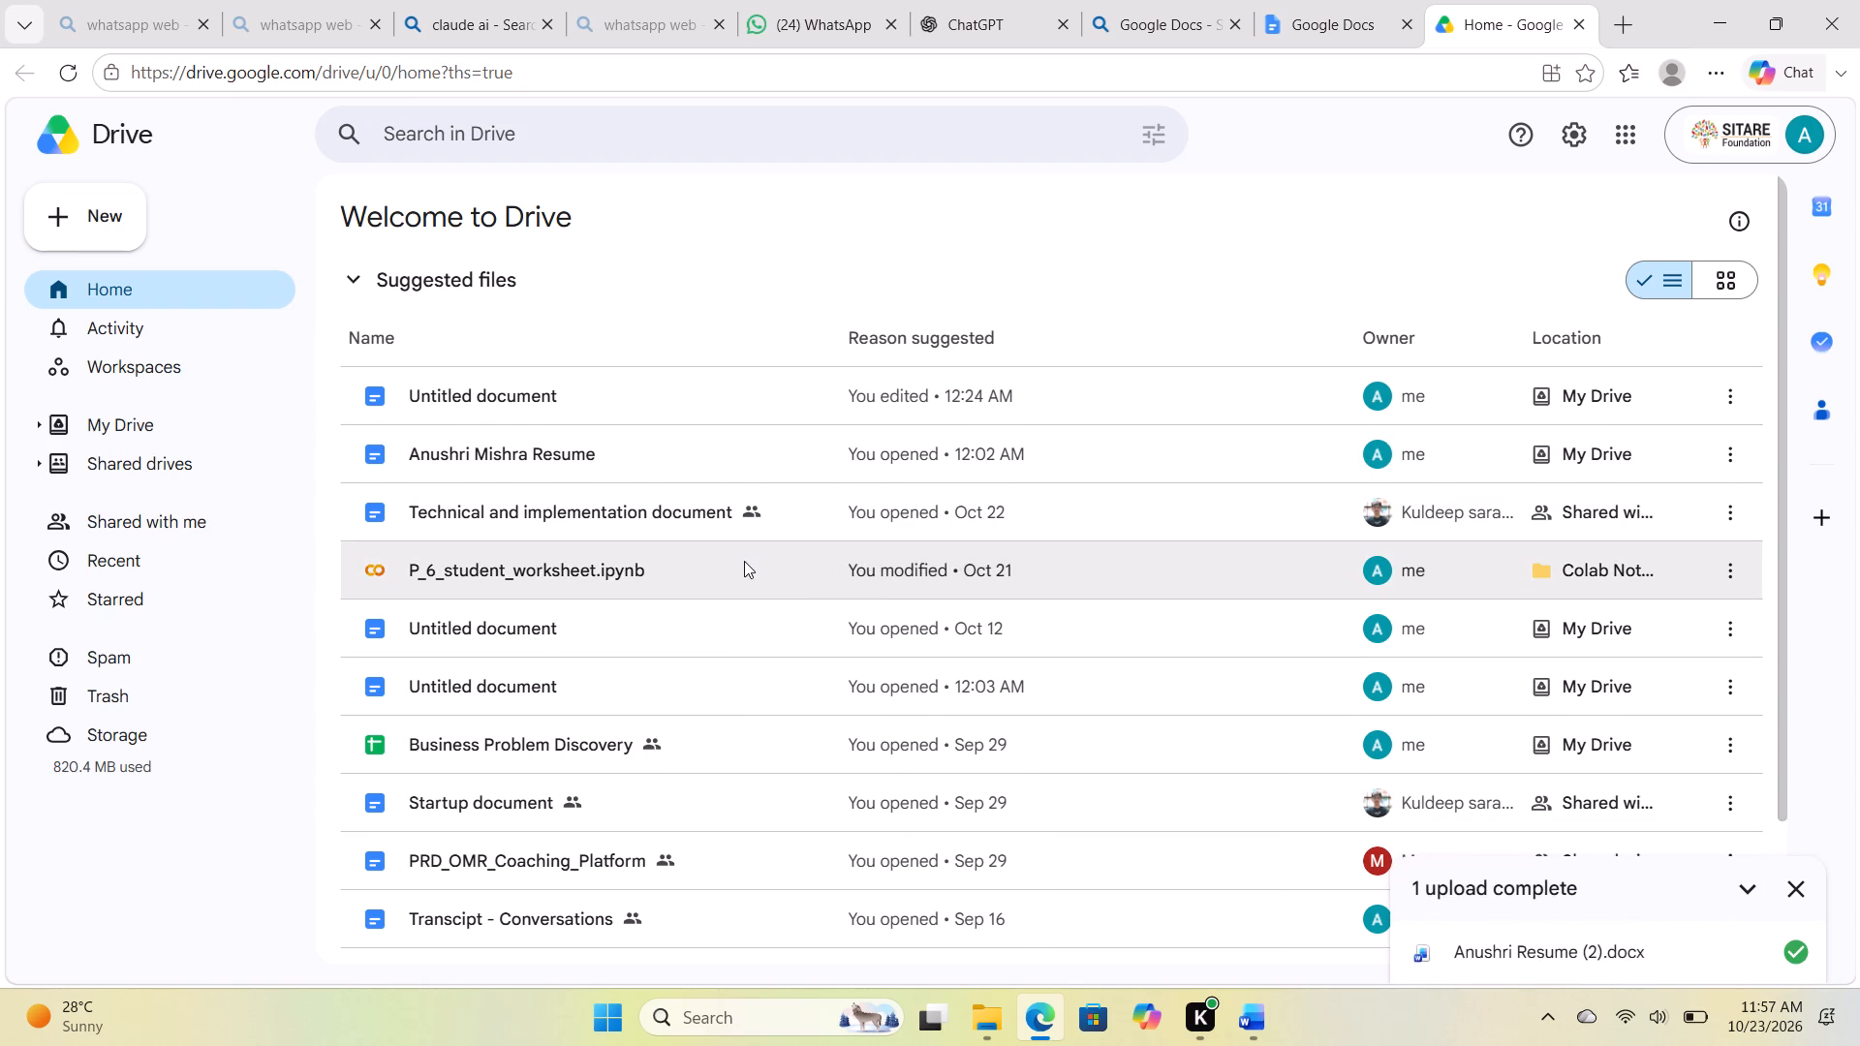
# Look through Drive's suggested files, Activity and My Drive lists for the uploaded Word resume.
pyautogui.scroll(-2, 744, 561)
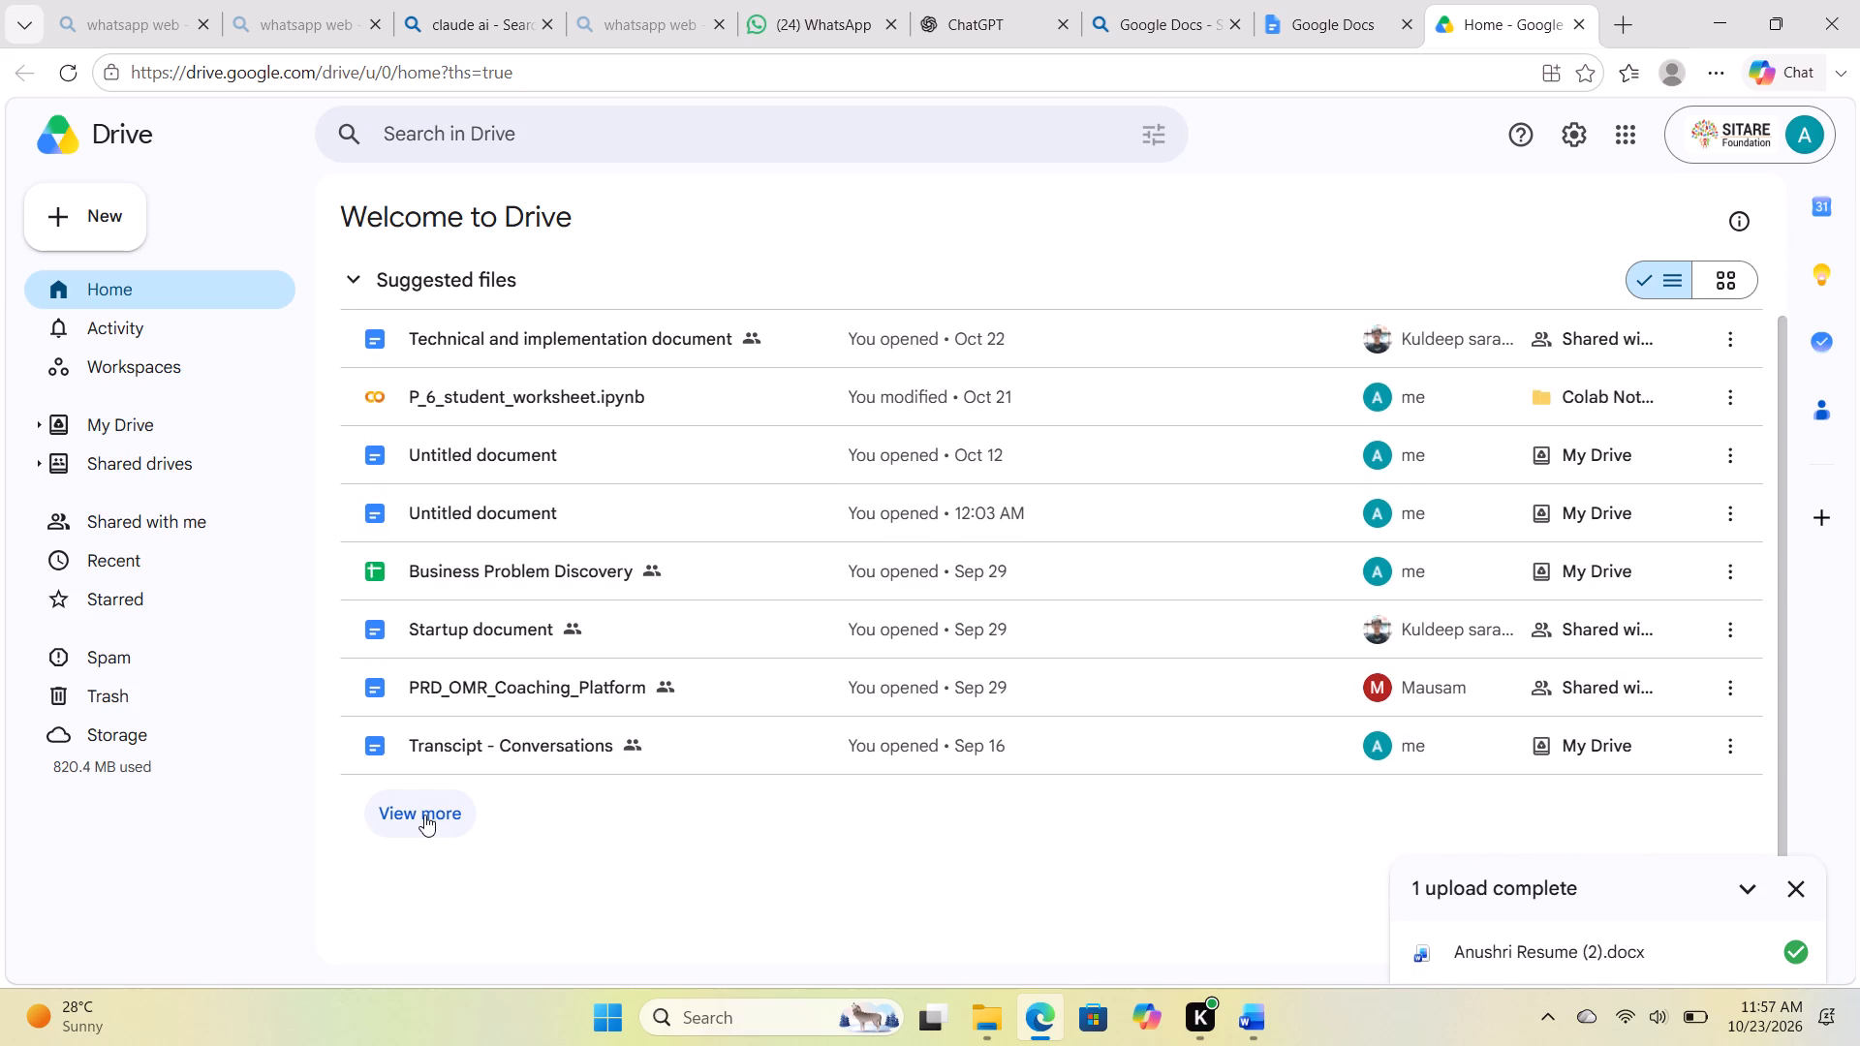
pyautogui.click(424, 815)
pyautogui.scroll(-5, 610, 774)
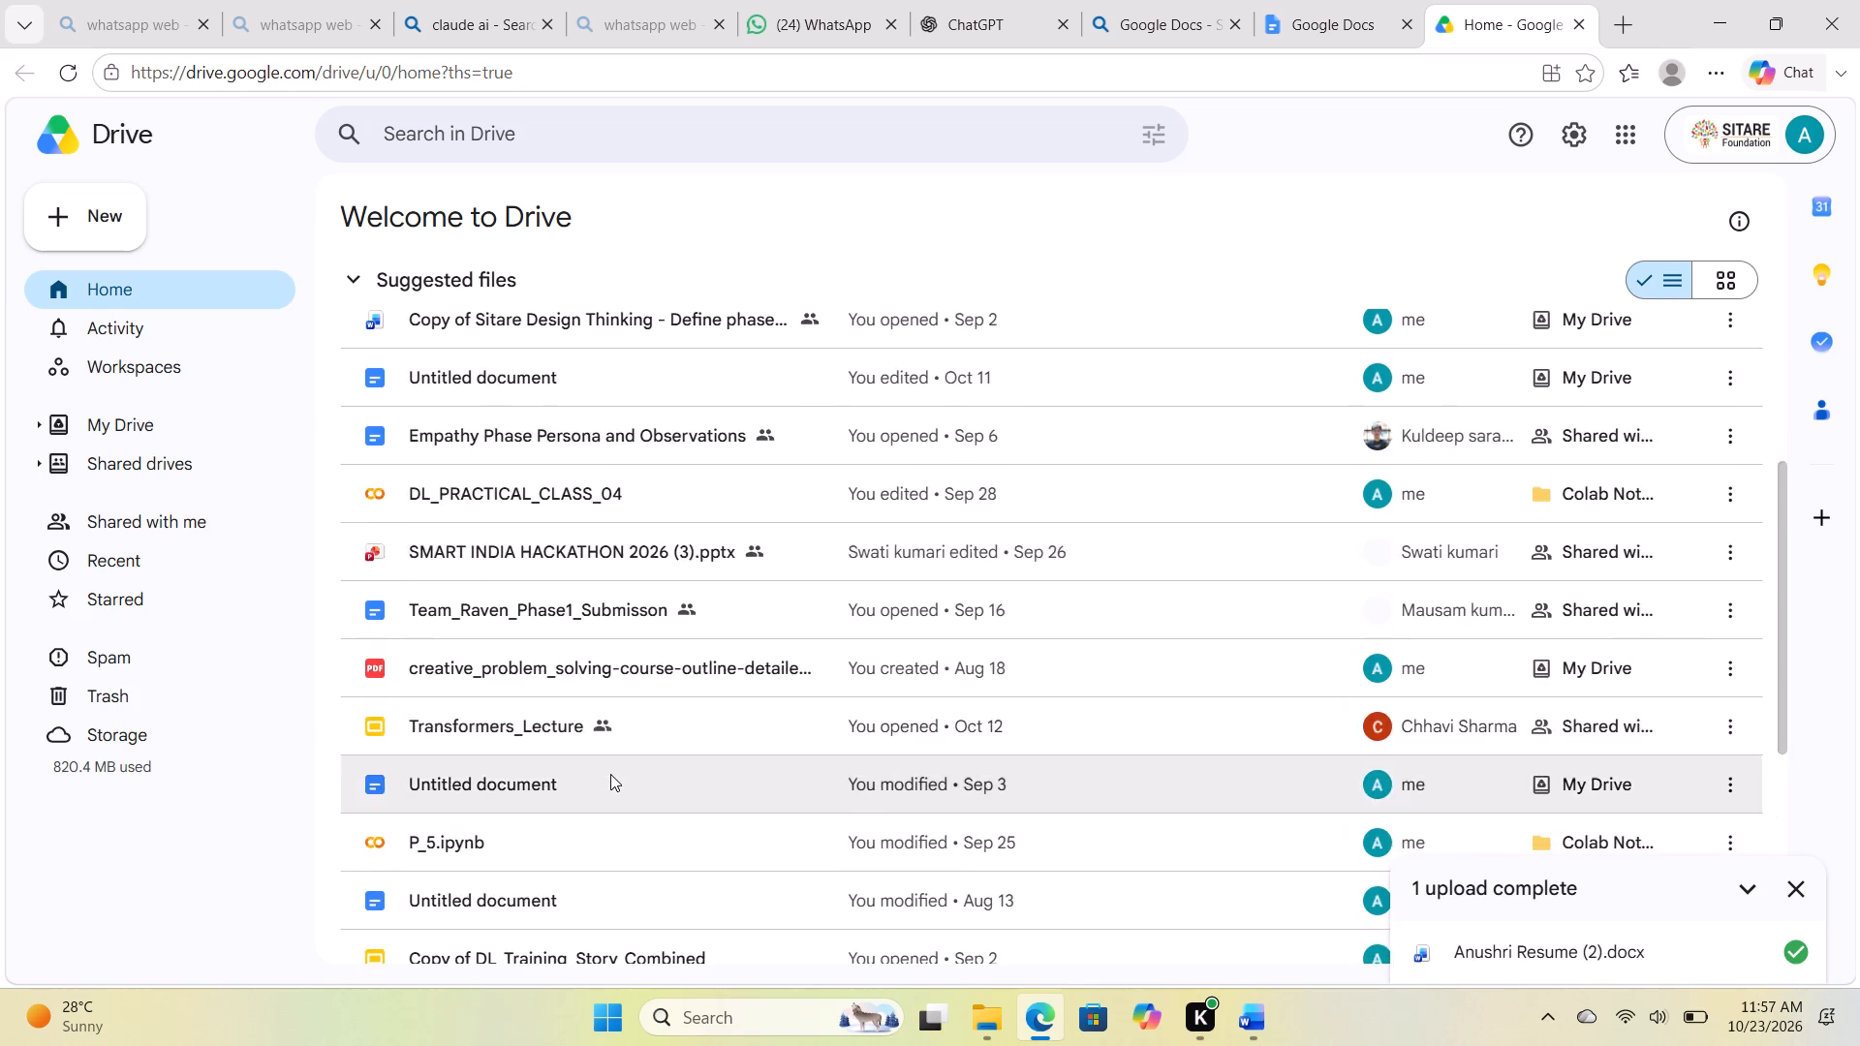
pyautogui.scroll(-7, 610, 774)
pyautogui.scroll(9, 610, 774)
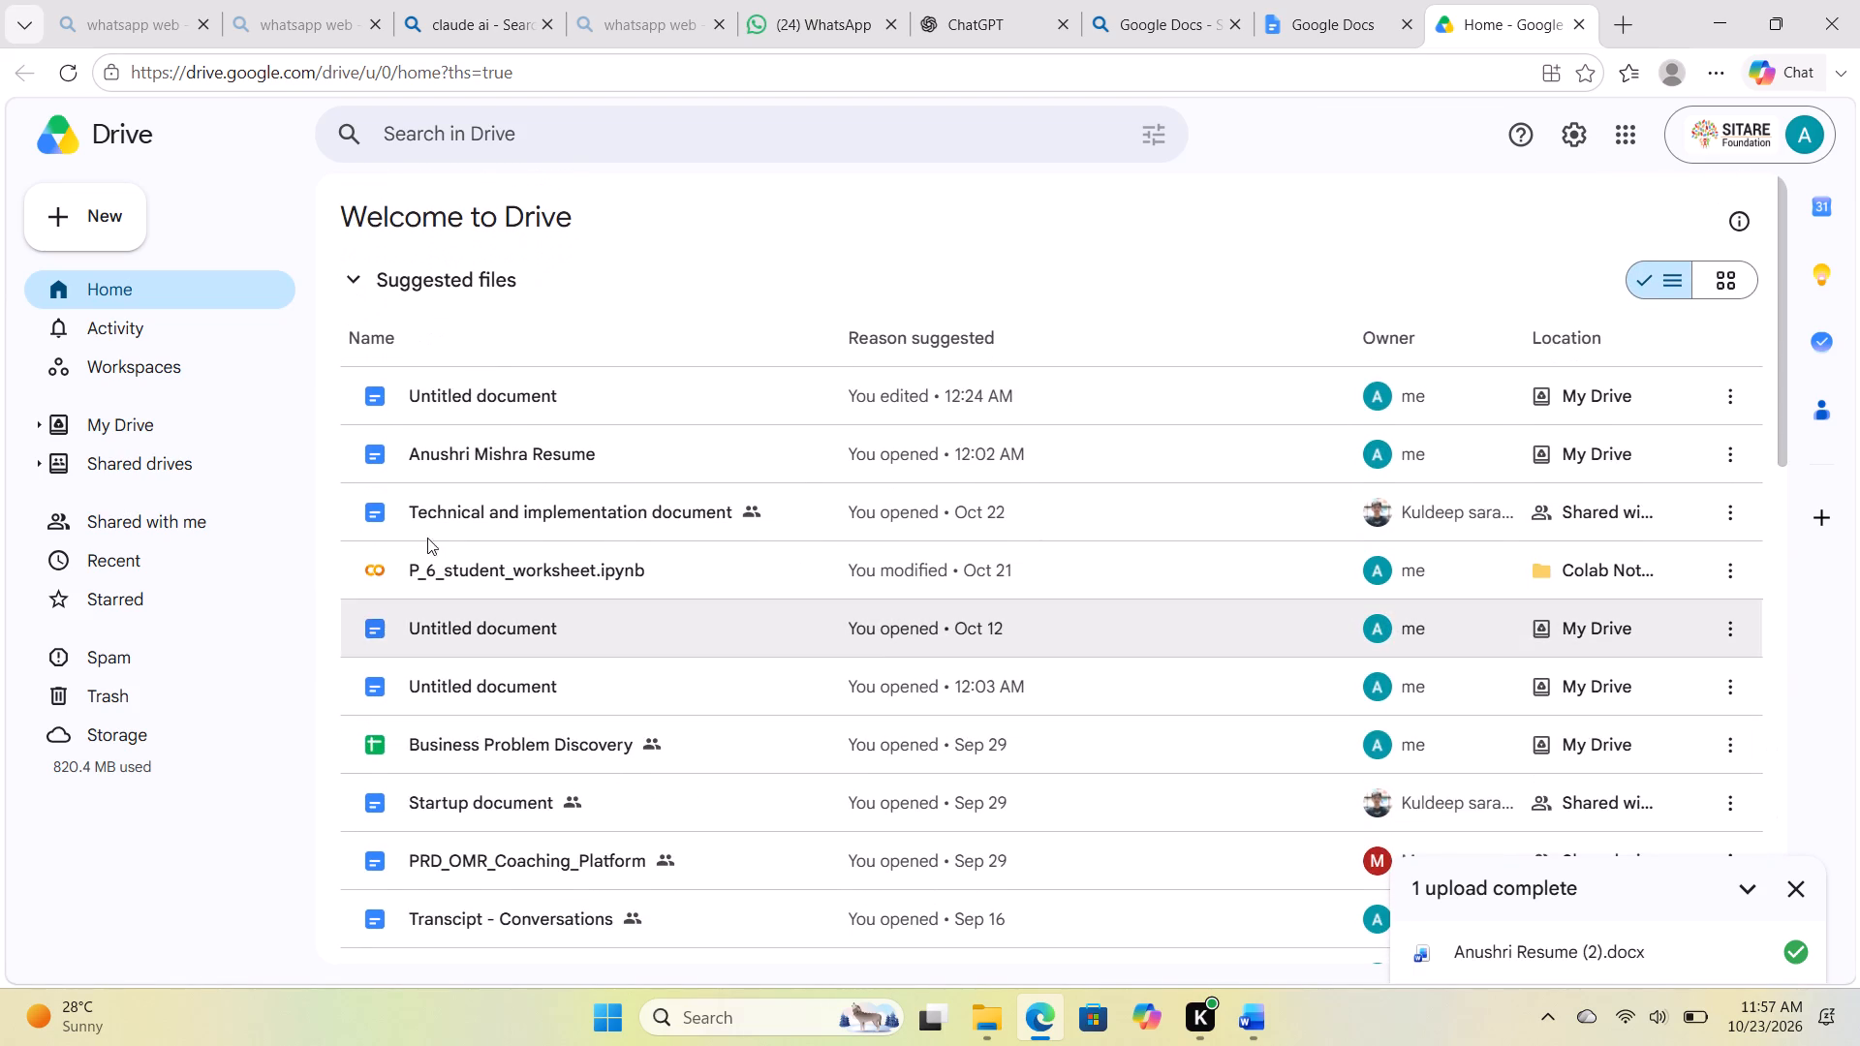
pyautogui.click(122, 333)
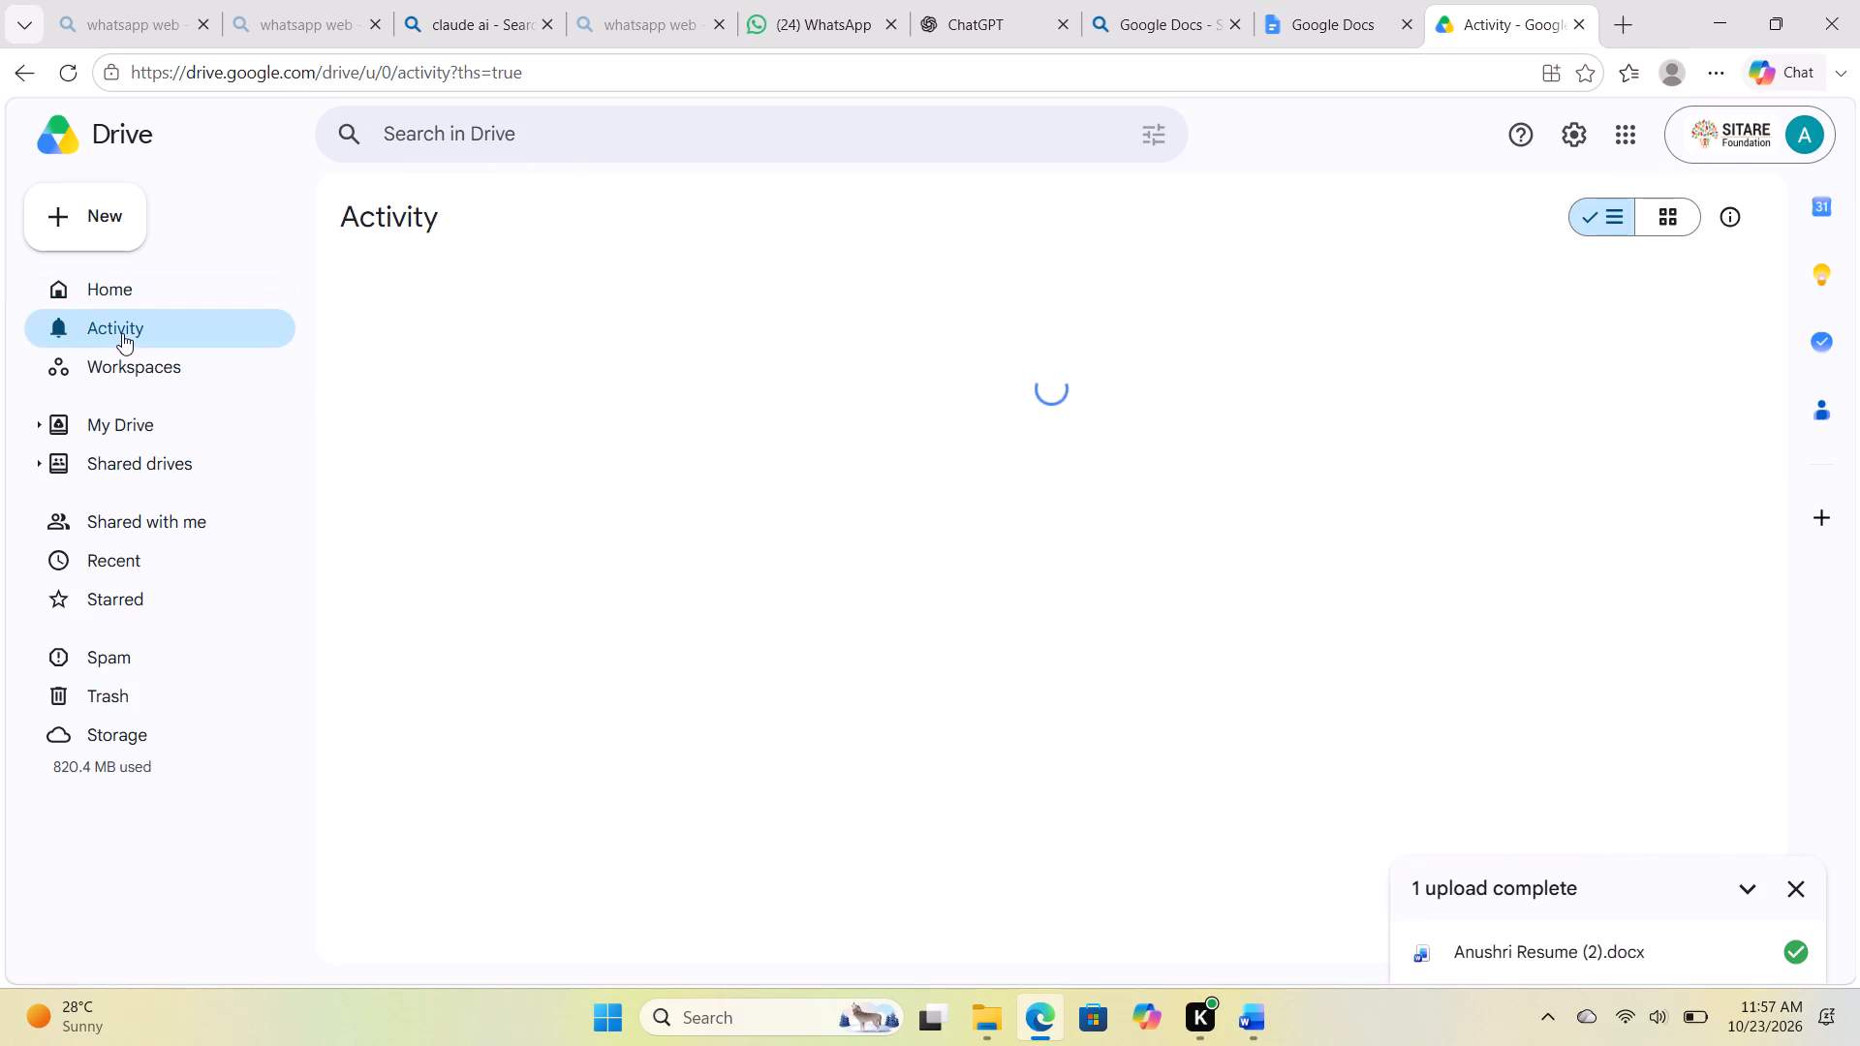
pyautogui.click(142, 427)
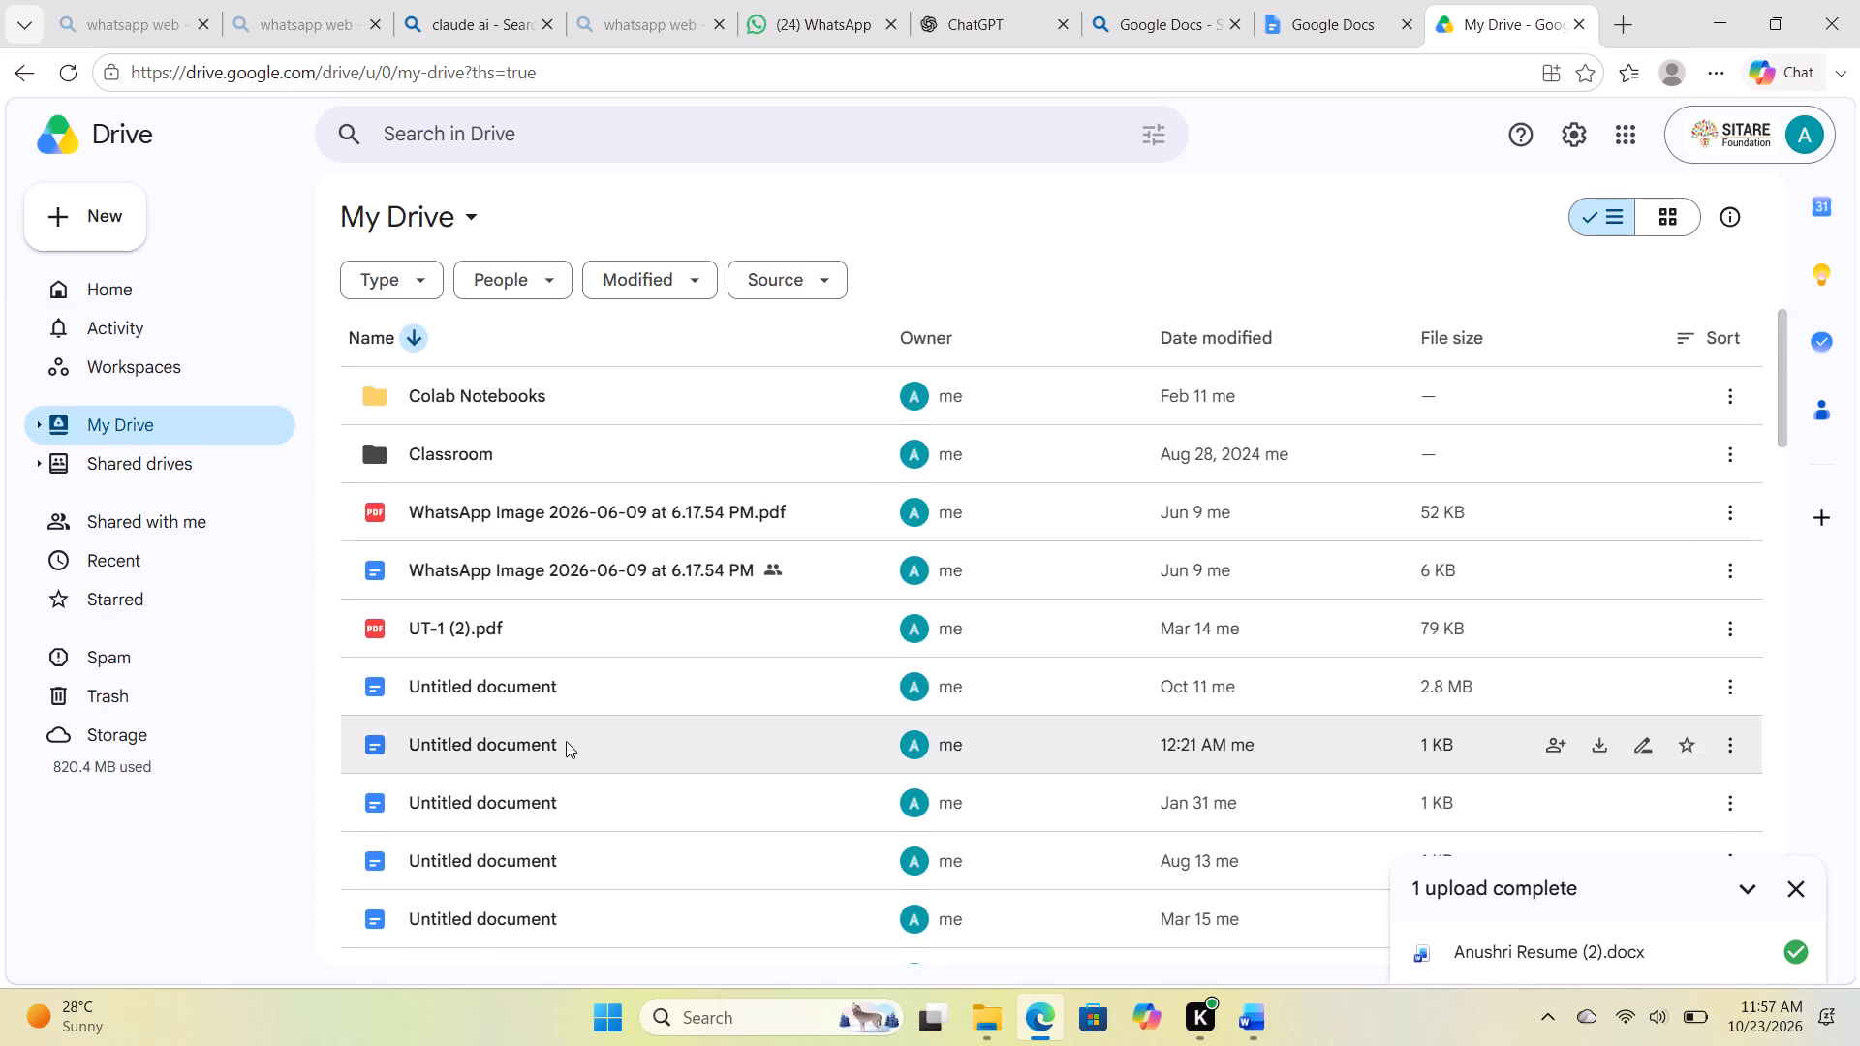
pyautogui.scroll(-8, 566, 741)
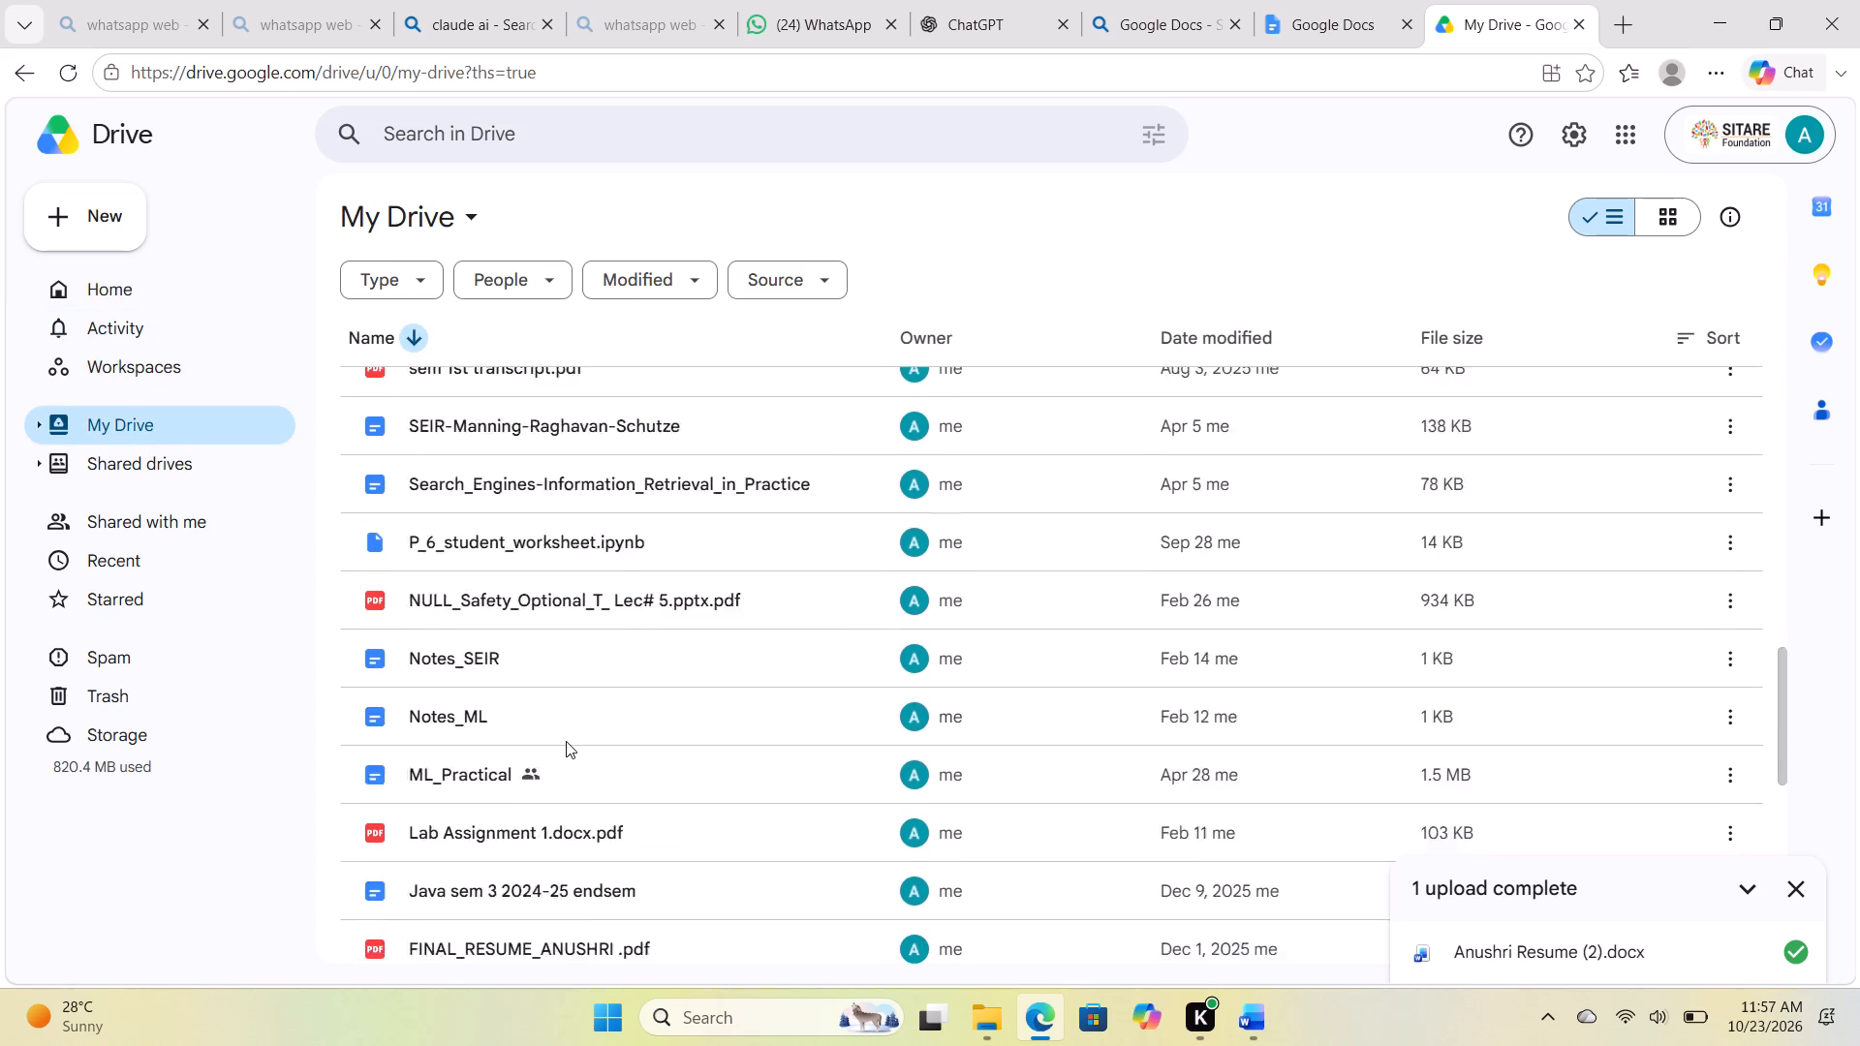
pyautogui.scroll(-6, 566, 741)
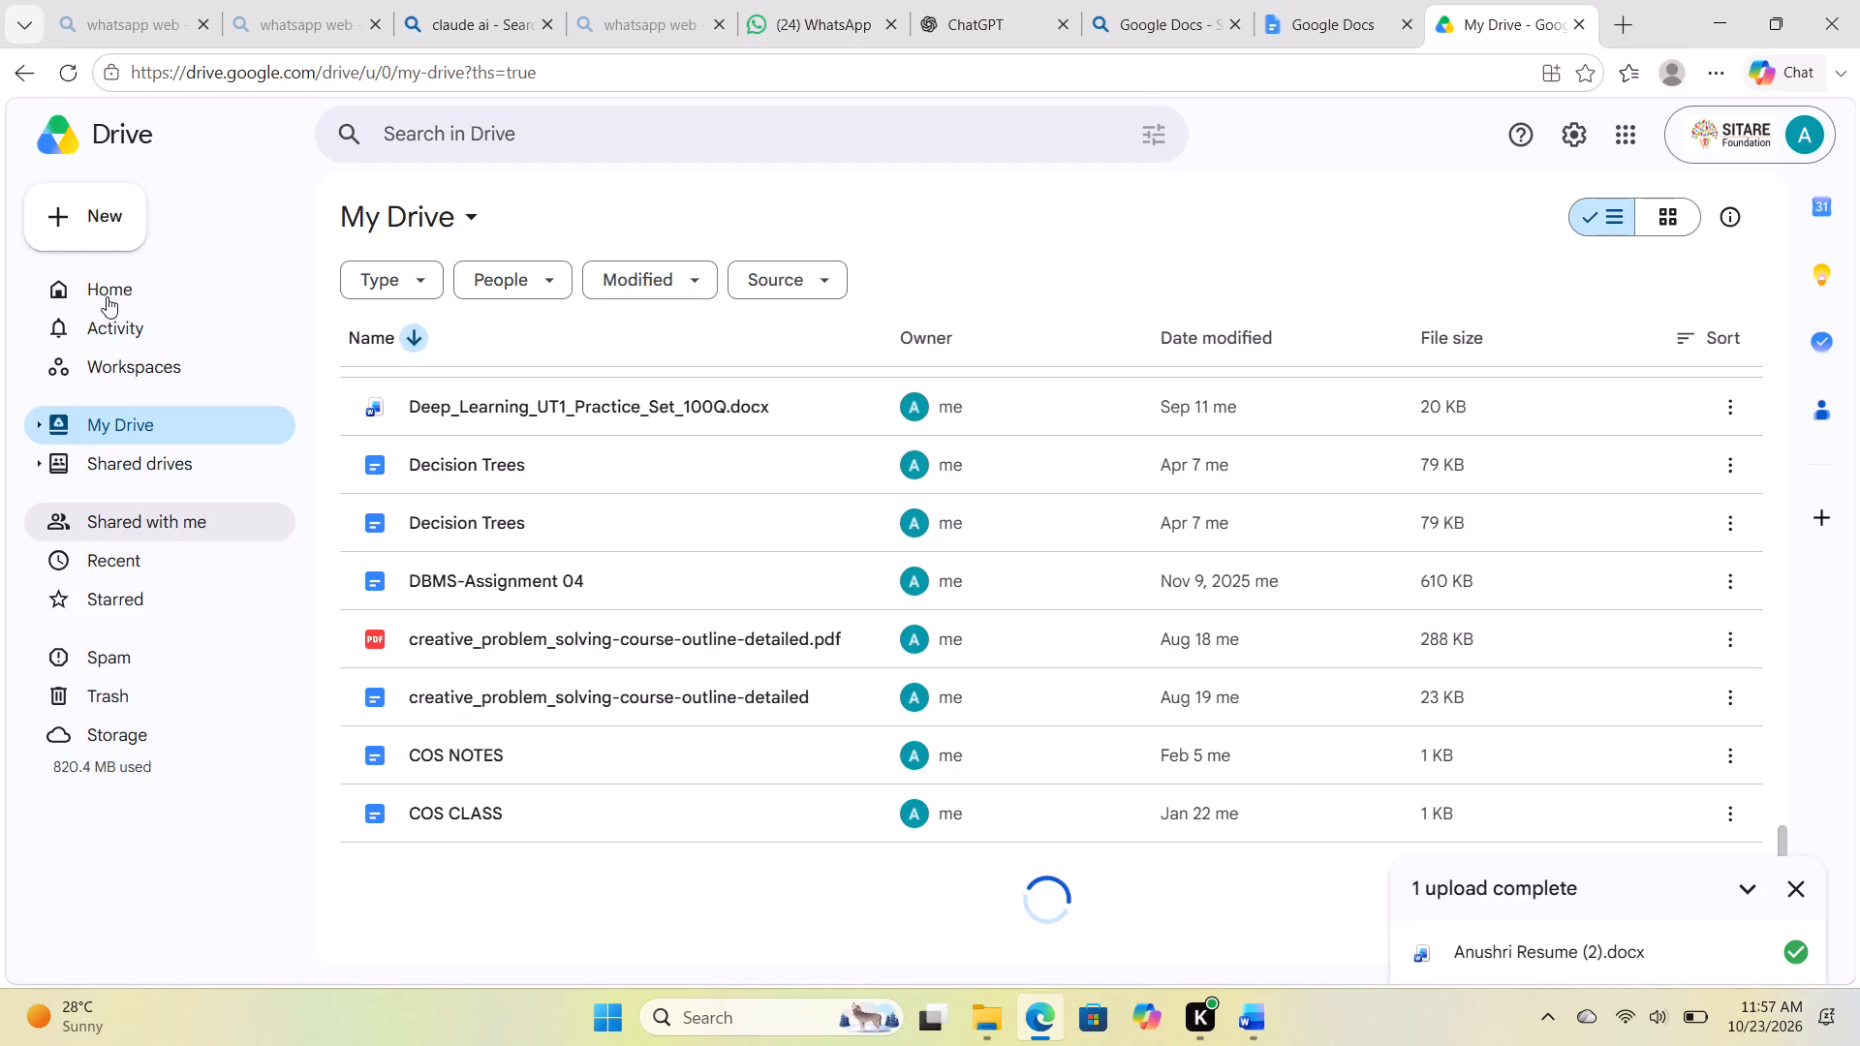
pyautogui.click(124, 278)
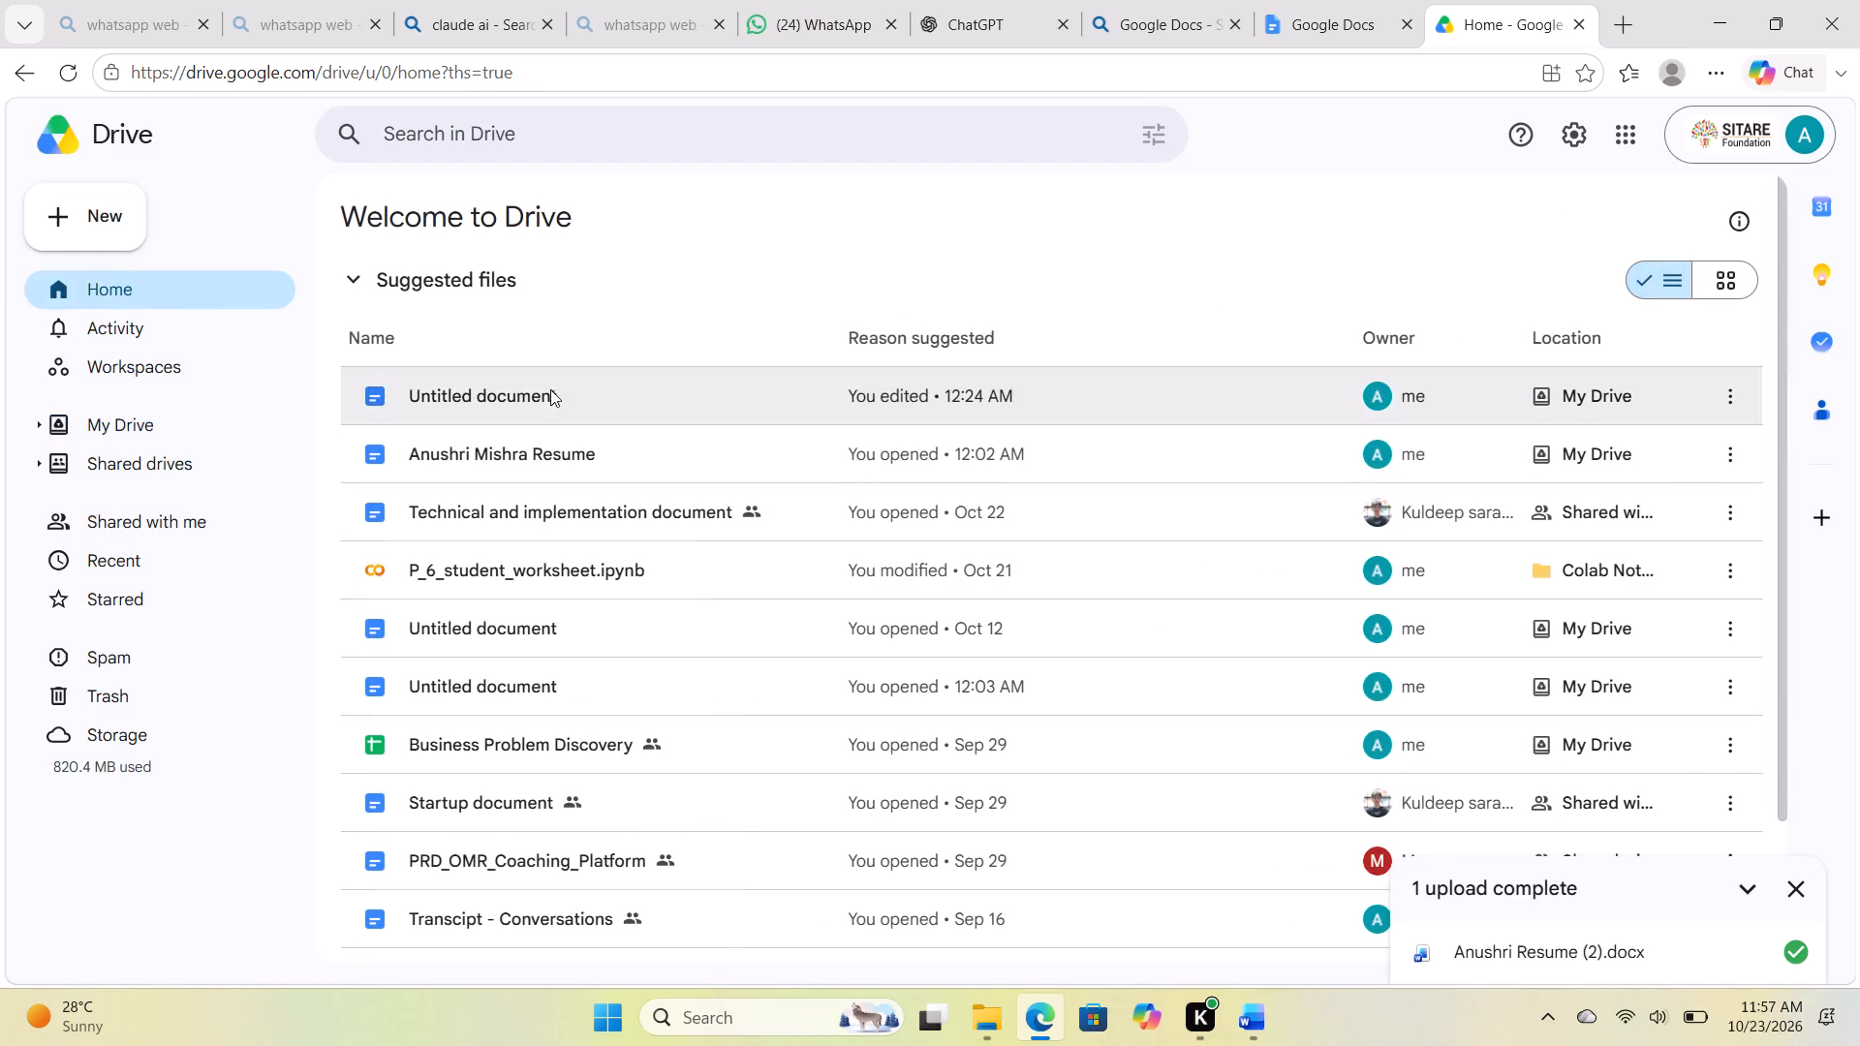
pyautogui.scroll(-2, 645, 531)
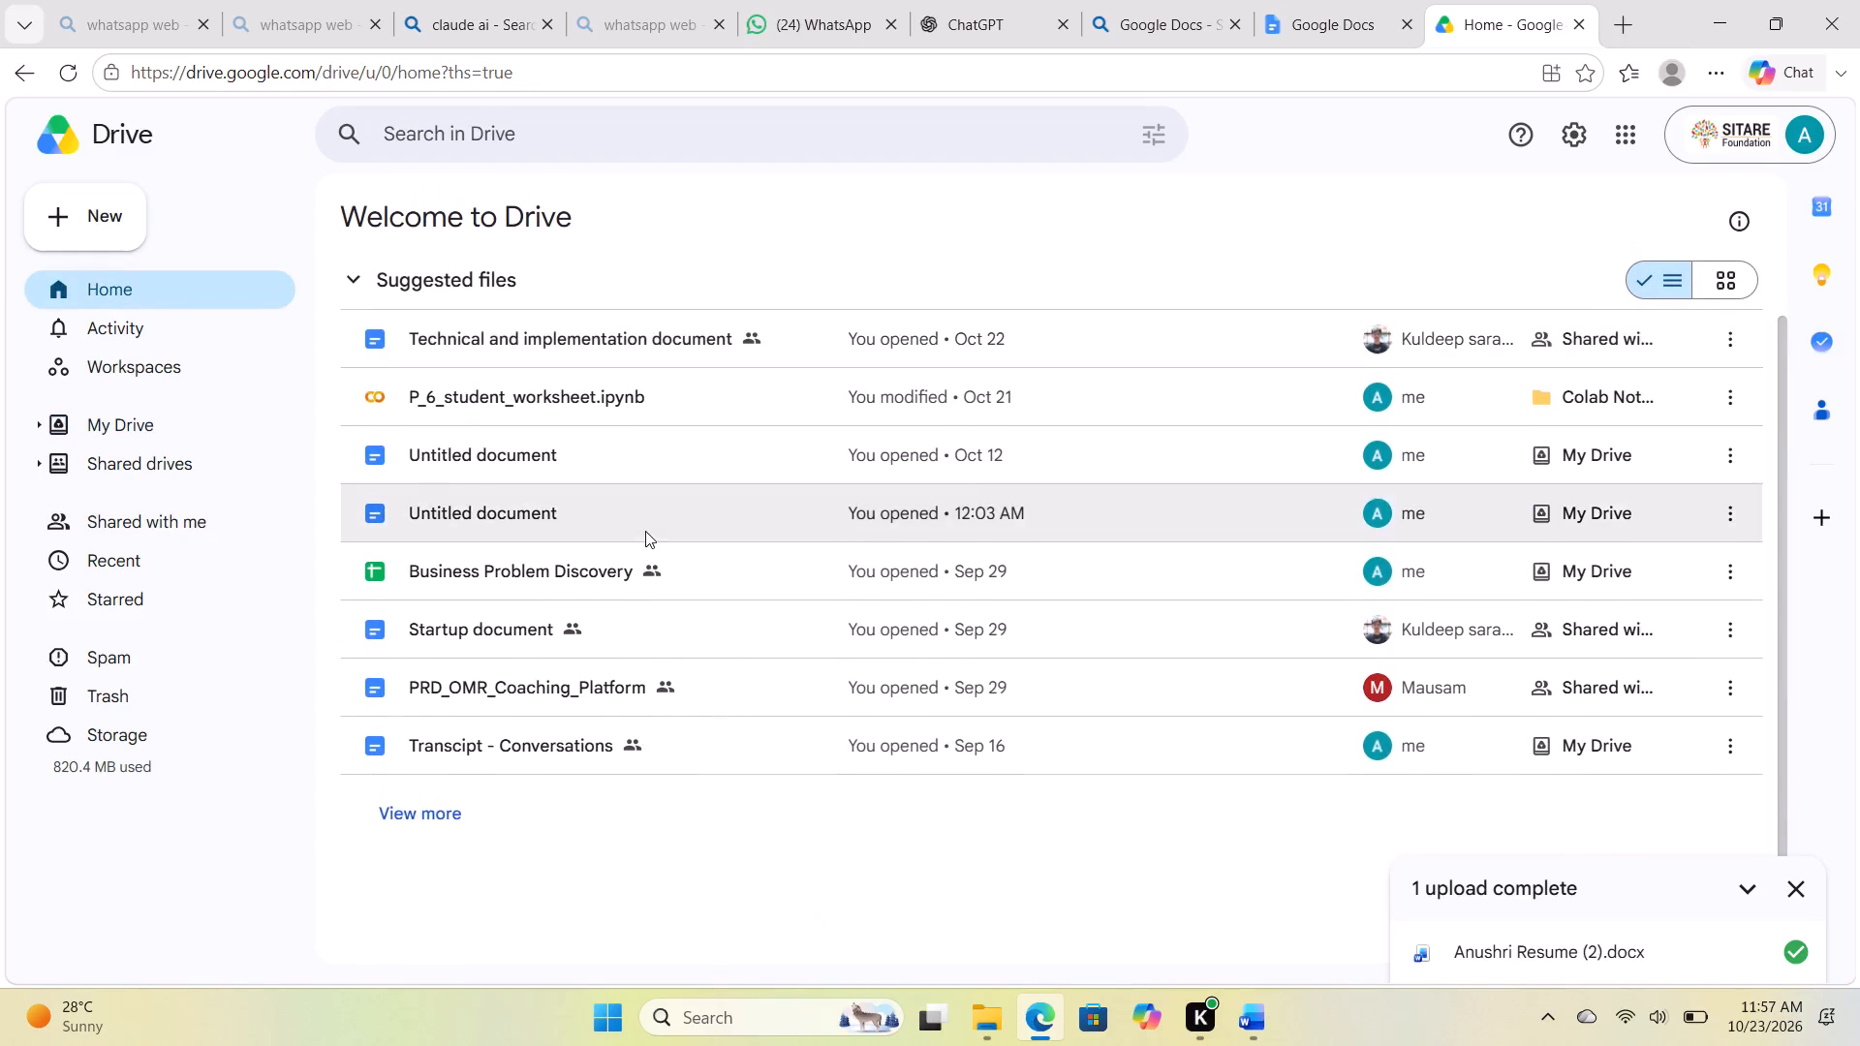
pyautogui.scroll(6, 645, 531)
# Search Drive for the owner's first name plus "resume" and open the (2).docx version.
pyautogui.click(666, 131)
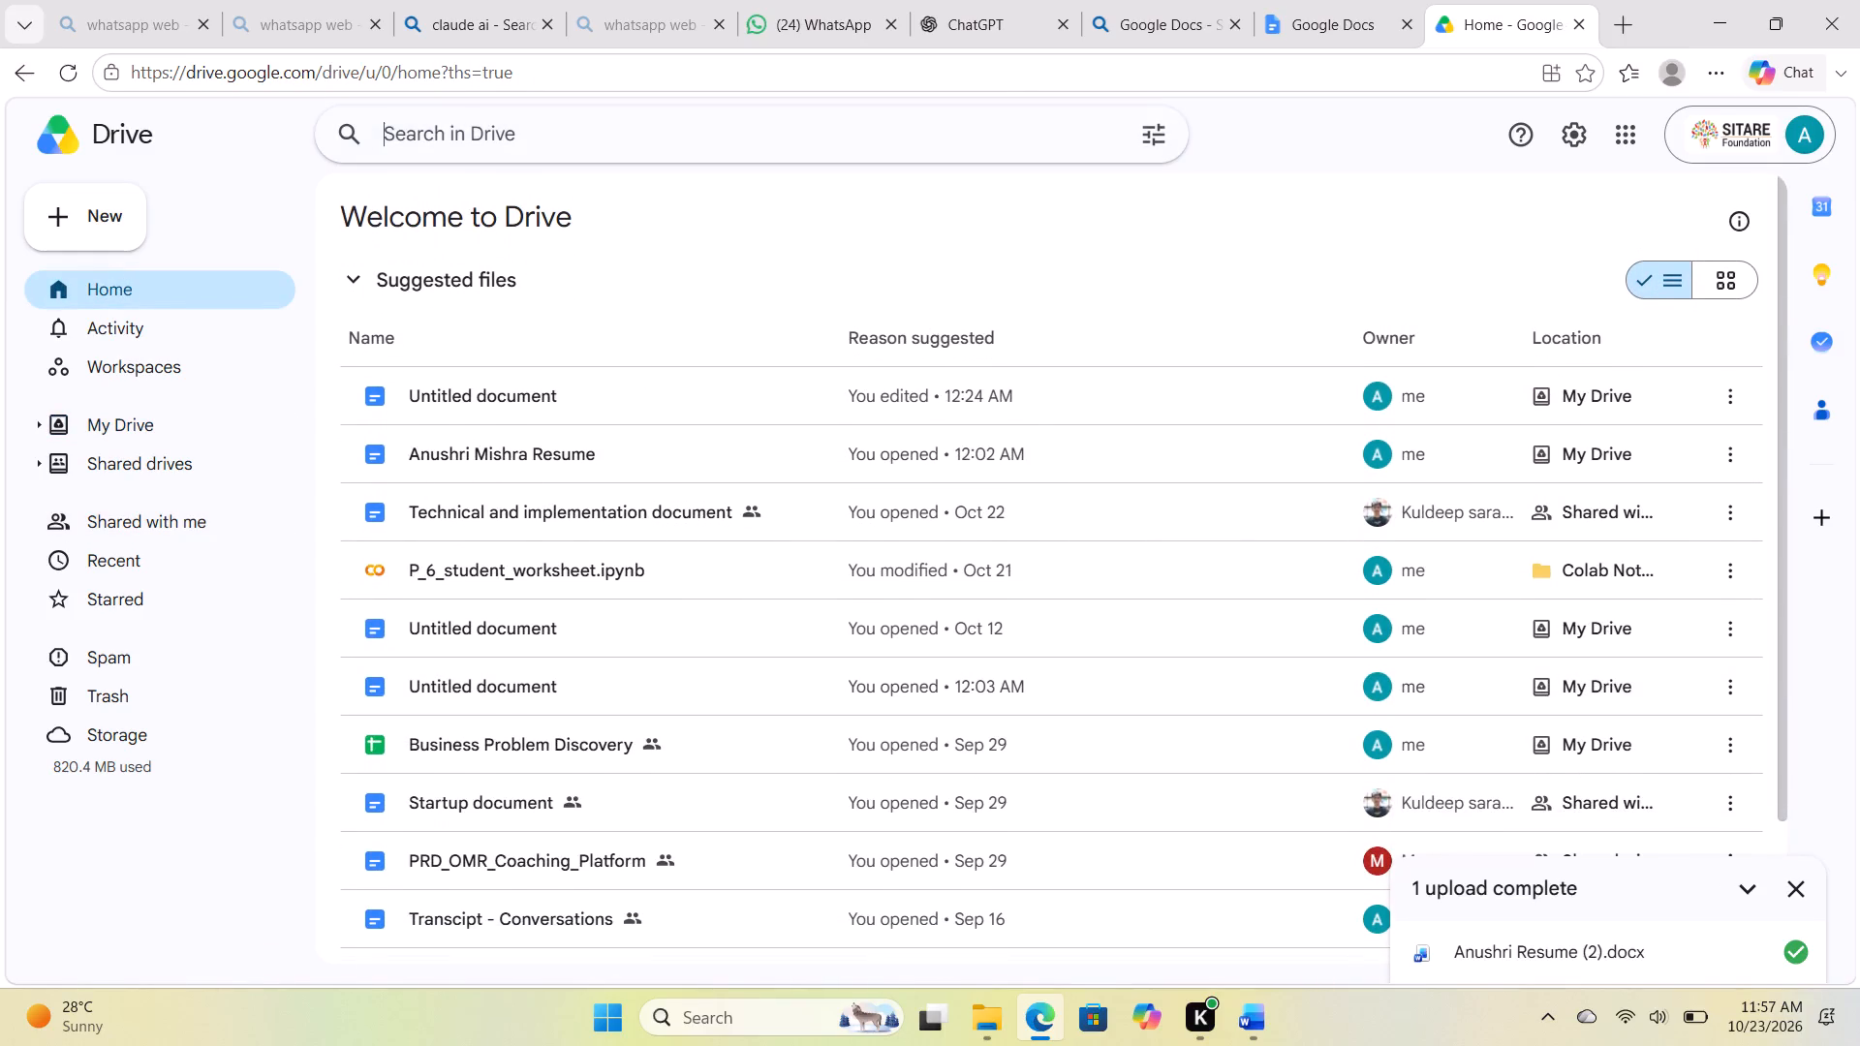
pyautogui.write('anushri')
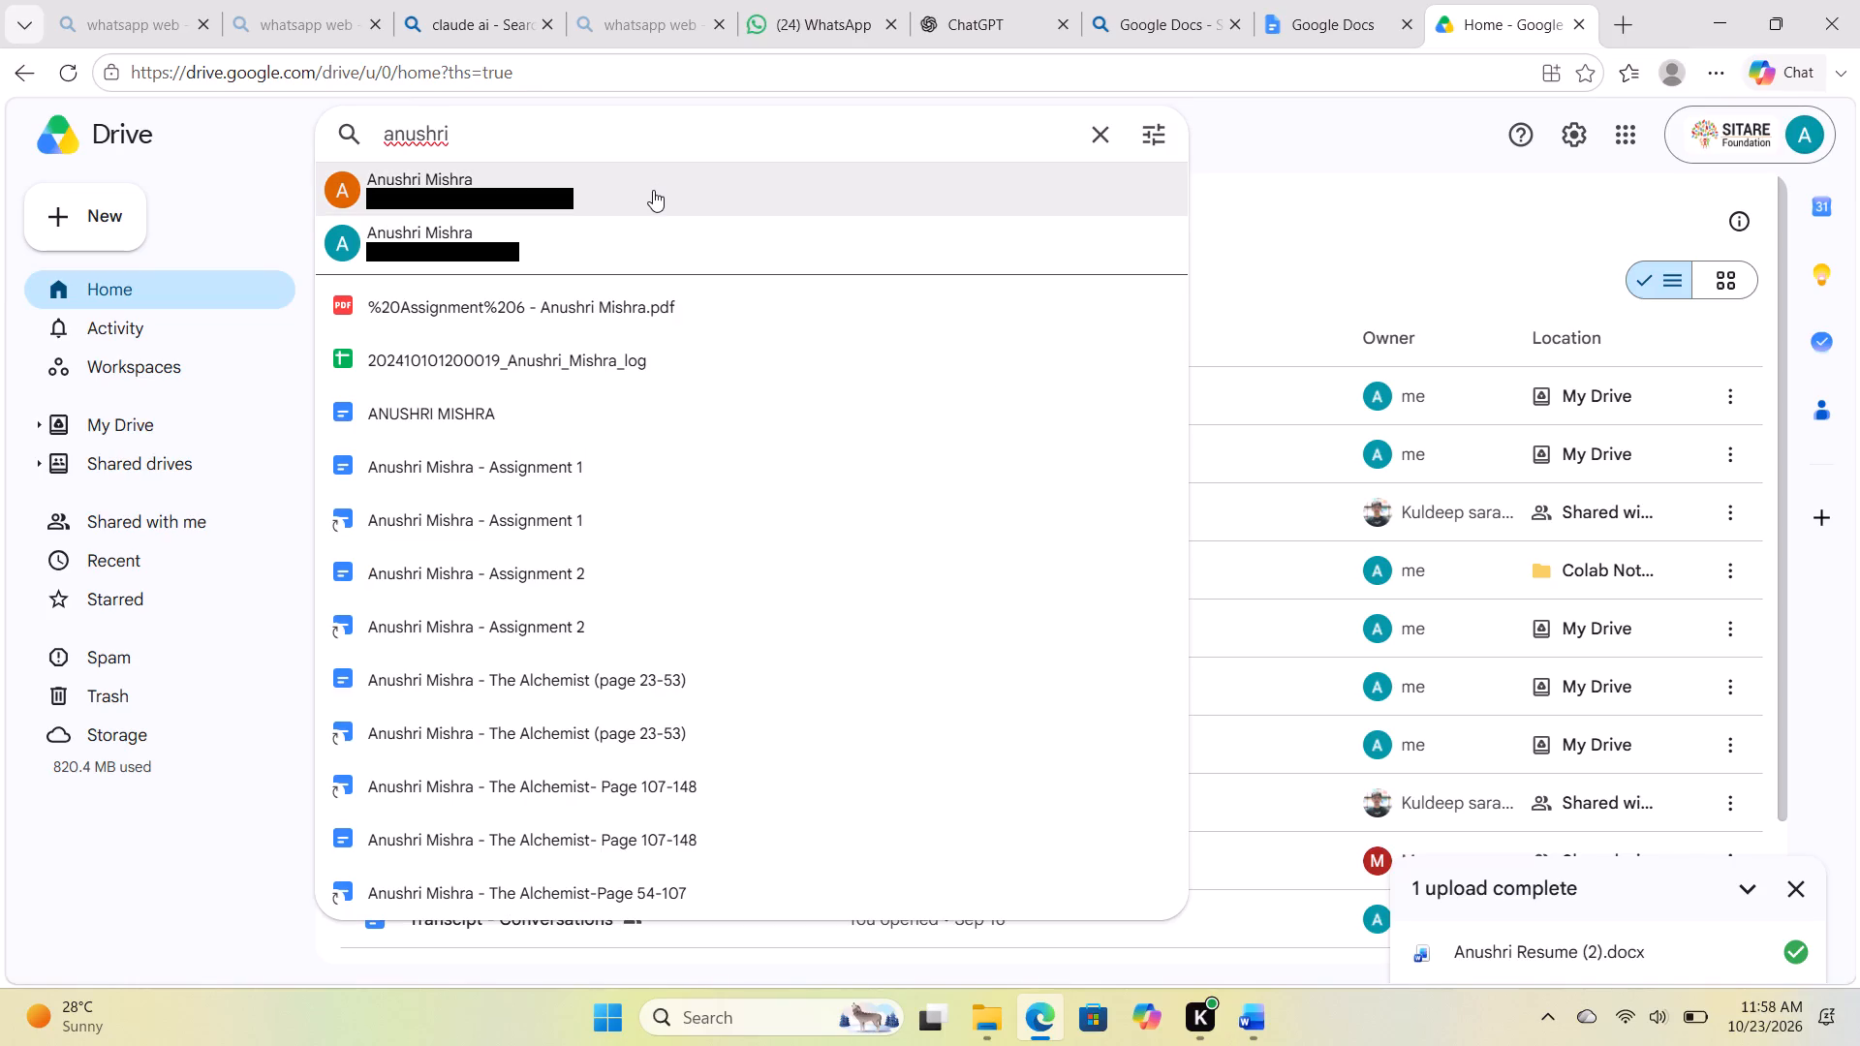
pyautogui.press('space')
pyautogui.write('resume')
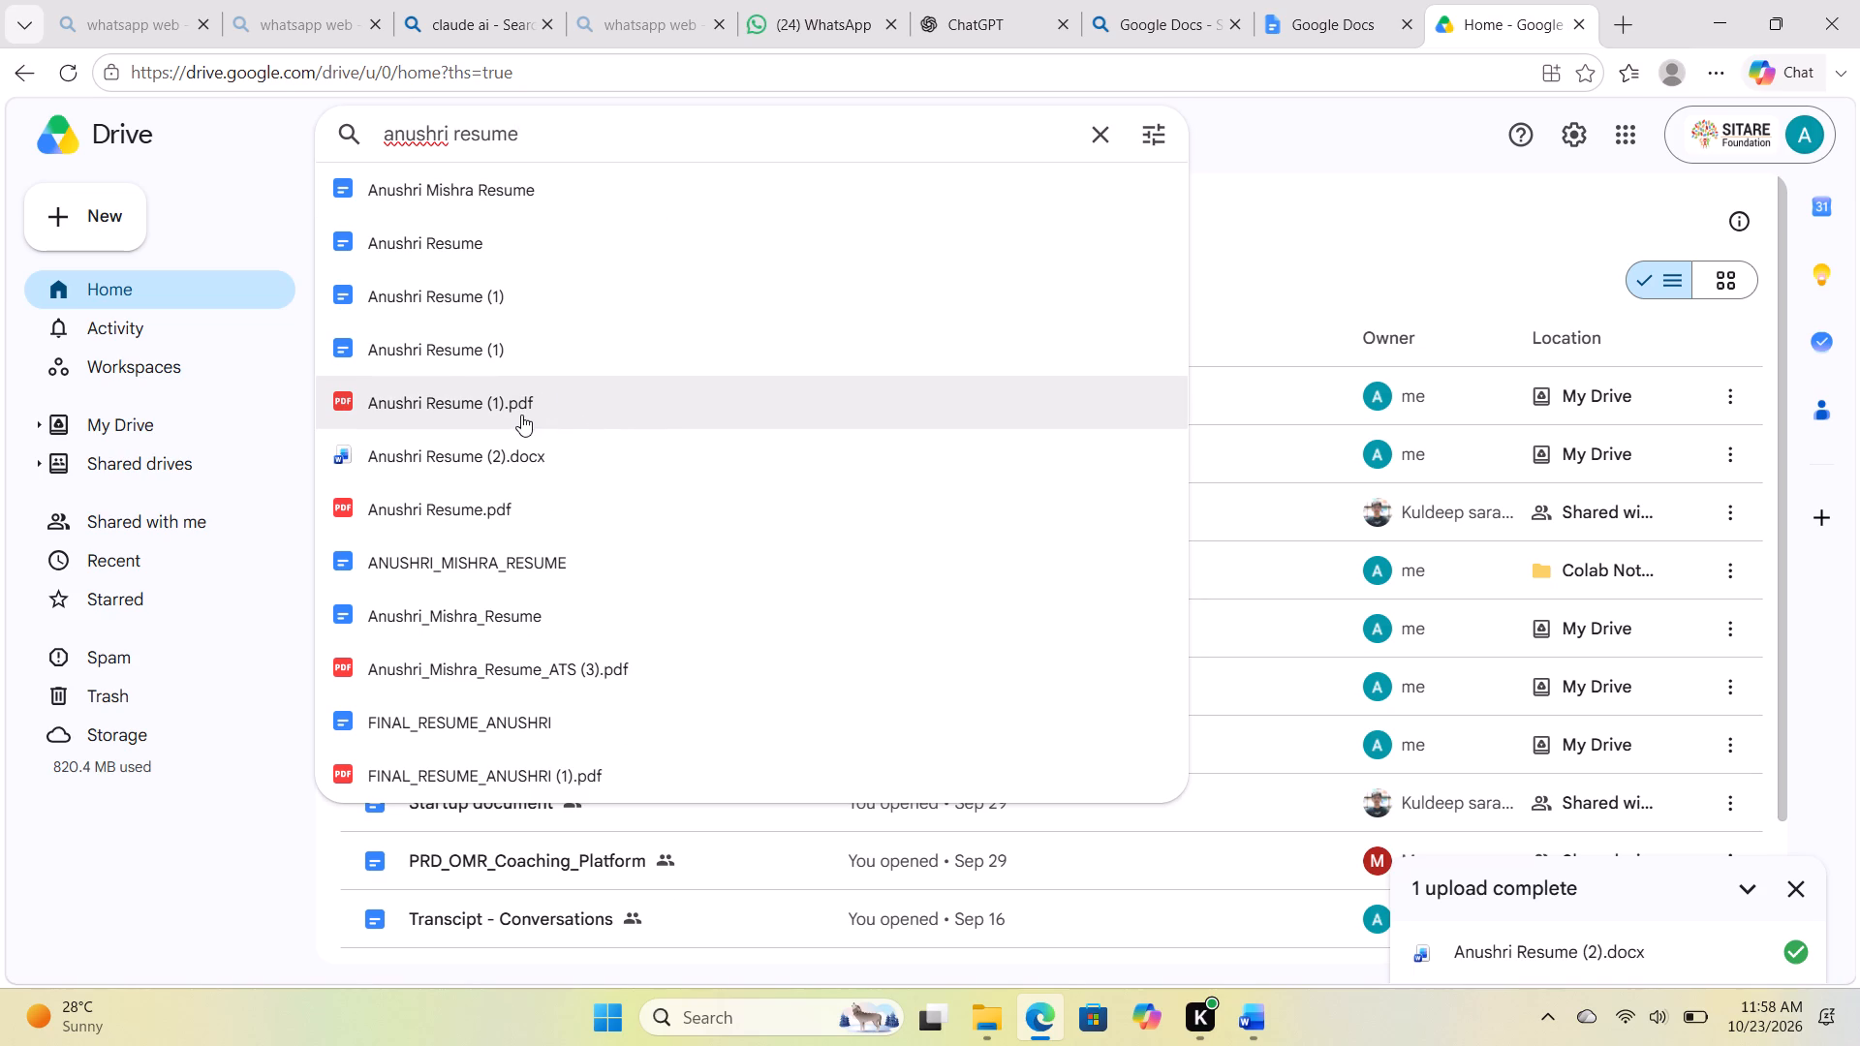
pyautogui.click(519, 453)
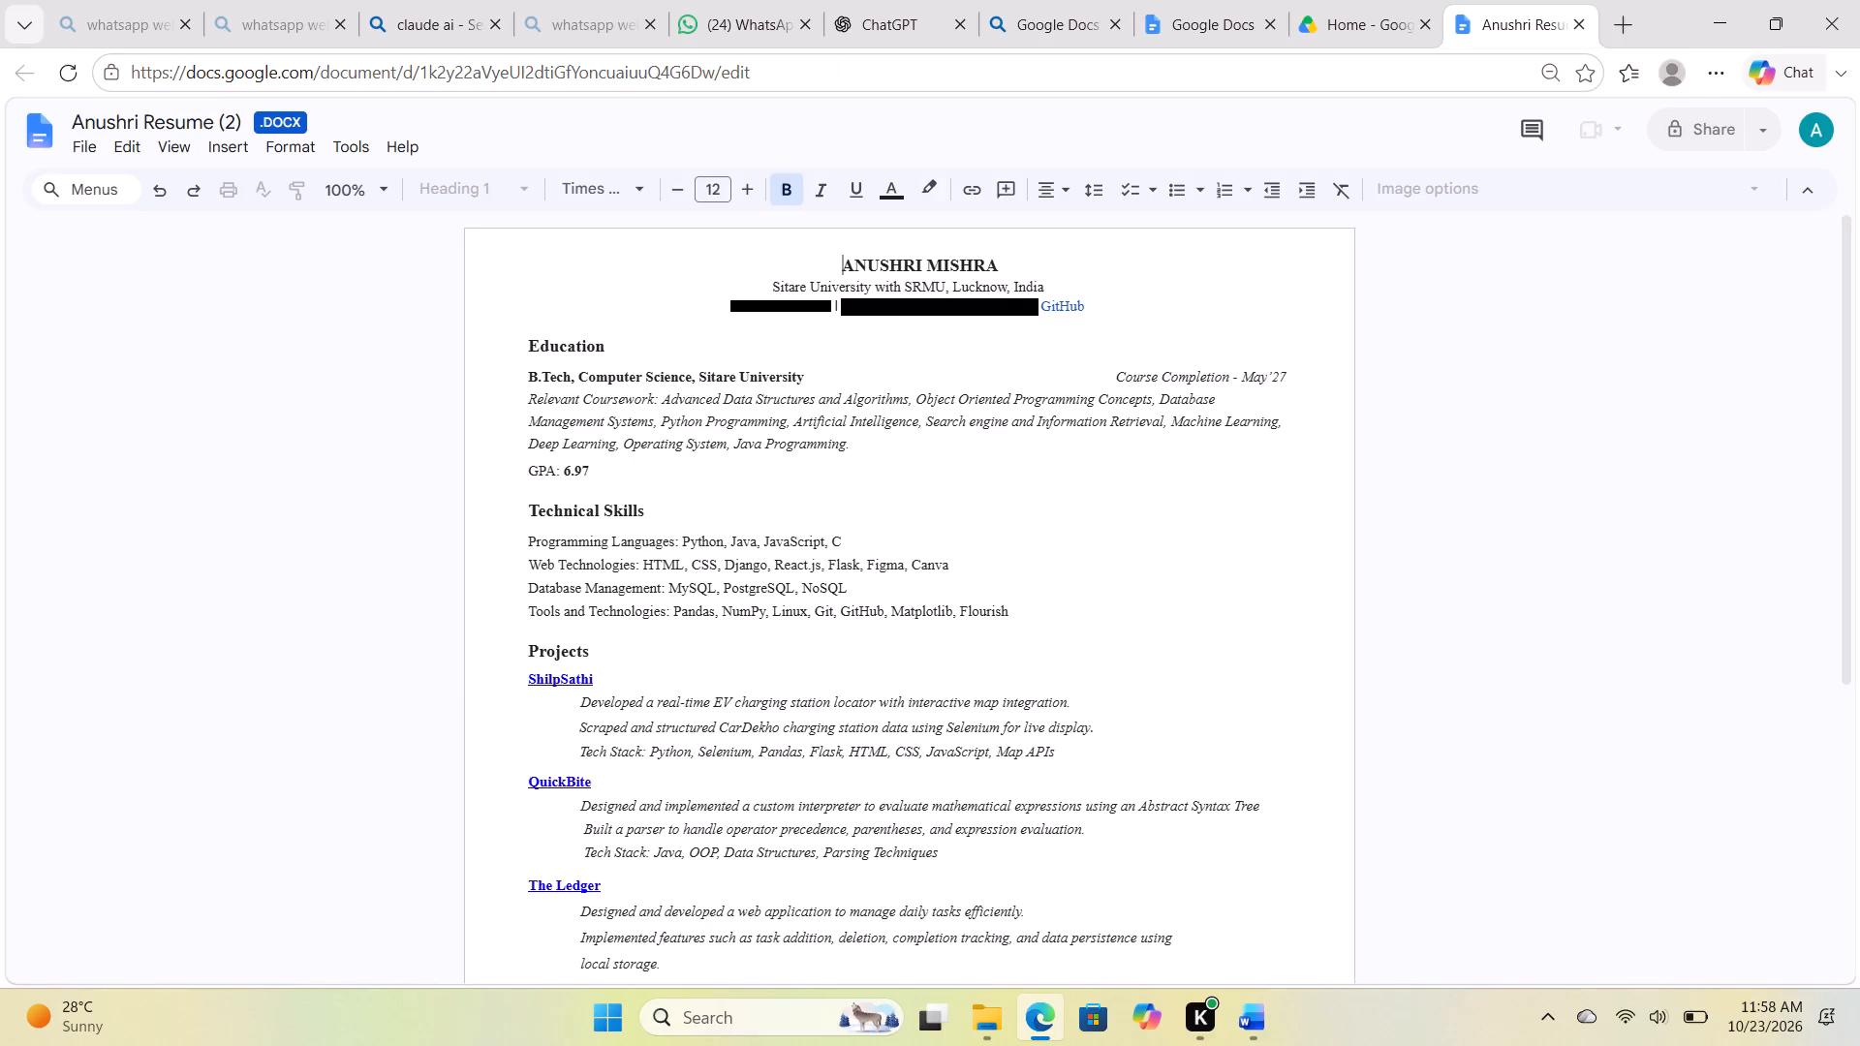
pyautogui.scroll(-2, 768, 575)
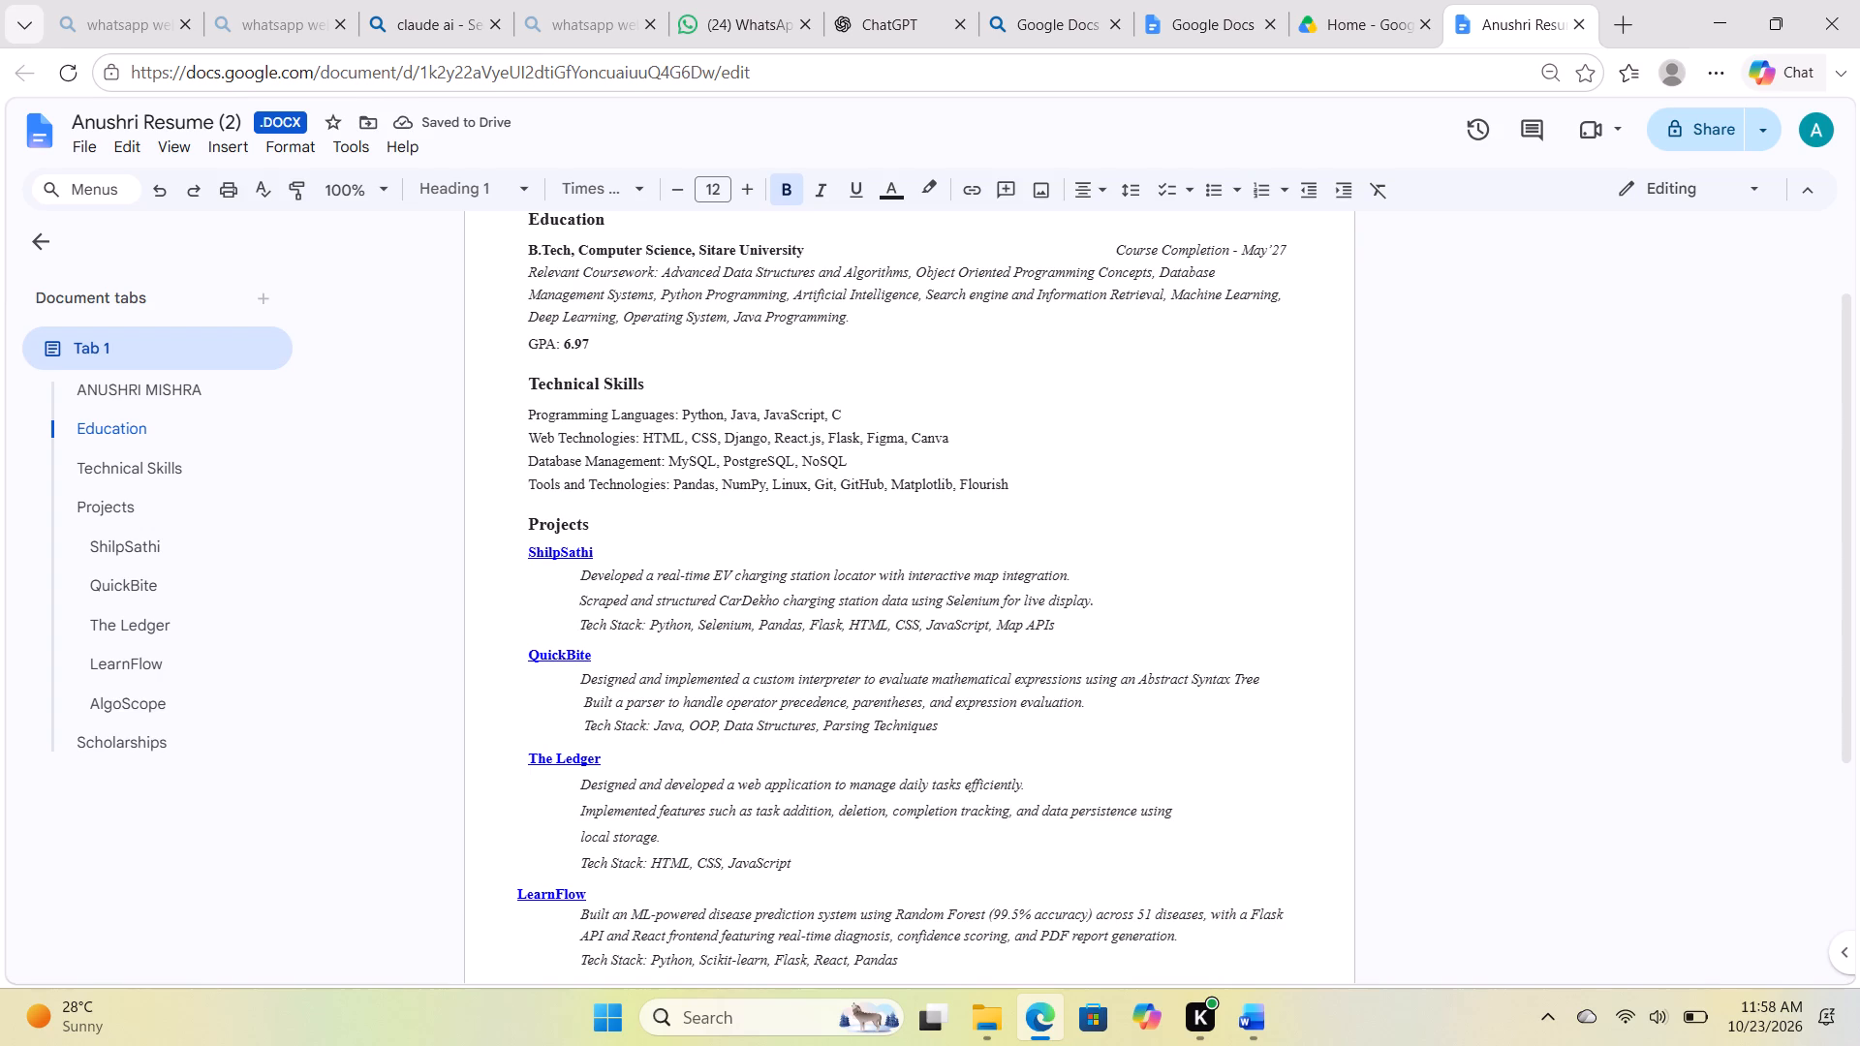
pyautogui.moveTo(586, 577); pyautogui.dragTo(1053, 626)
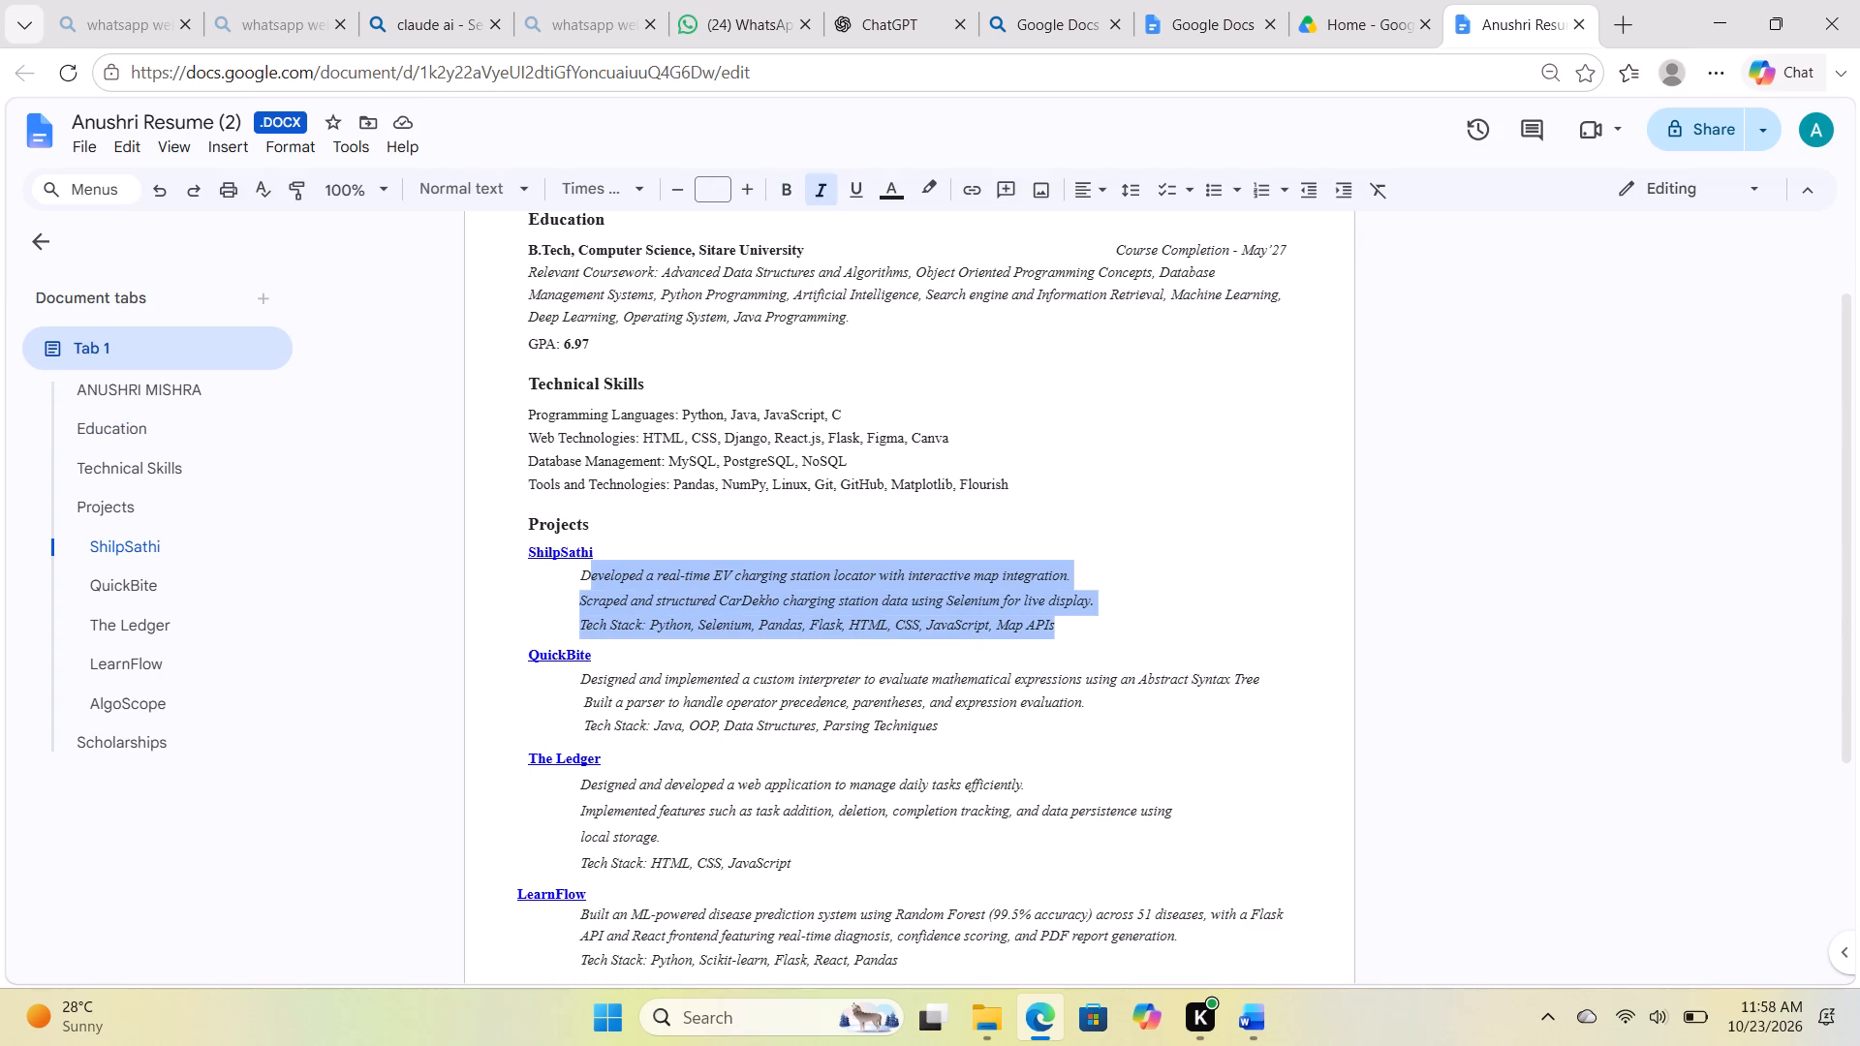
pyautogui.click(723, 550)
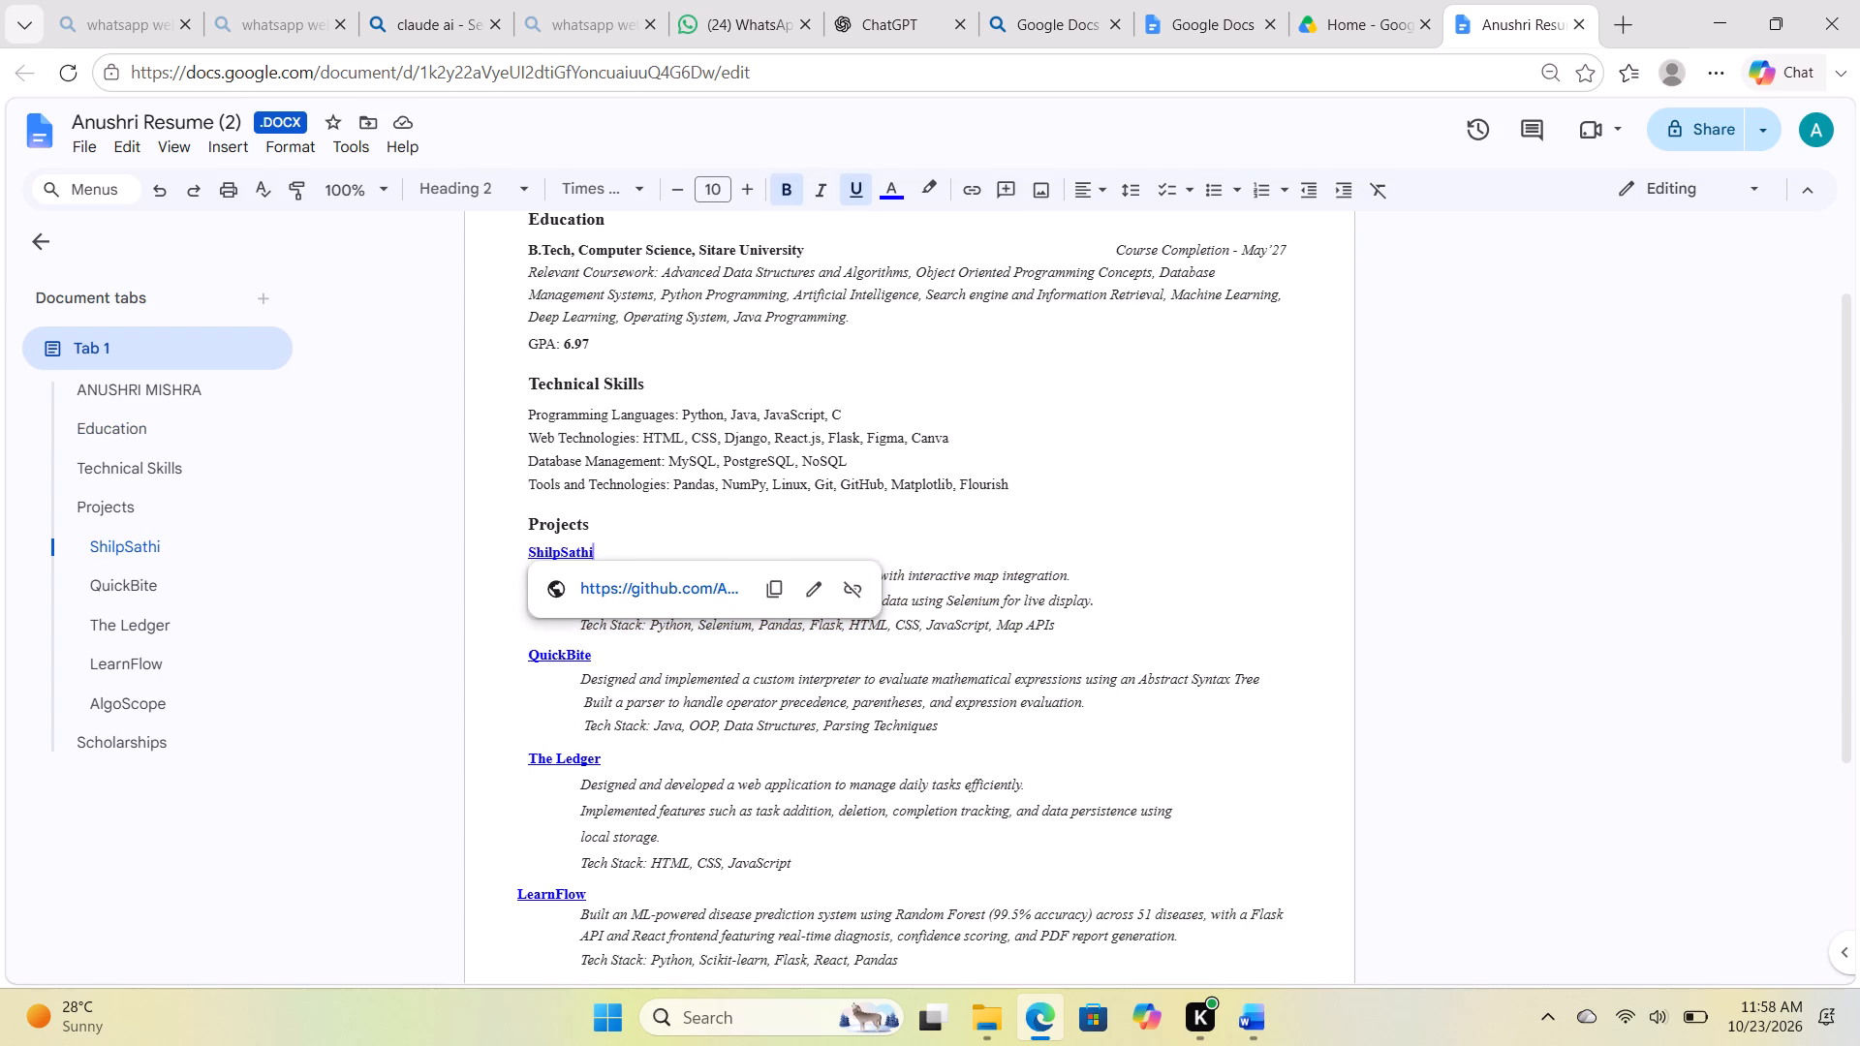
pyautogui.click(669, 501)
pyautogui.moveTo(578, 575); pyautogui.dragTo(1074, 640)
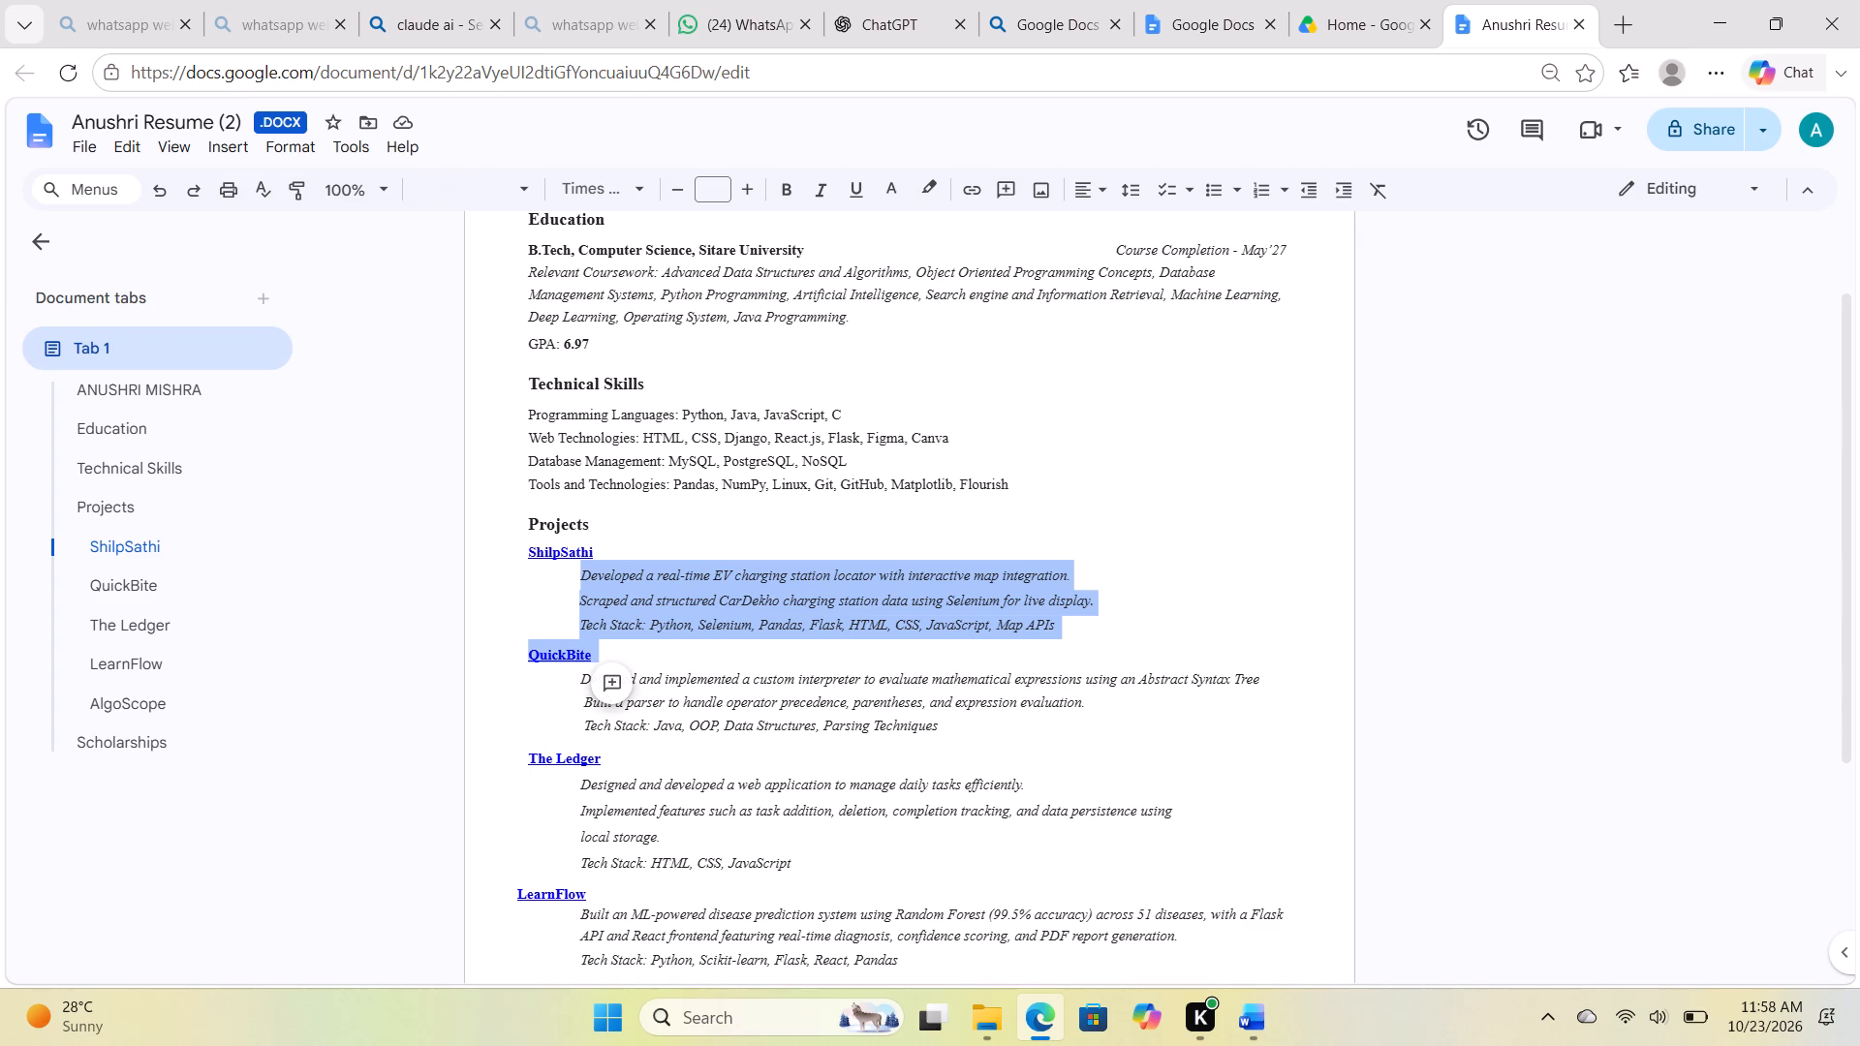
pyautogui.click(873, 575)
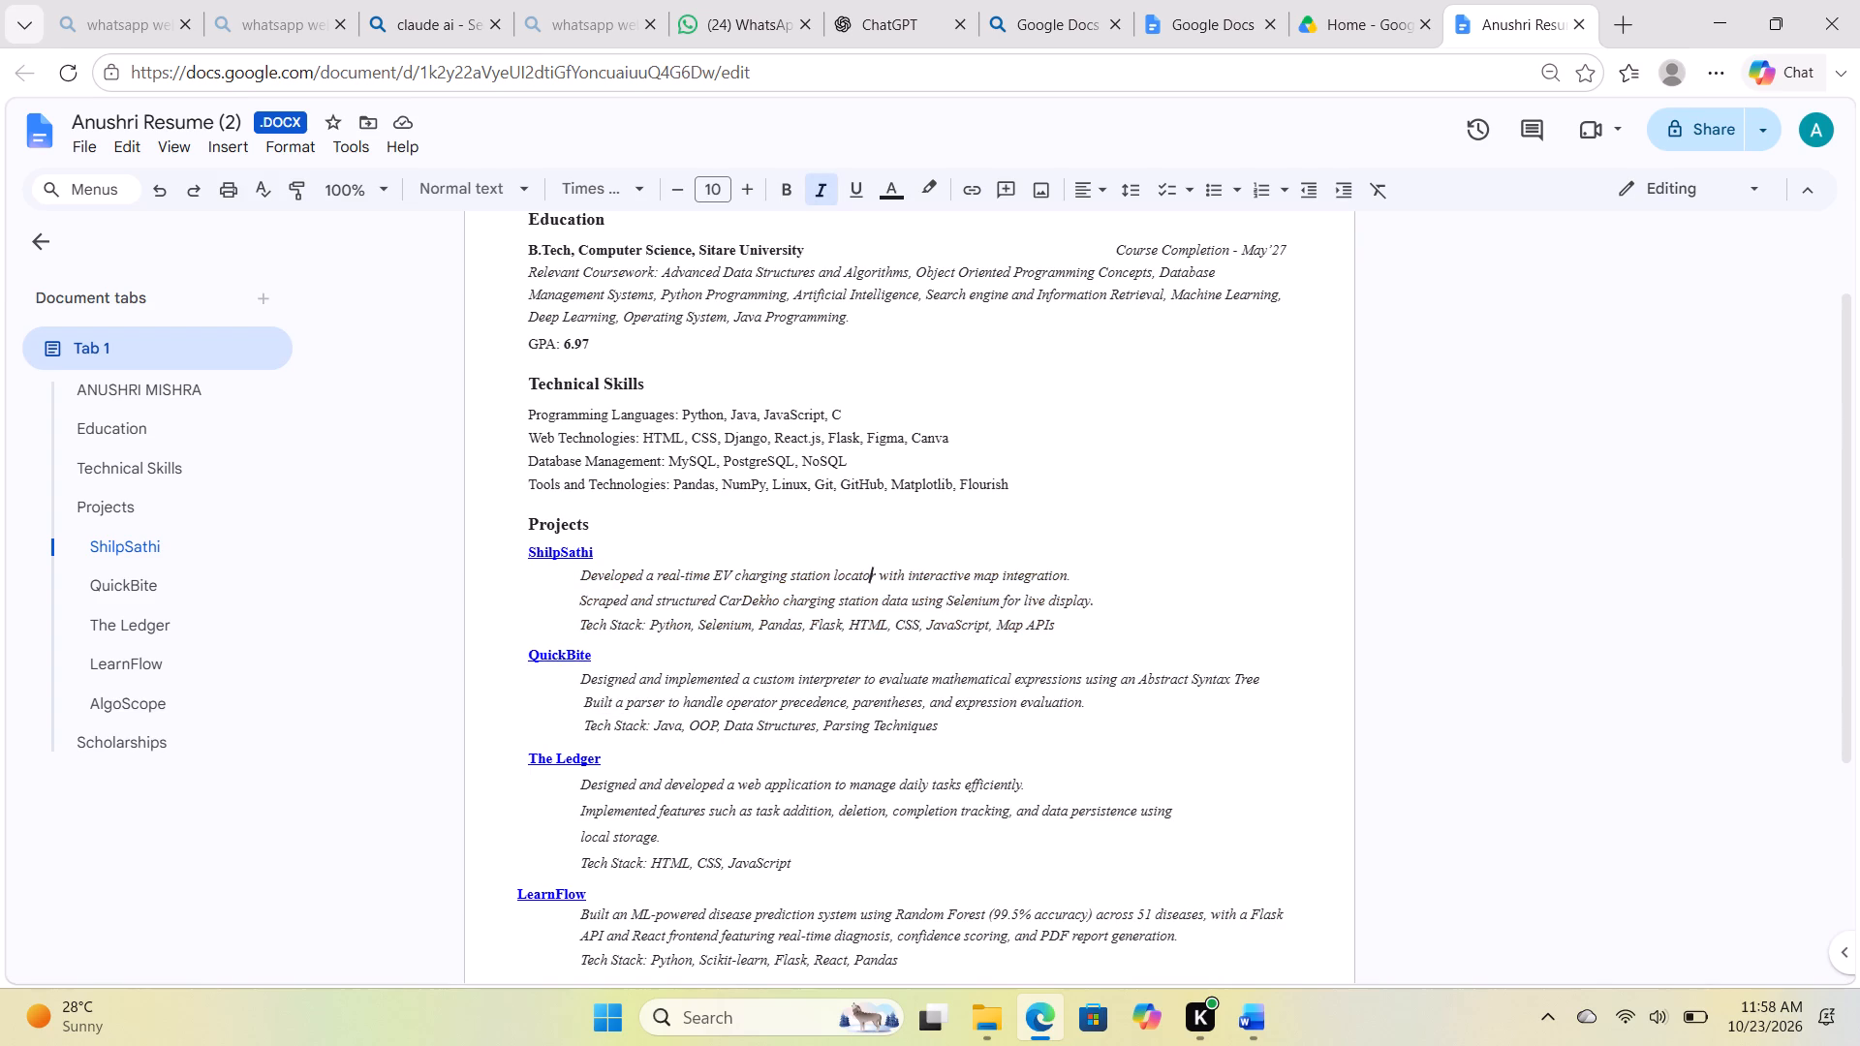
pyautogui.moveTo(580, 578); pyautogui.dragTo(1058, 626)
pyautogui.hotkey('ctrl', 'c')
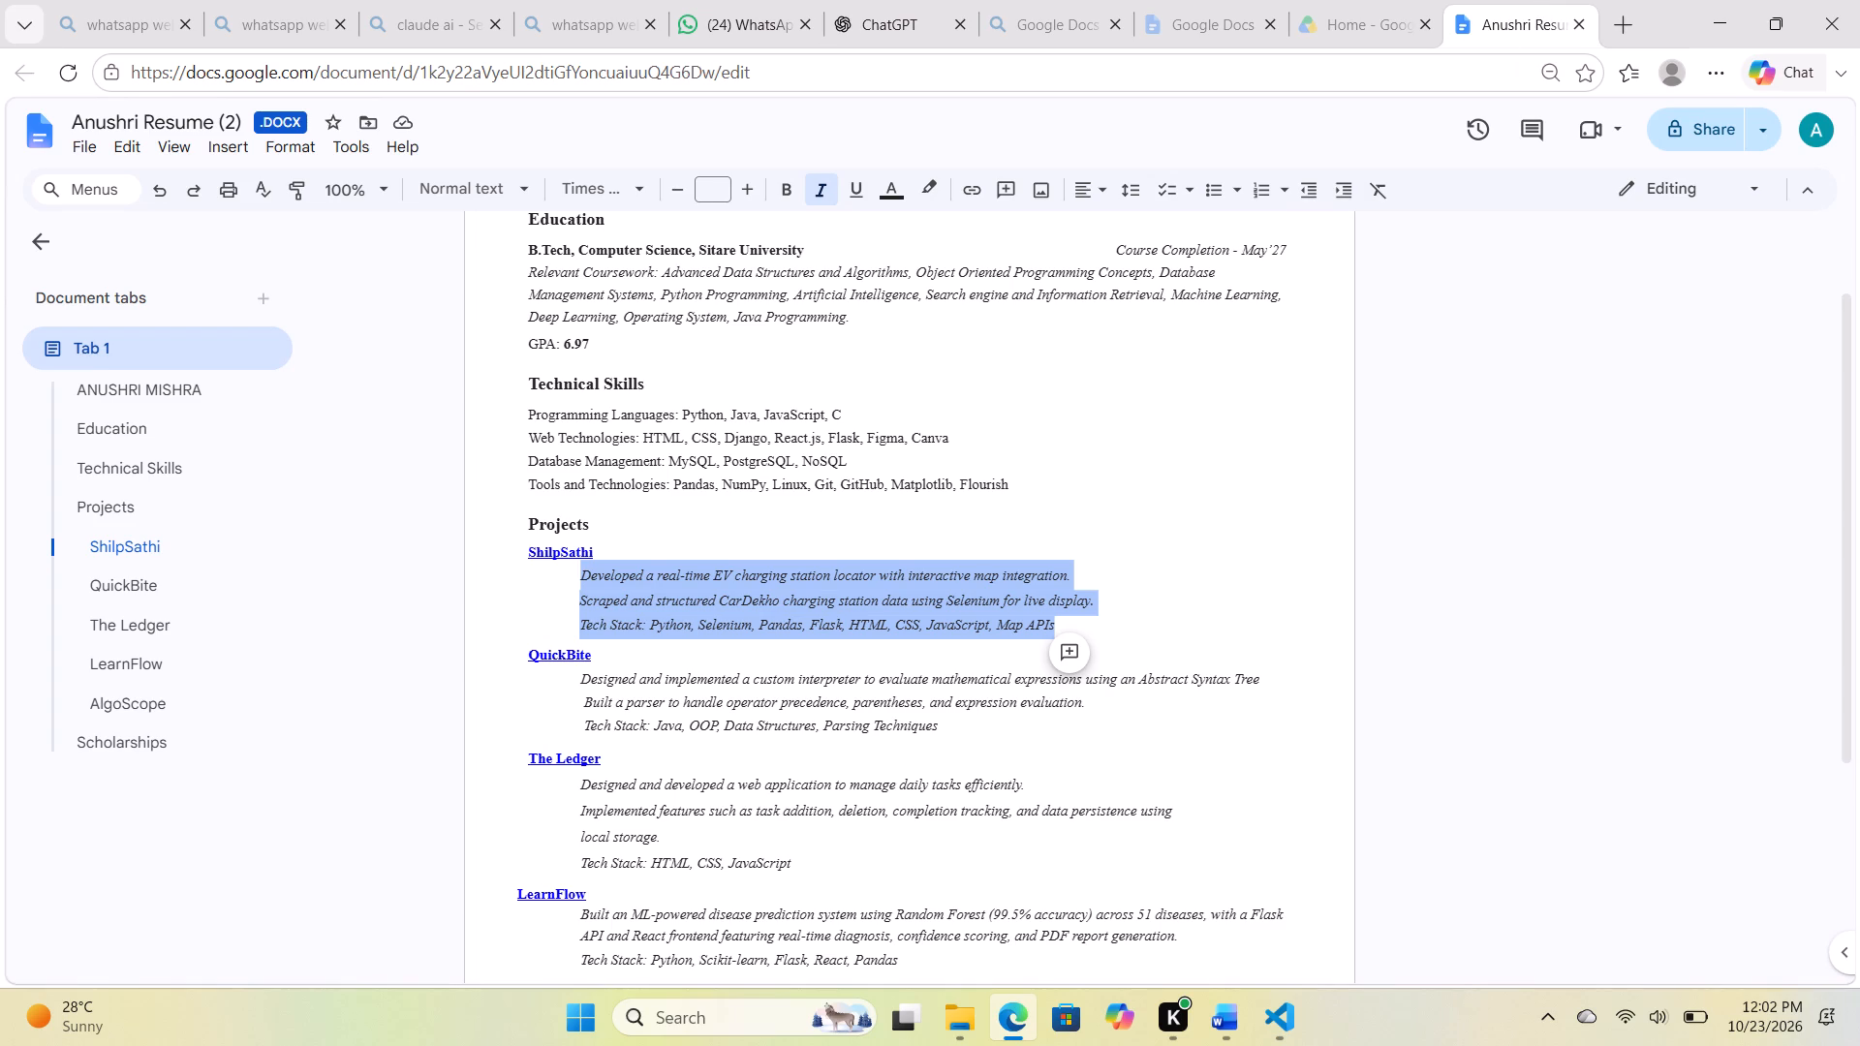
pyautogui.click(721, 566)
pyautogui.moveTo(577, 572); pyautogui.dragTo(1071, 634)
pyautogui.moveTo(1071, 634); pyautogui.dragTo(1071, 631)
pyautogui.hotkey('ctrl', 'v')
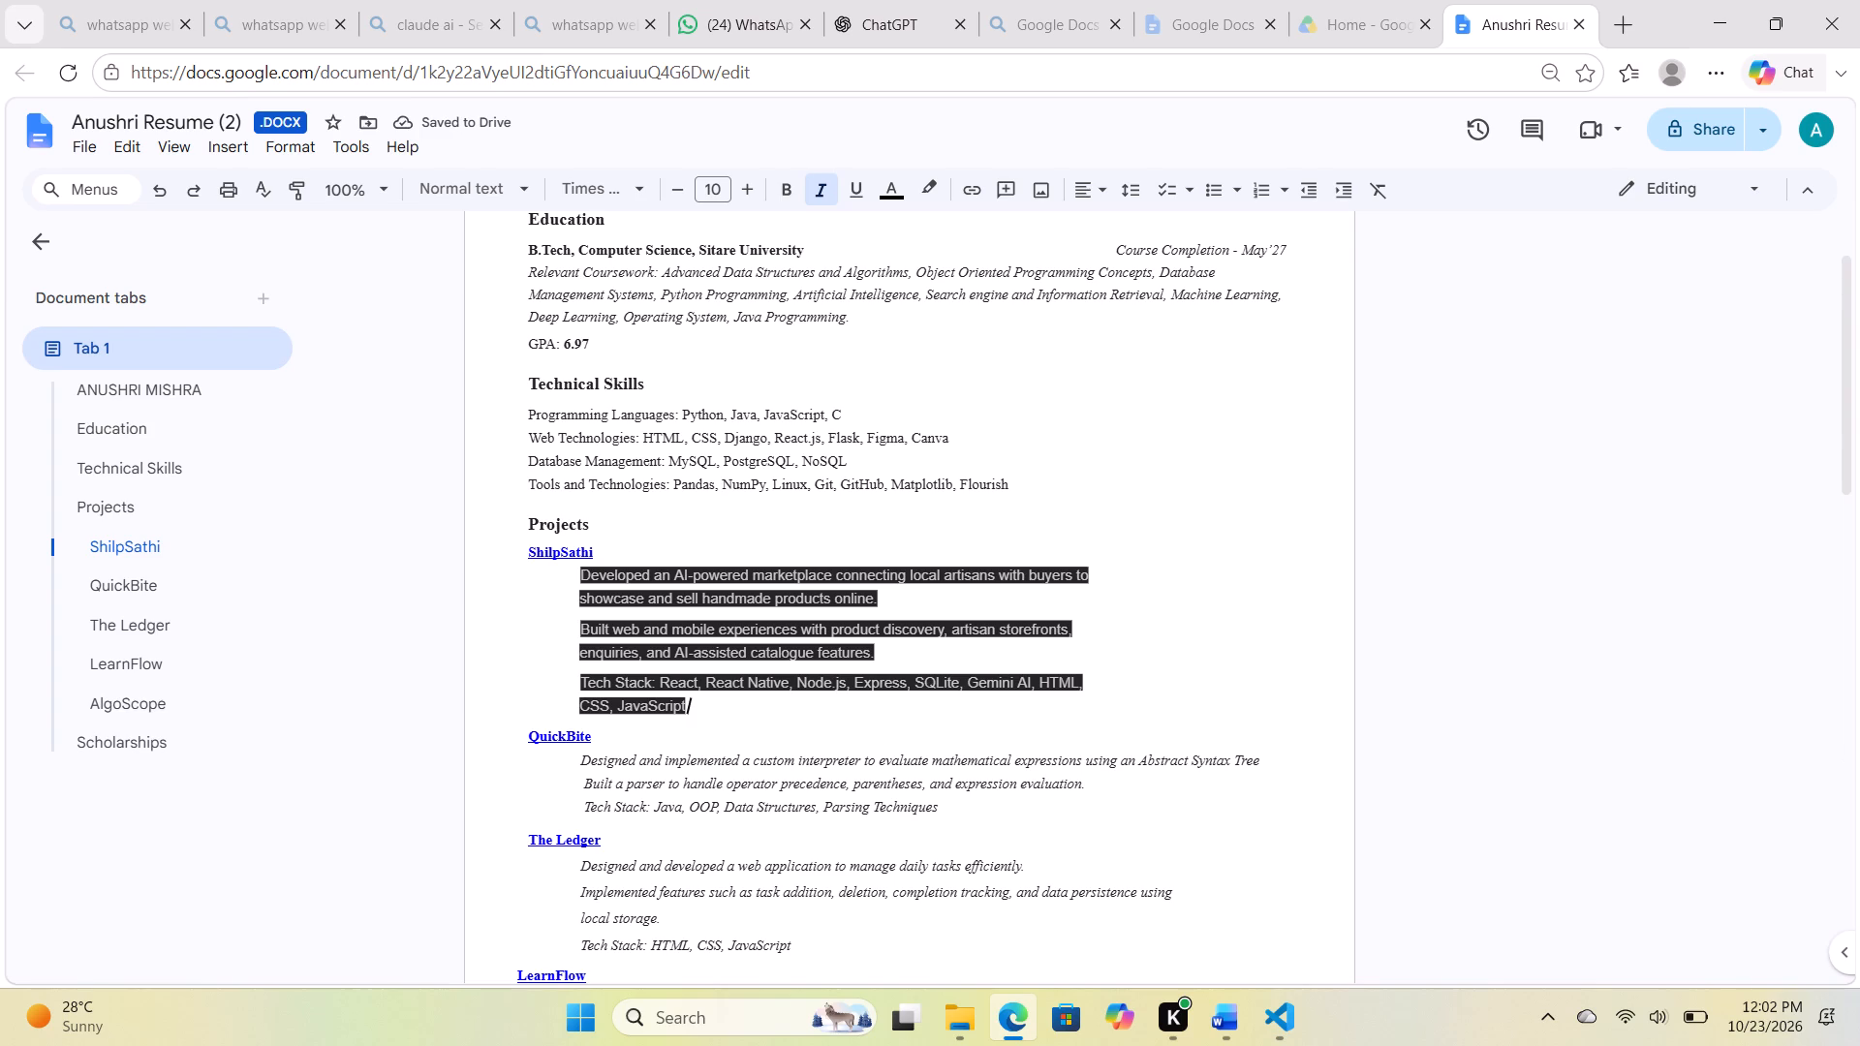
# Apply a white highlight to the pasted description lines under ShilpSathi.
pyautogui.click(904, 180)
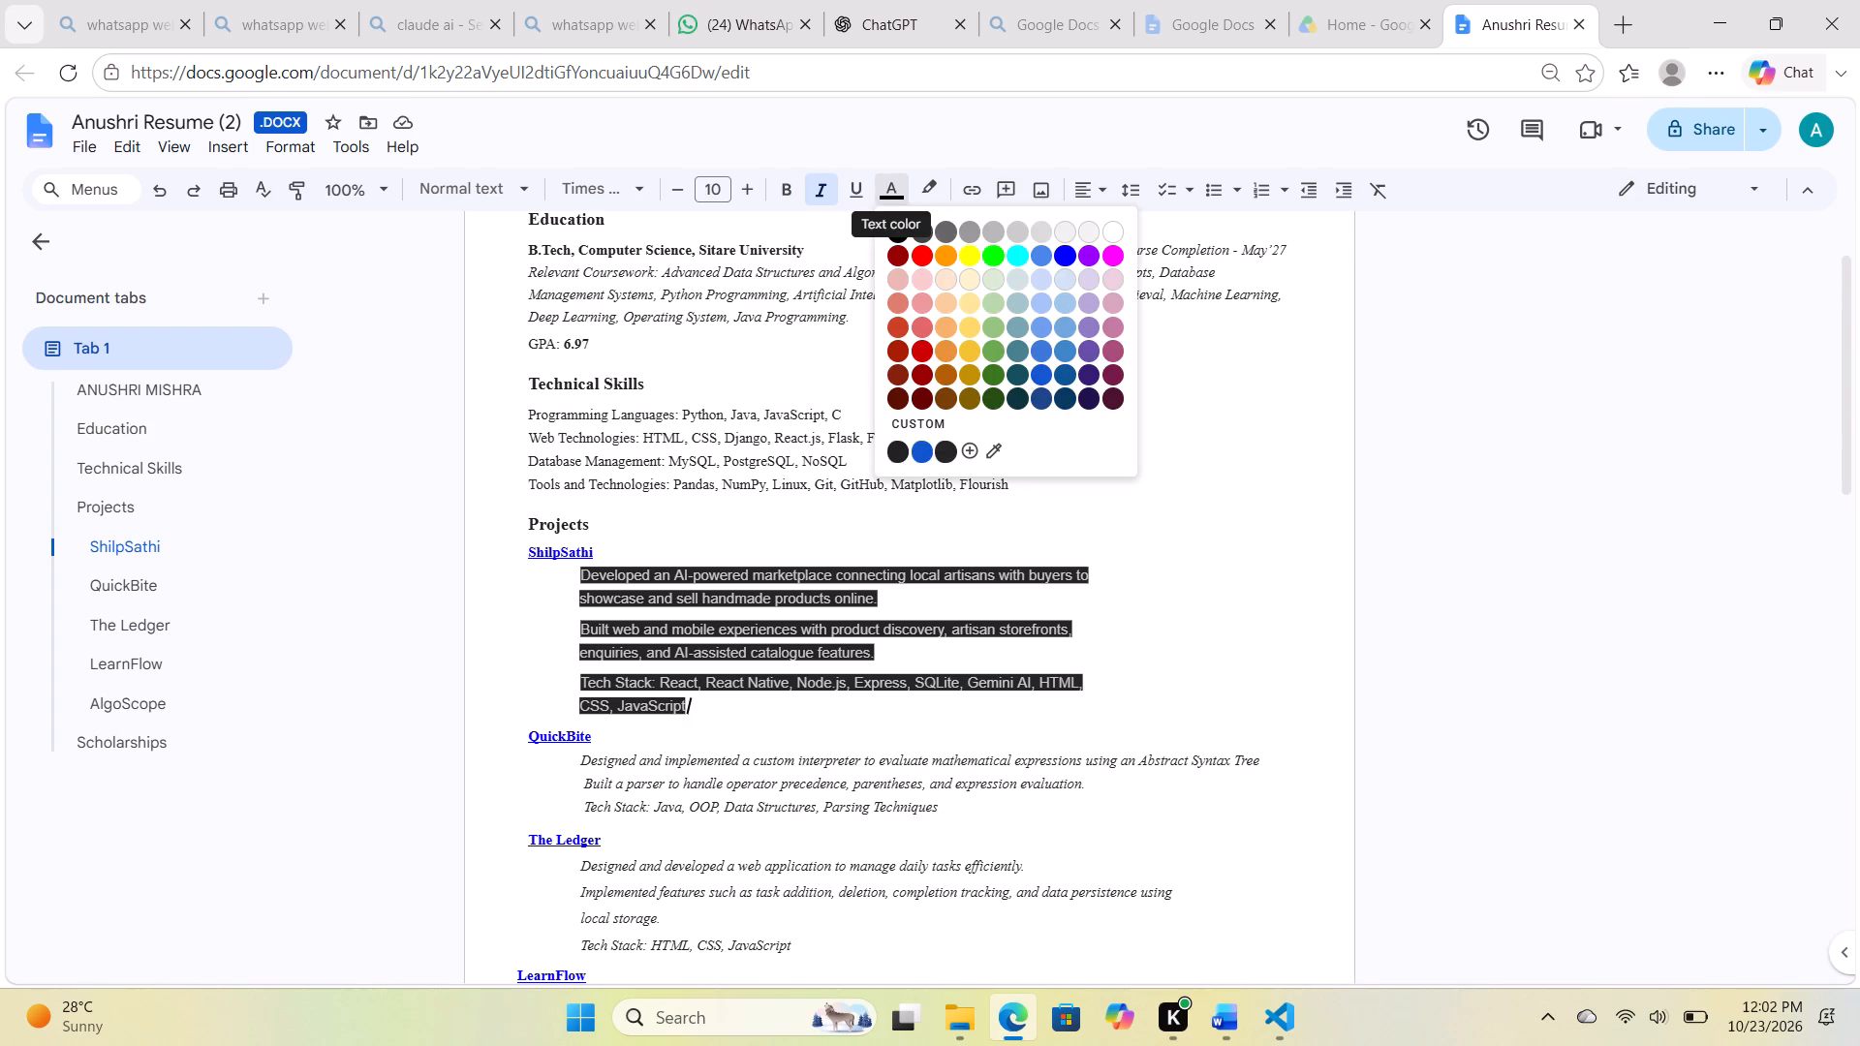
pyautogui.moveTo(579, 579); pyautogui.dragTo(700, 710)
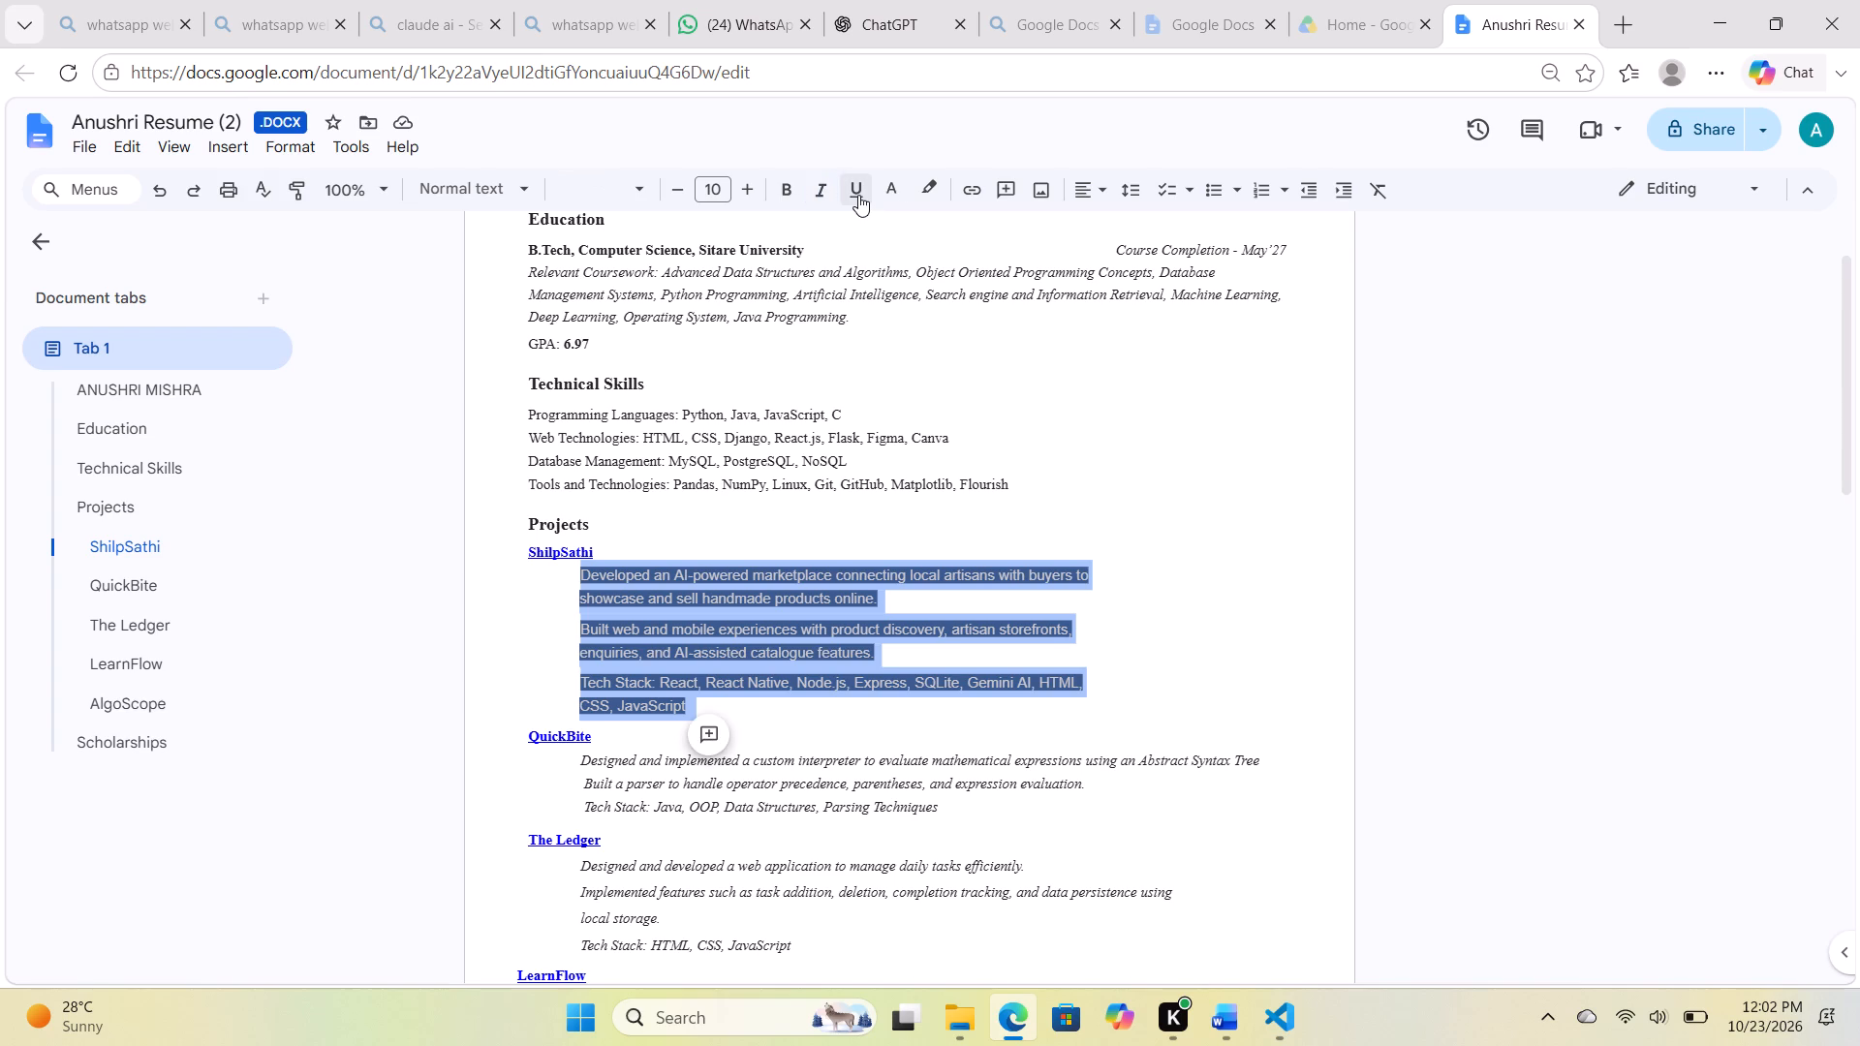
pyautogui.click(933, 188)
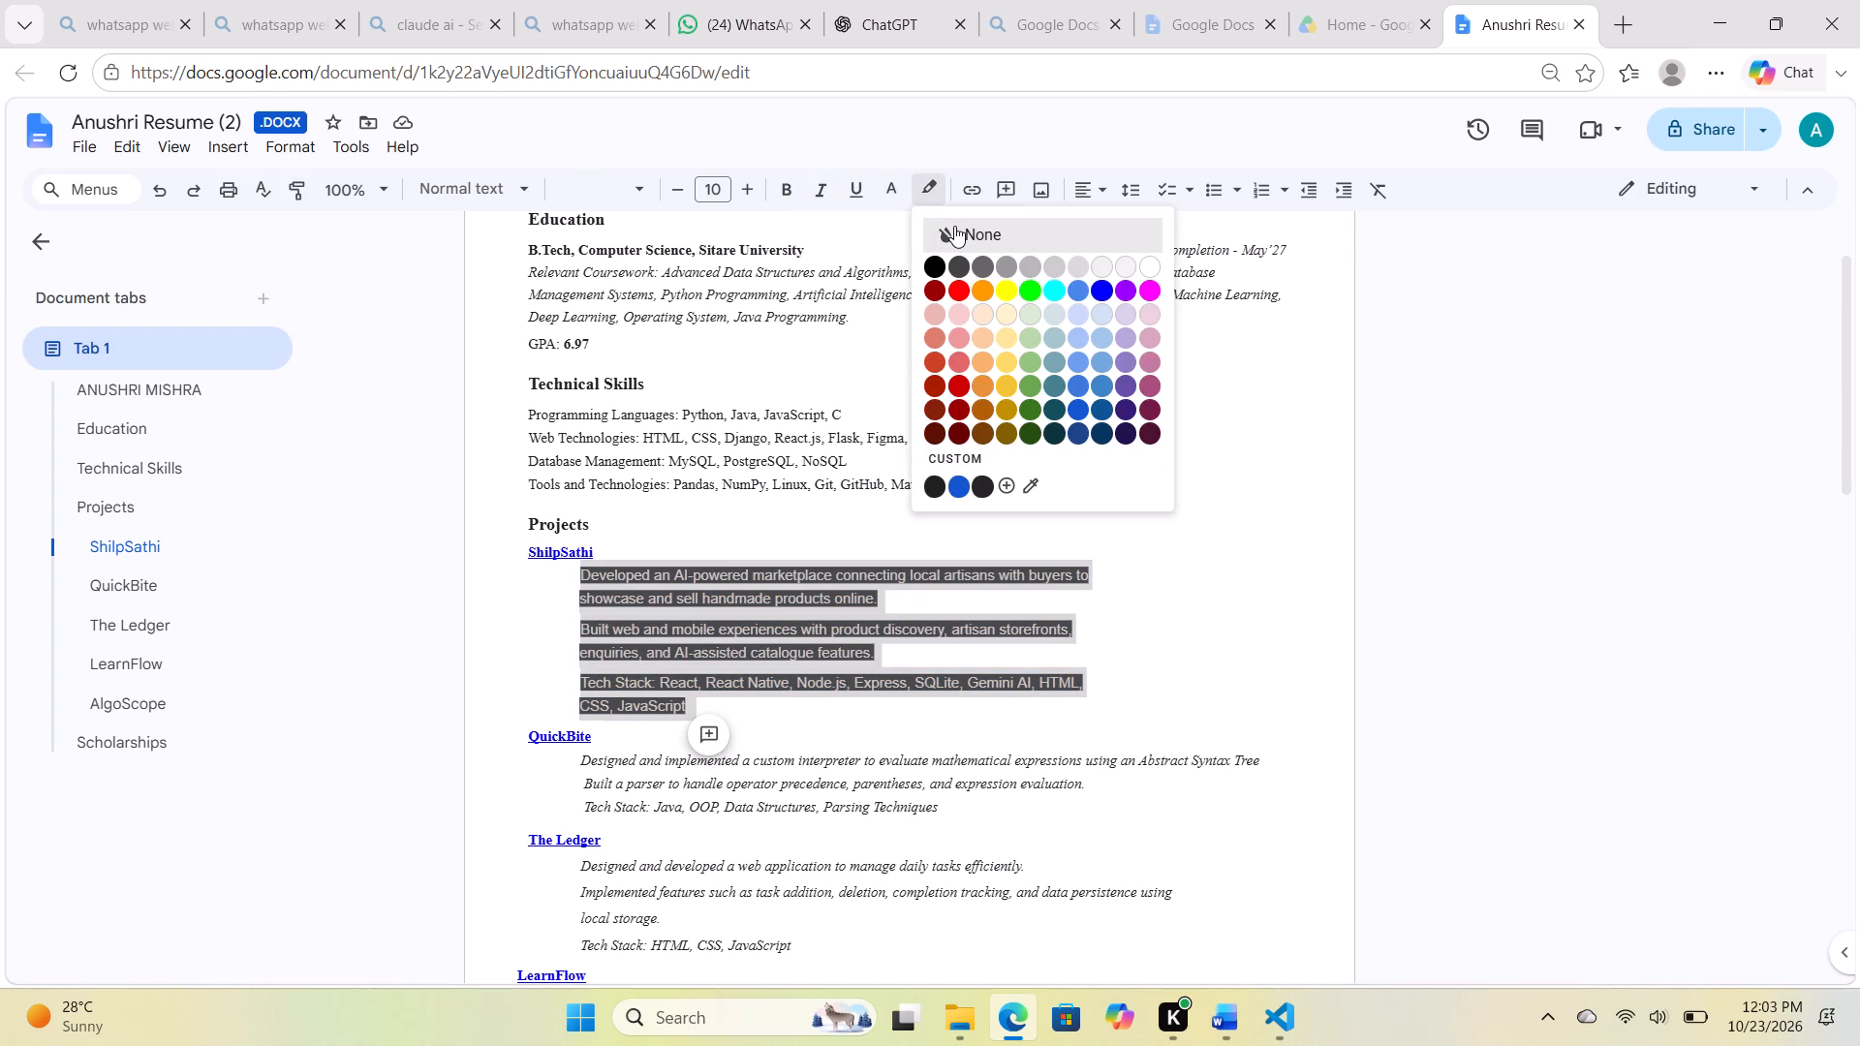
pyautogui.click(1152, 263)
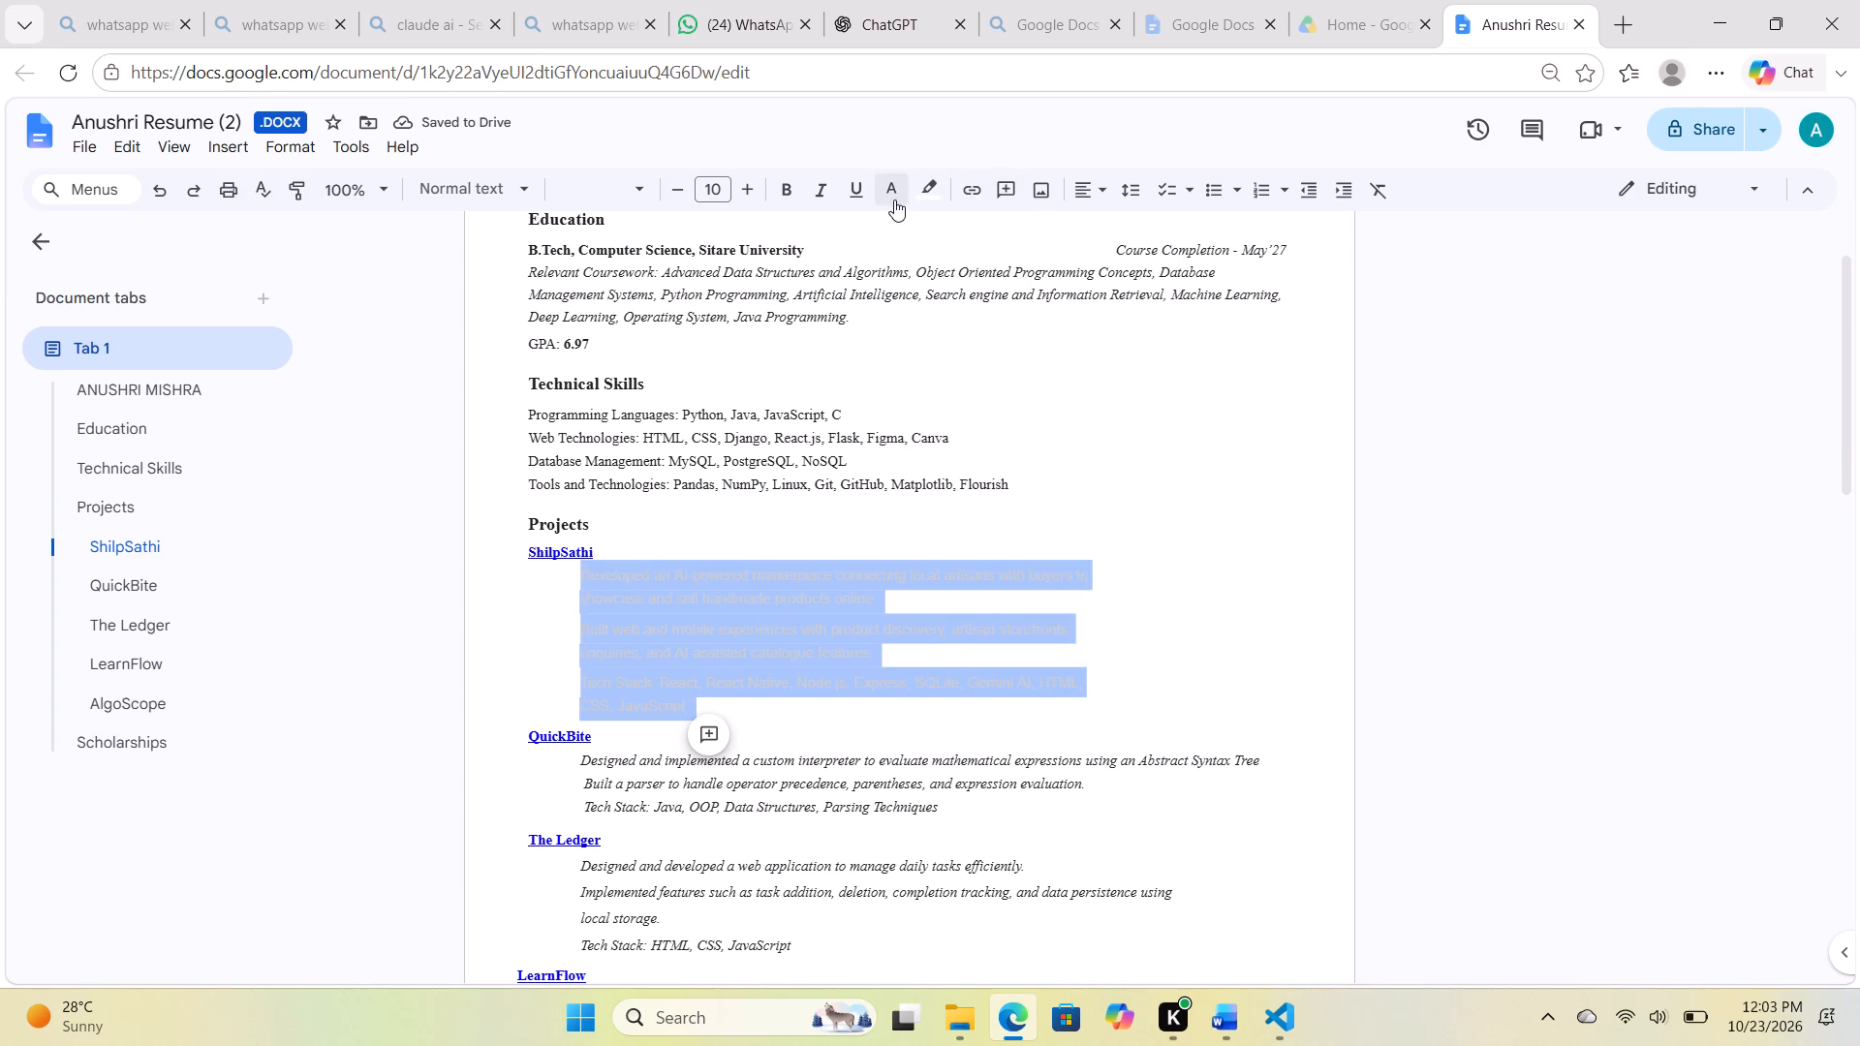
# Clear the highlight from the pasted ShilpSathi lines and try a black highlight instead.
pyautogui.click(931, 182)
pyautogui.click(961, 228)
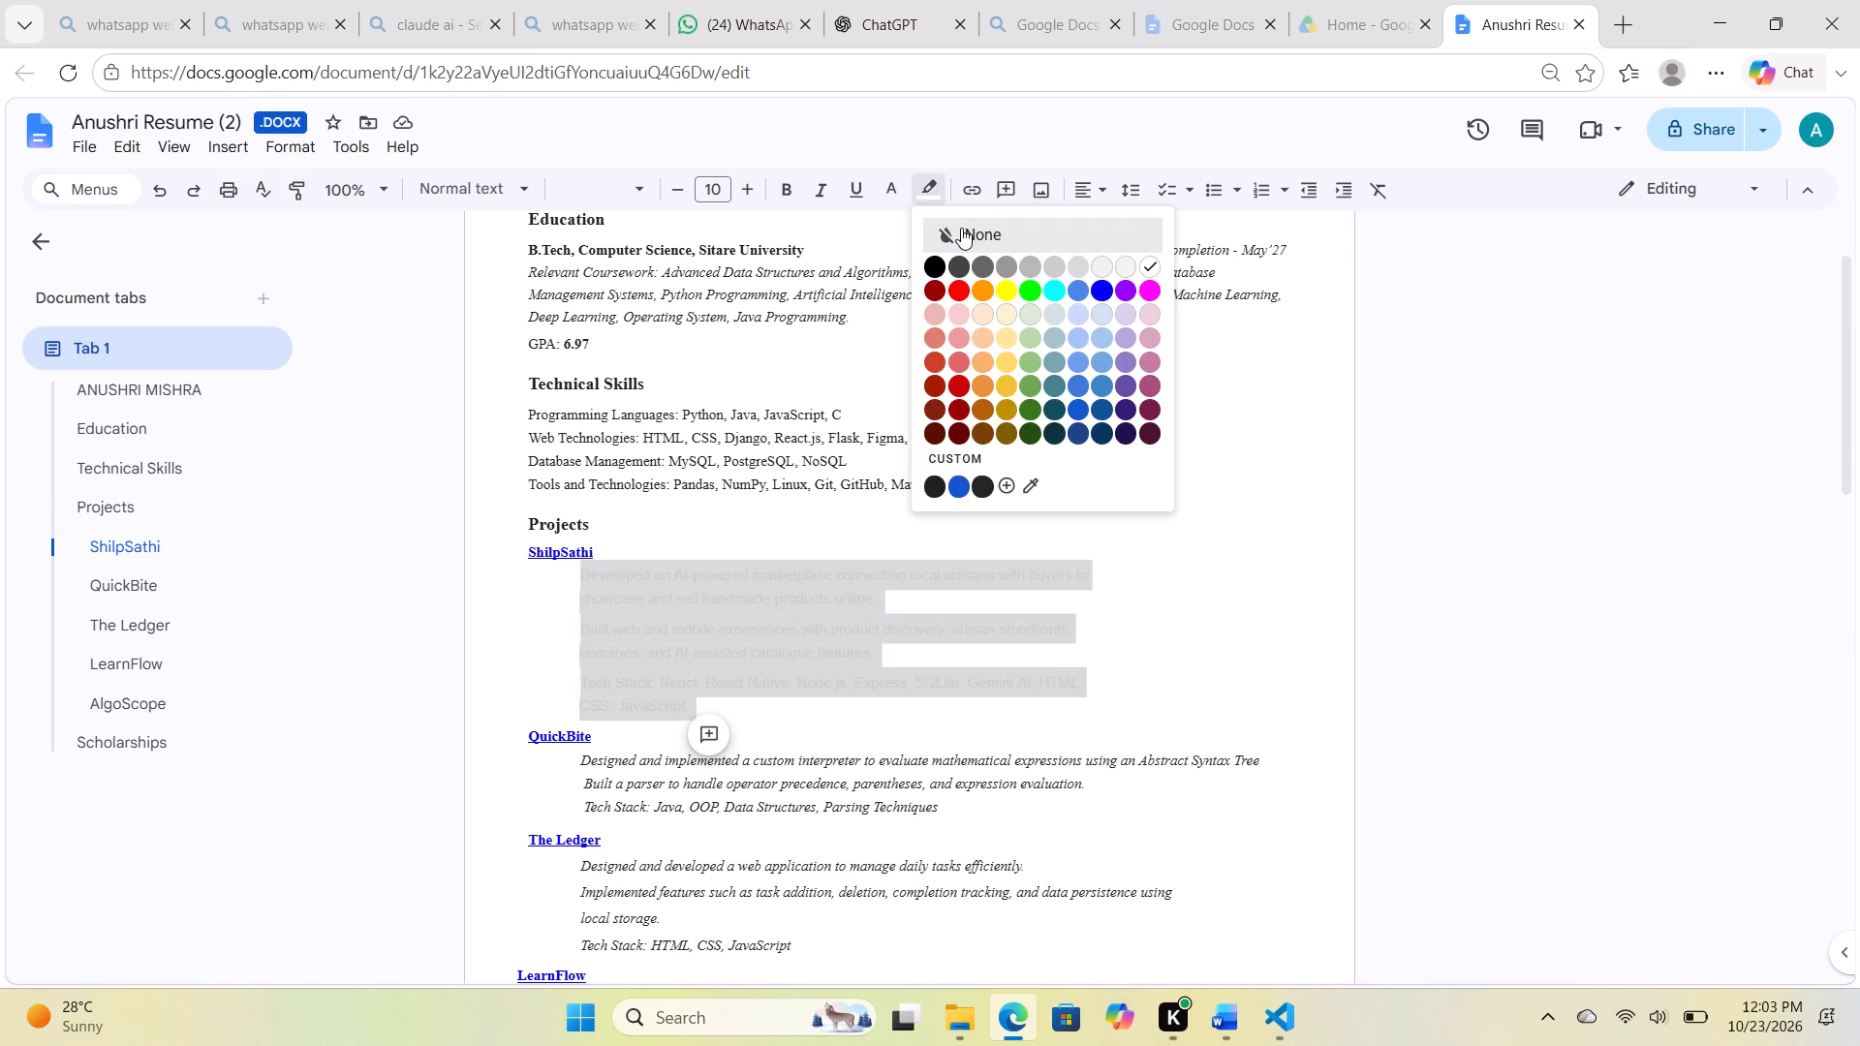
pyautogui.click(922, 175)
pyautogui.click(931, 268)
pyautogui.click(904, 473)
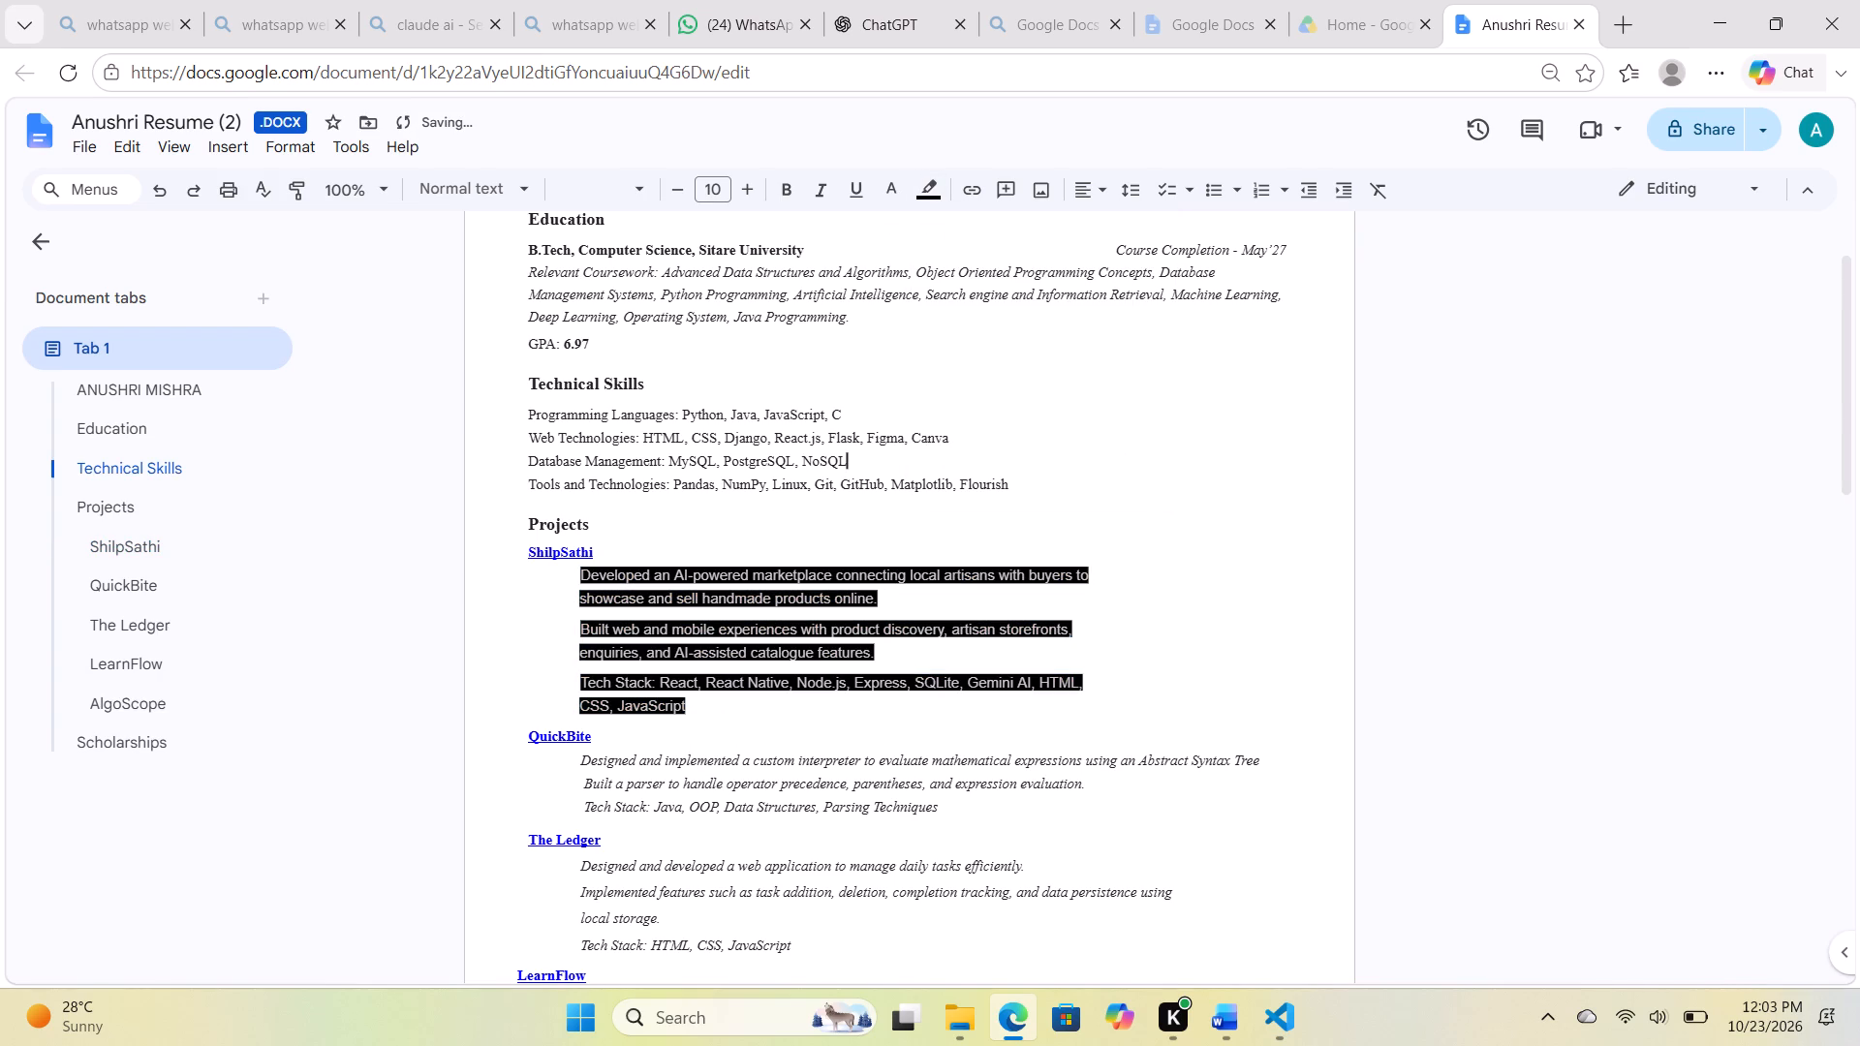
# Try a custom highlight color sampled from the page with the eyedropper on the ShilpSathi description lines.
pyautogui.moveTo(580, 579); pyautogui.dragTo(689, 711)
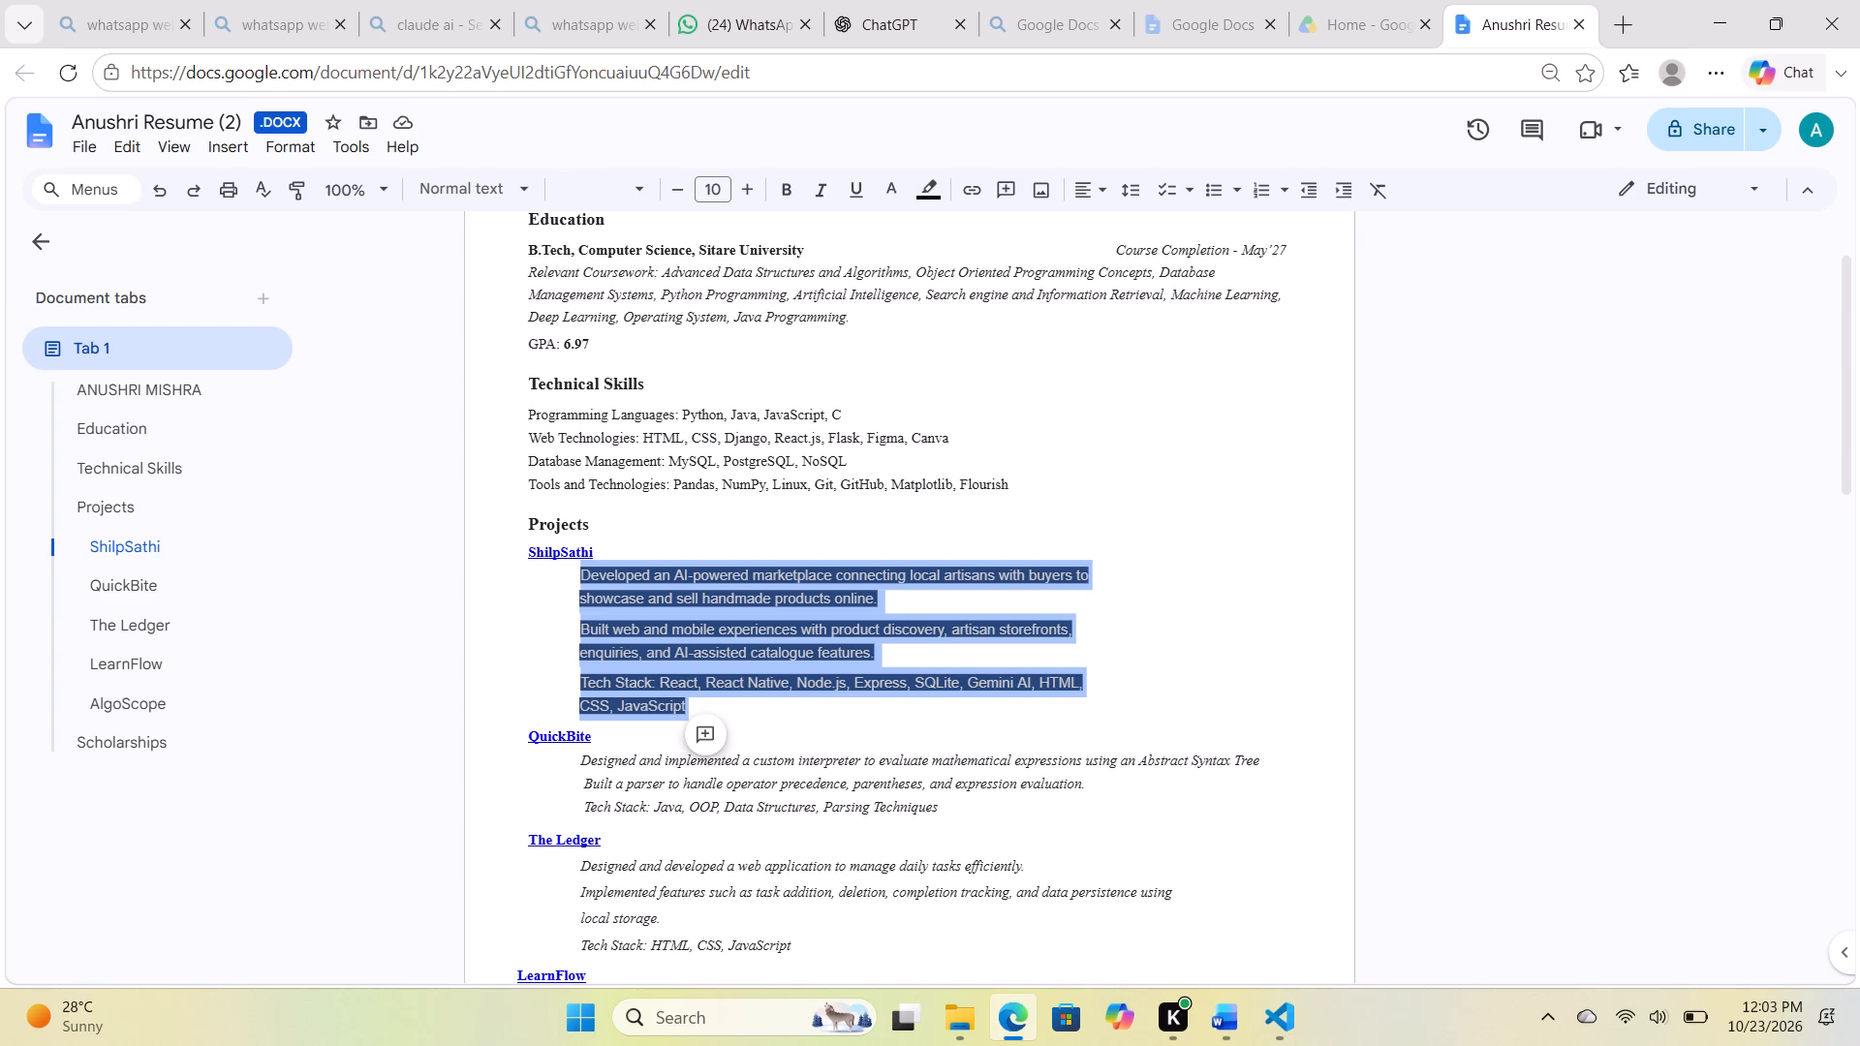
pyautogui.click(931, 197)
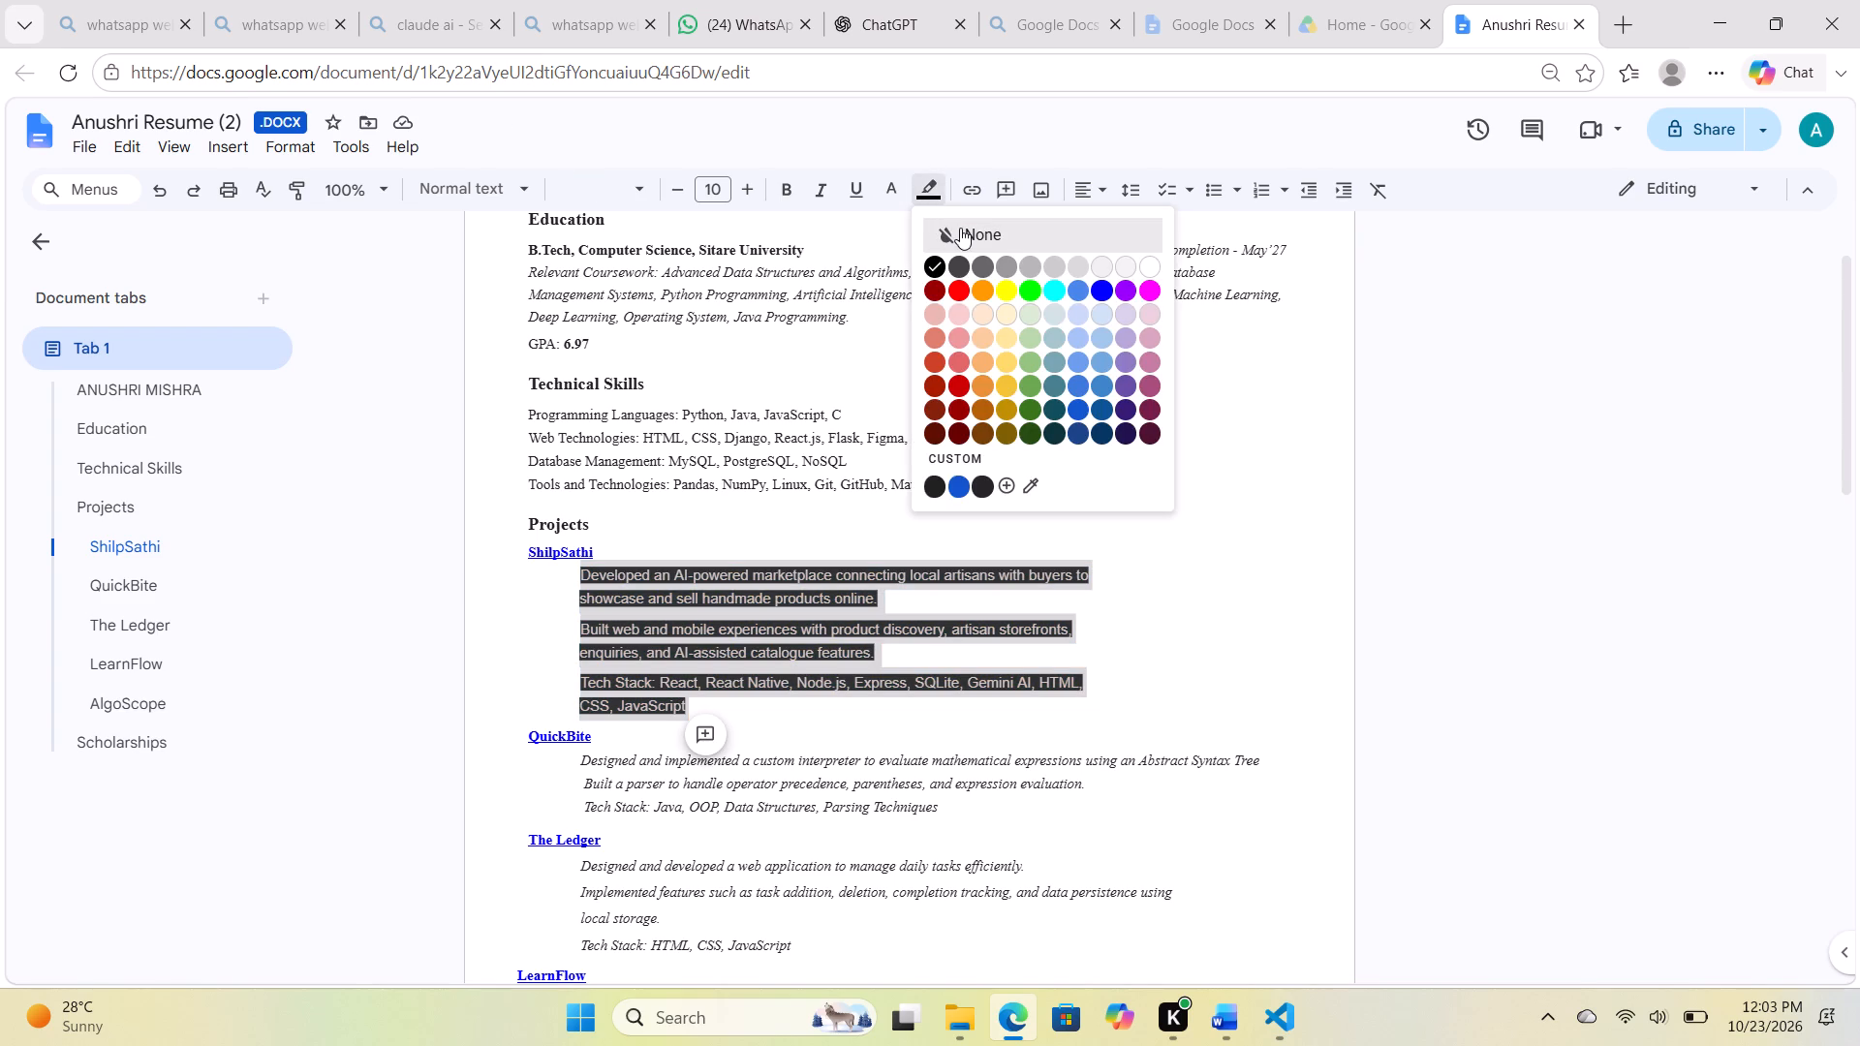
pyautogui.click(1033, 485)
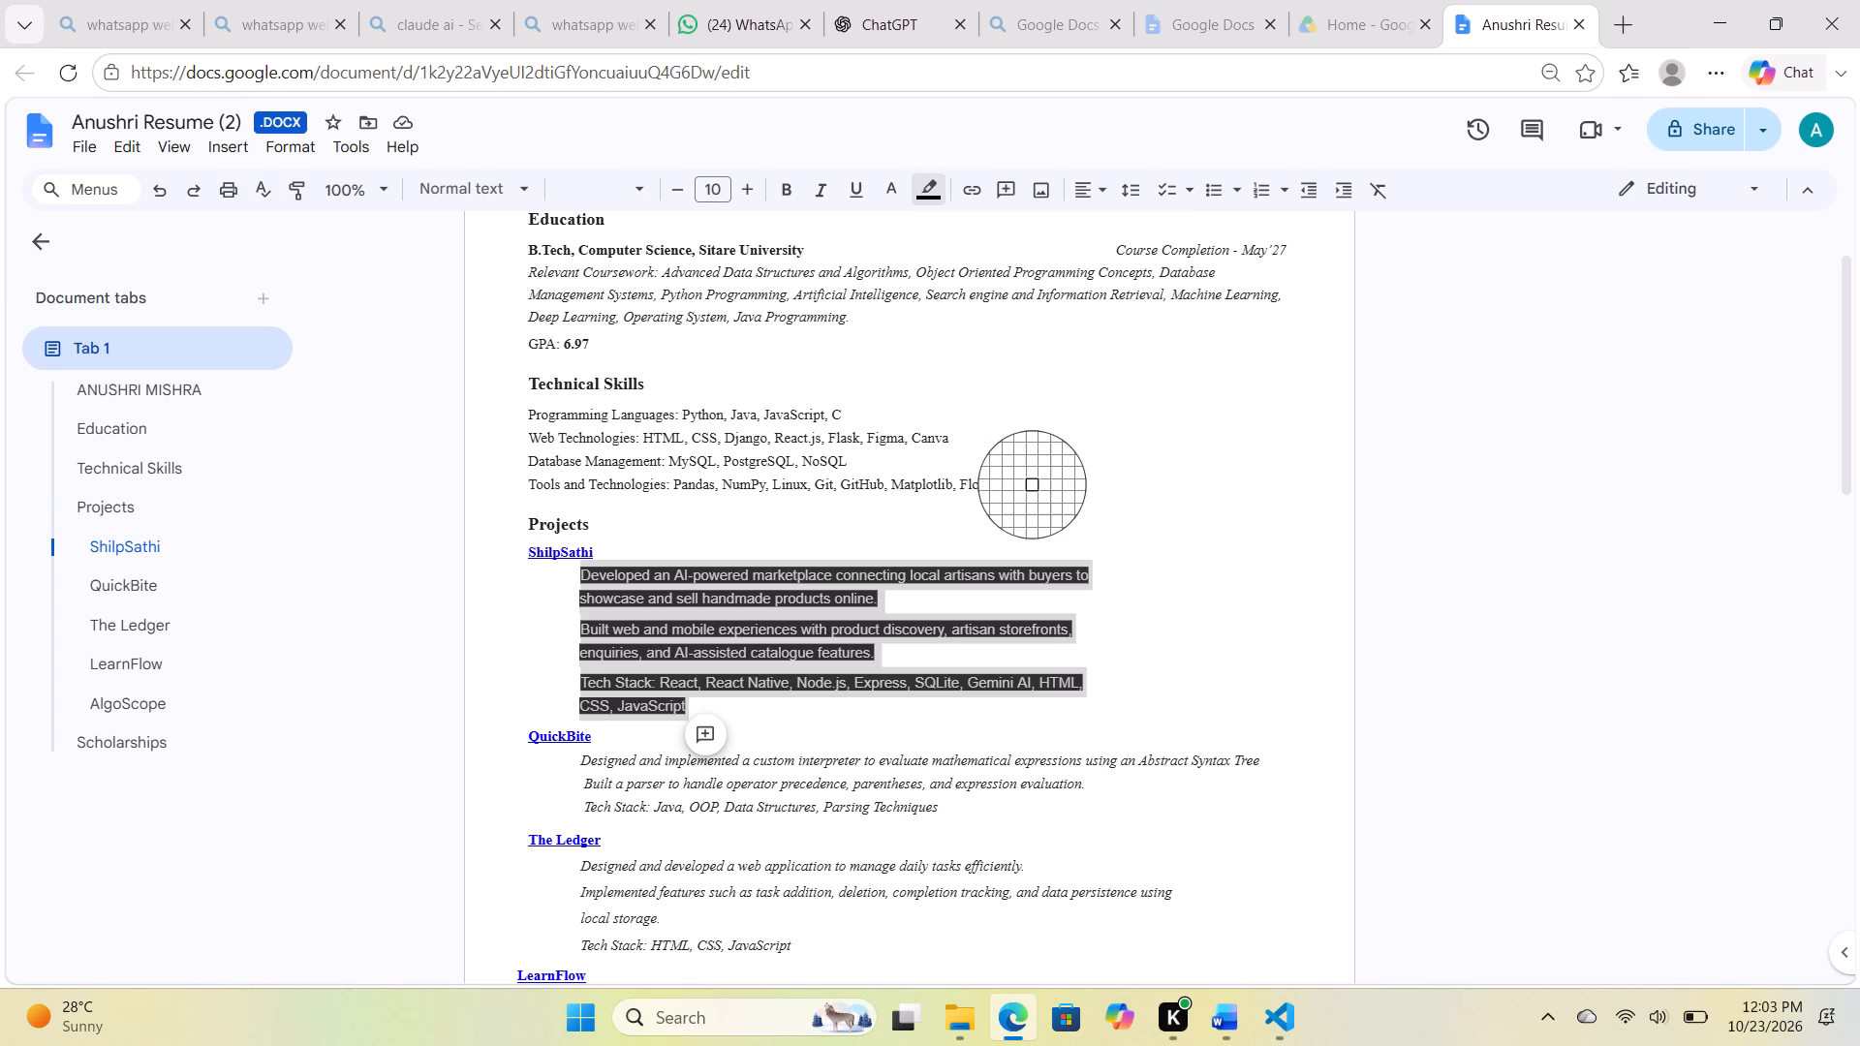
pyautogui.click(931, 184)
# Set the highlight color of the ShilpSathi description lines to None.
pyautogui.click(931, 184)
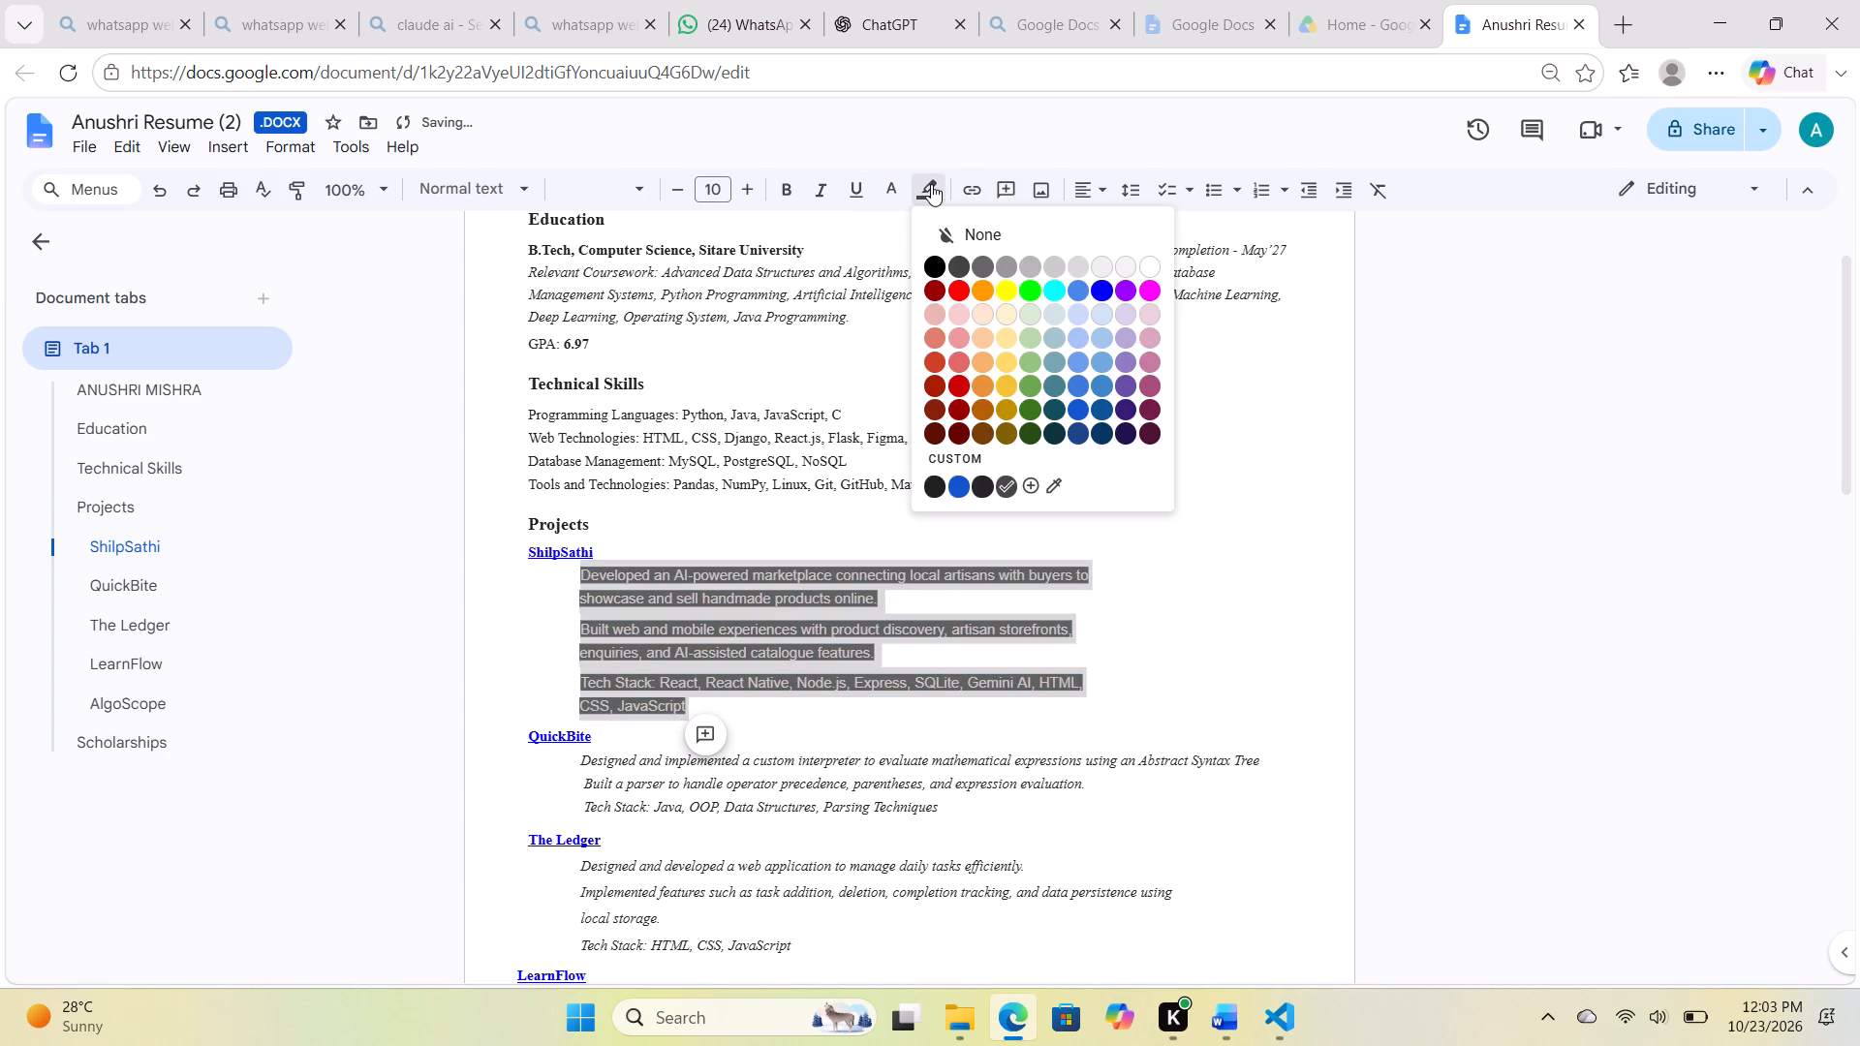
pyautogui.click(945, 229)
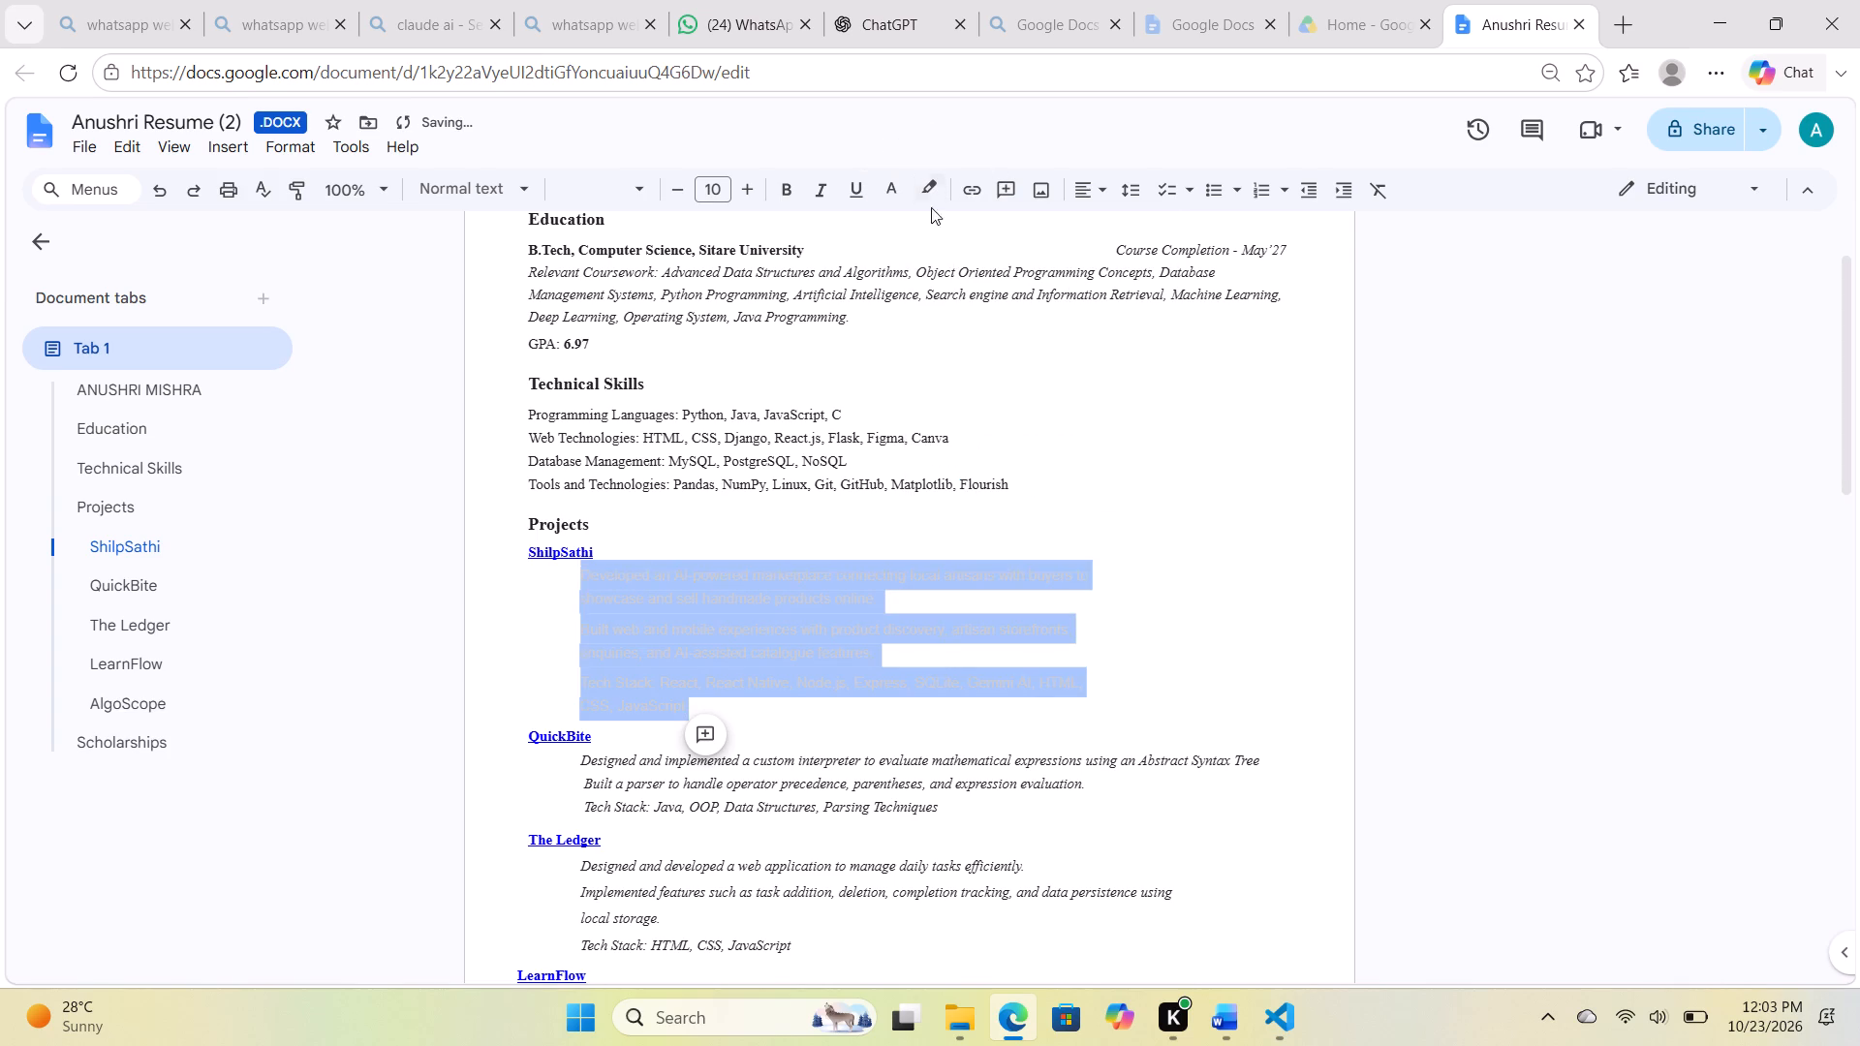
pyautogui.click(931, 192)
pyautogui.click(942, 223)
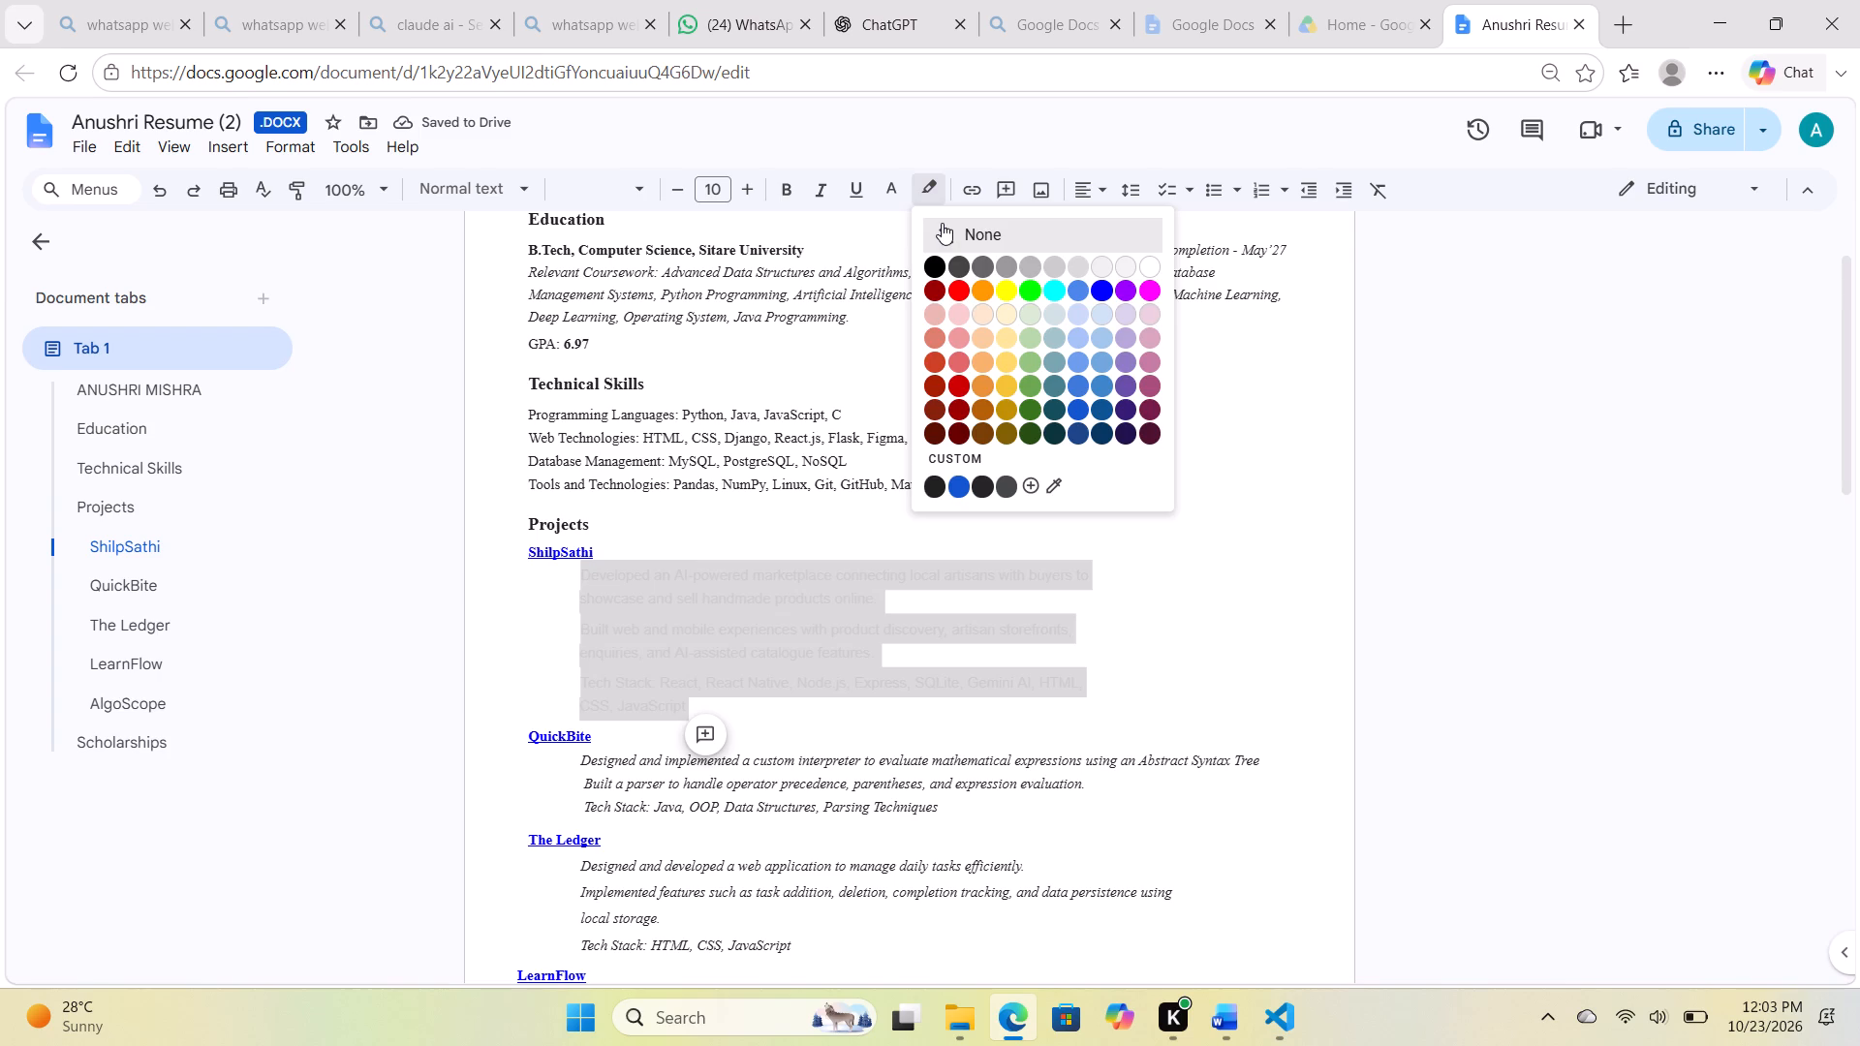
pyautogui.click(930, 176)
pyautogui.click(941, 232)
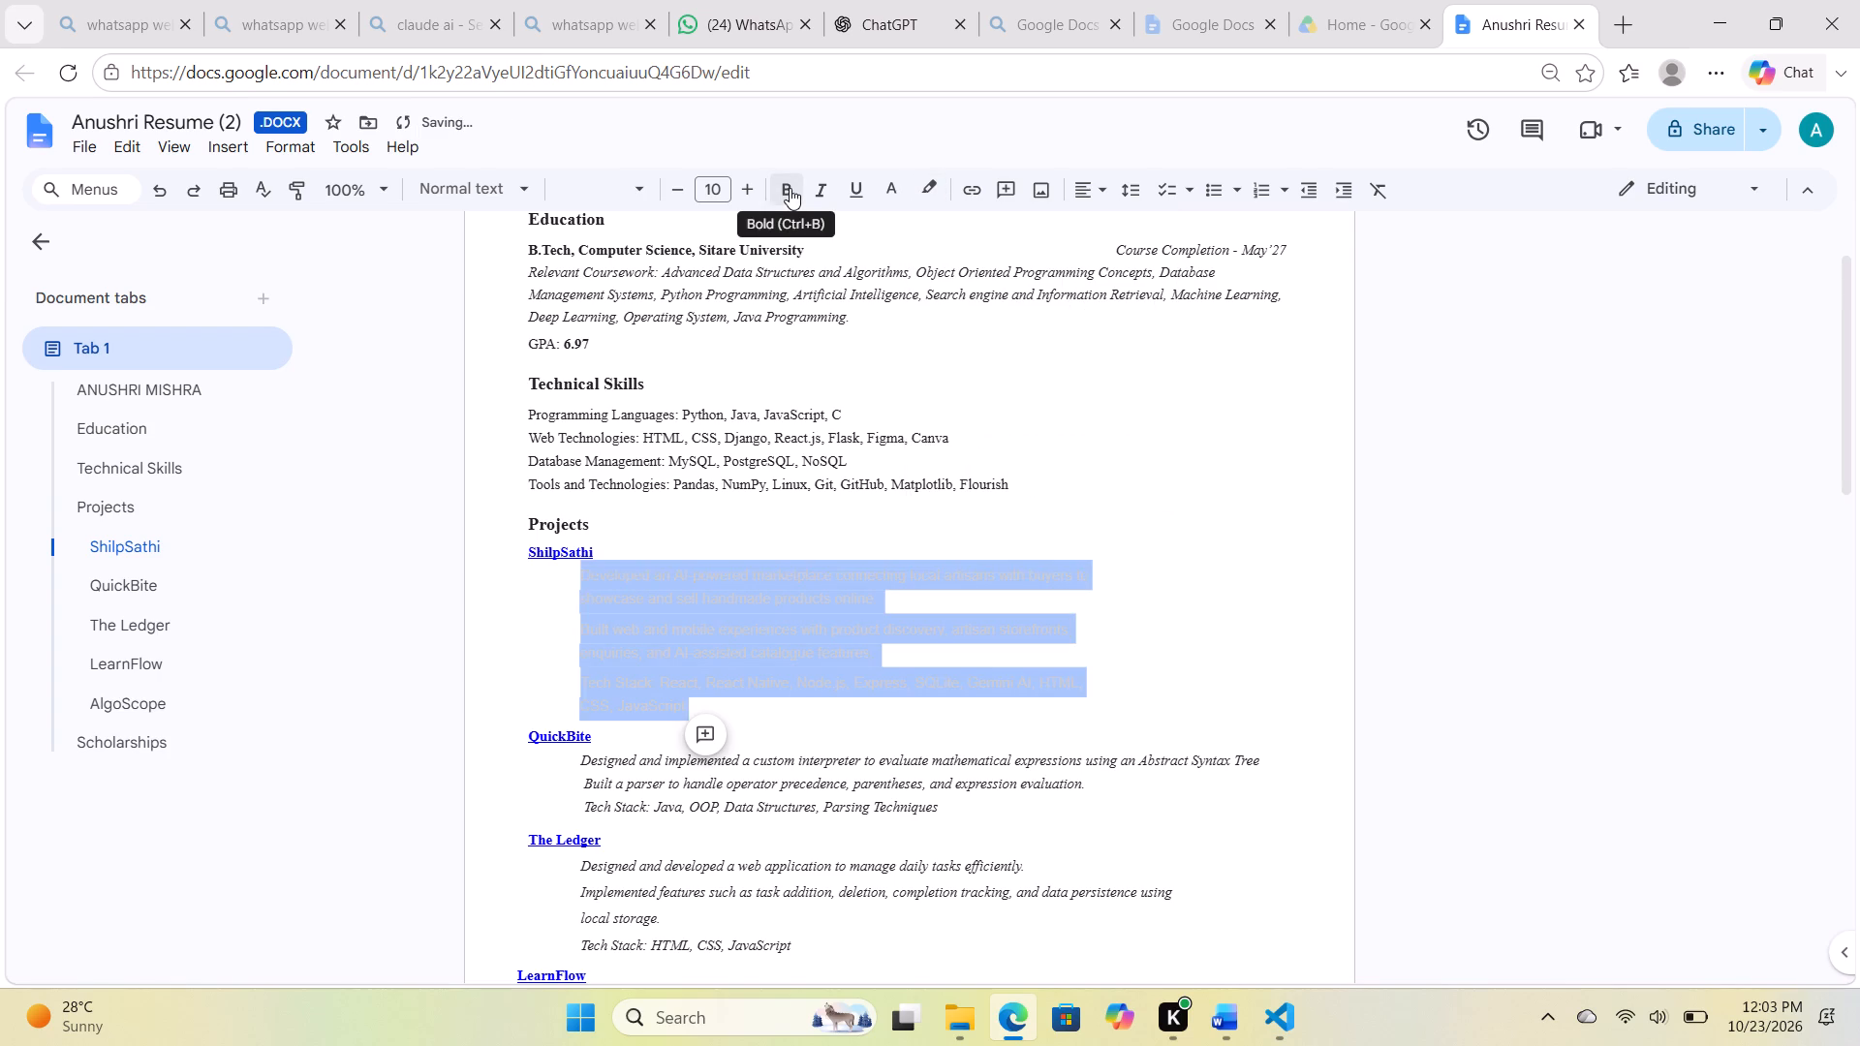
# Set the text color of the ShilpSathi description lines to black.
pyautogui.click(890, 190)
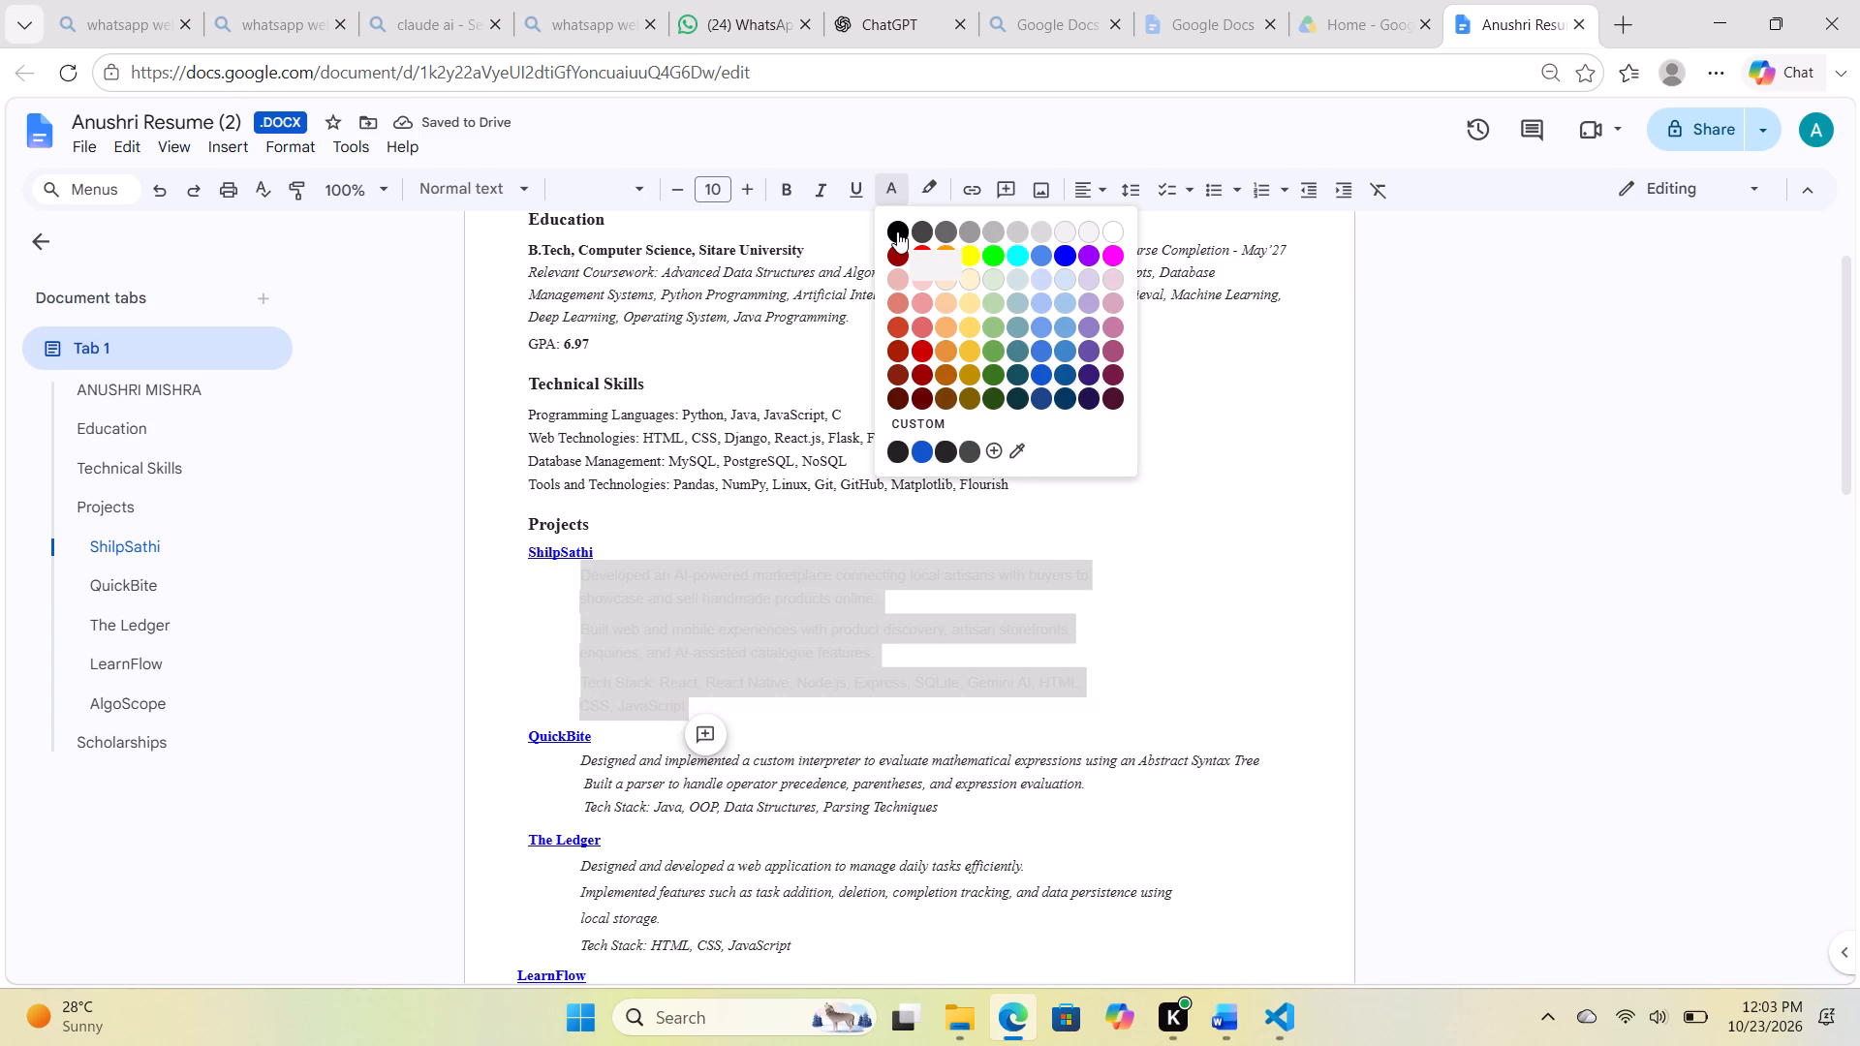
pyautogui.click(897, 231)
pyautogui.click(842, 476)
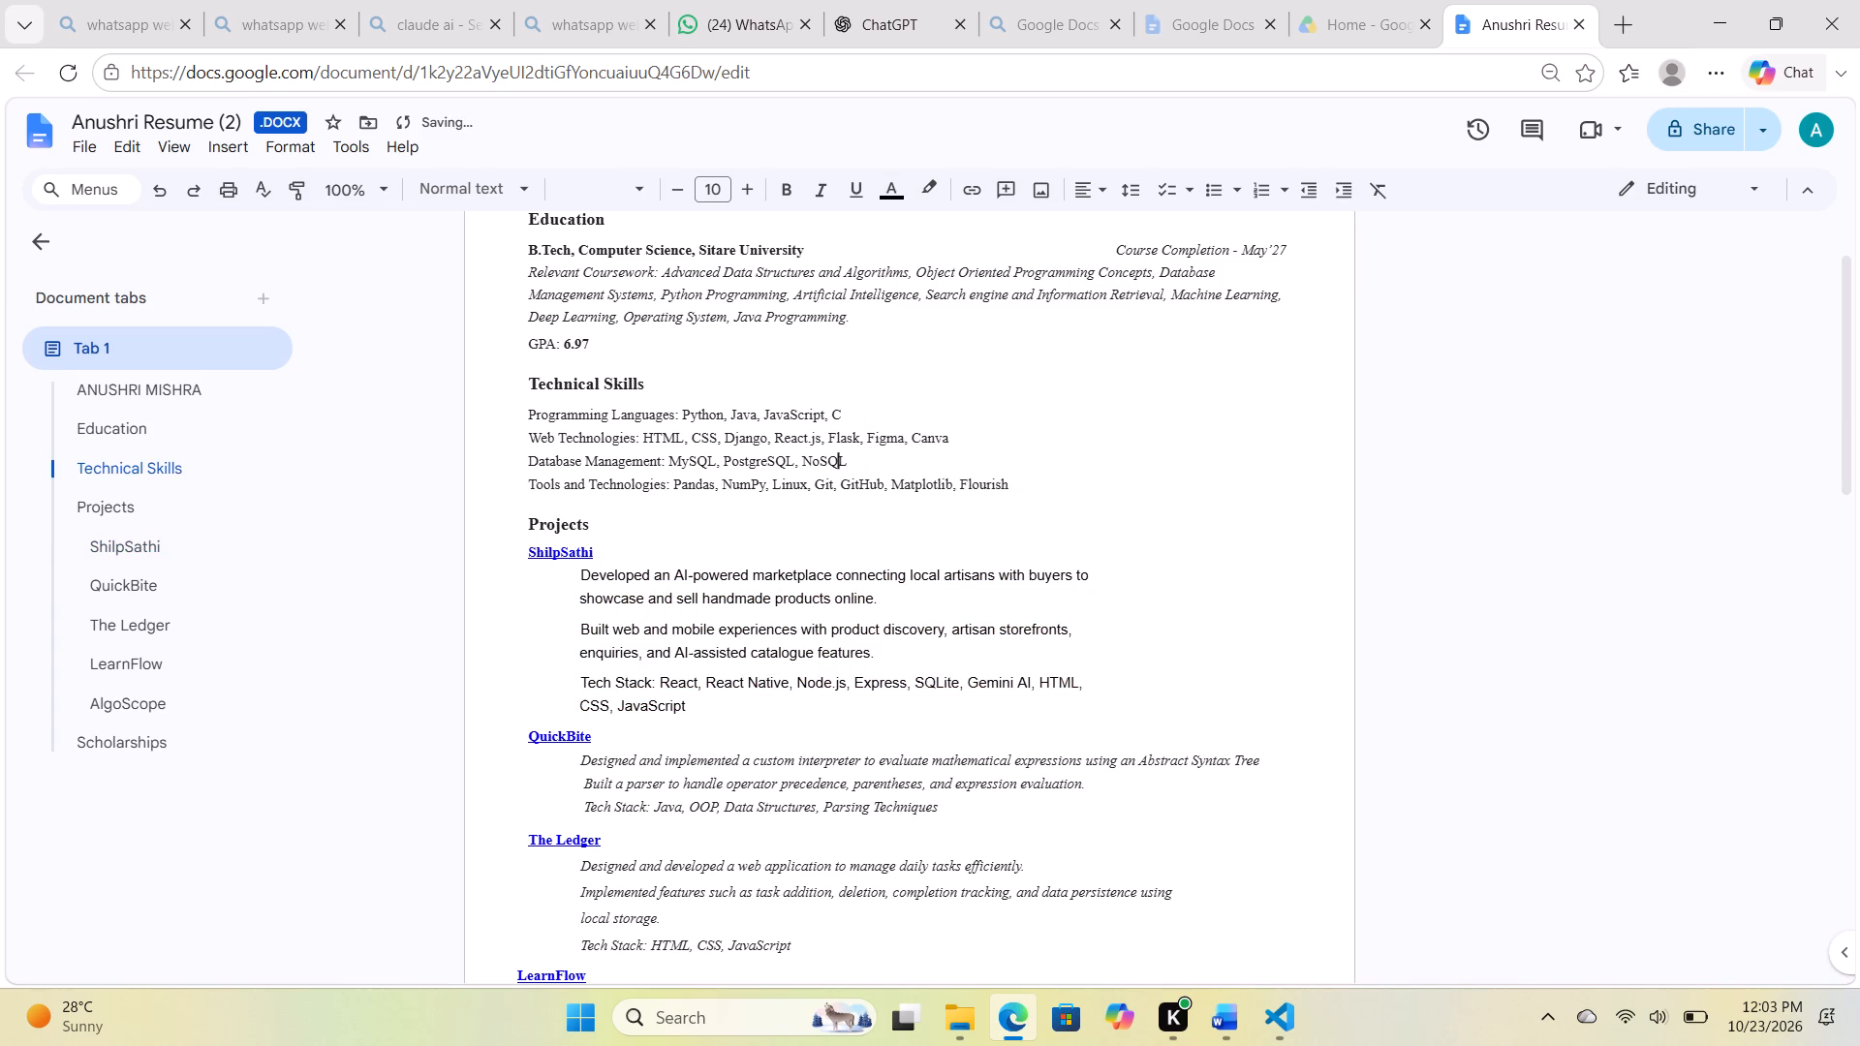
# Italicize all the ShilpSathi description lines, from "Developed an AI-powered marketplace" through the Tech Stack line.
pyautogui.scroll(-1, 726, 752)
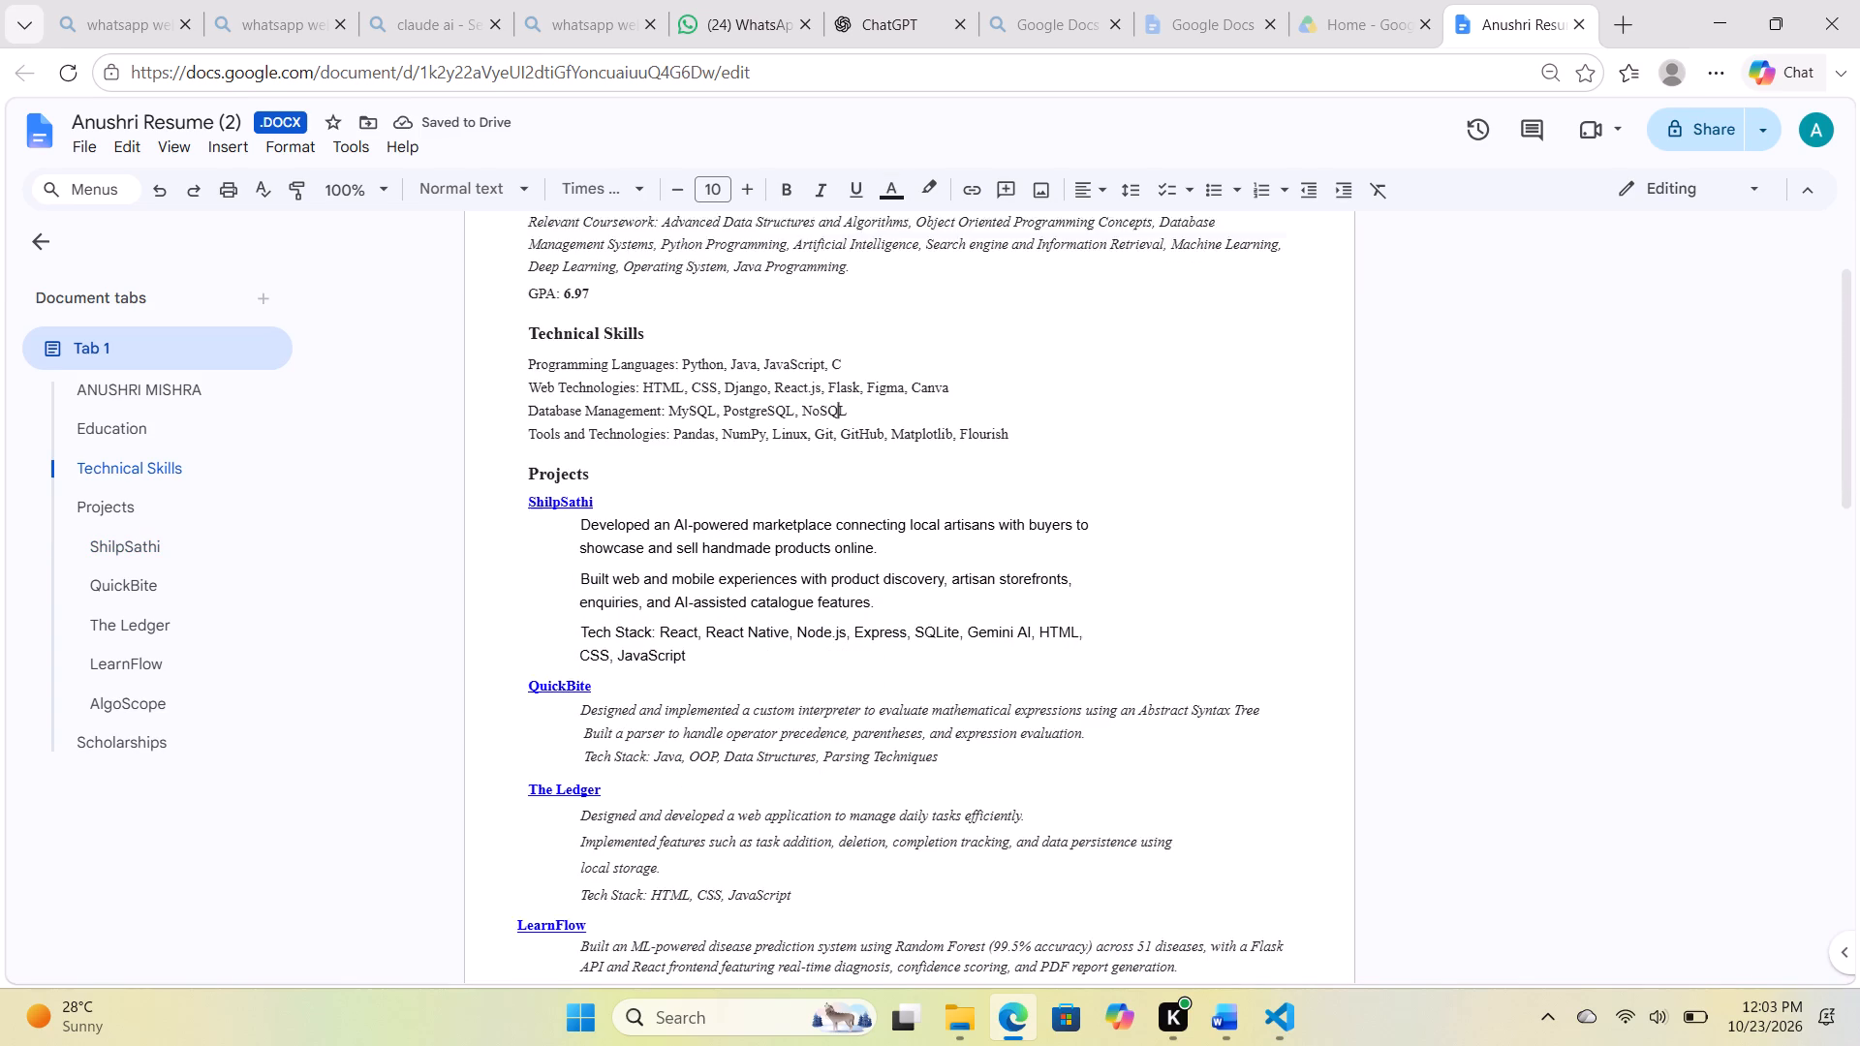
pyautogui.scroll(-1, 726, 752)
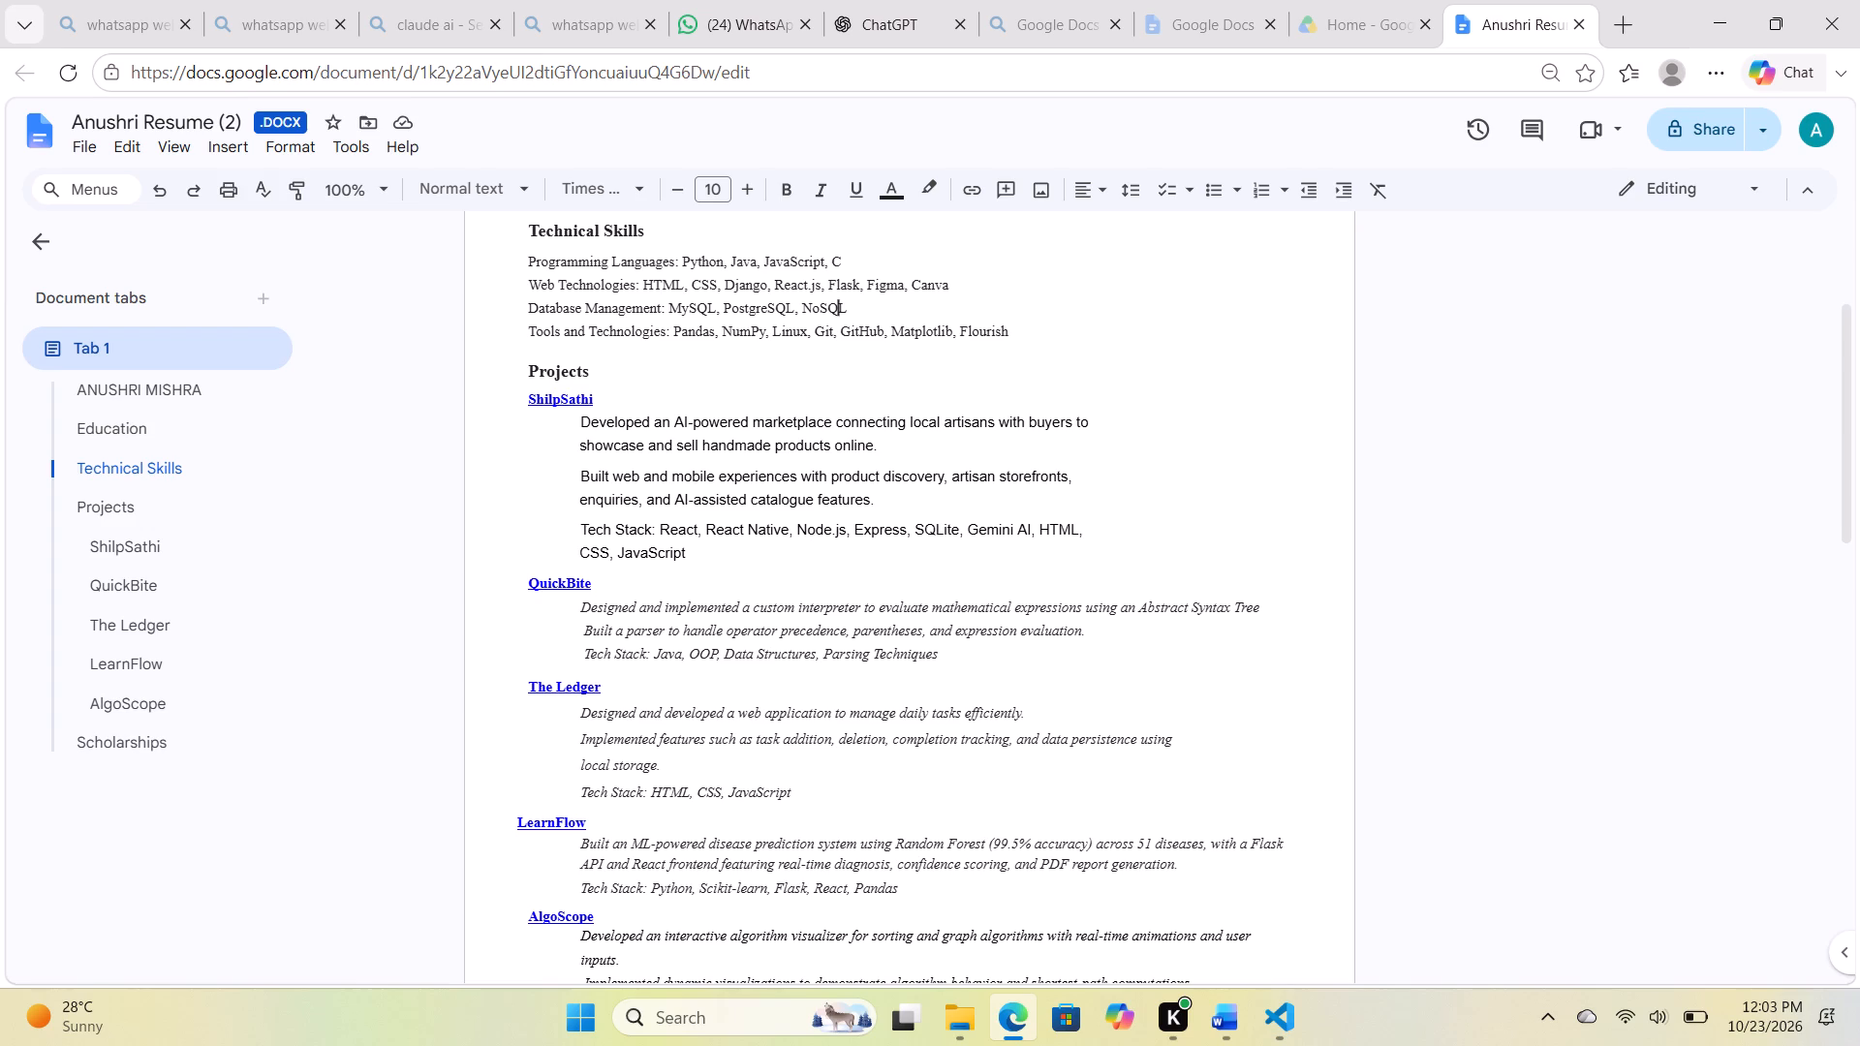
pyautogui.scroll(-2, 726, 752)
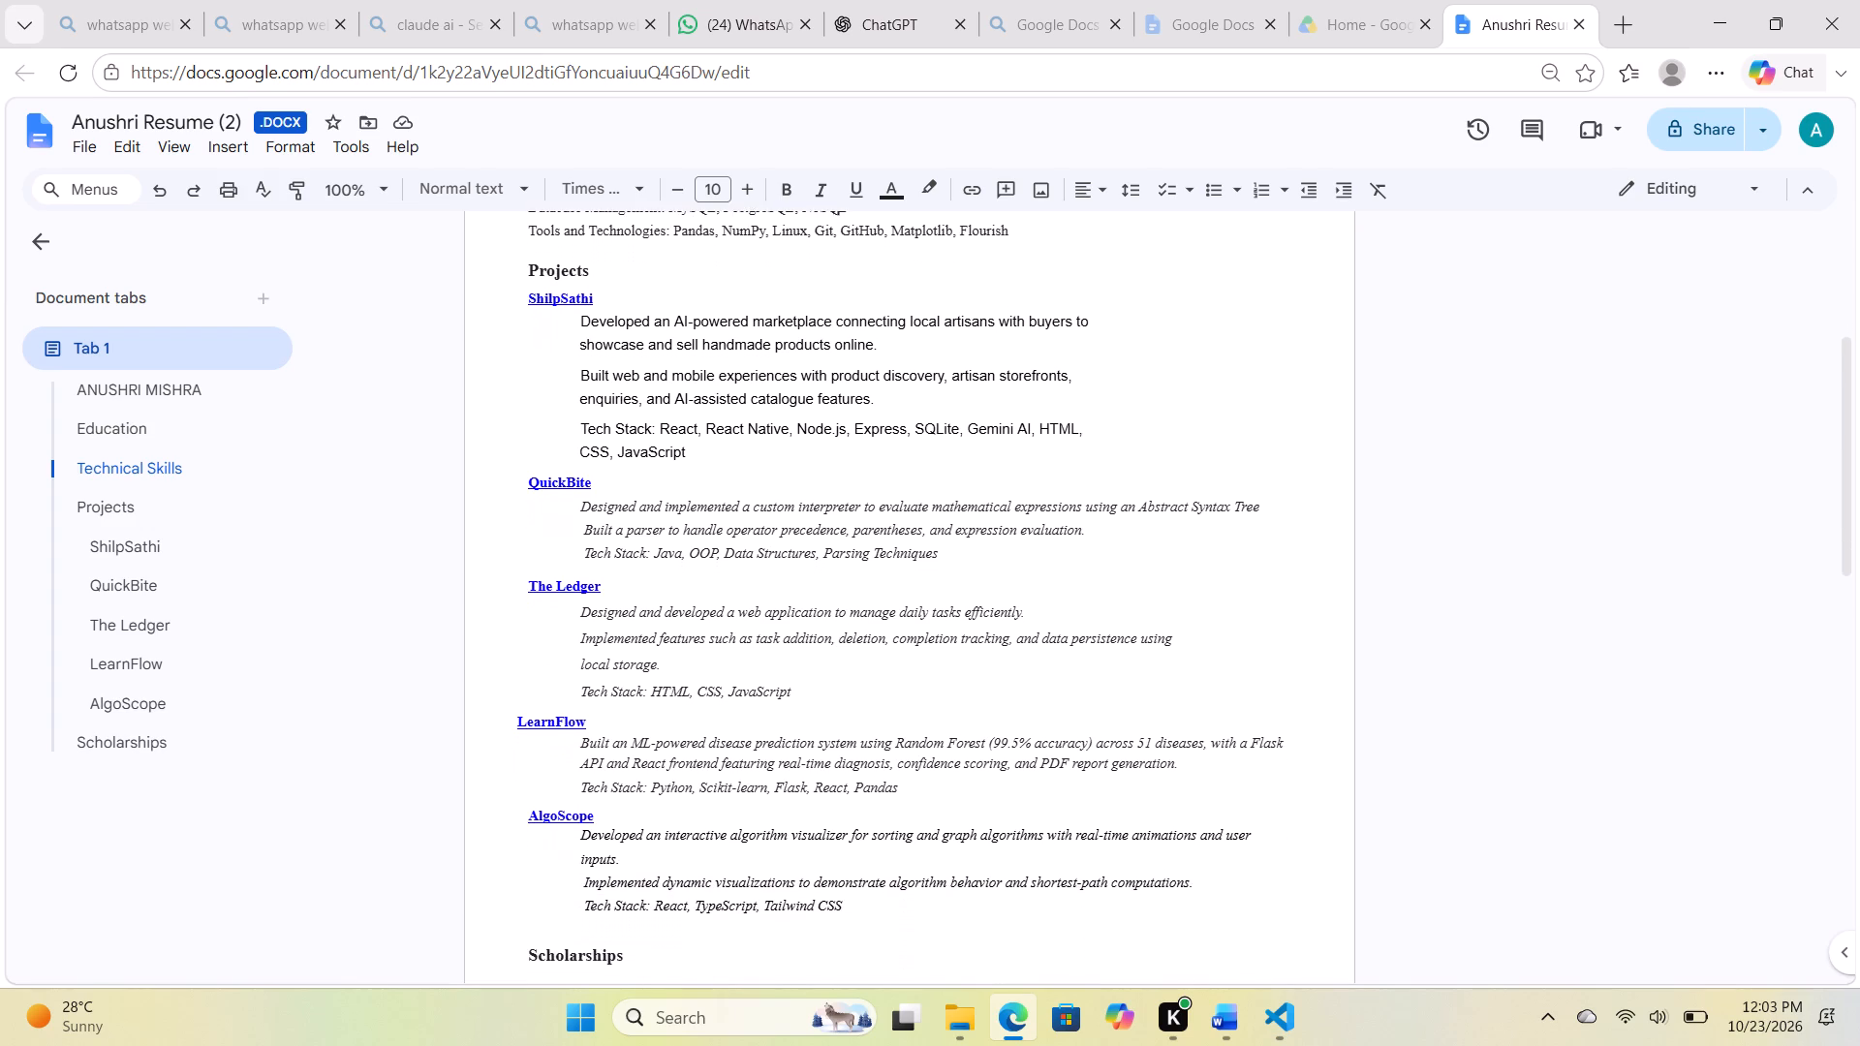
pyautogui.scroll(1, 726, 752)
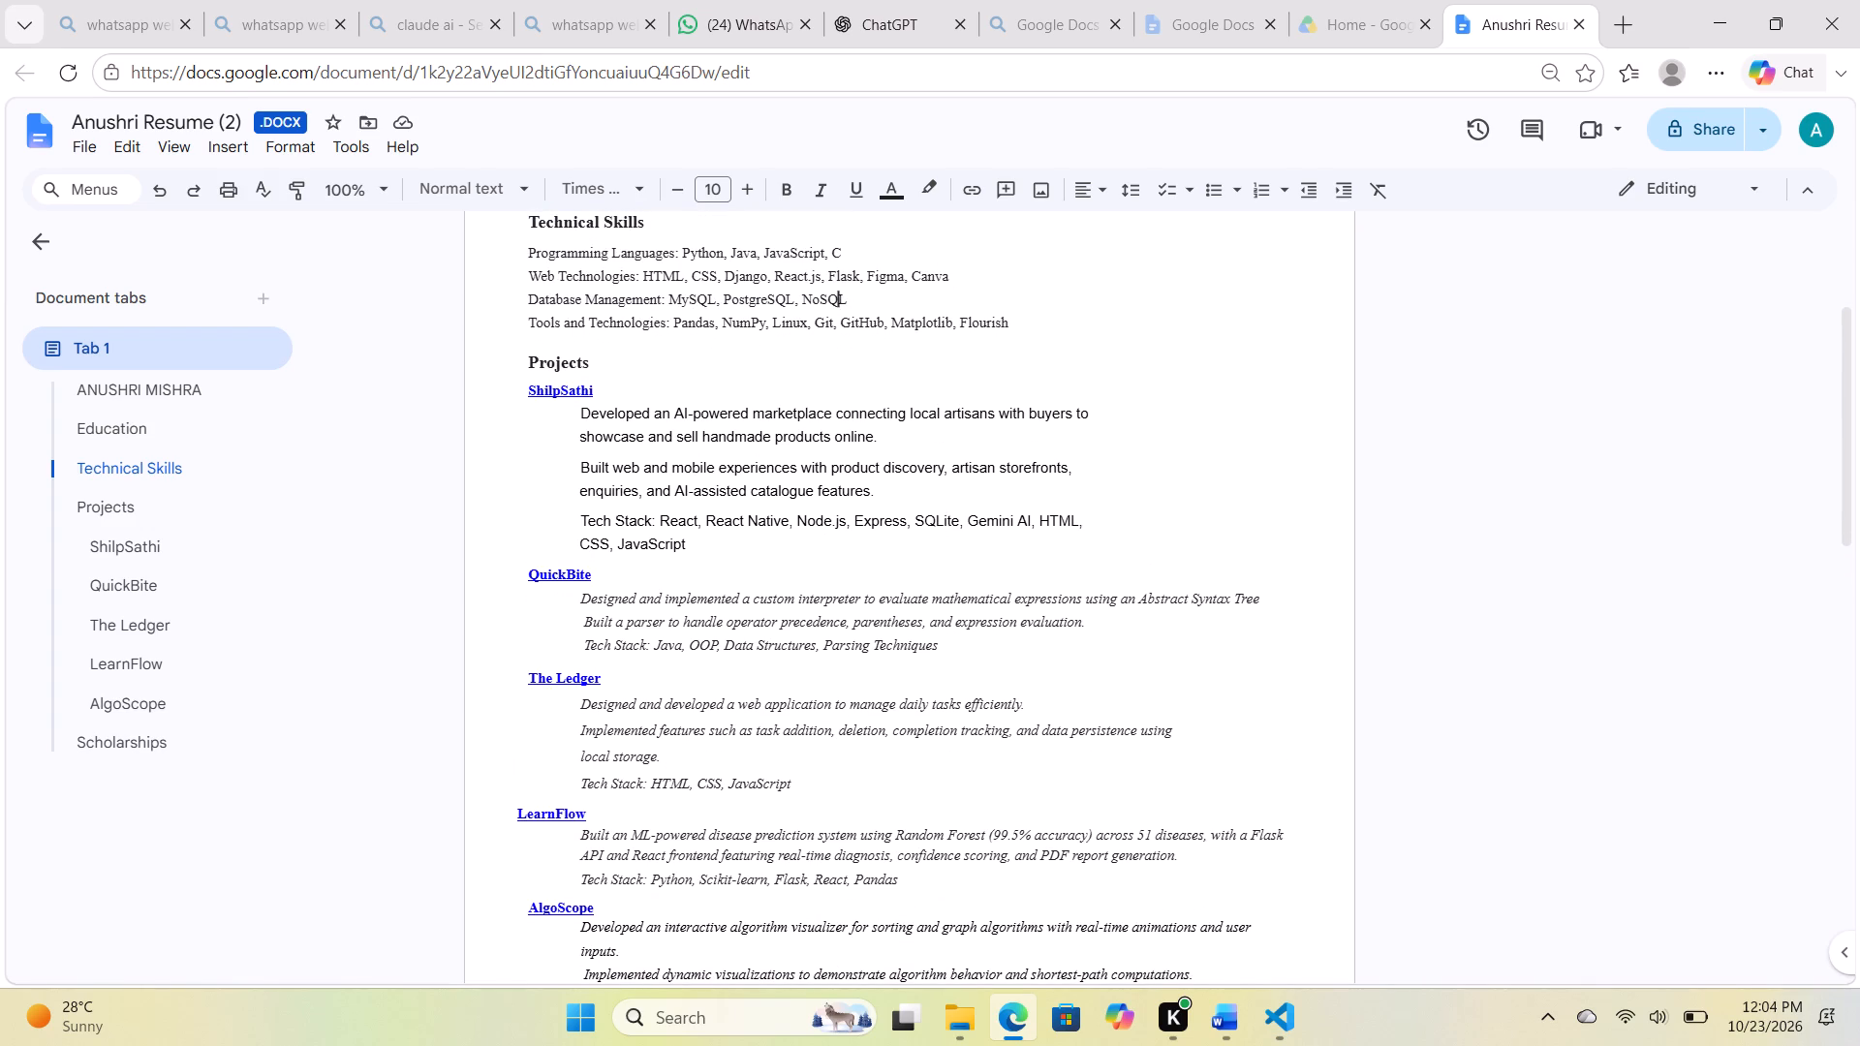
pyautogui.moveTo(578, 399); pyautogui.dragTo(695, 533)
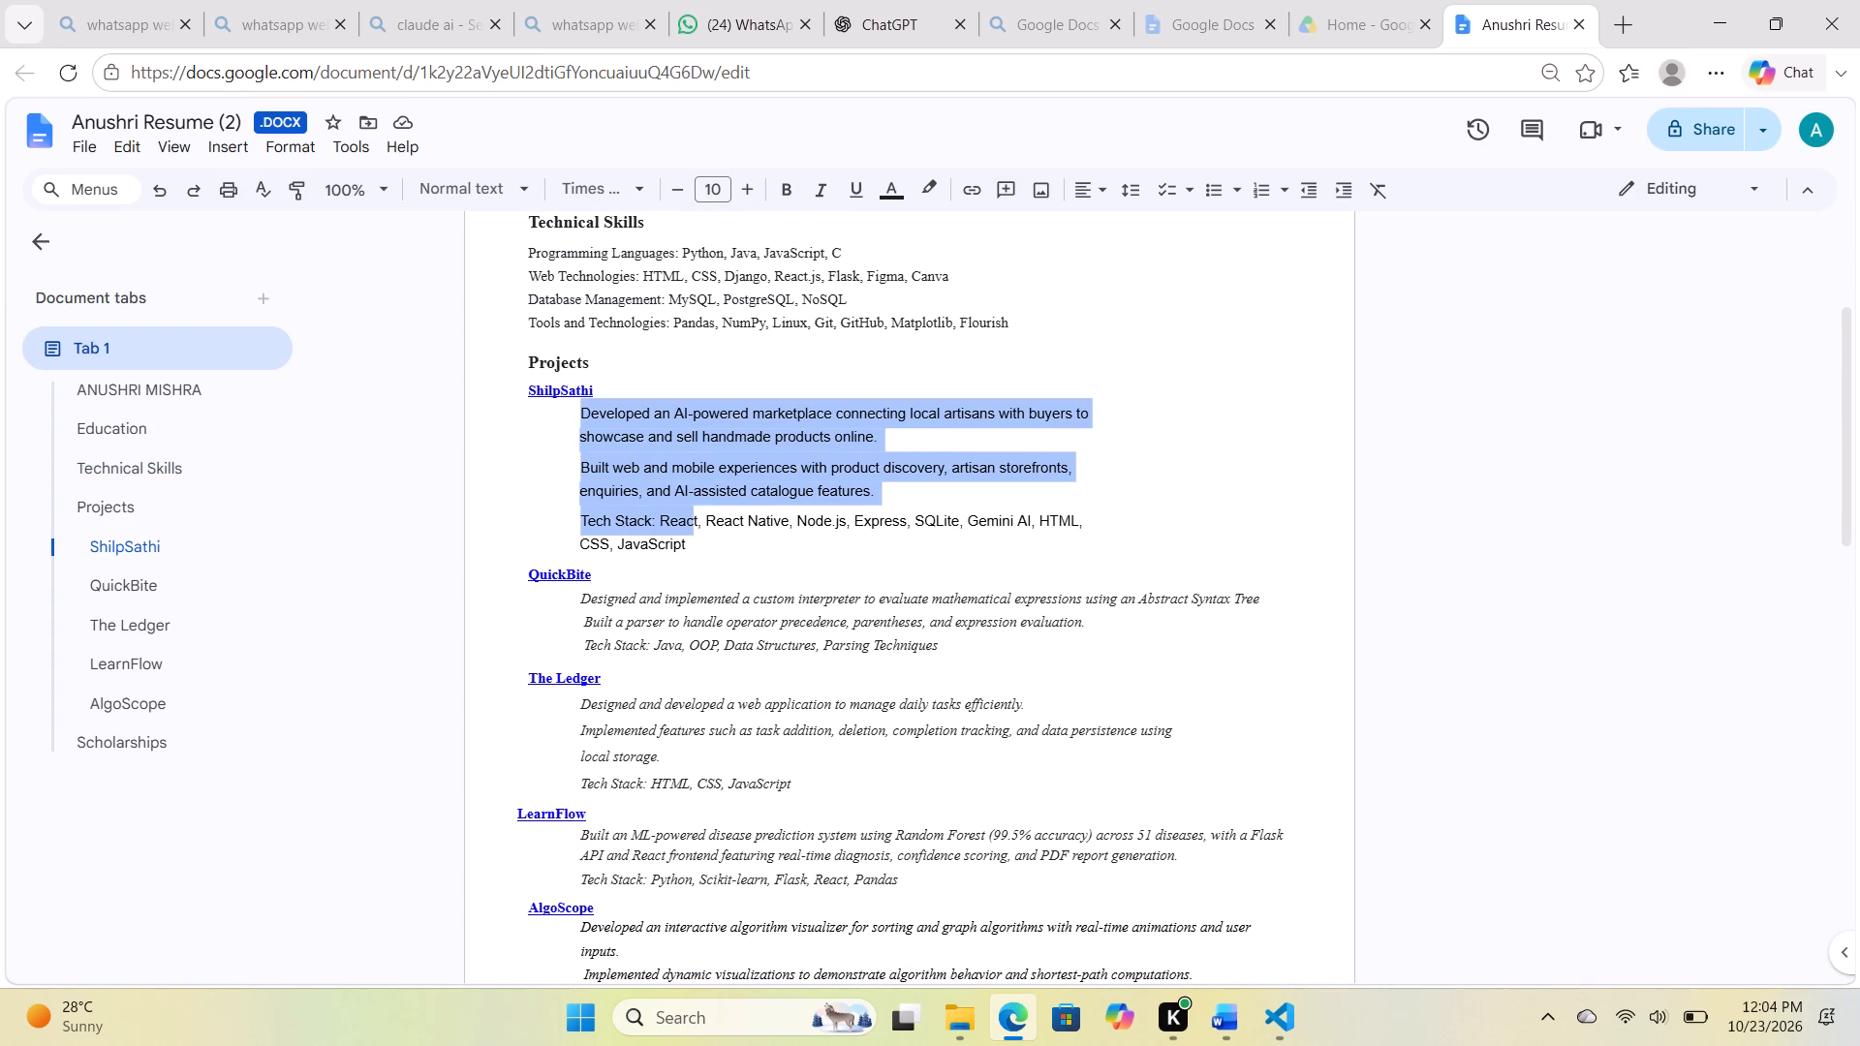
pyautogui.moveTo(695, 533); pyautogui.dragTo(697, 546)
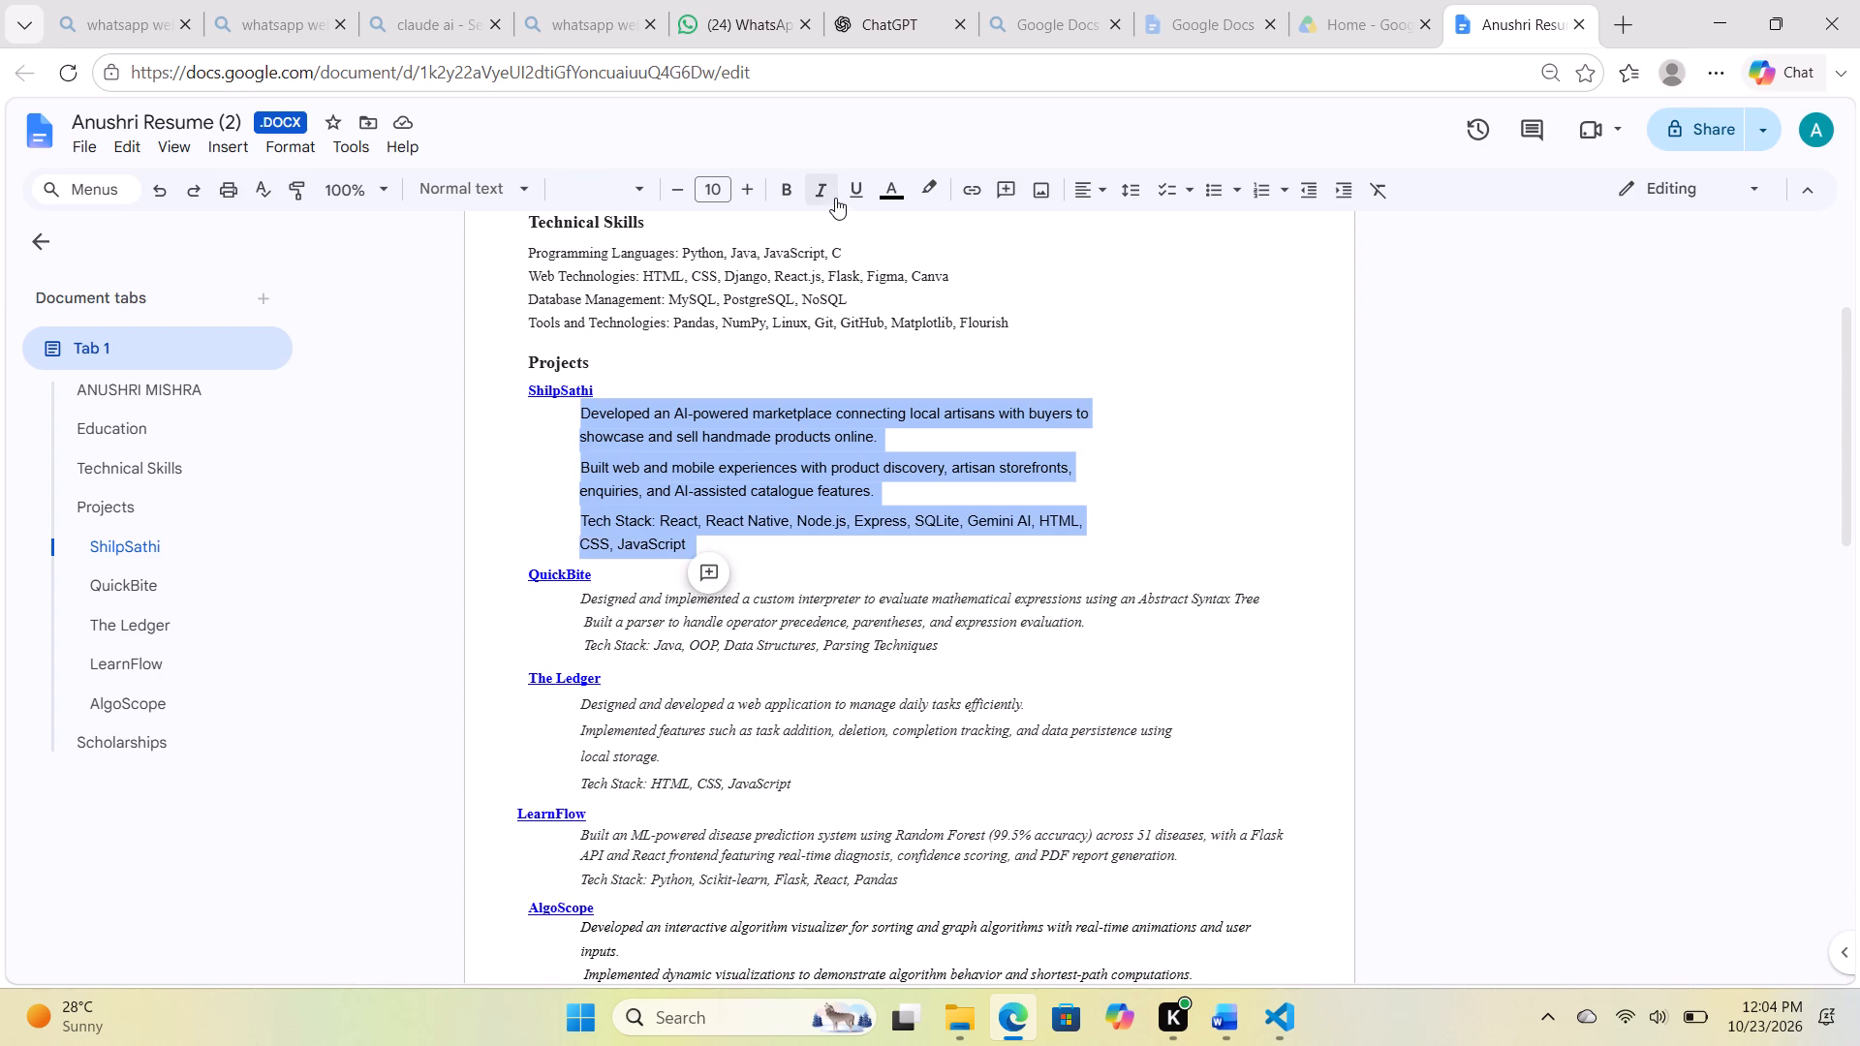
pyautogui.click(827, 188)
pyautogui.click(860, 412)
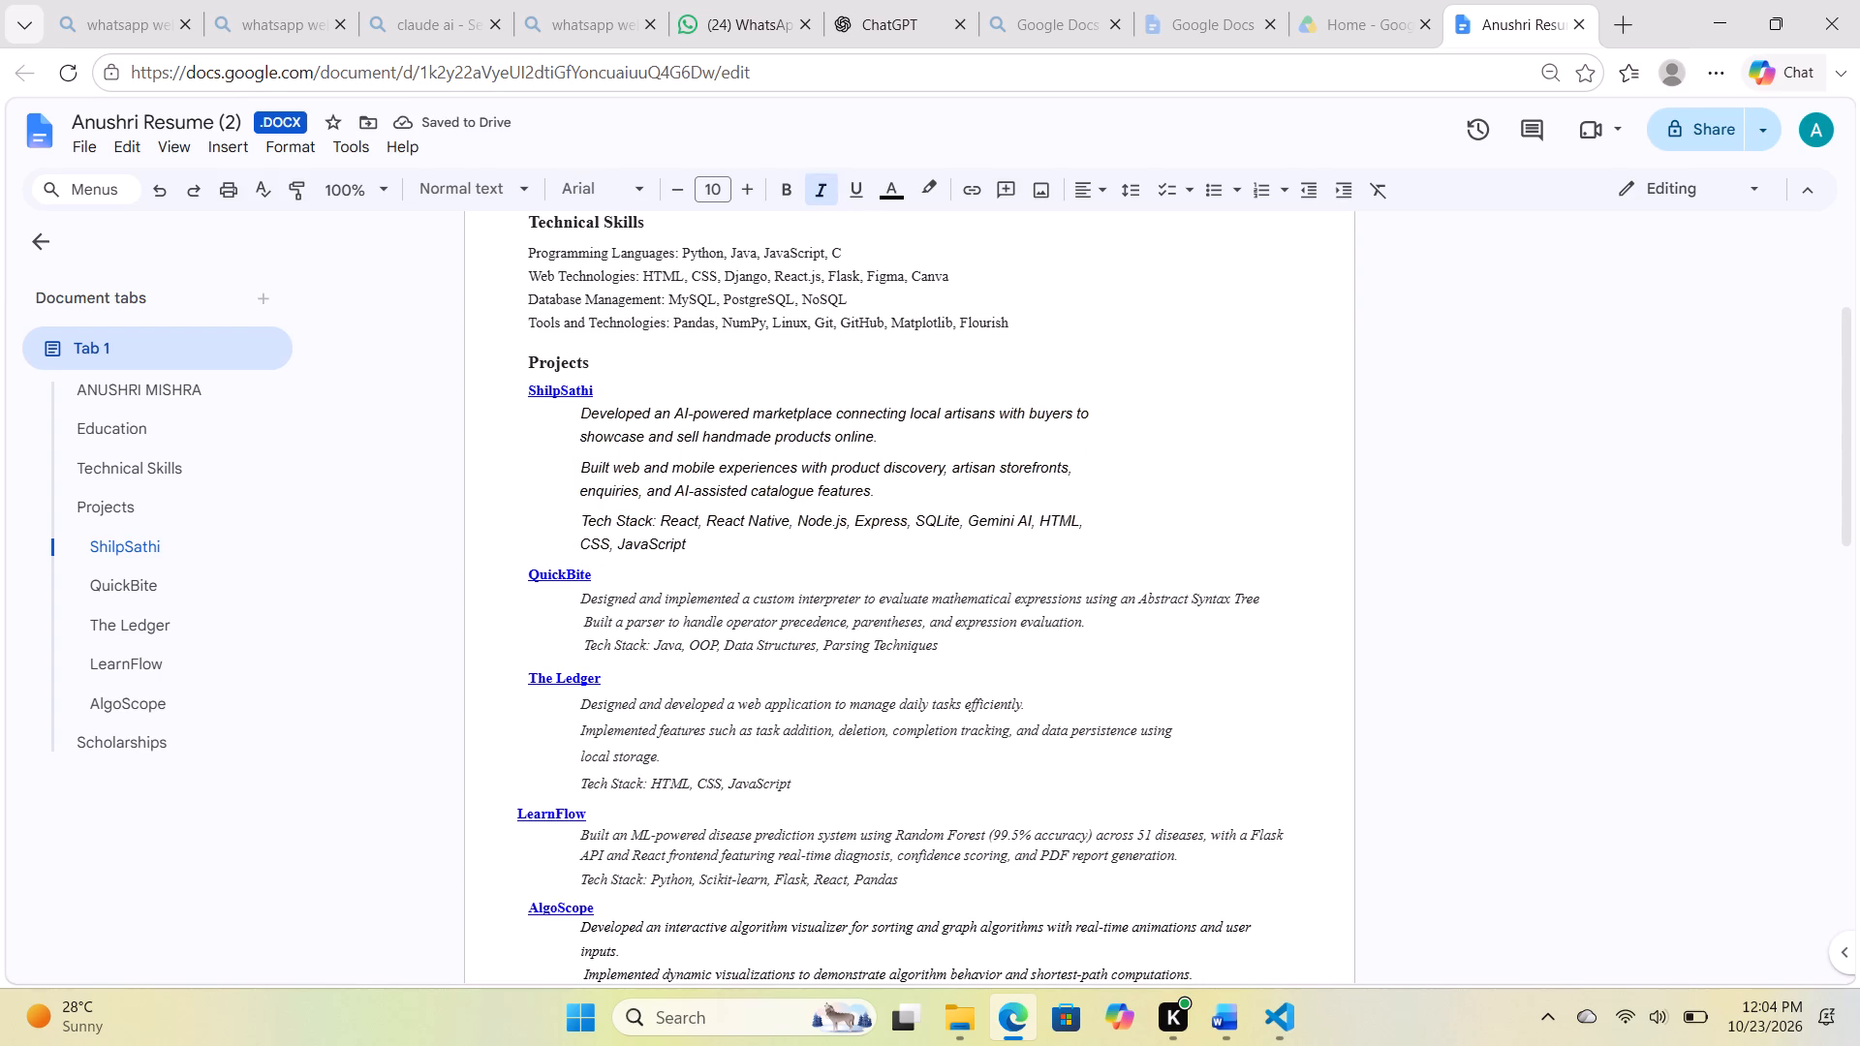
# Set the font of all the ShilpSathi description lines, through the Tech Stack line, to Times New Roman, matching the other project entries.
pyautogui.click(662, 707)
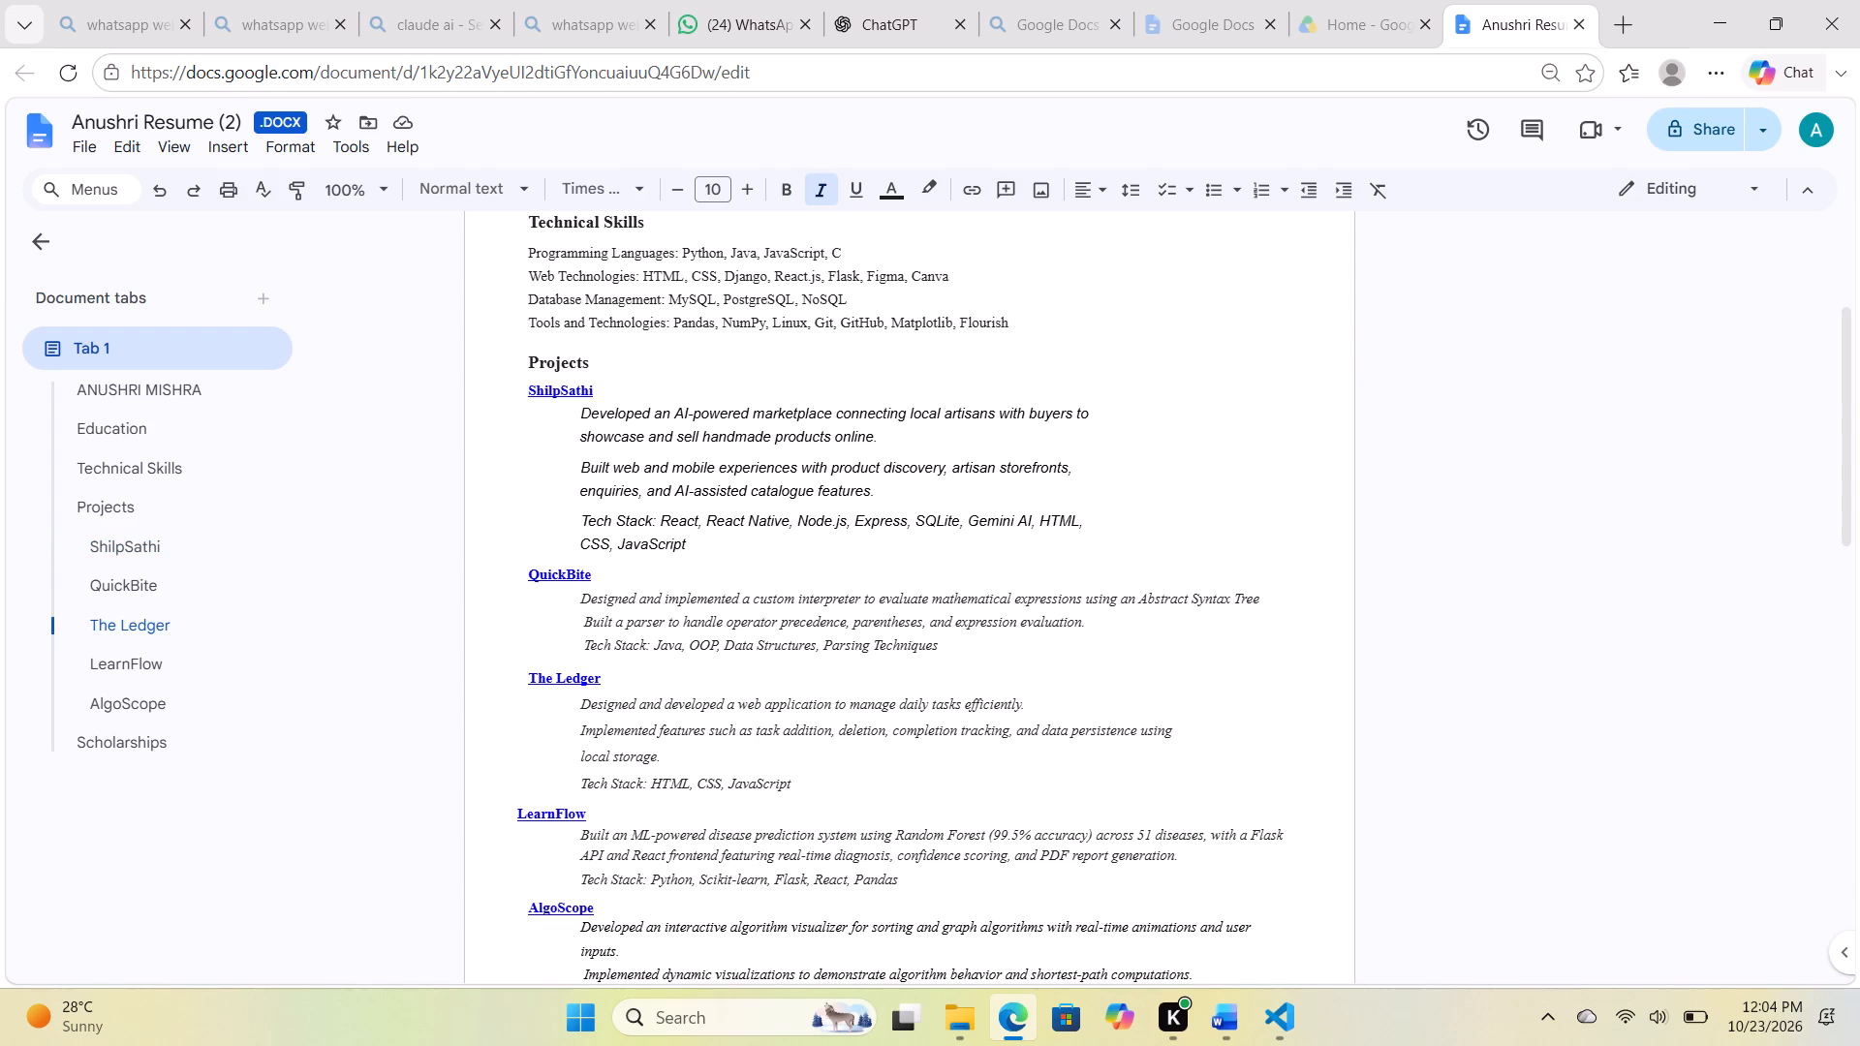
pyautogui.click(633, 430)
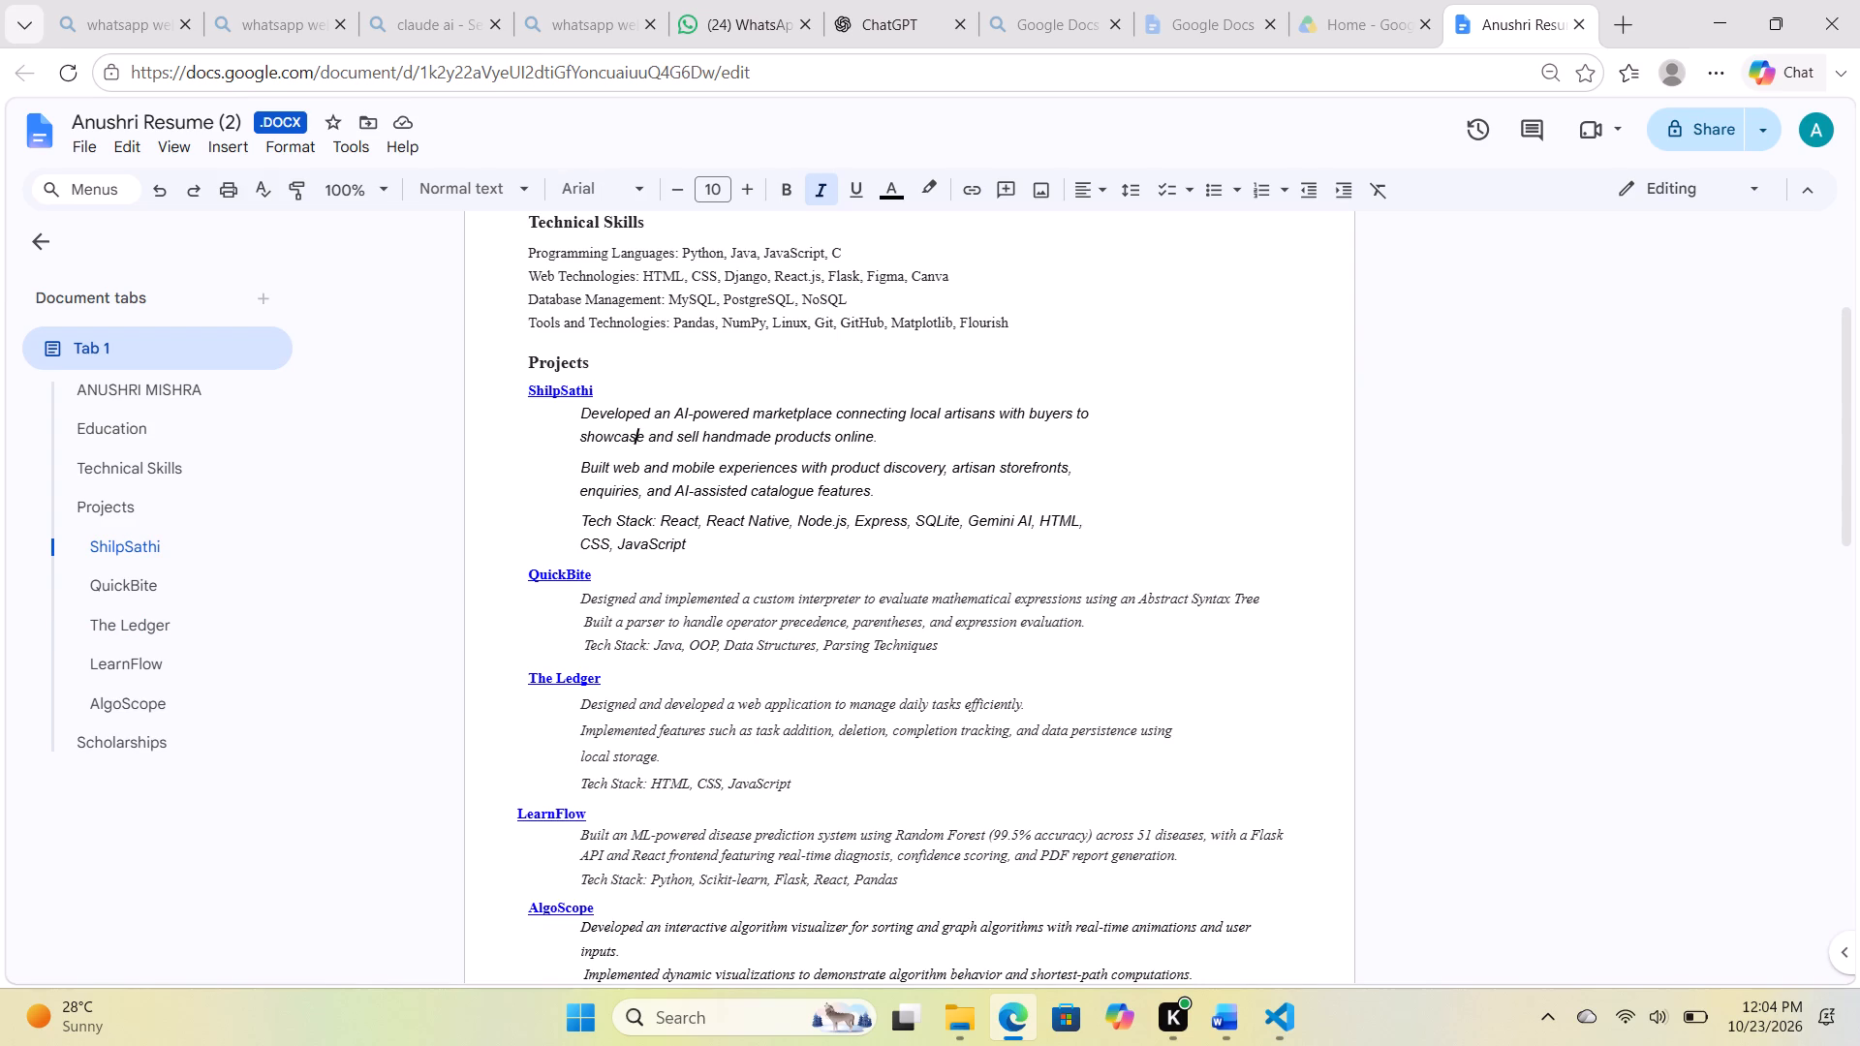
pyautogui.click(591, 414)
pyautogui.click(591, 707)
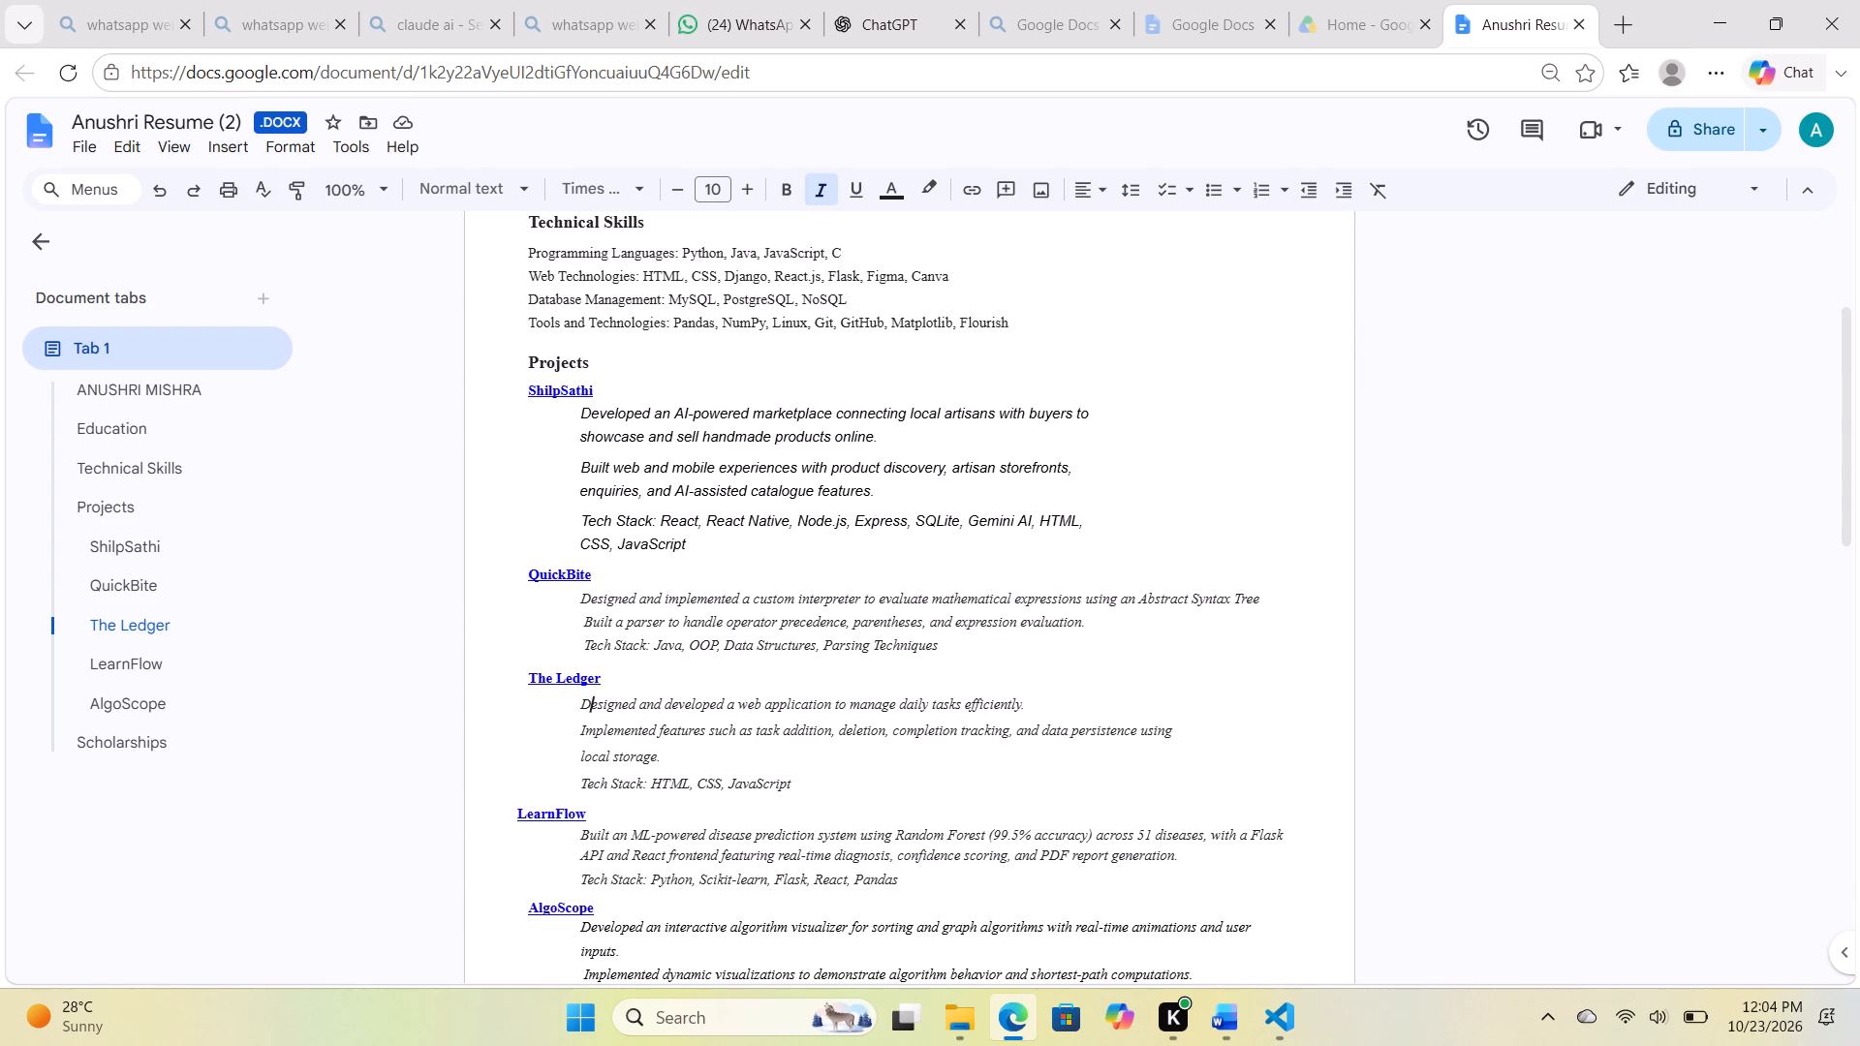
pyautogui.click(610, 422)
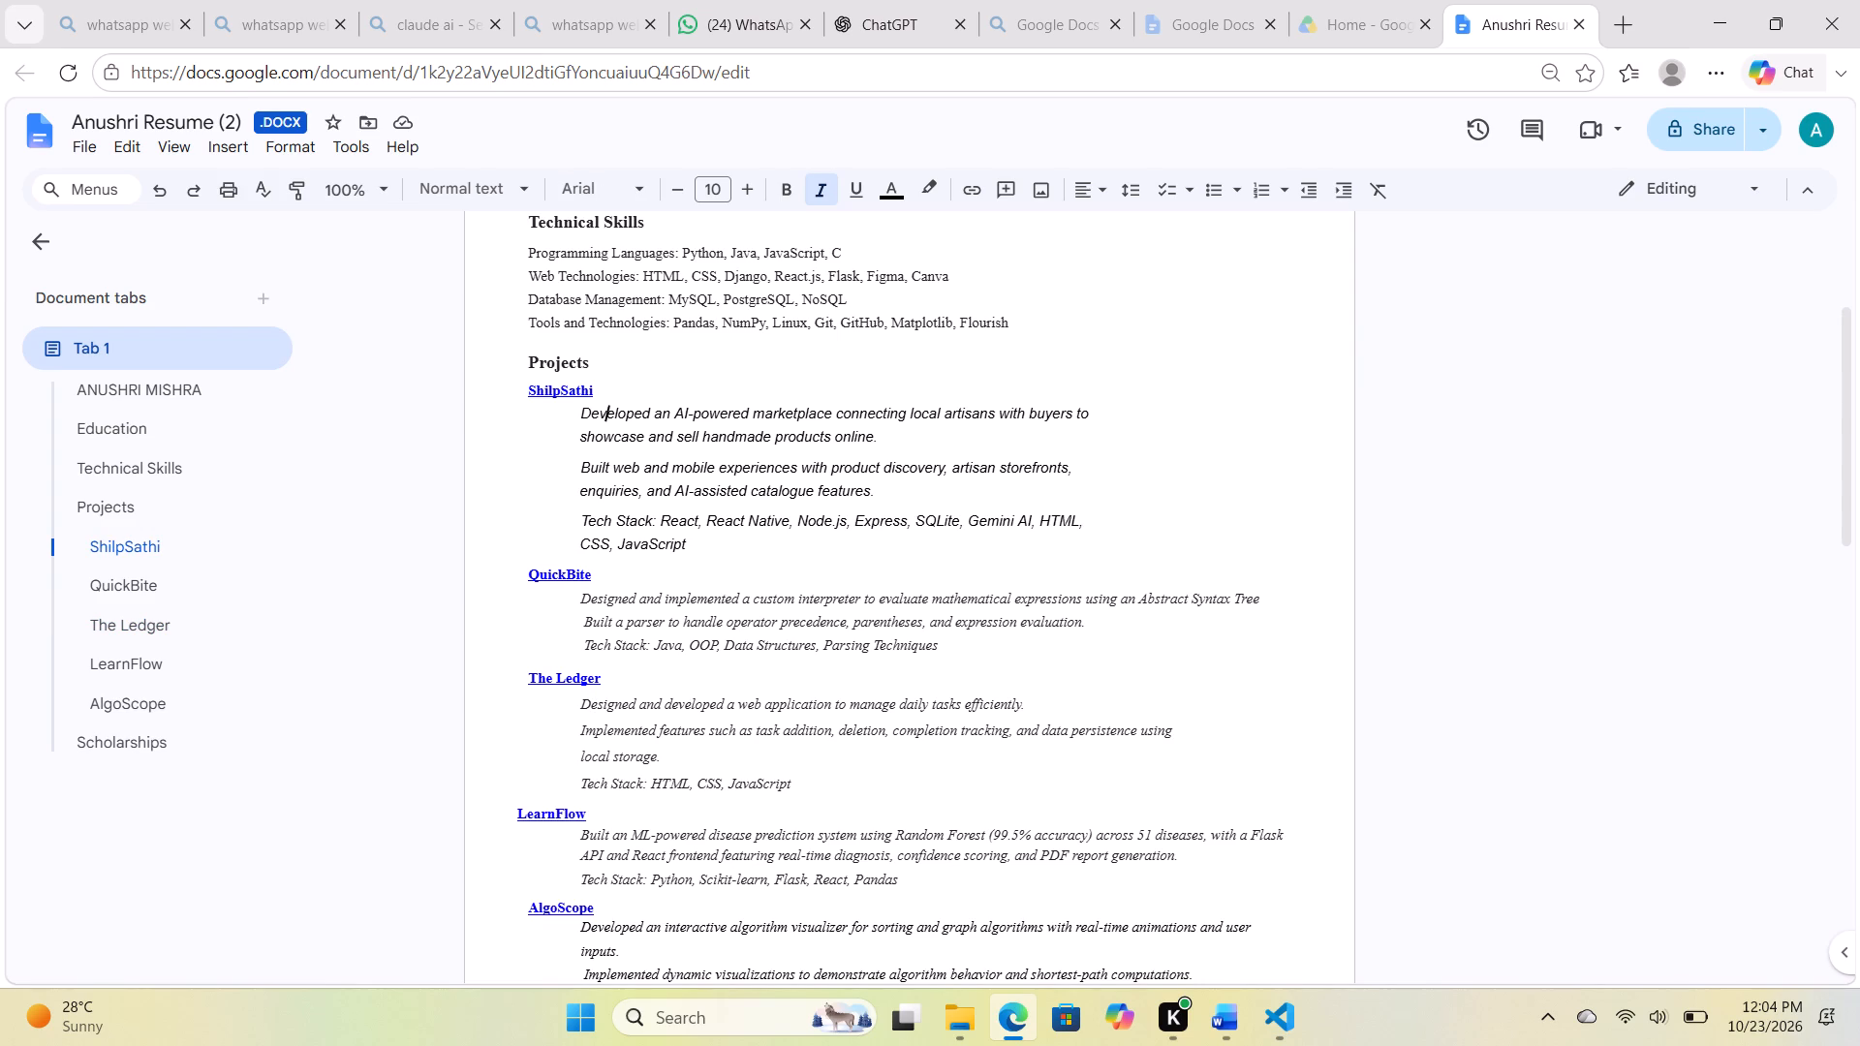
pyautogui.moveTo(581, 416); pyautogui.dragTo(689, 546)
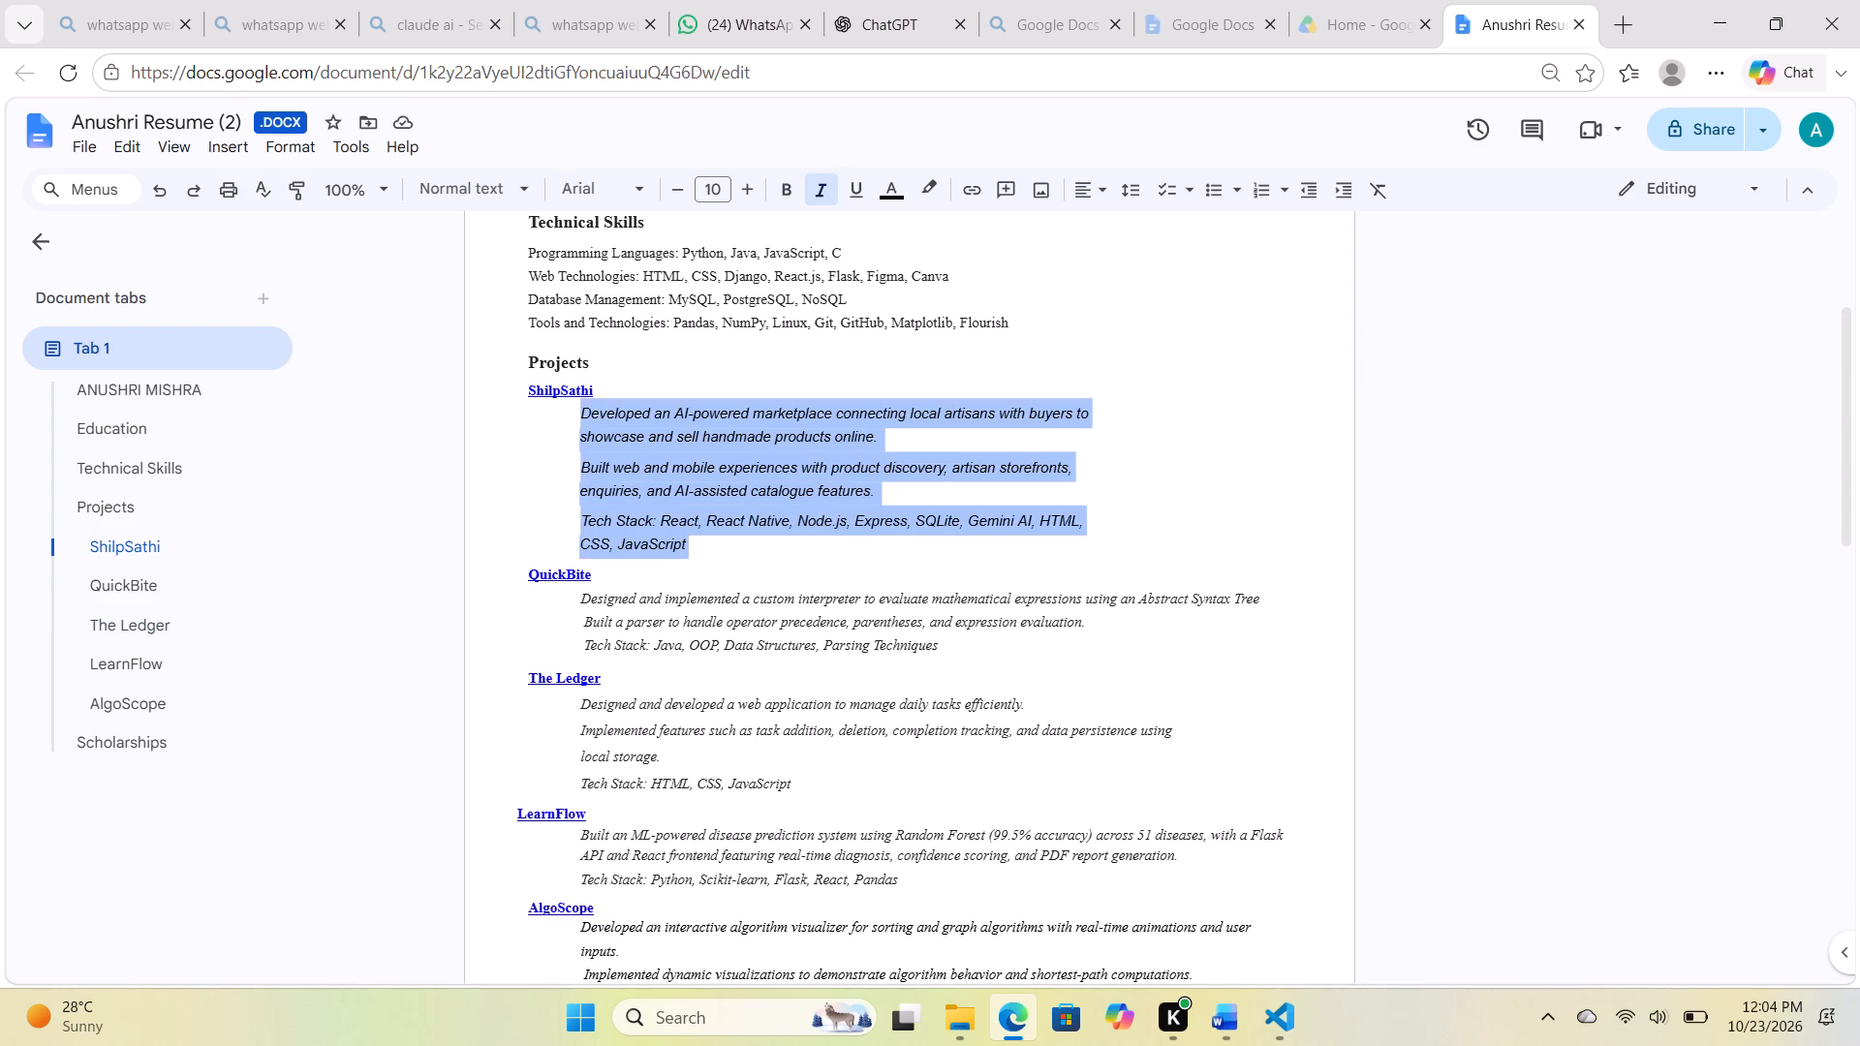
pyautogui.moveTo(689, 546); pyautogui.dragTo(692, 546)
pyautogui.click(639, 190)
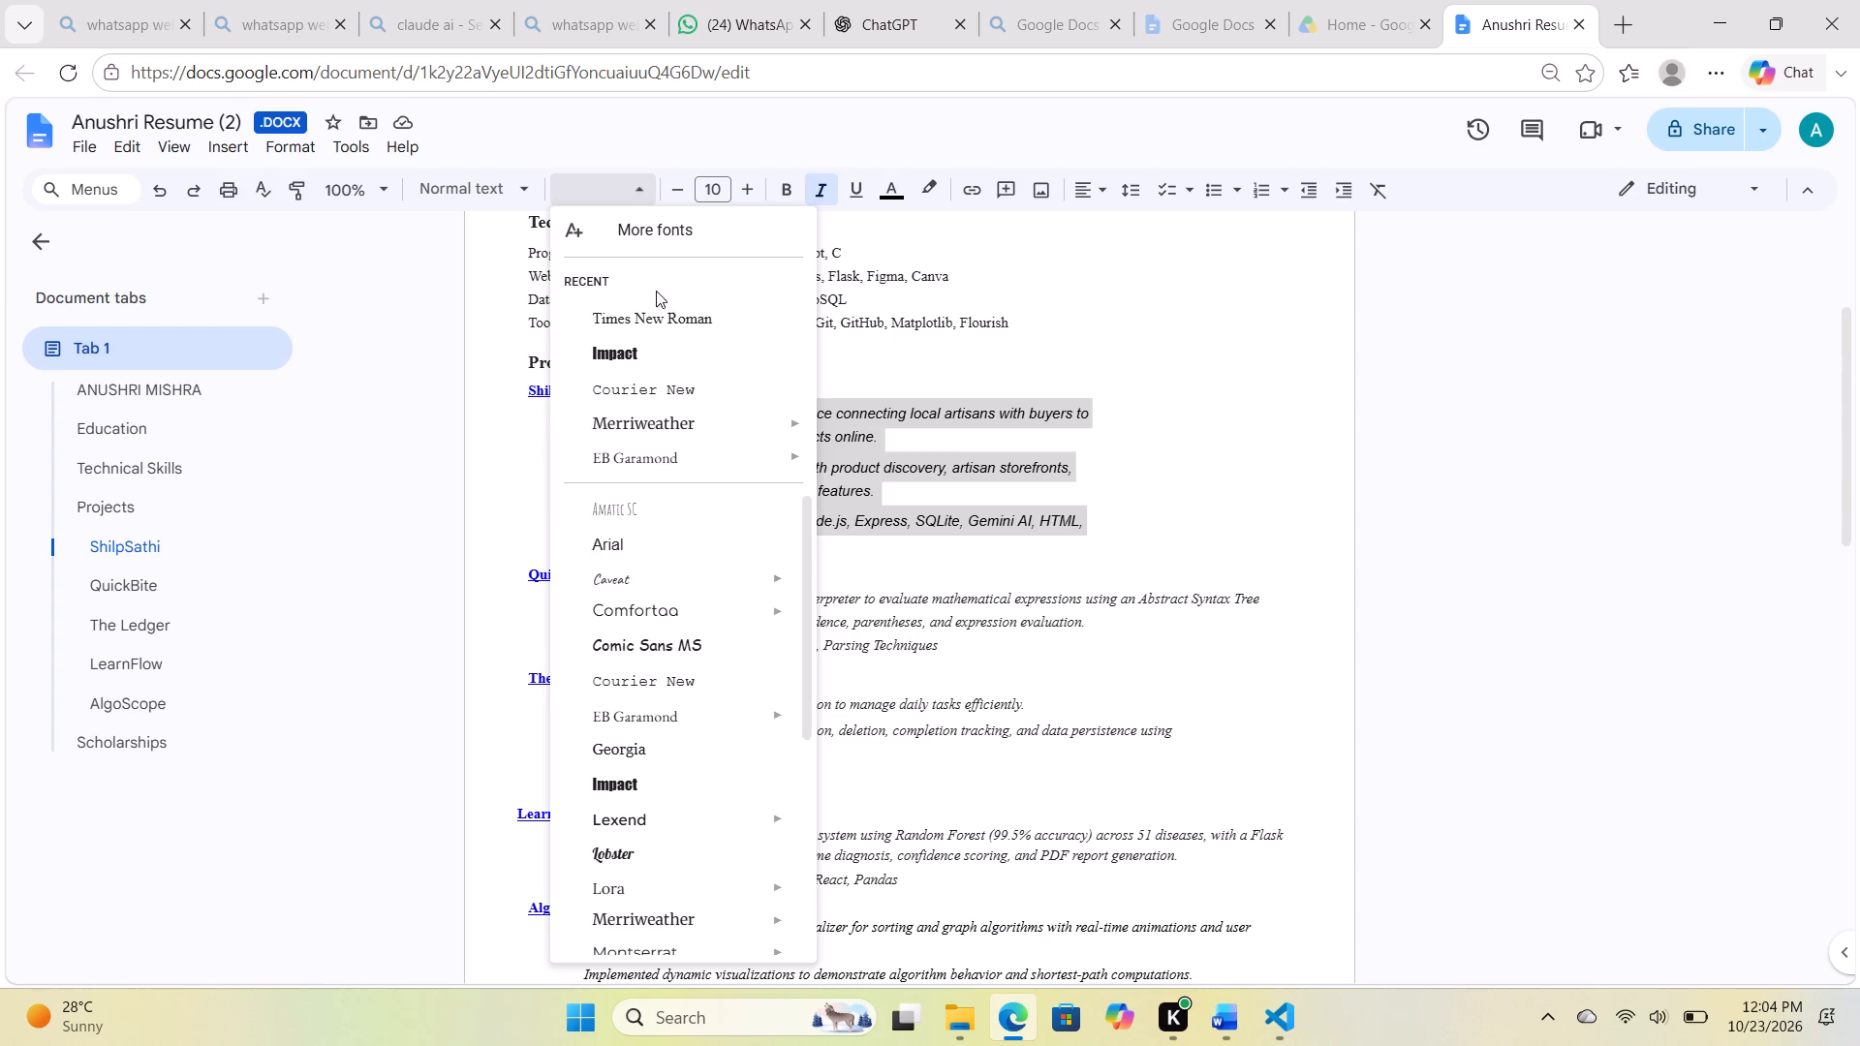
pyautogui.scroll(-3, 674, 661)
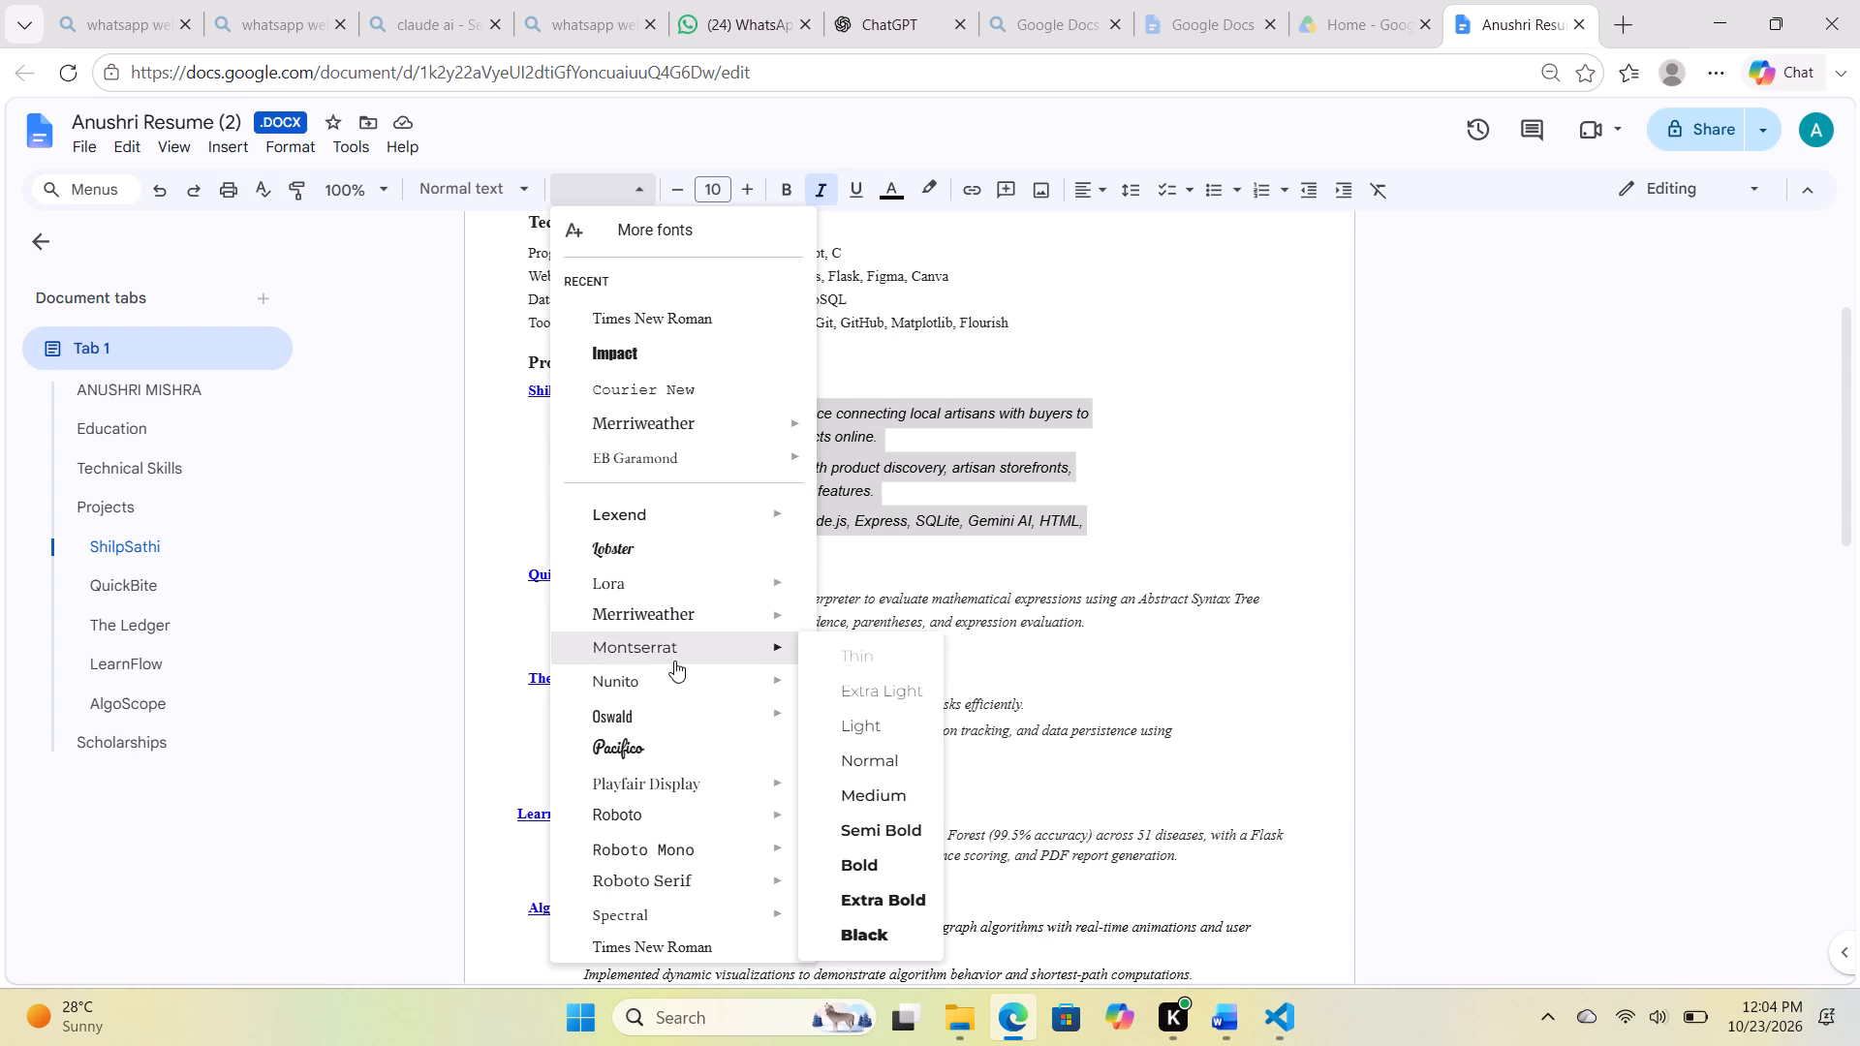
pyautogui.scroll(-2, 674, 661)
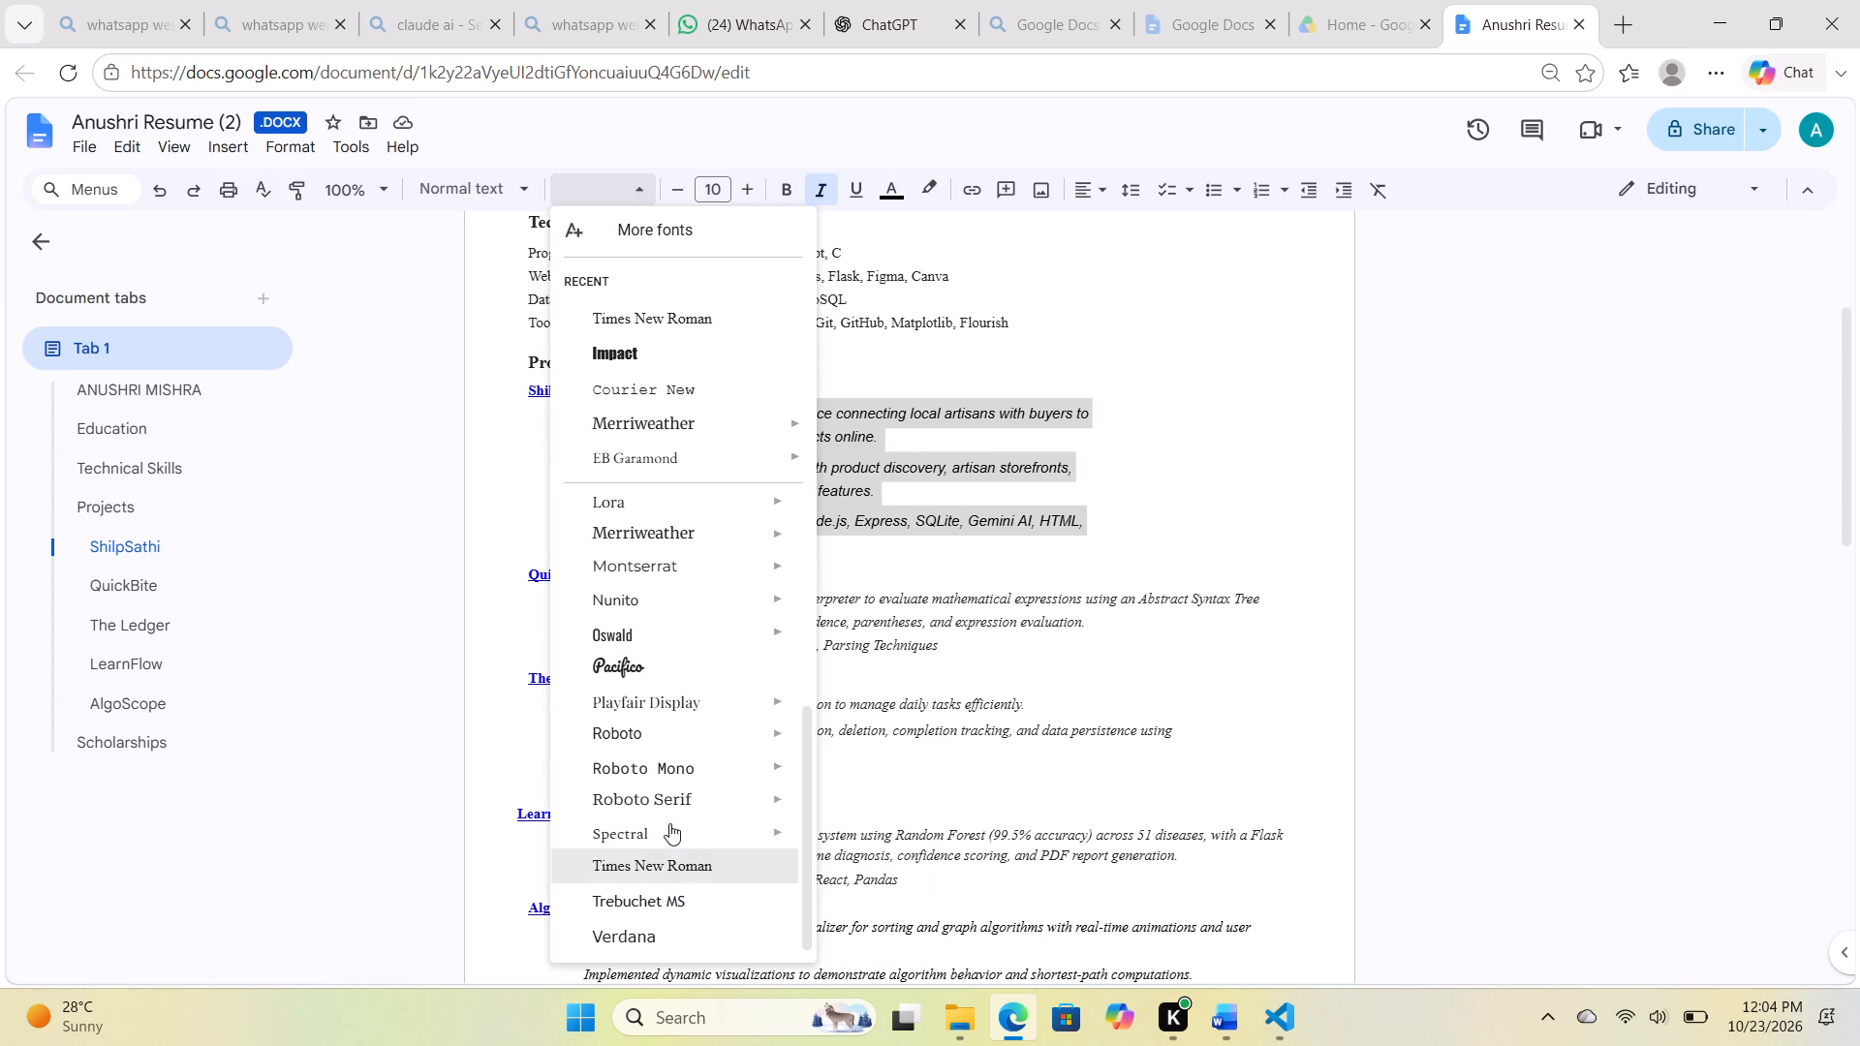
pyautogui.scroll(-4, 686, 682)
pyautogui.scroll(6, 686, 682)
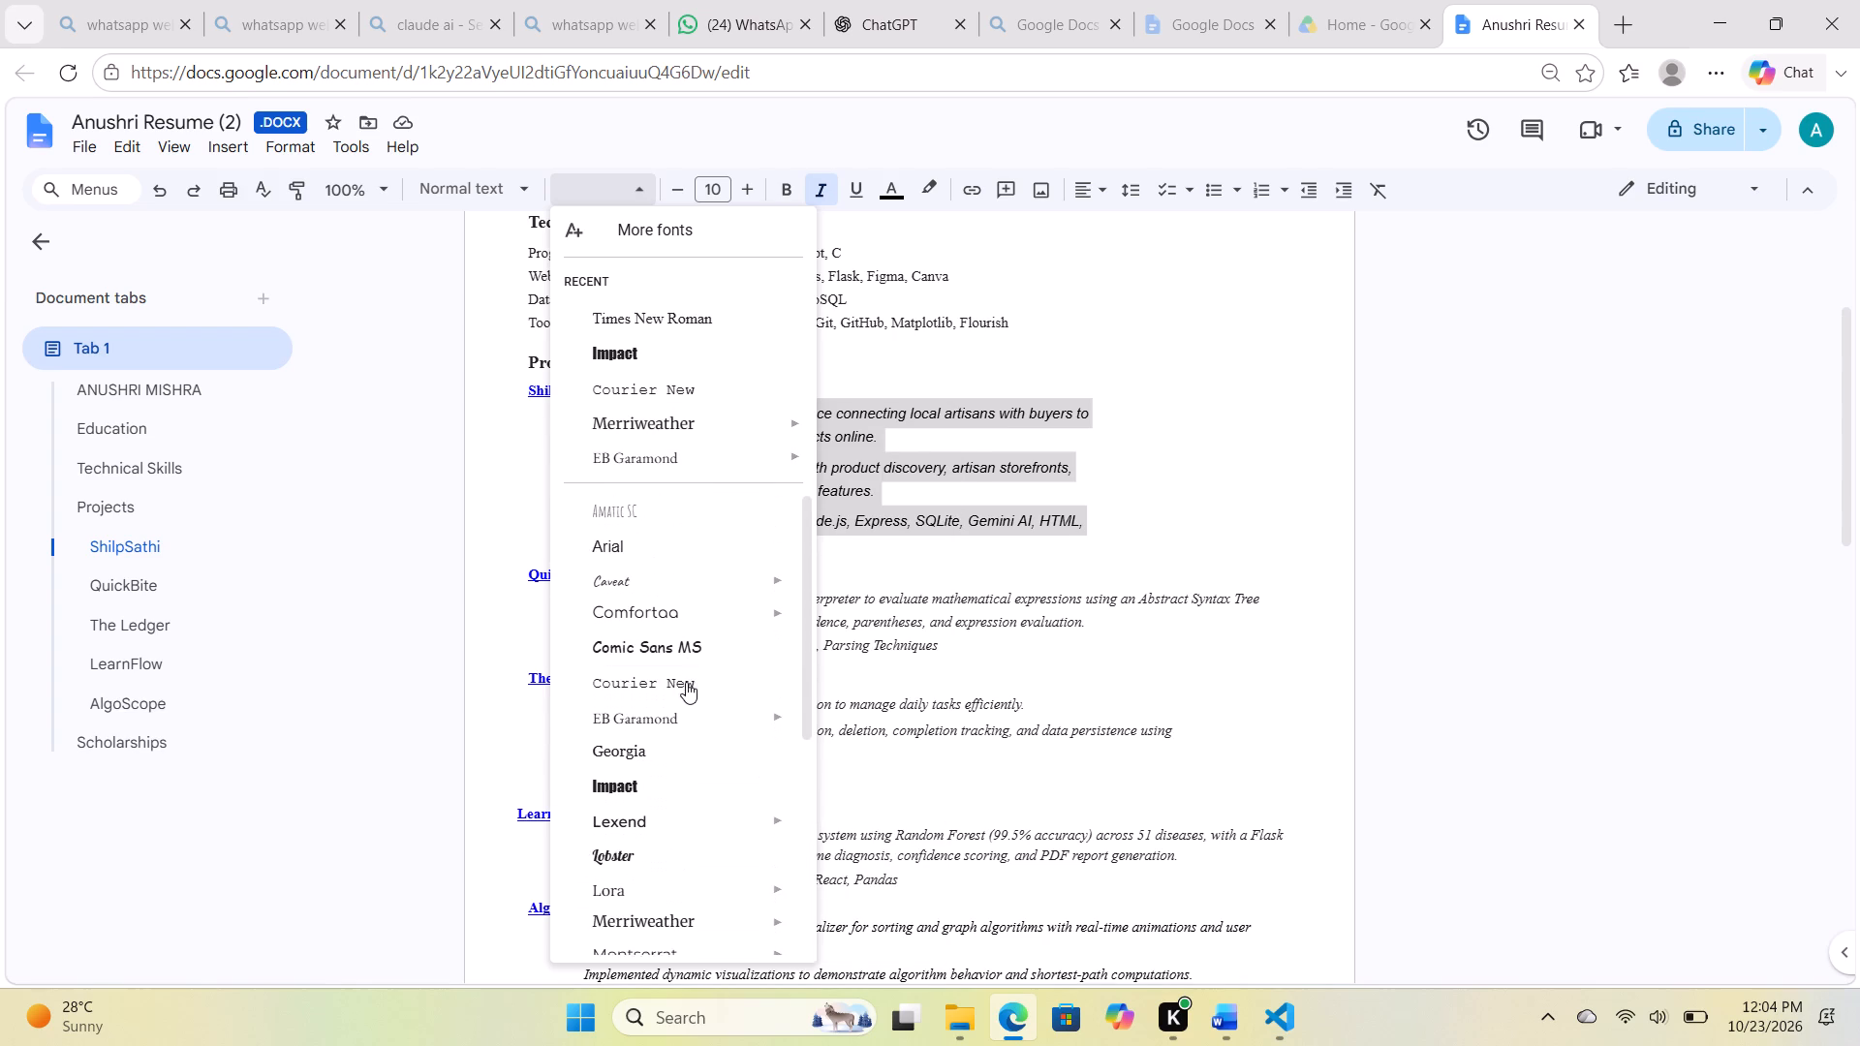
pyautogui.scroll(5, 686, 682)
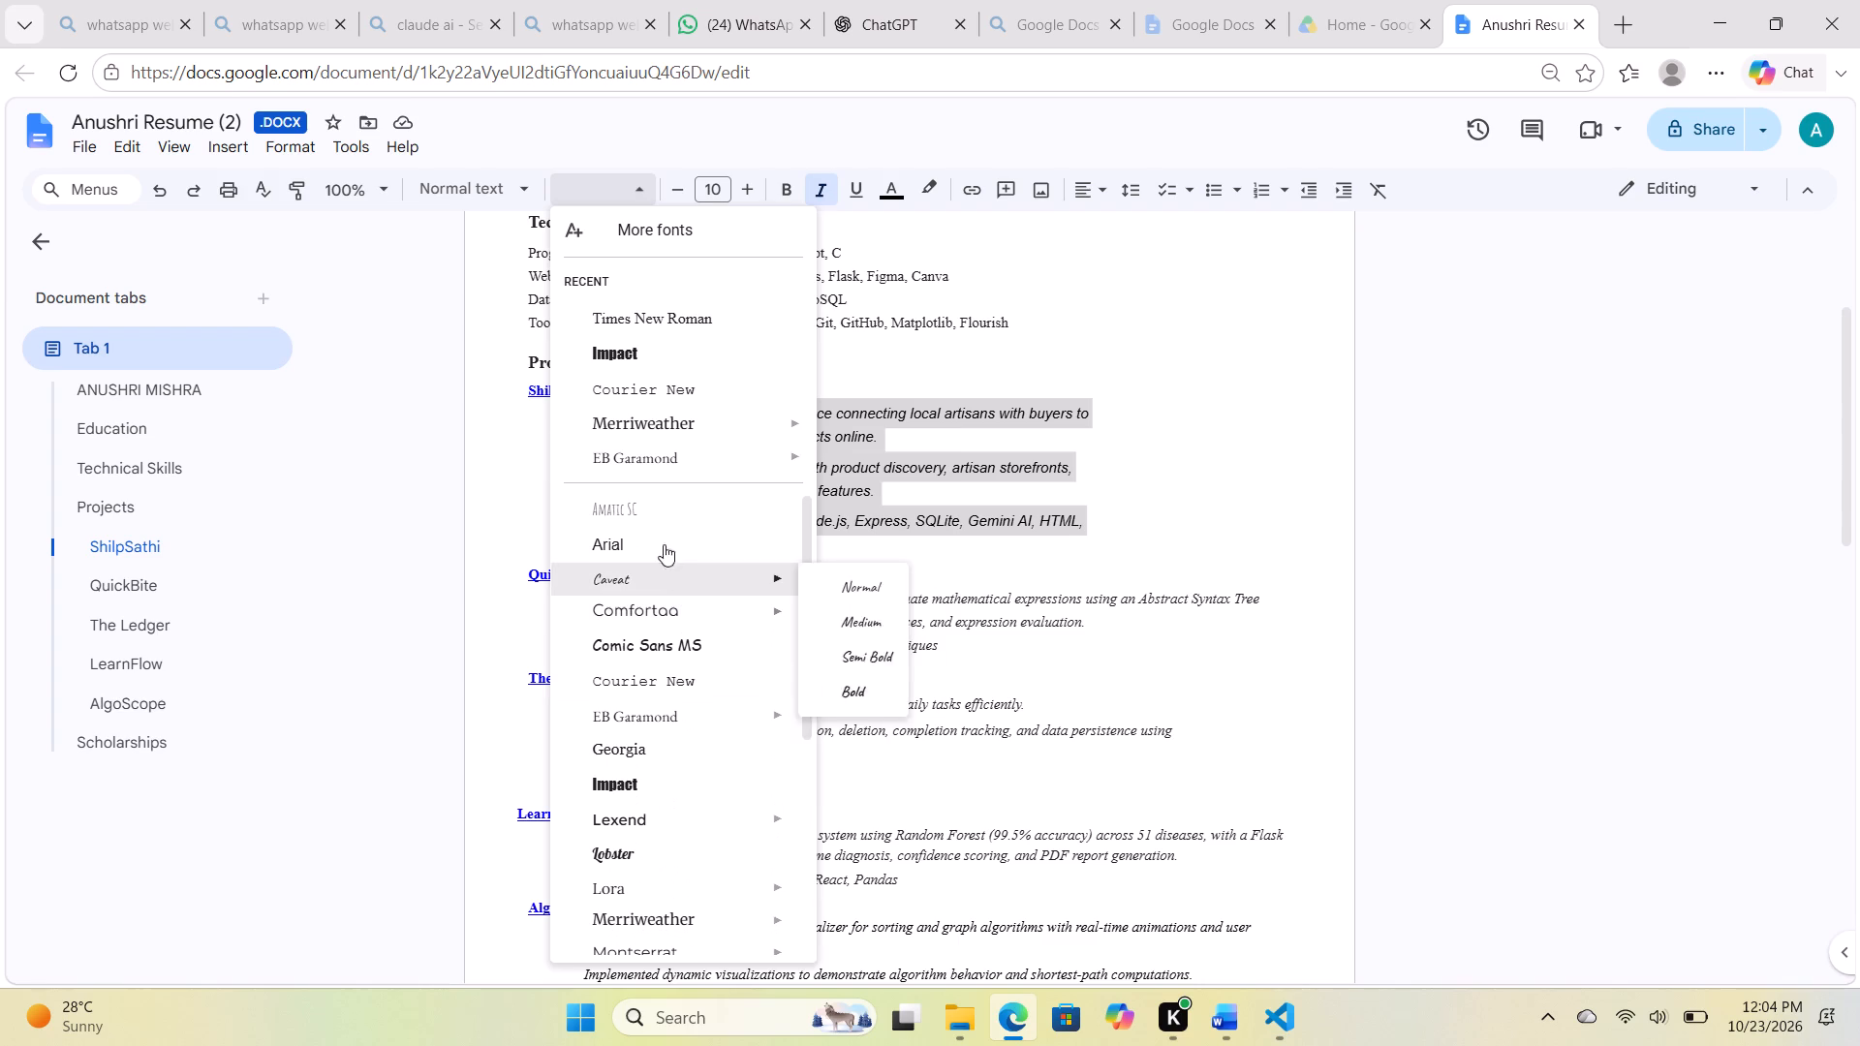
pyautogui.click(686, 333)
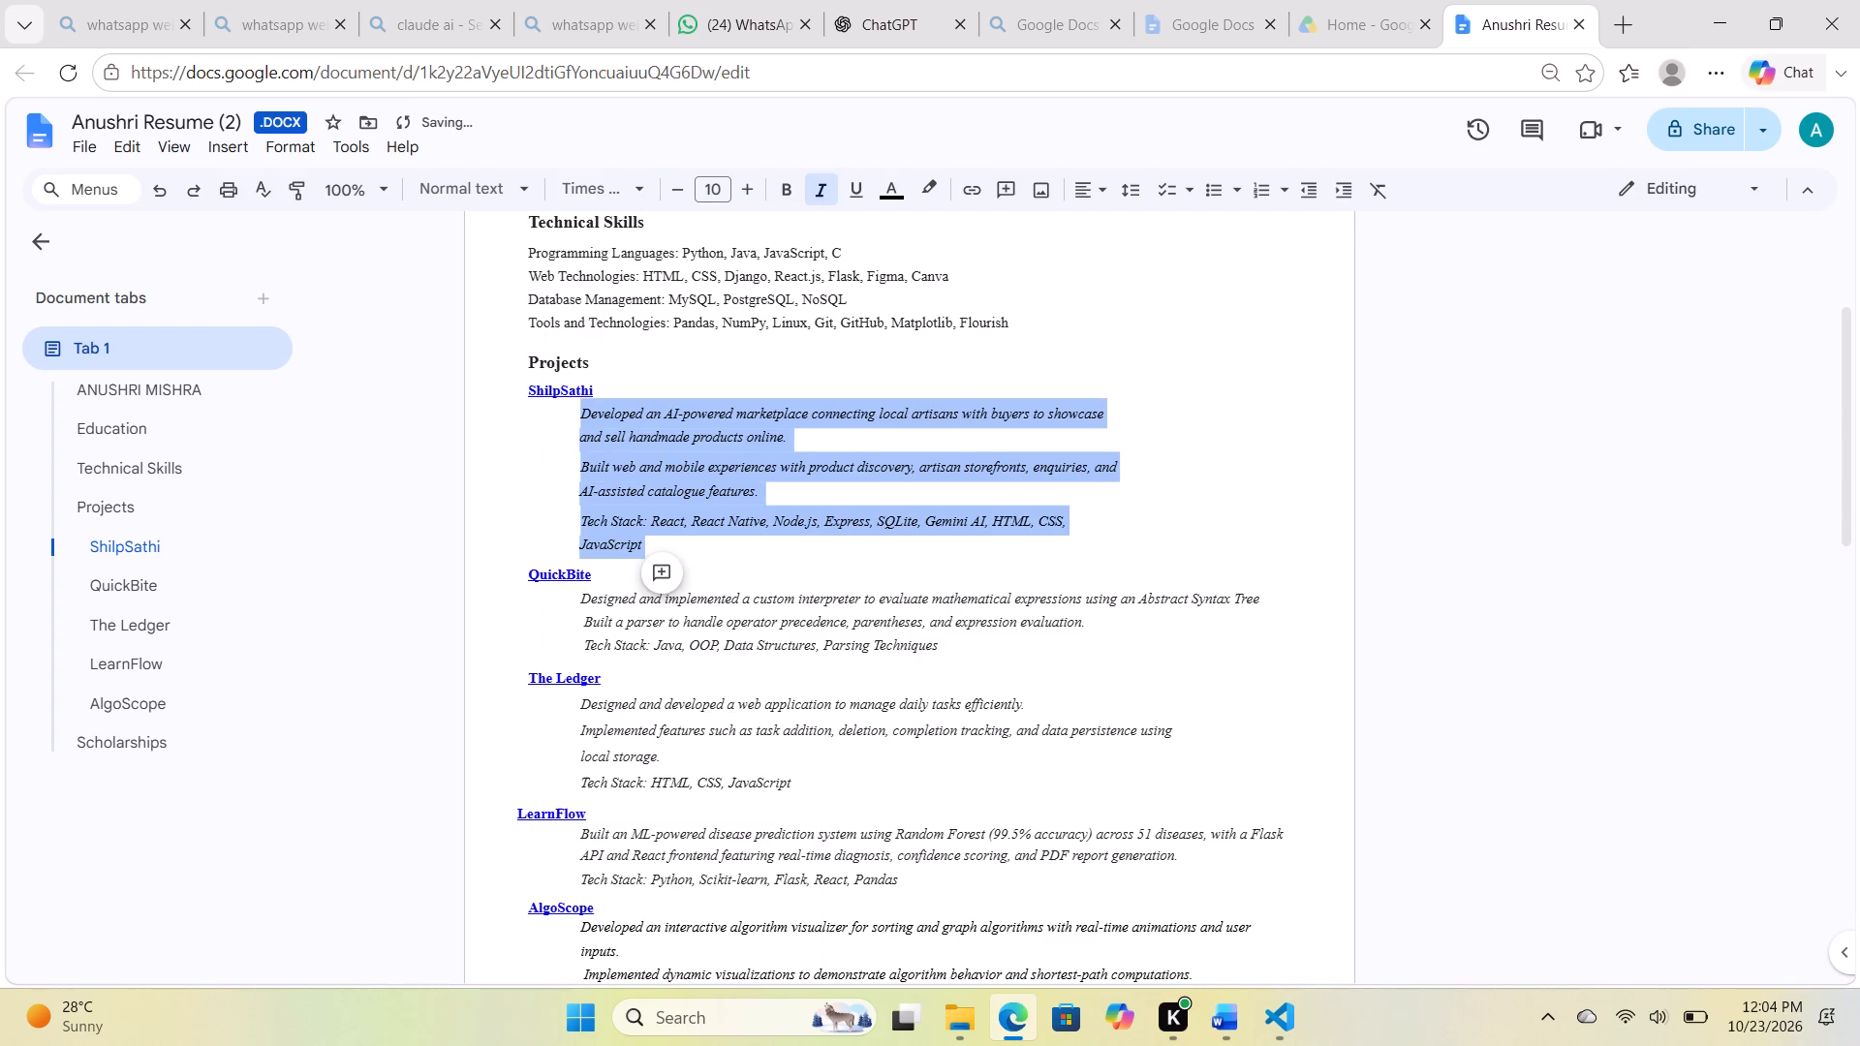
pyautogui.click(751, 558)
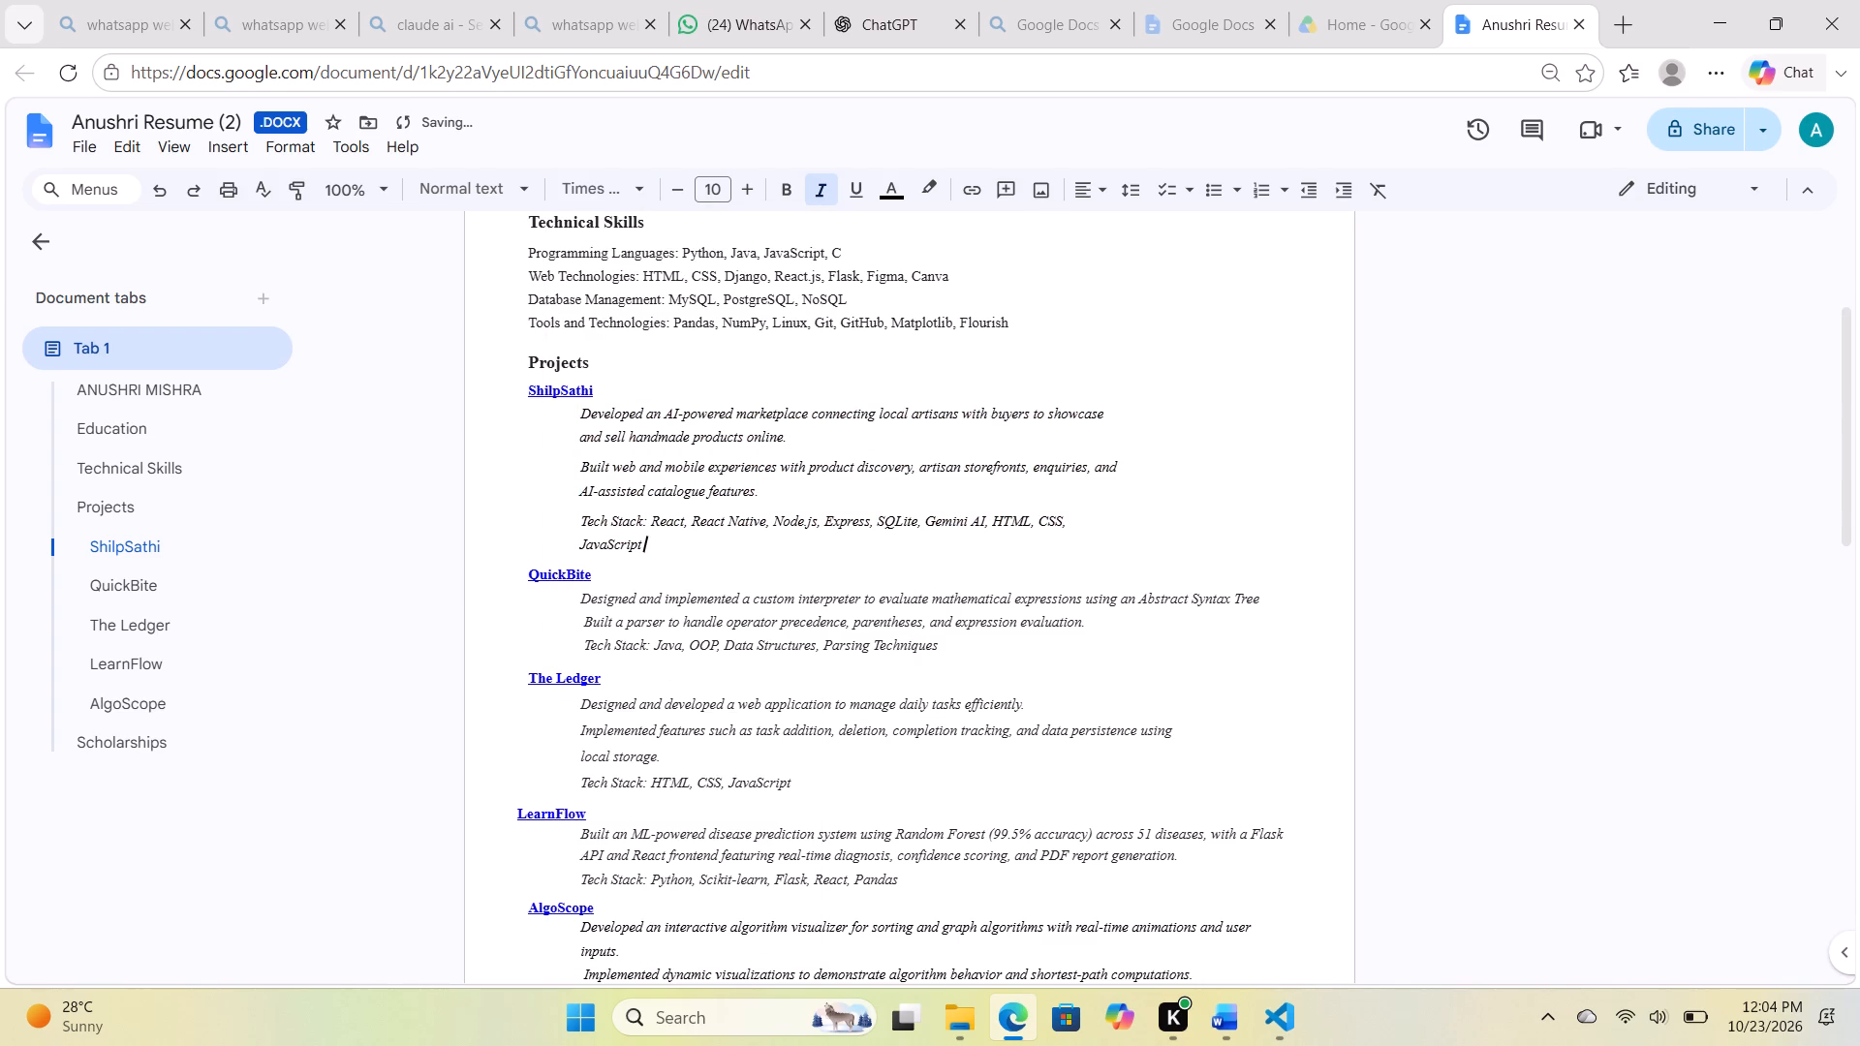
# Compare the formatting and line starts of the ShilpSathi description with those of the QuickBite and The Ledger entries.
pyautogui.click(653, 597)
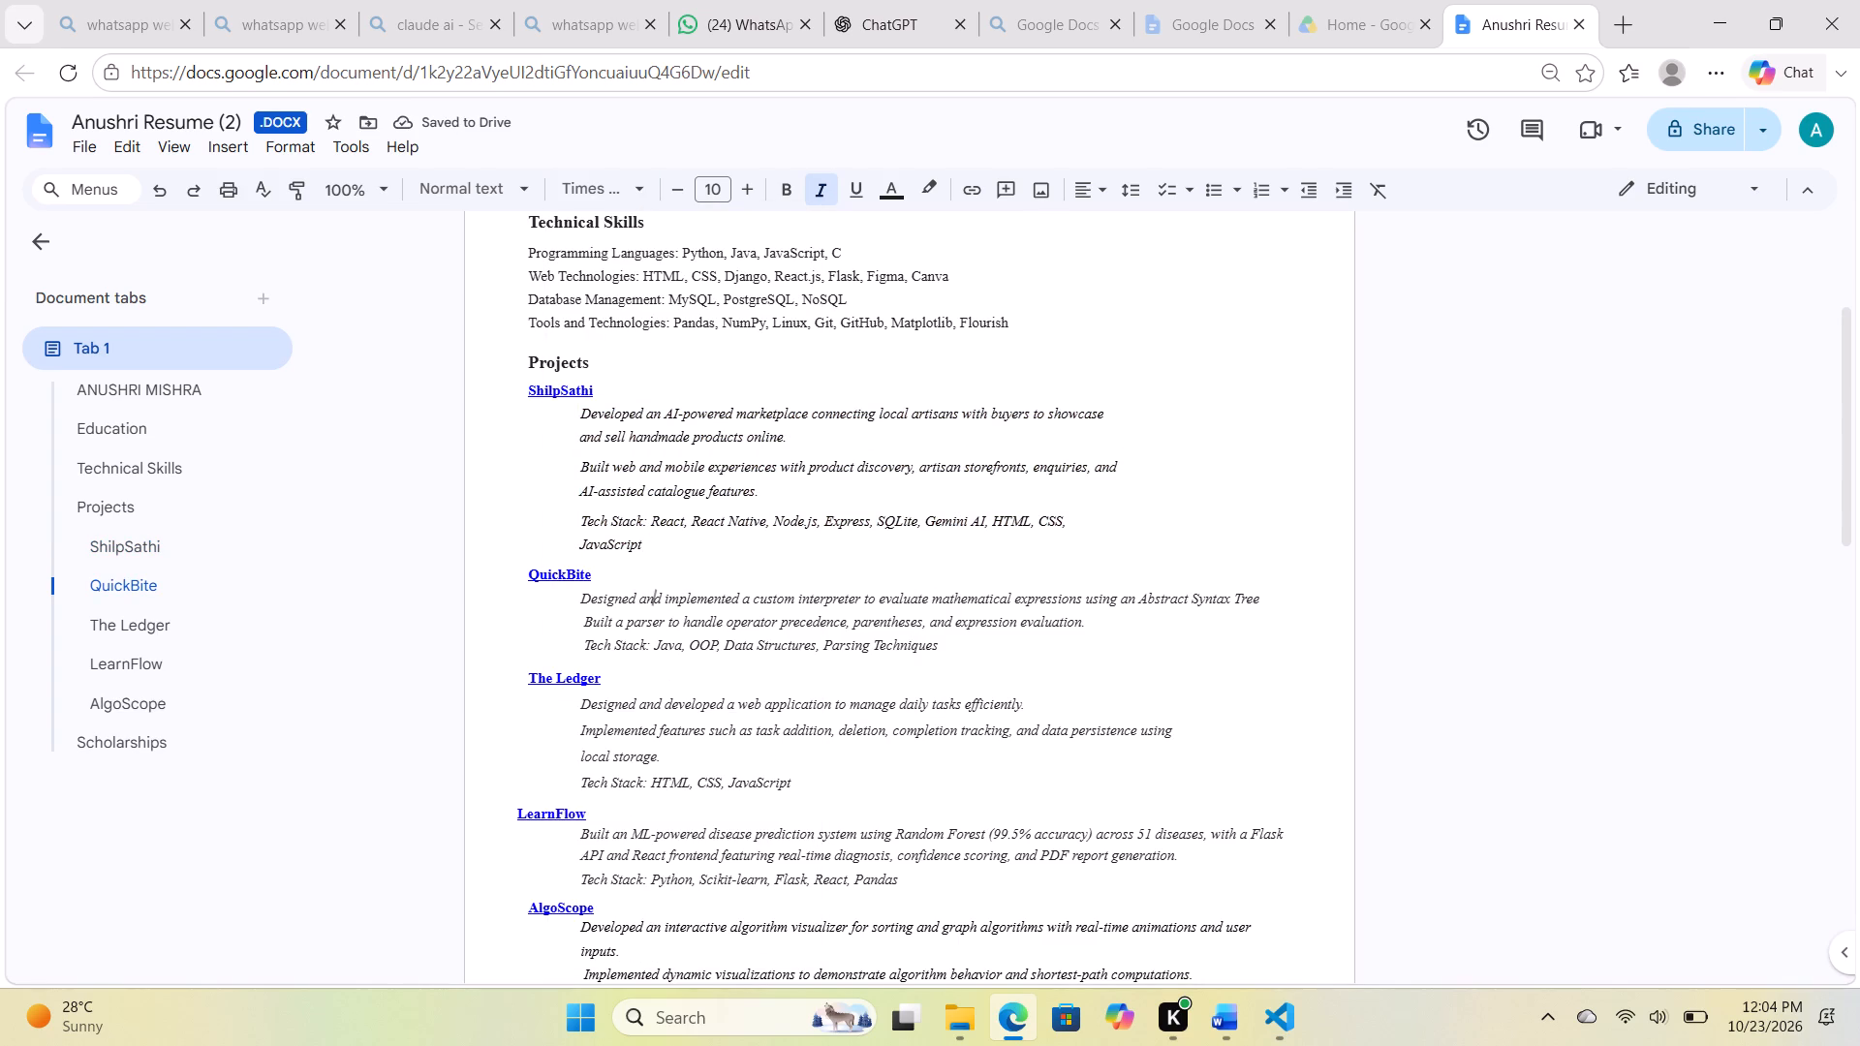
pyautogui.click(651, 411)
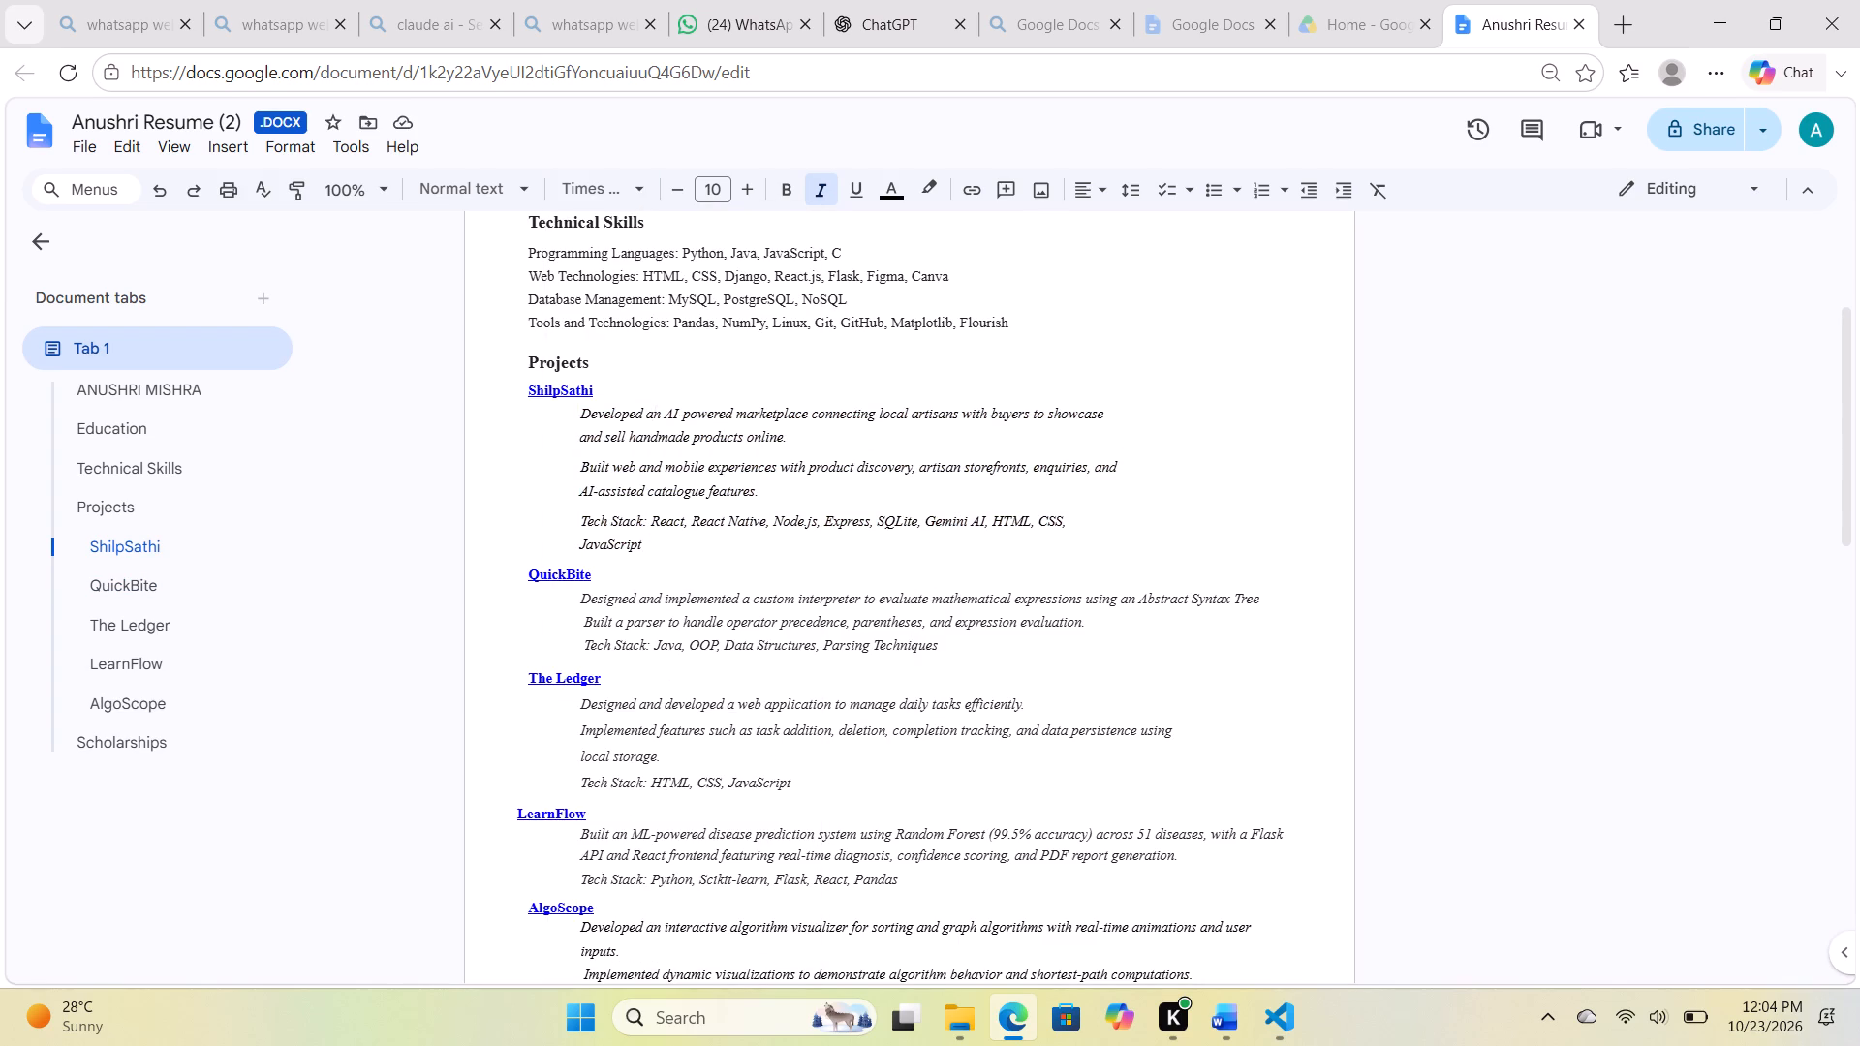
pyautogui.click(560, 720)
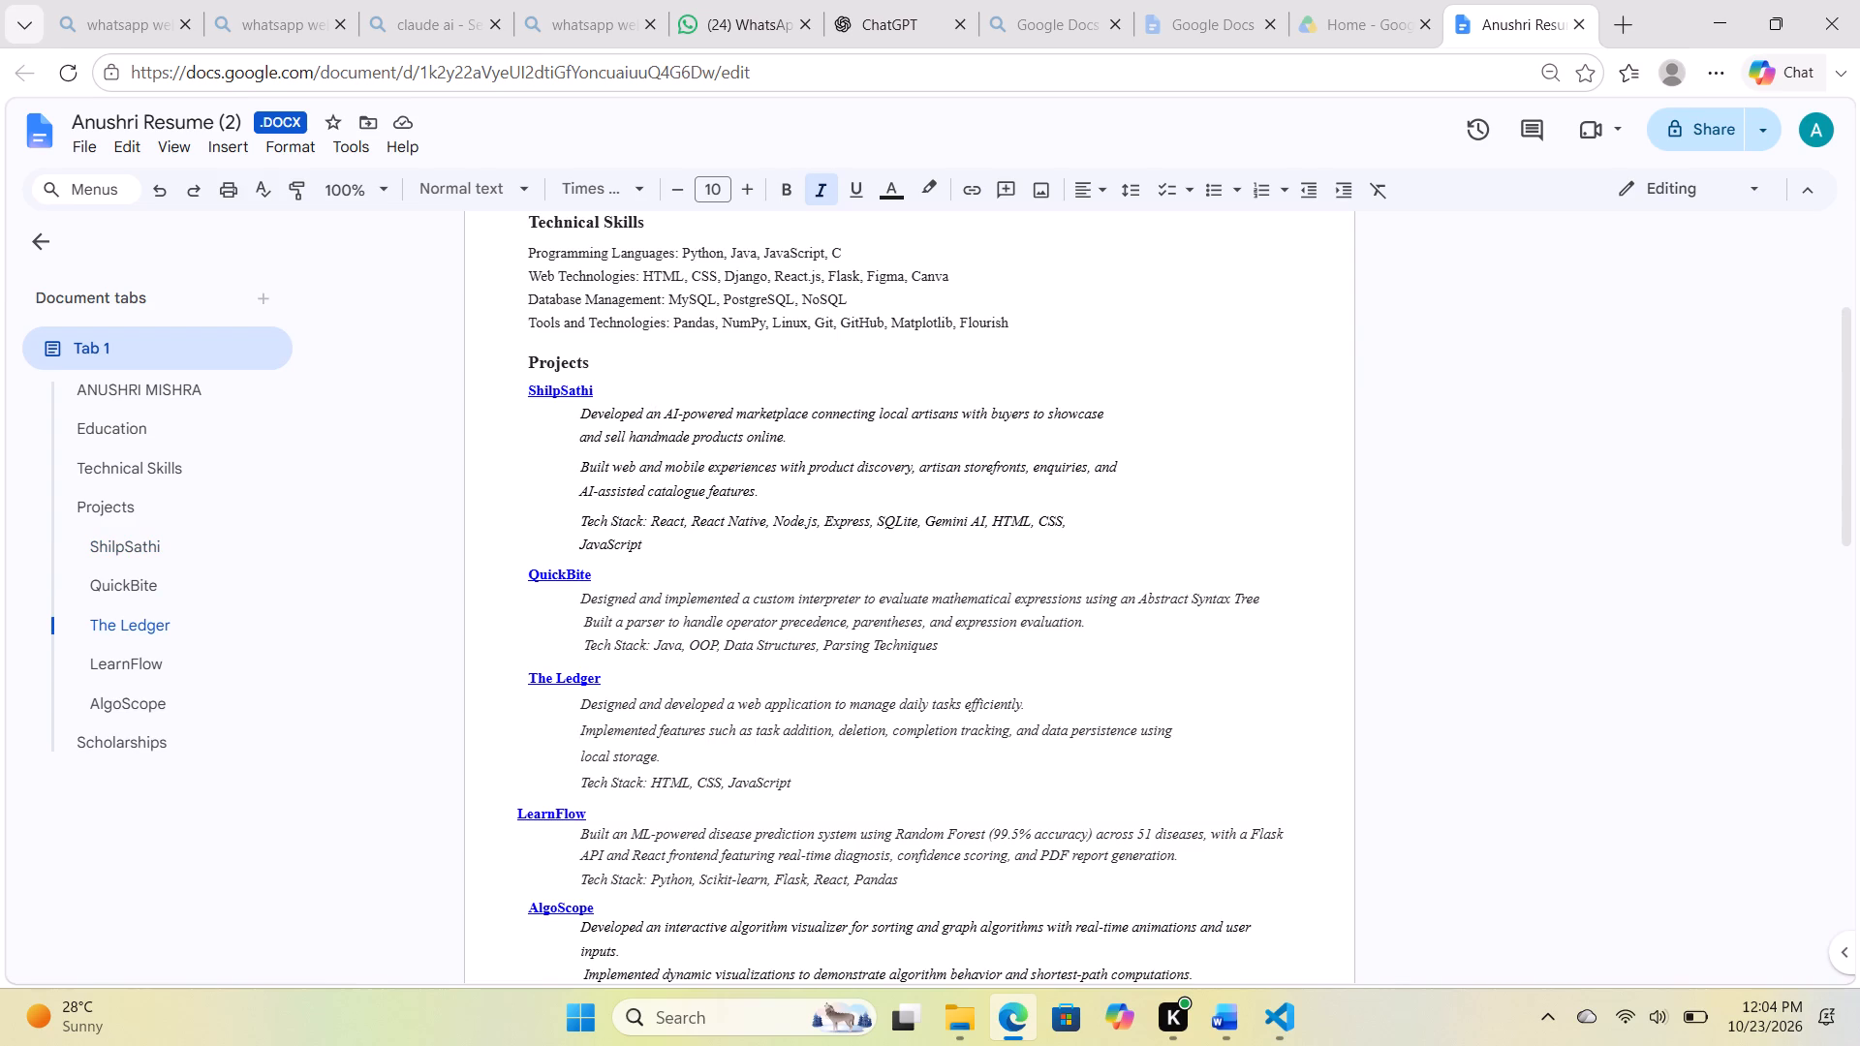
pyautogui.press('Up')
pyautogui.press('Up')
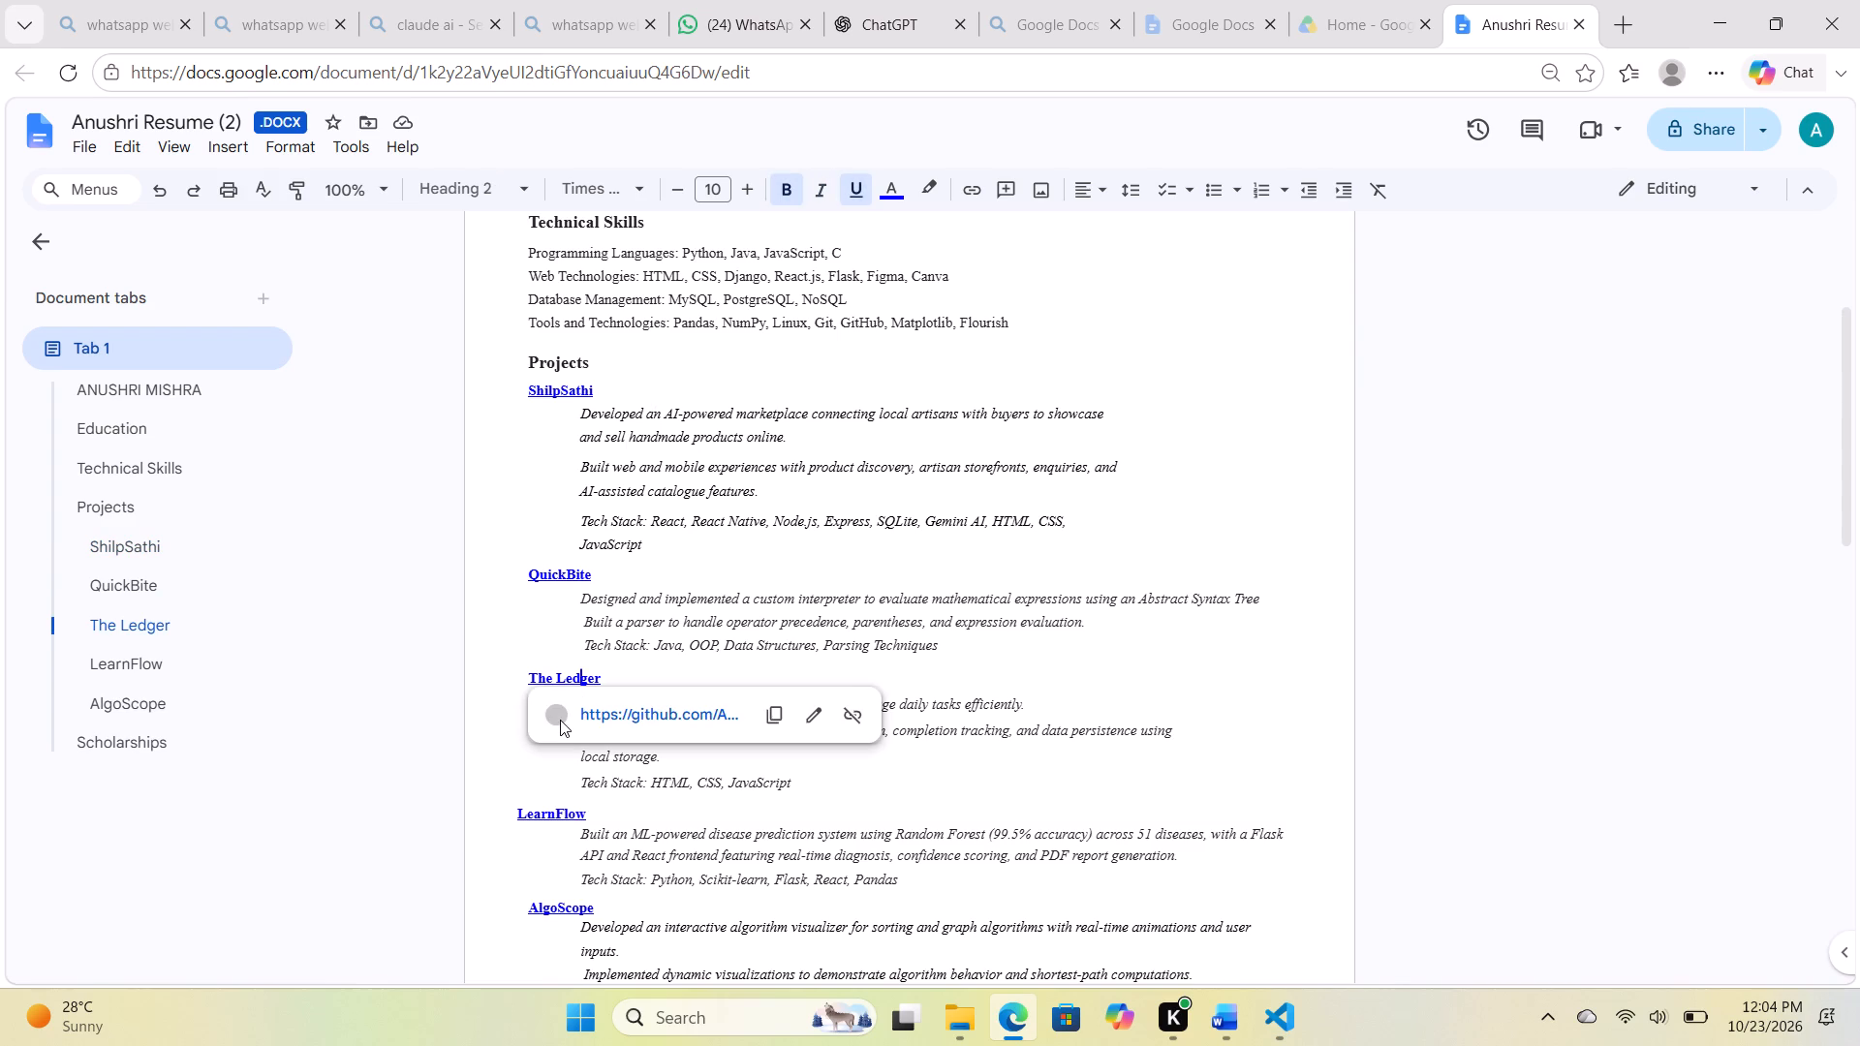
pyautogui.press('Down')
pyautogui.press('Down')
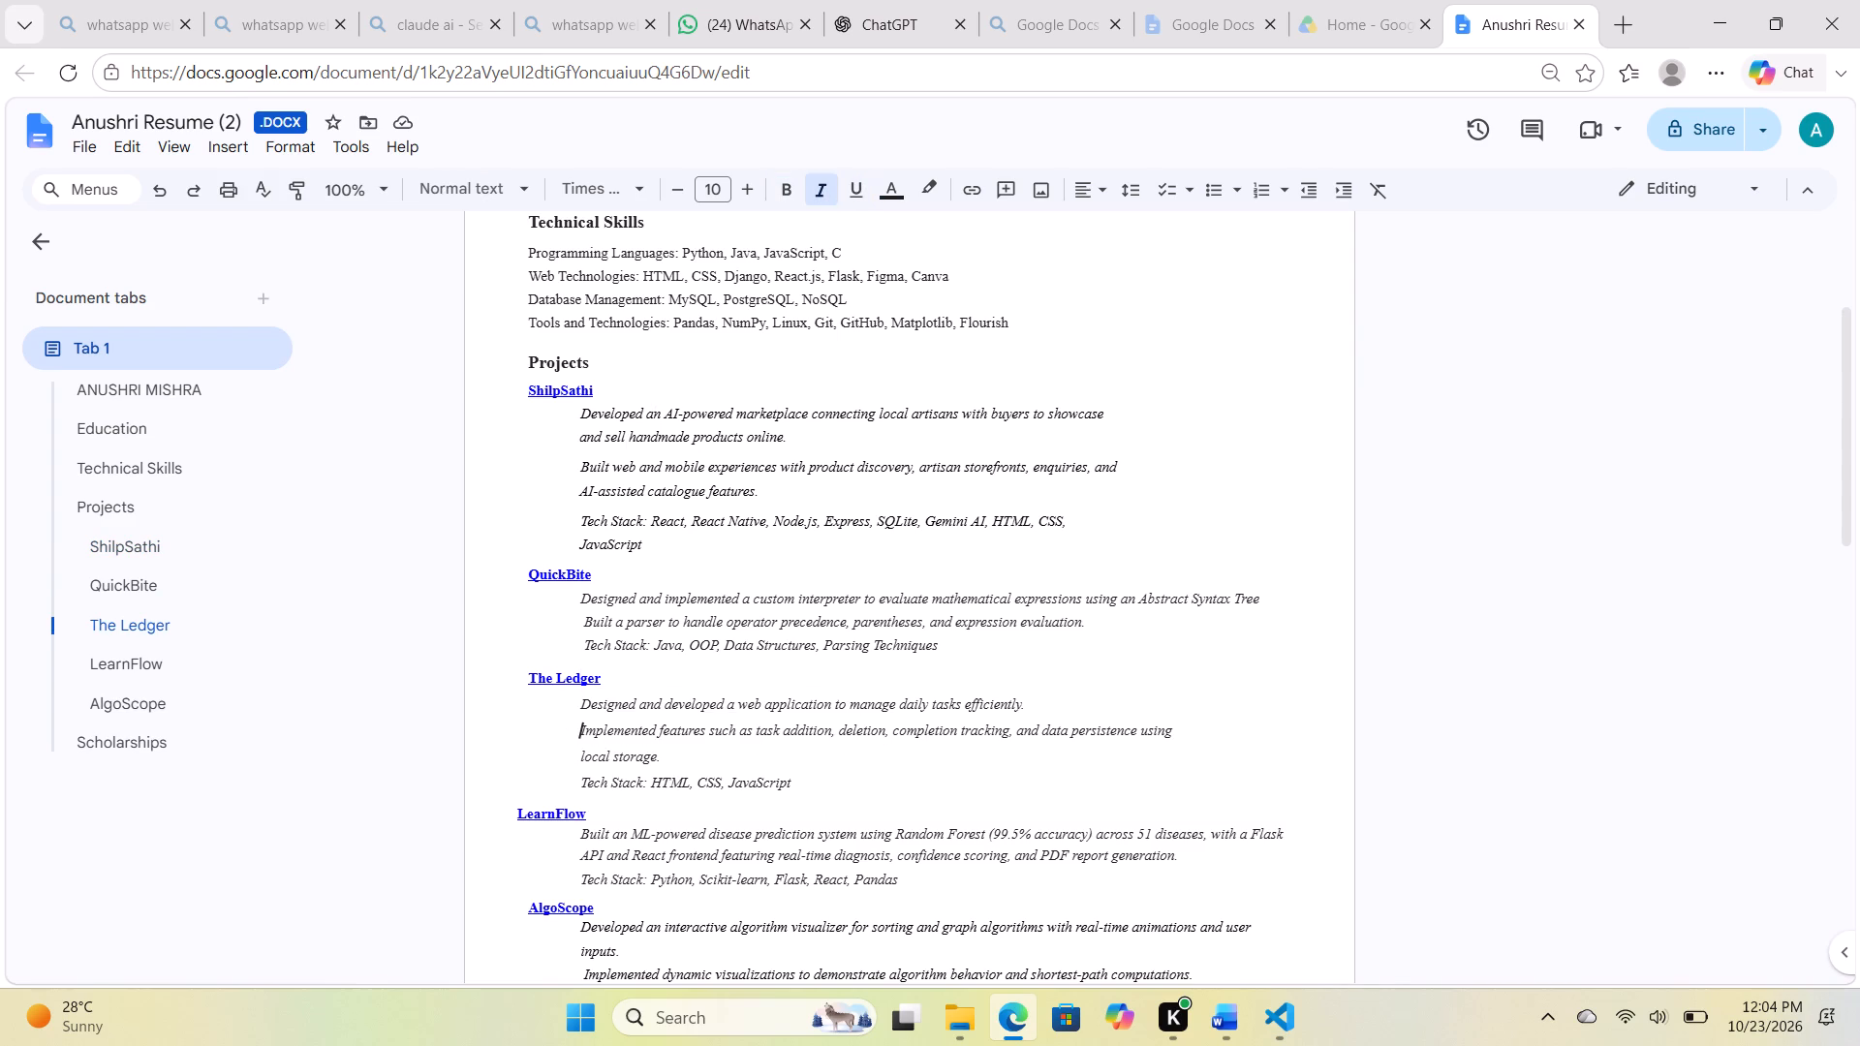
pyautogui.click(579, 416)
pyautogui.press('Down')
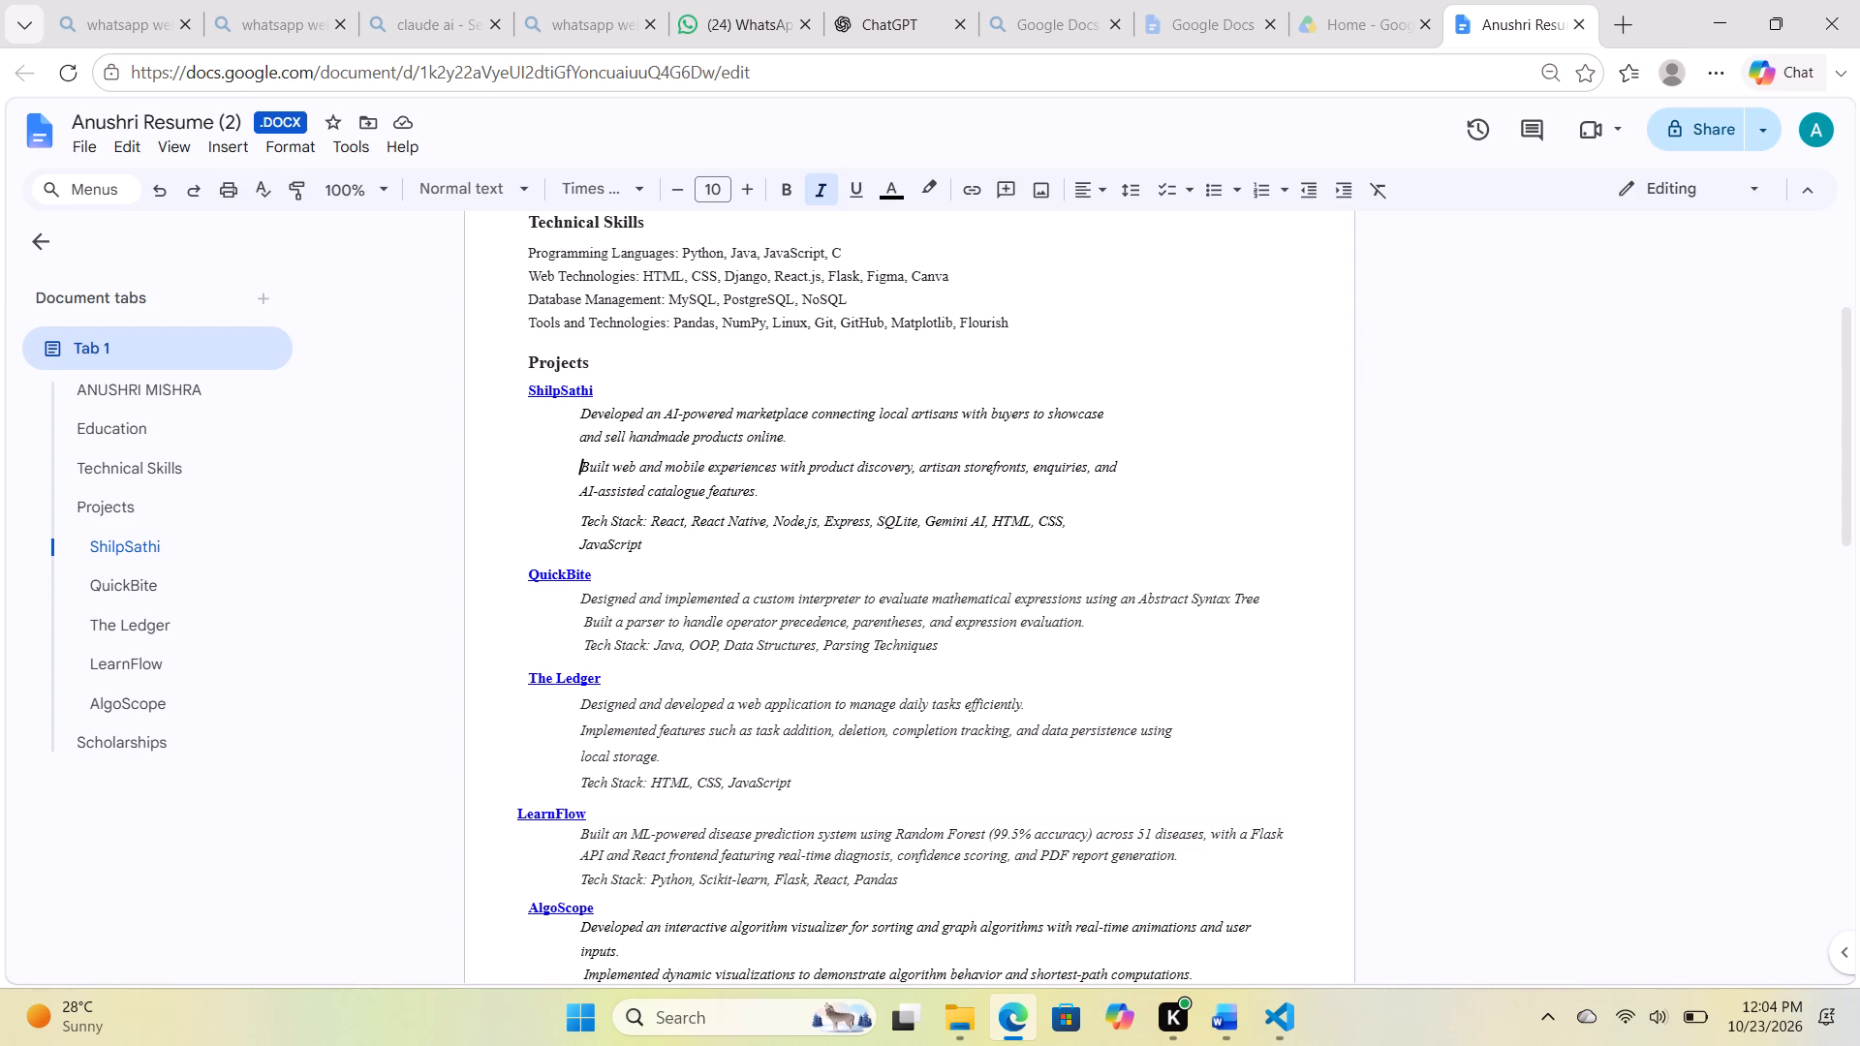
pyautogui.press('Down')
pyautogui.click(499, 725)
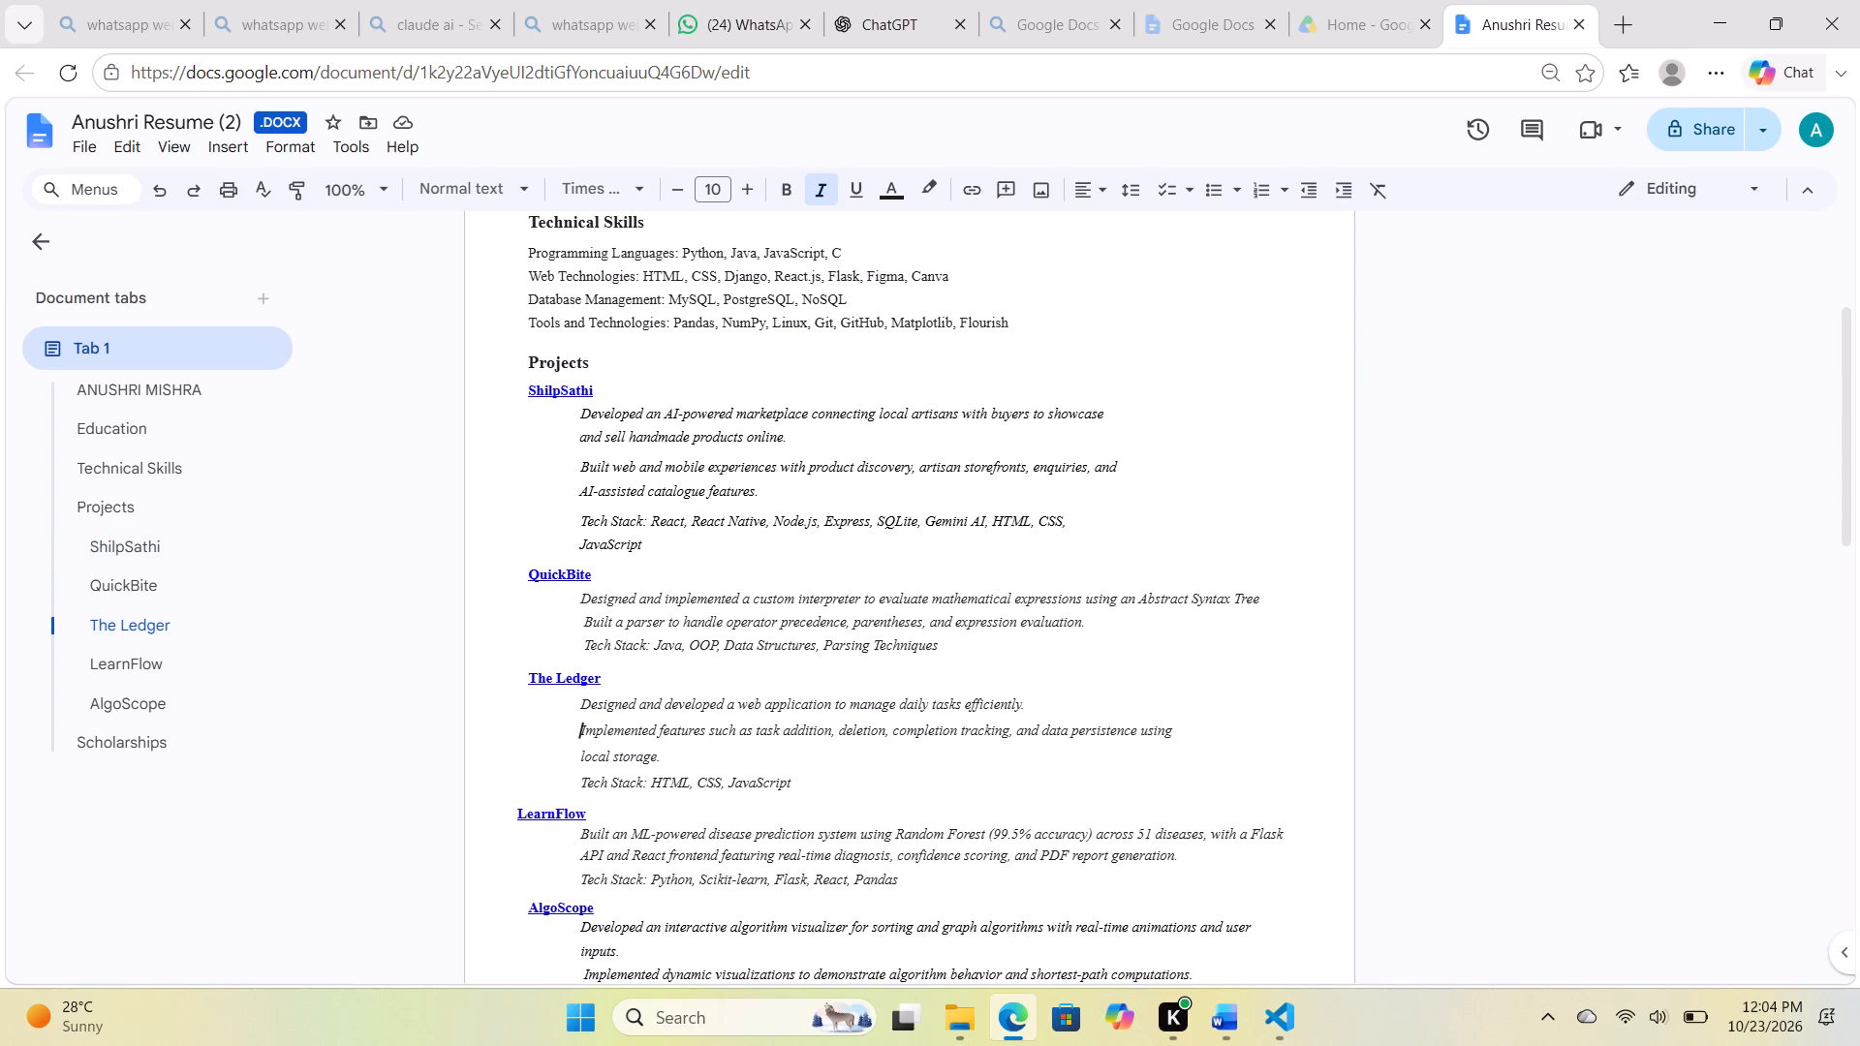
pyautogui.click(478, 719)
pyautogui.doubleClick(1045, 723)
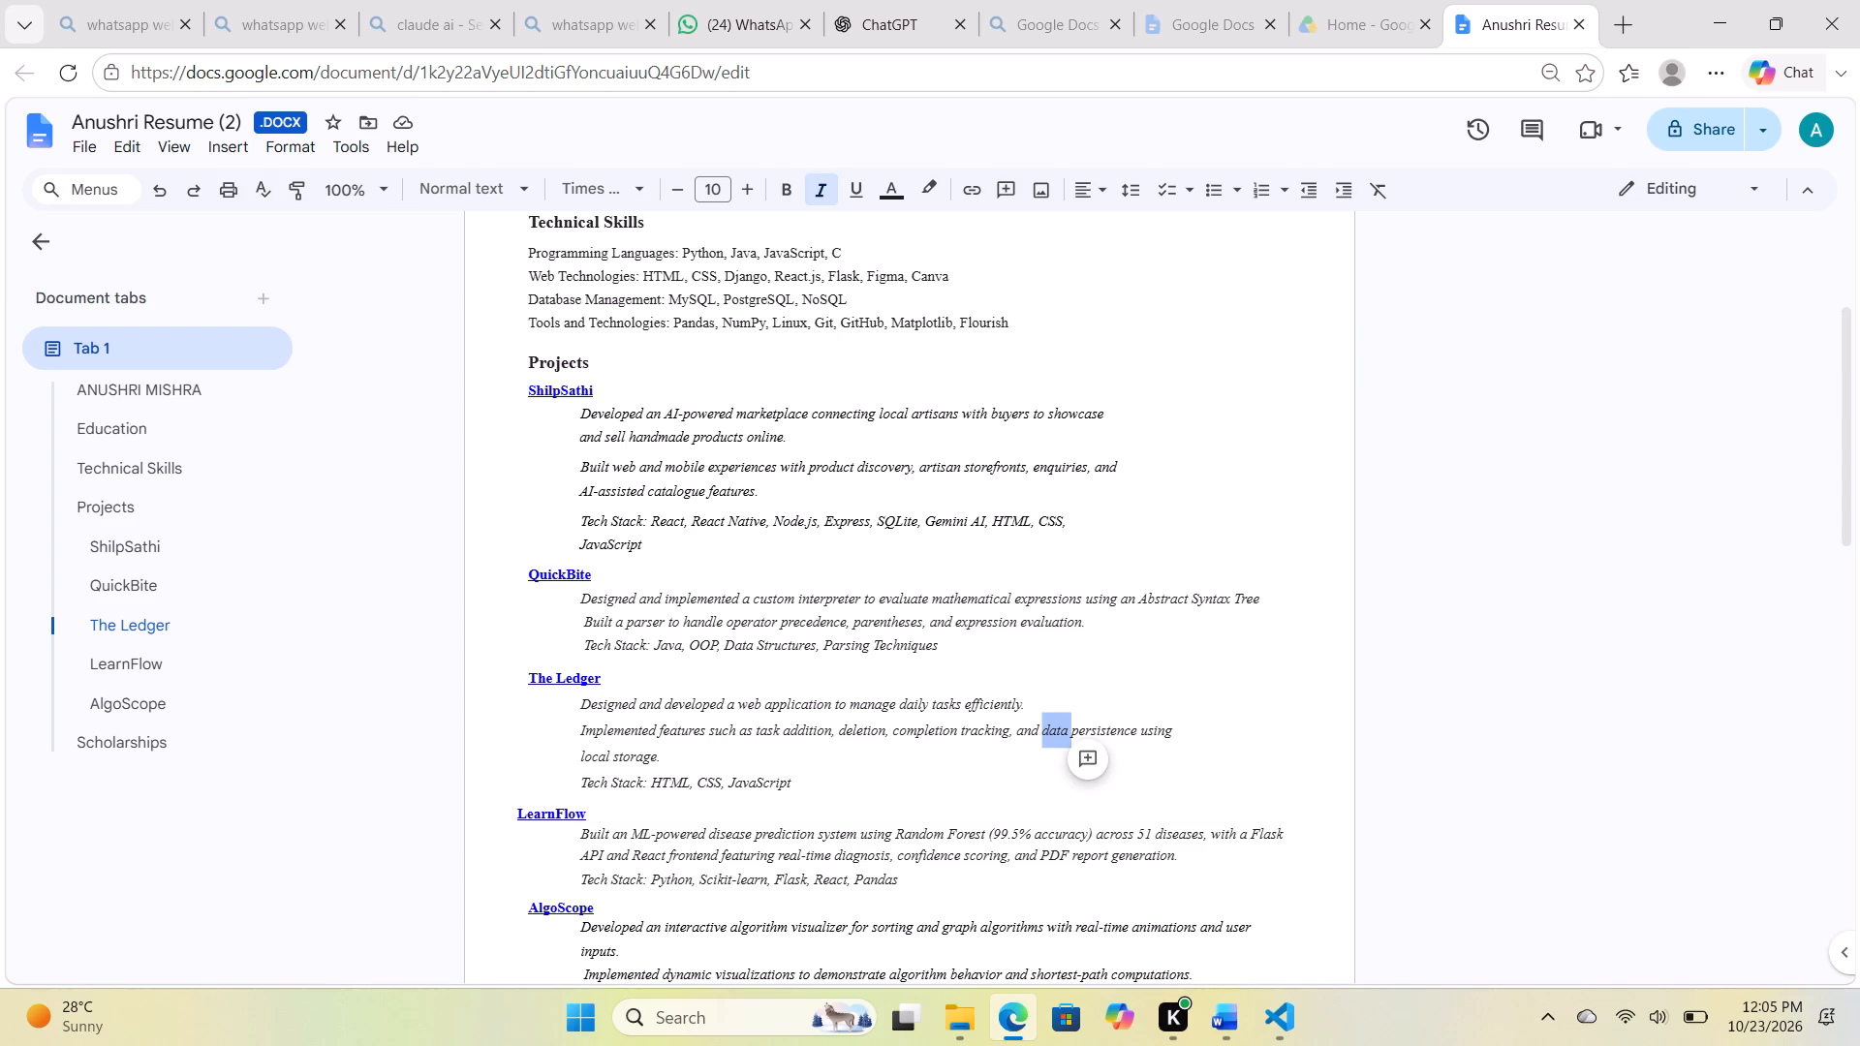
pyautogui.click(570, 721)
pyautogui.moveTo(570, 721); pyautogui.dragTo(558, 715)
pyautogui.click(558, 715)
pyautogui.moveTo(512, 726); pyautogui.dragTo(489, 709)
pyautogui.click(549, 705)
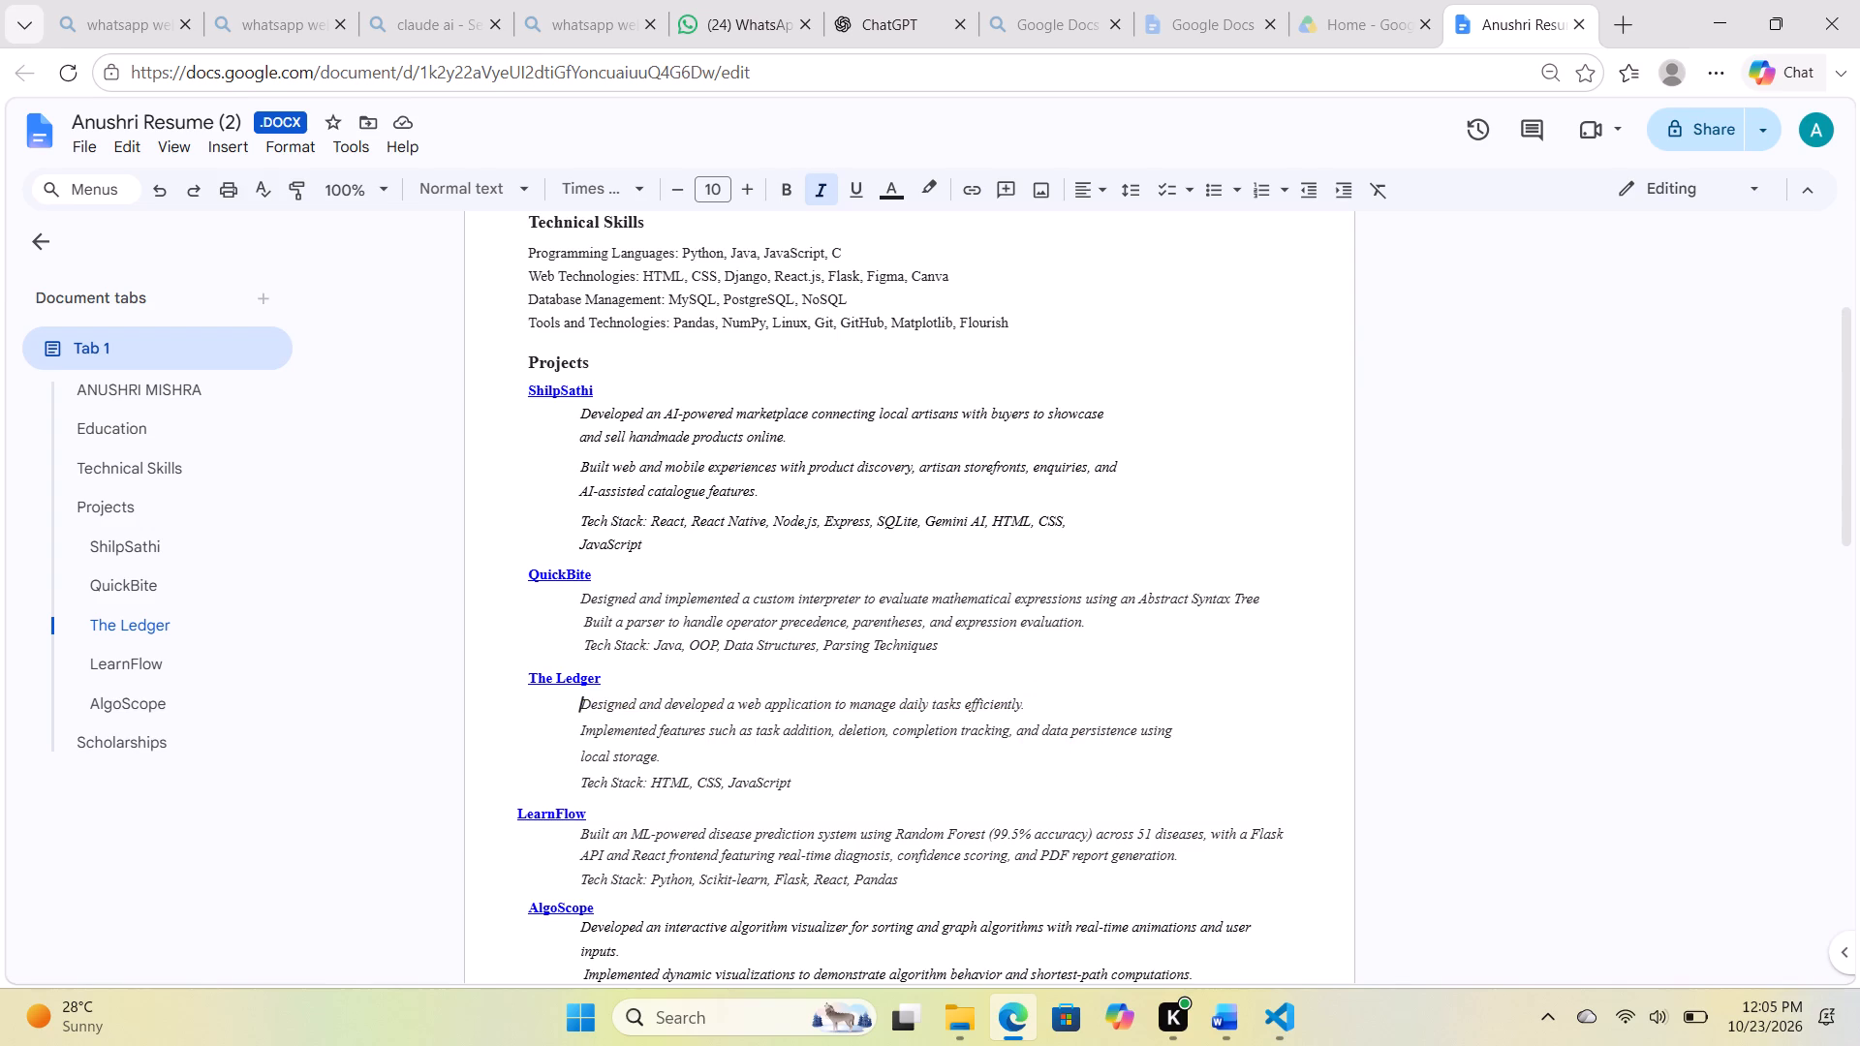
# Join the "Built web and mobile experiences" paragraph to the ShilpSathi line above, split it off again, and remove its extra first-line indent.
pyautogui.click(577, 466)
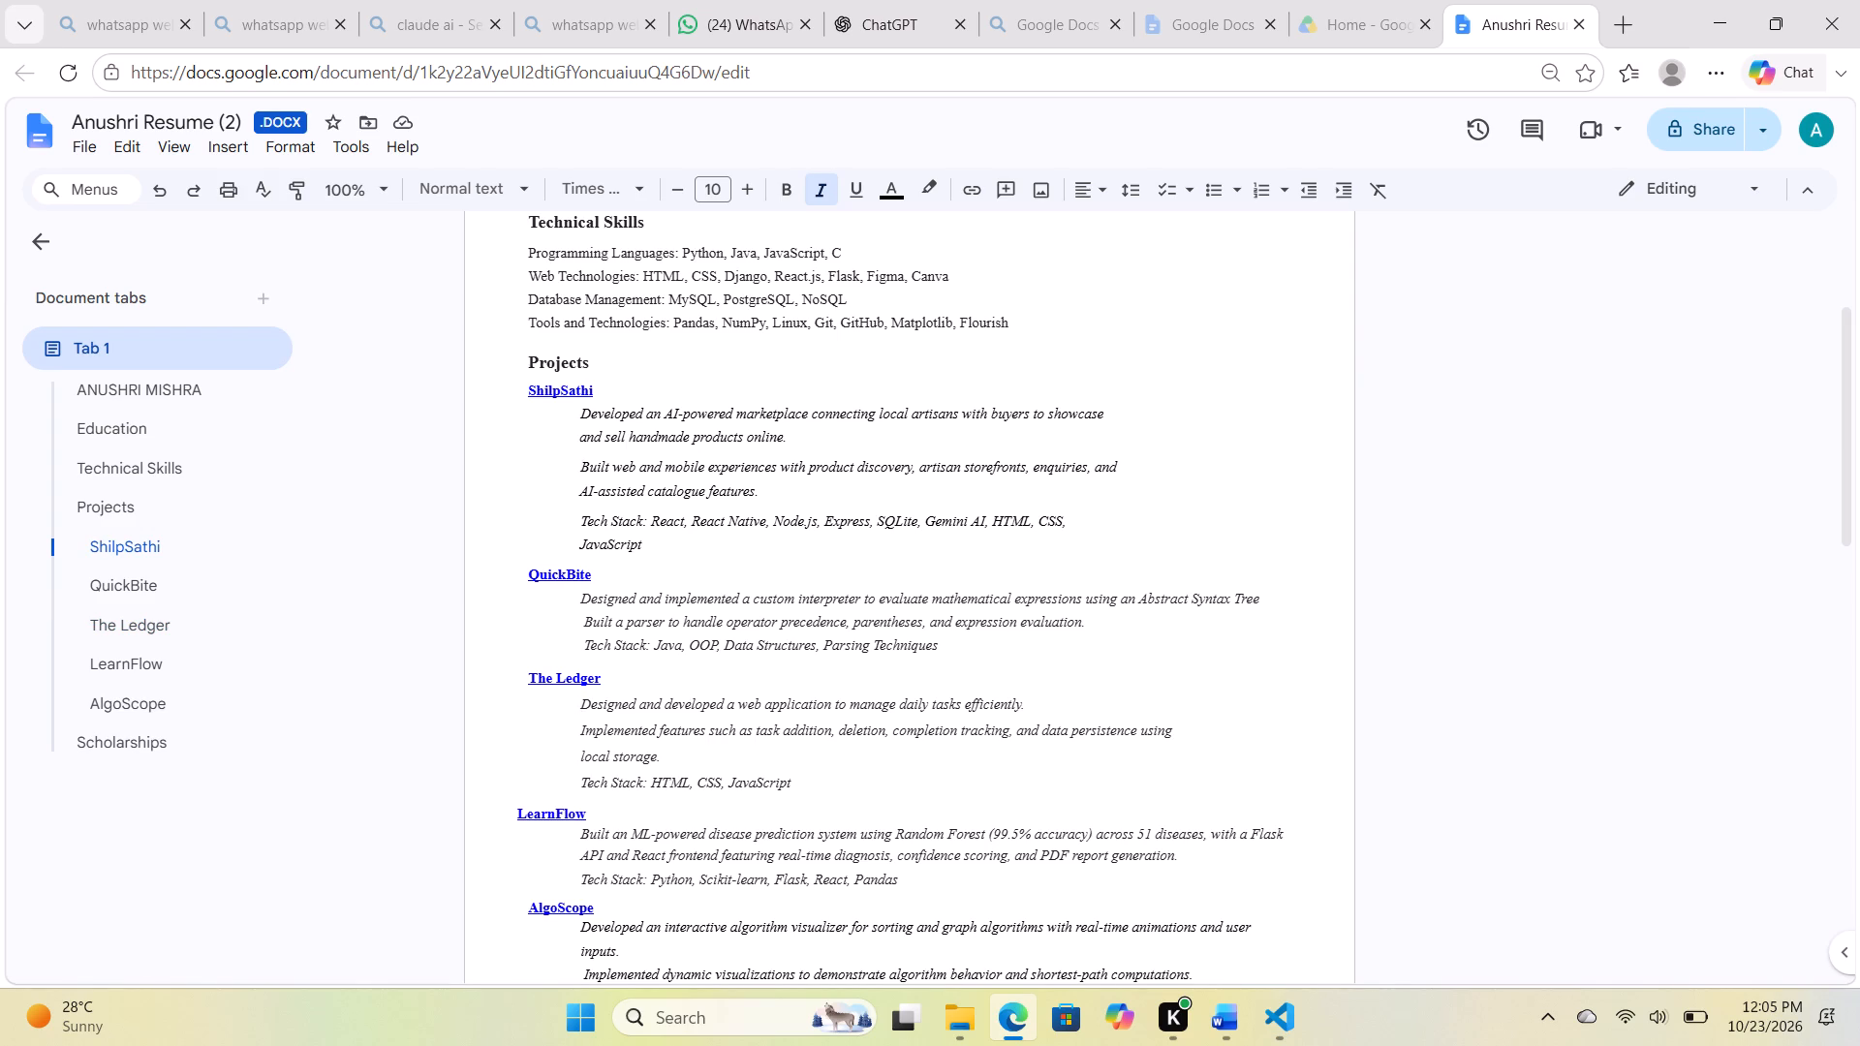
pyautogui.press('BackSpace')
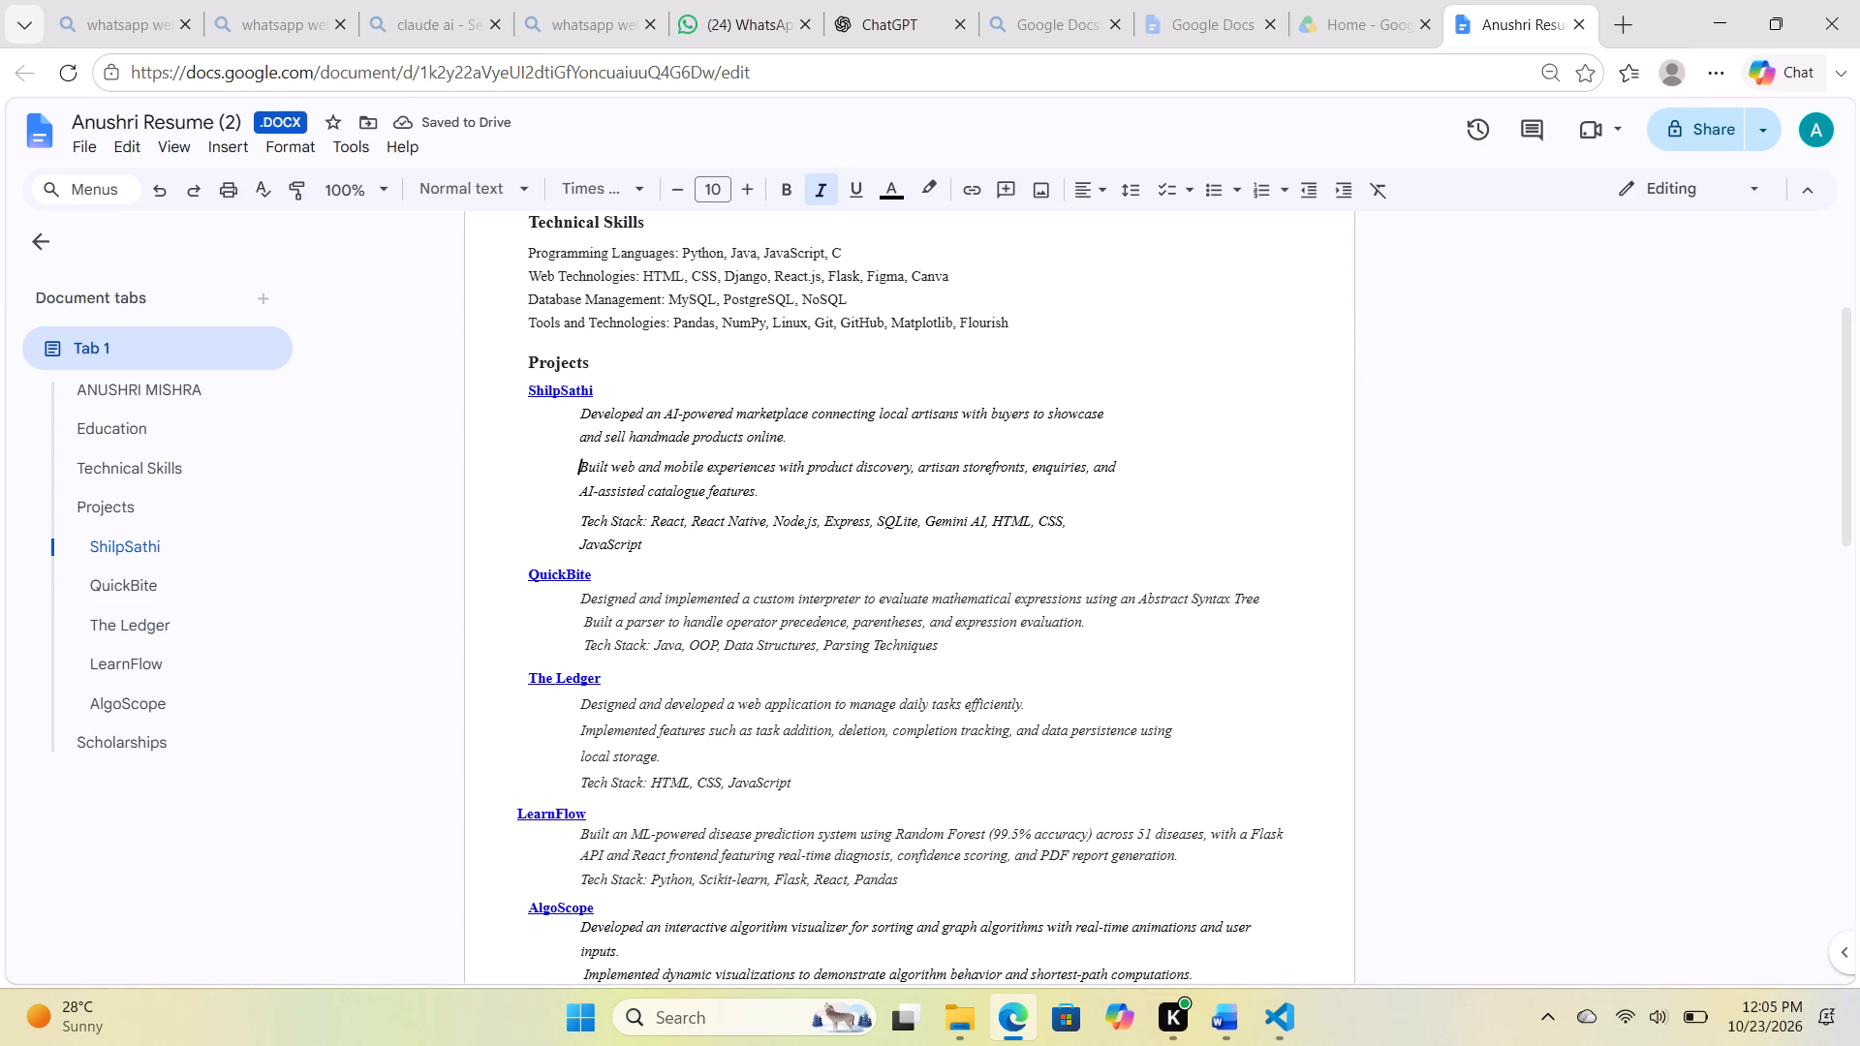
pyautogui.press('BackSpace')
pyautogui.press('BackSpace')
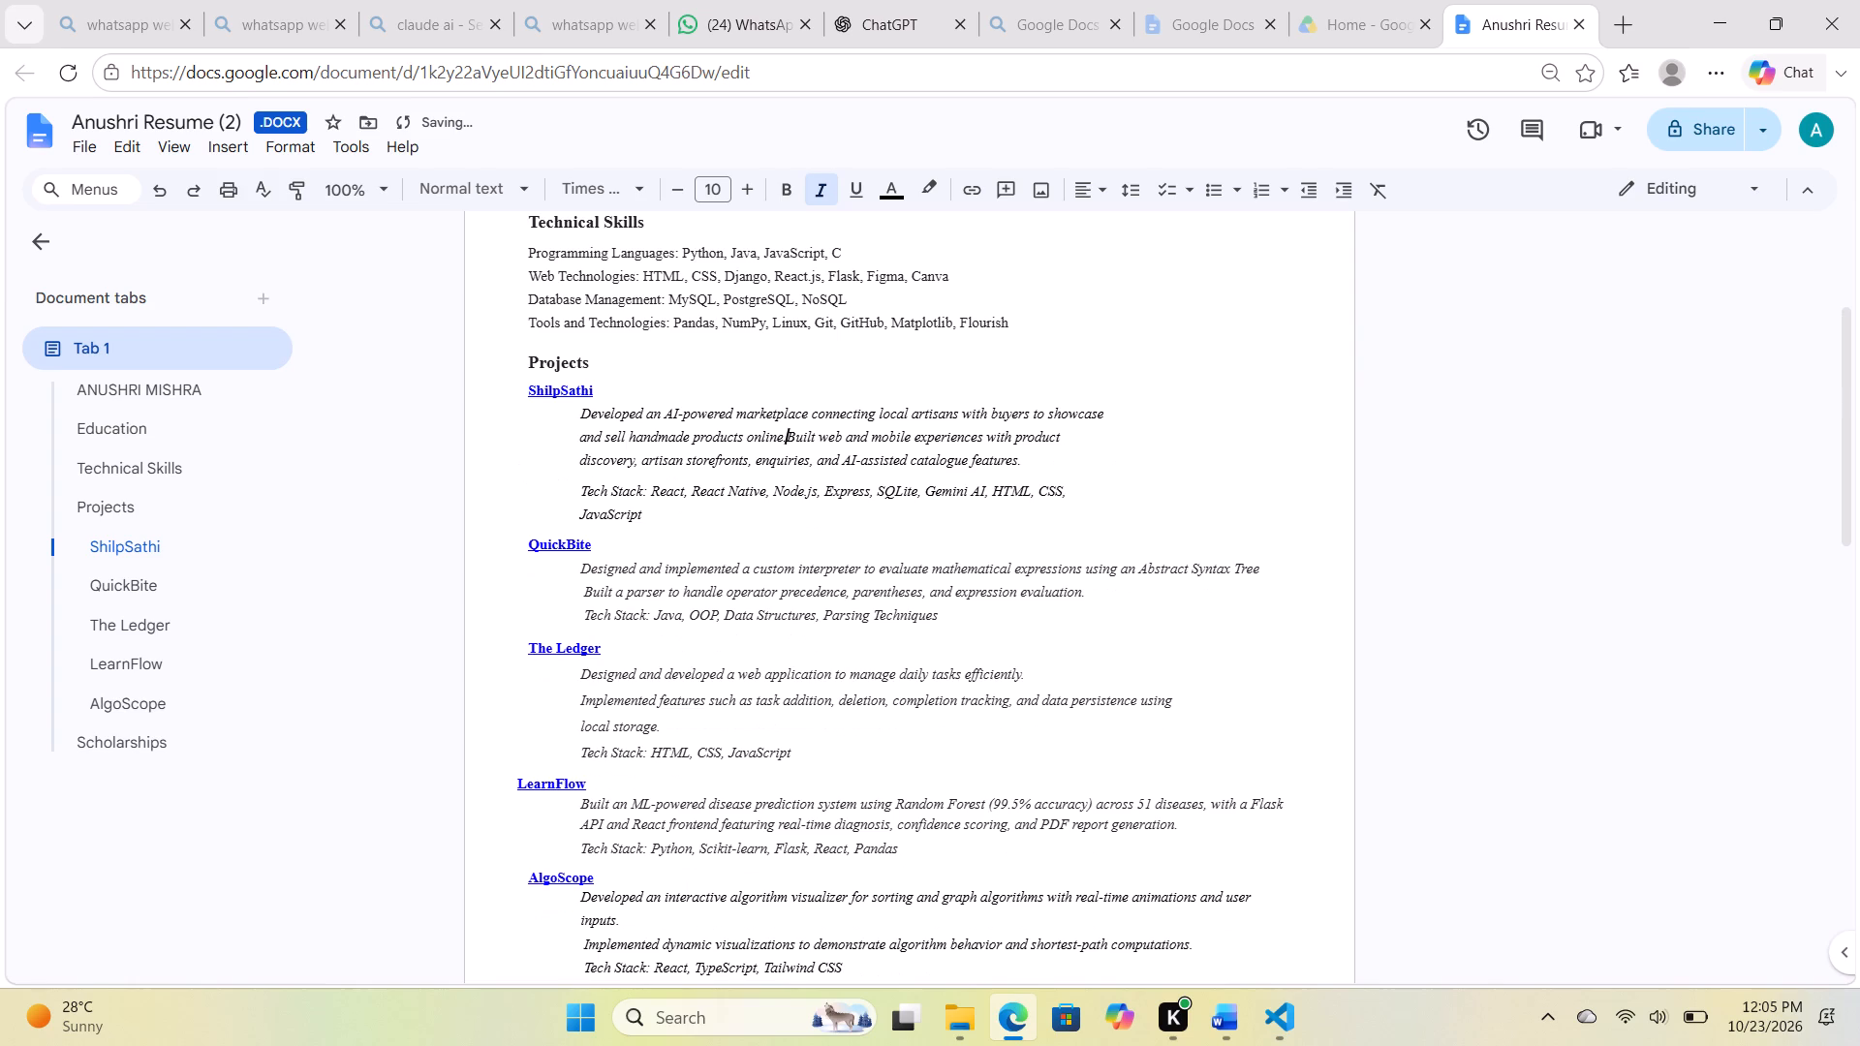
pyautogui.press('Return')
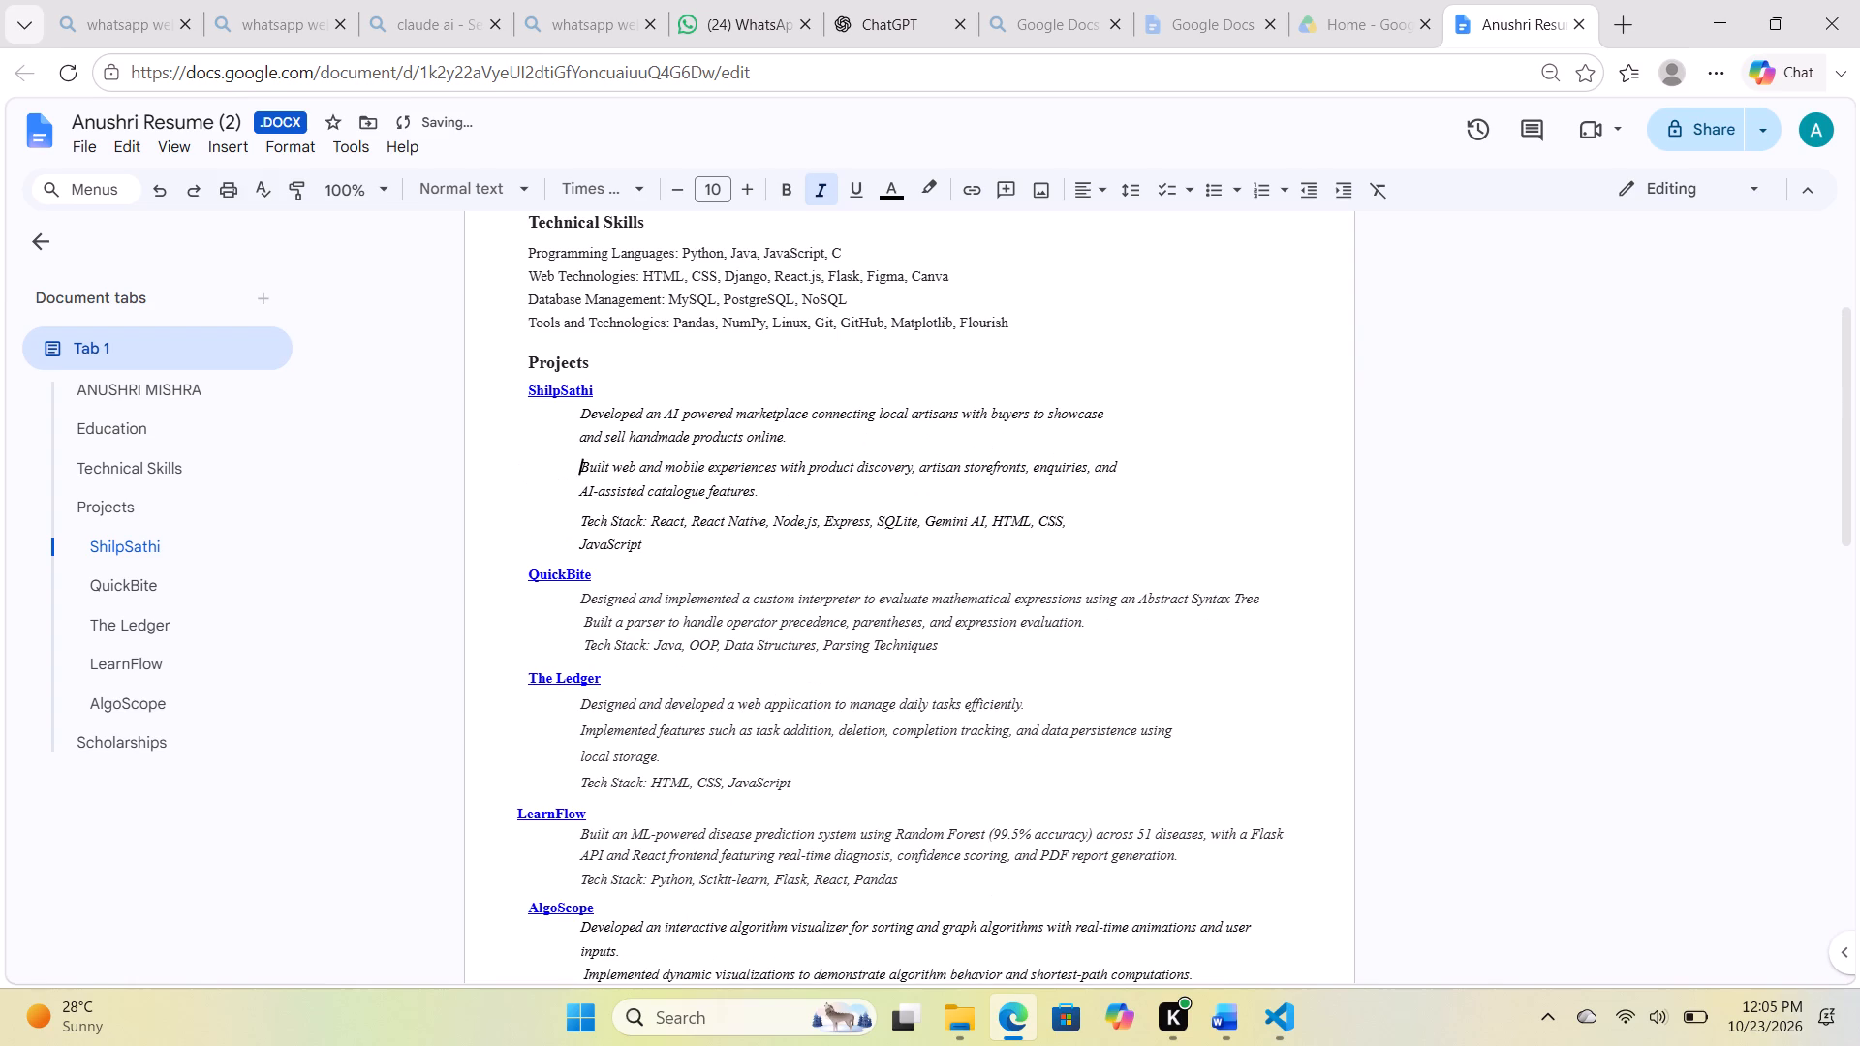
pyautogui.press('BackSpace')
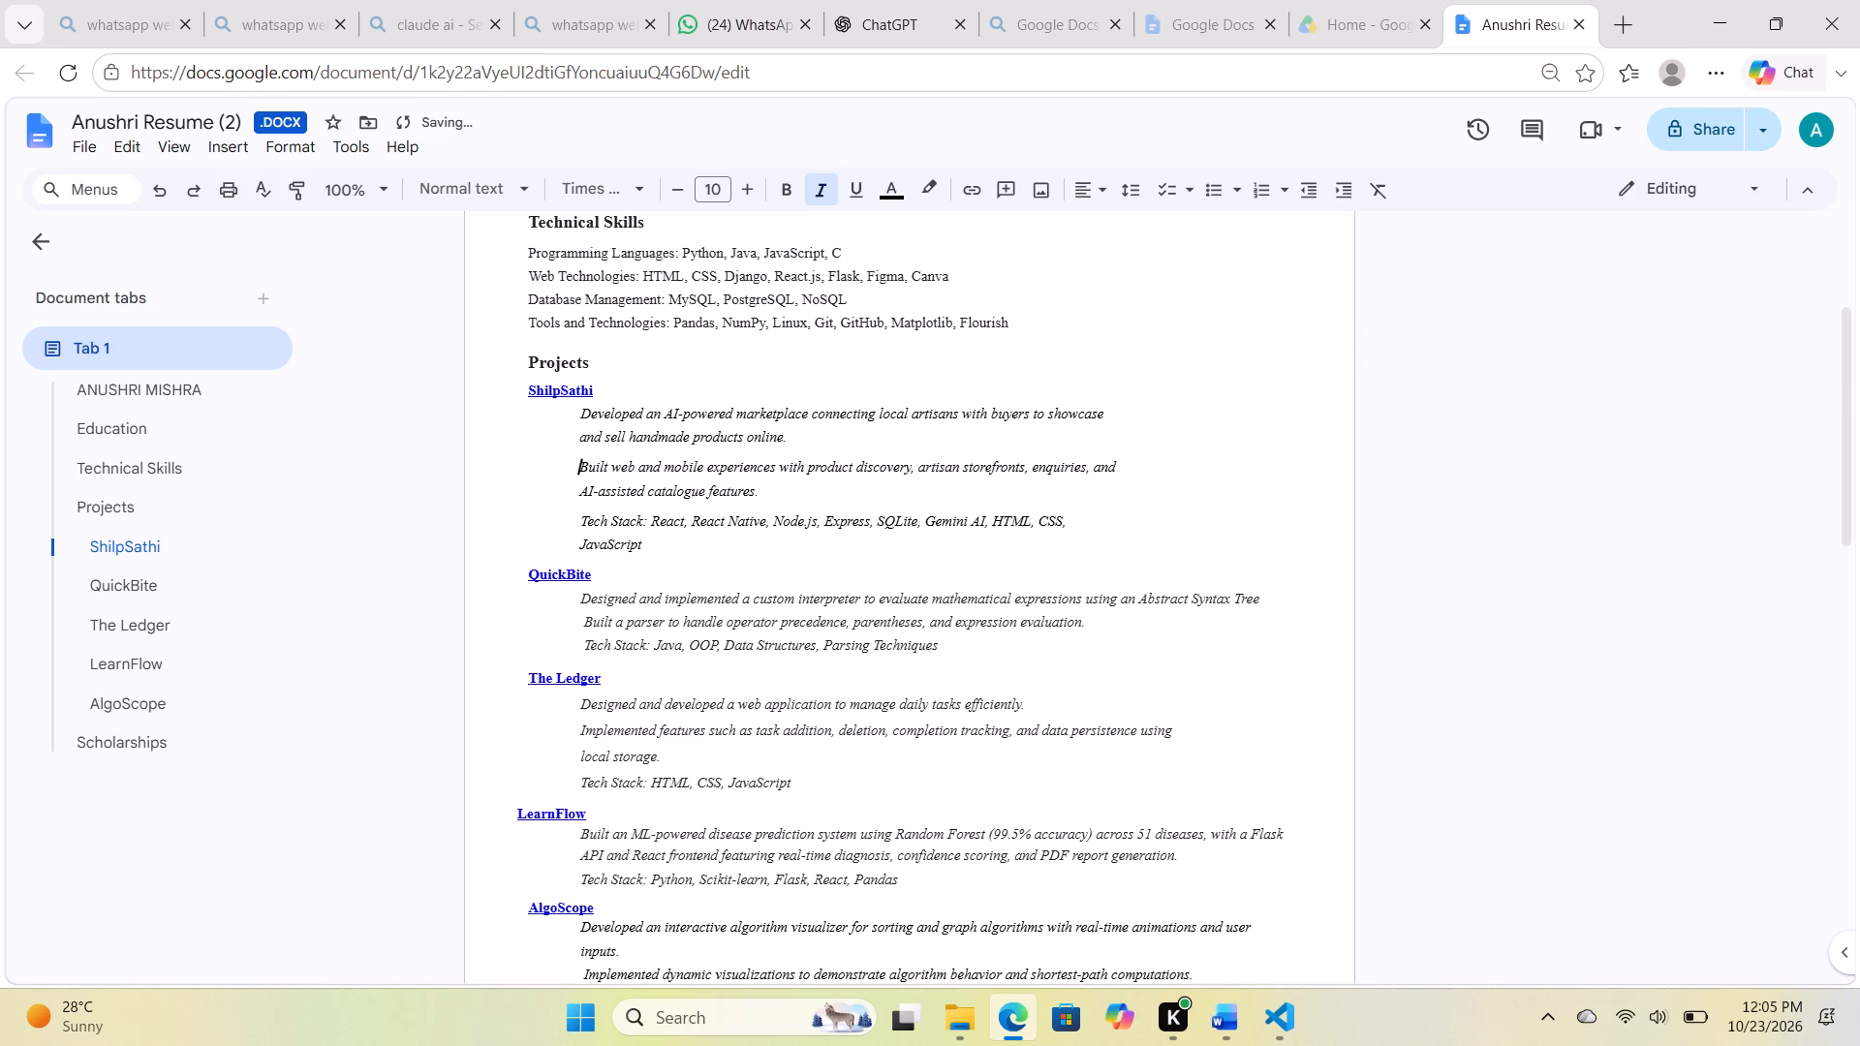
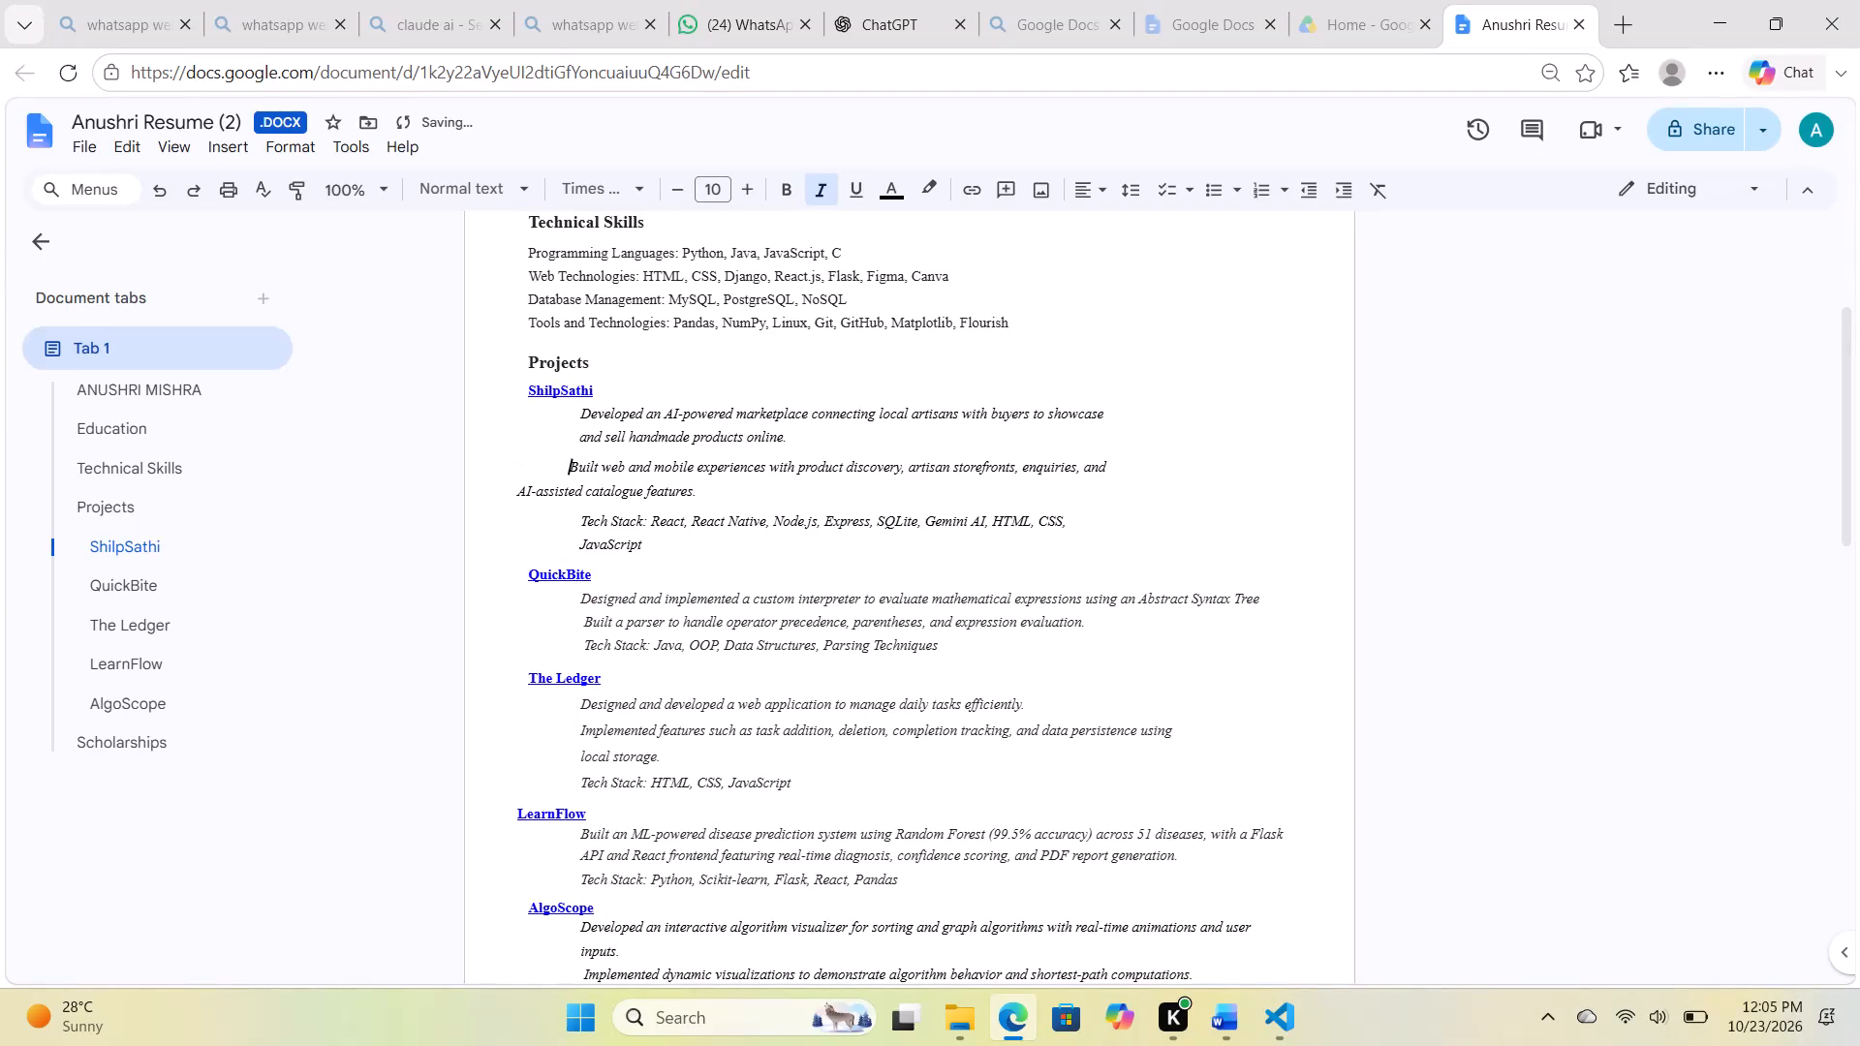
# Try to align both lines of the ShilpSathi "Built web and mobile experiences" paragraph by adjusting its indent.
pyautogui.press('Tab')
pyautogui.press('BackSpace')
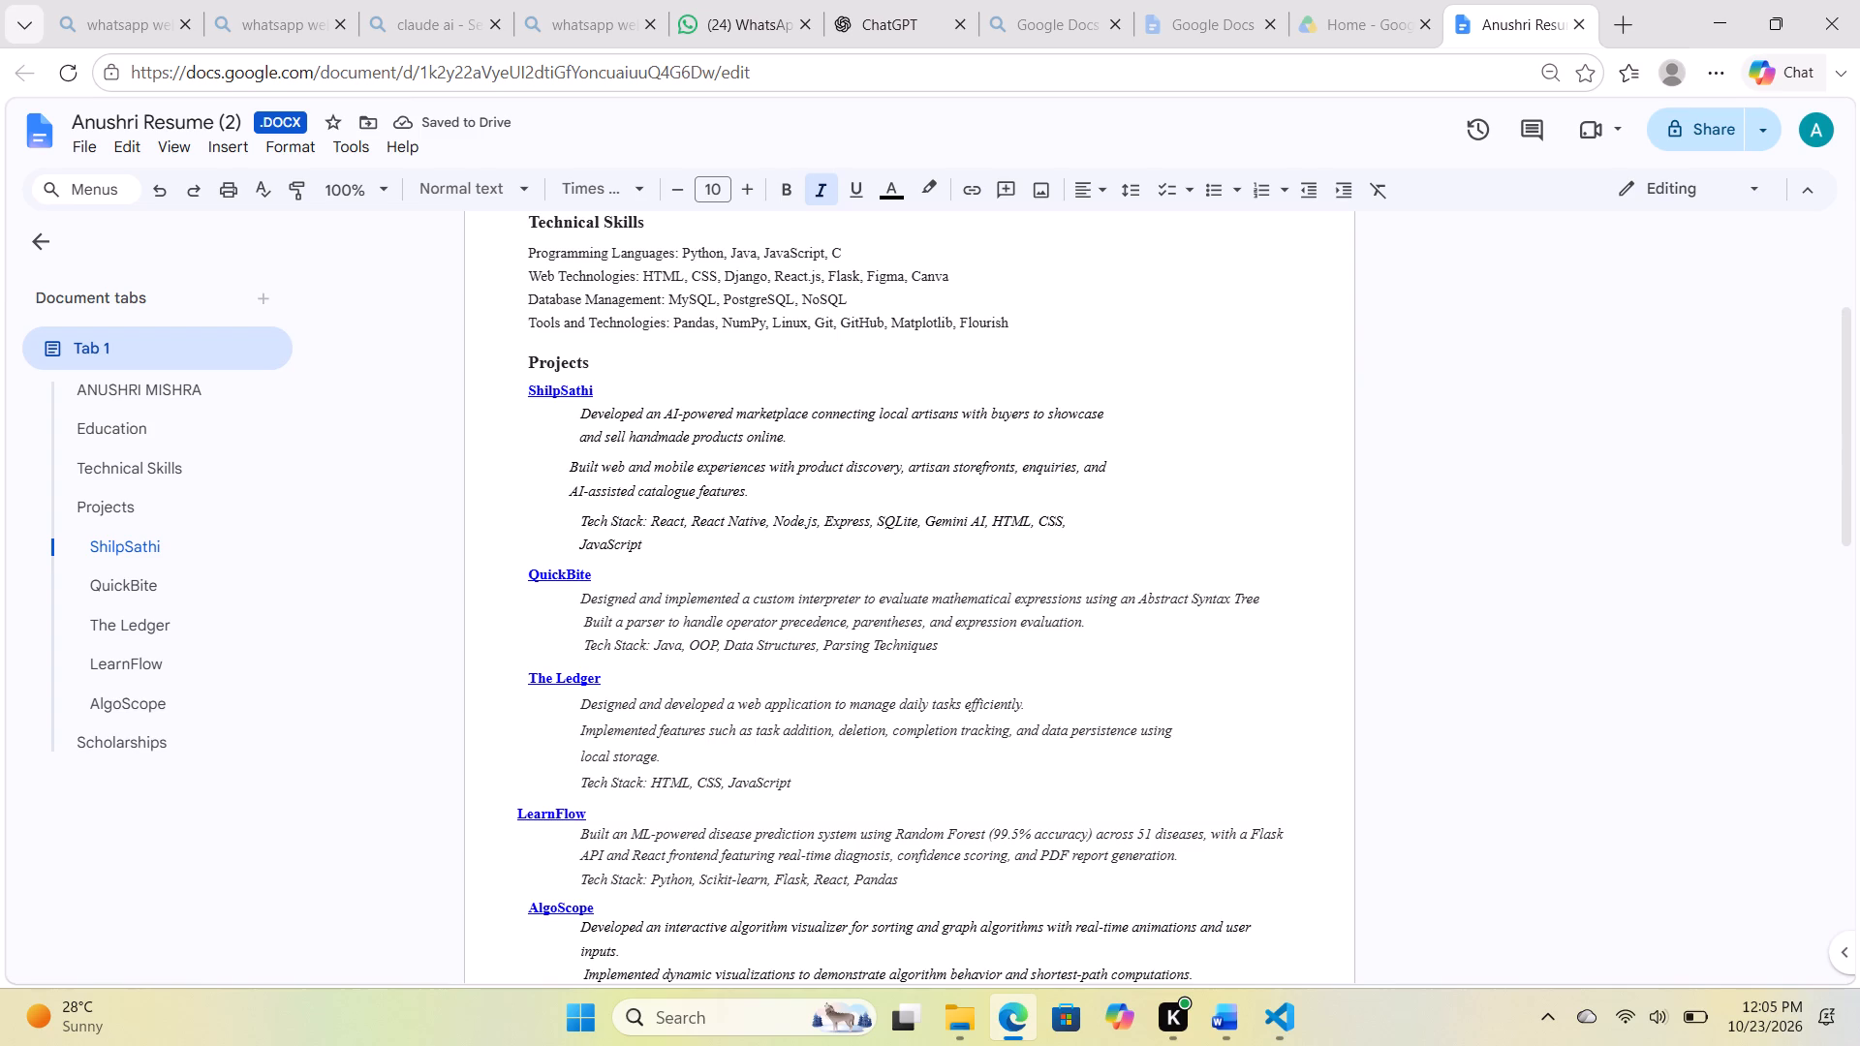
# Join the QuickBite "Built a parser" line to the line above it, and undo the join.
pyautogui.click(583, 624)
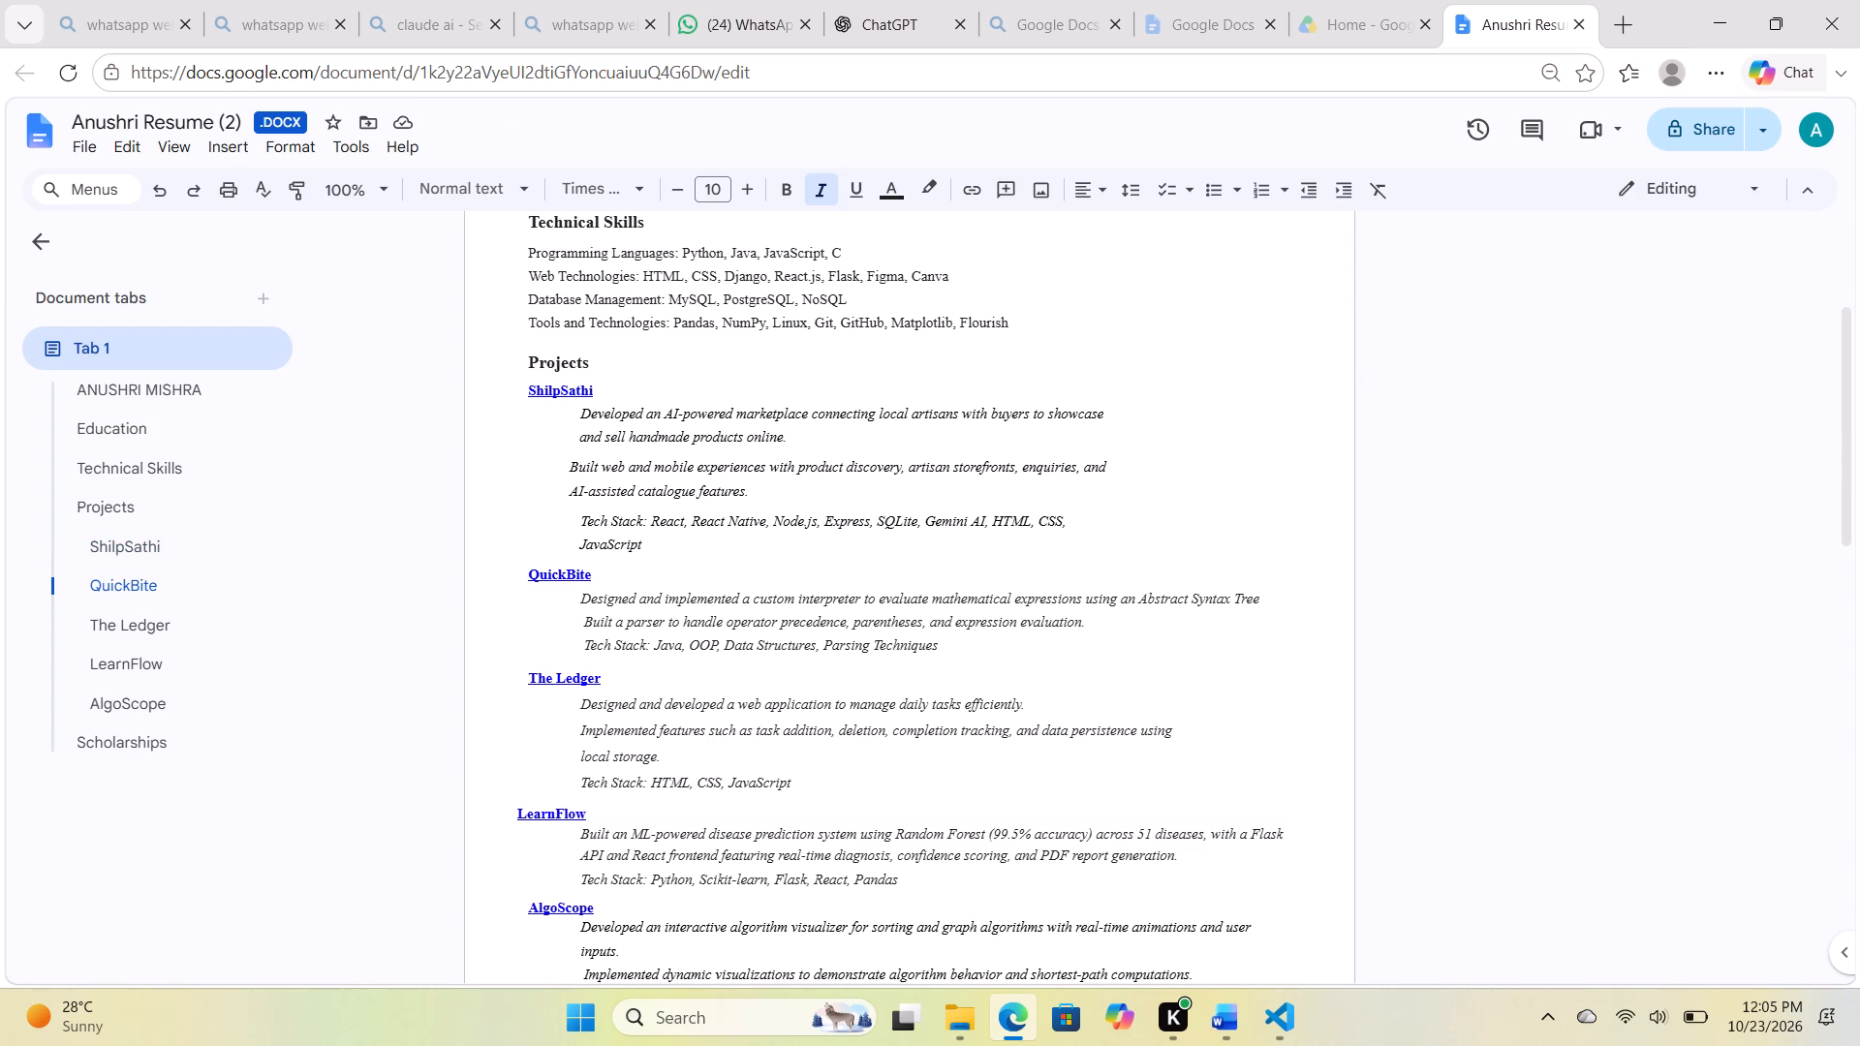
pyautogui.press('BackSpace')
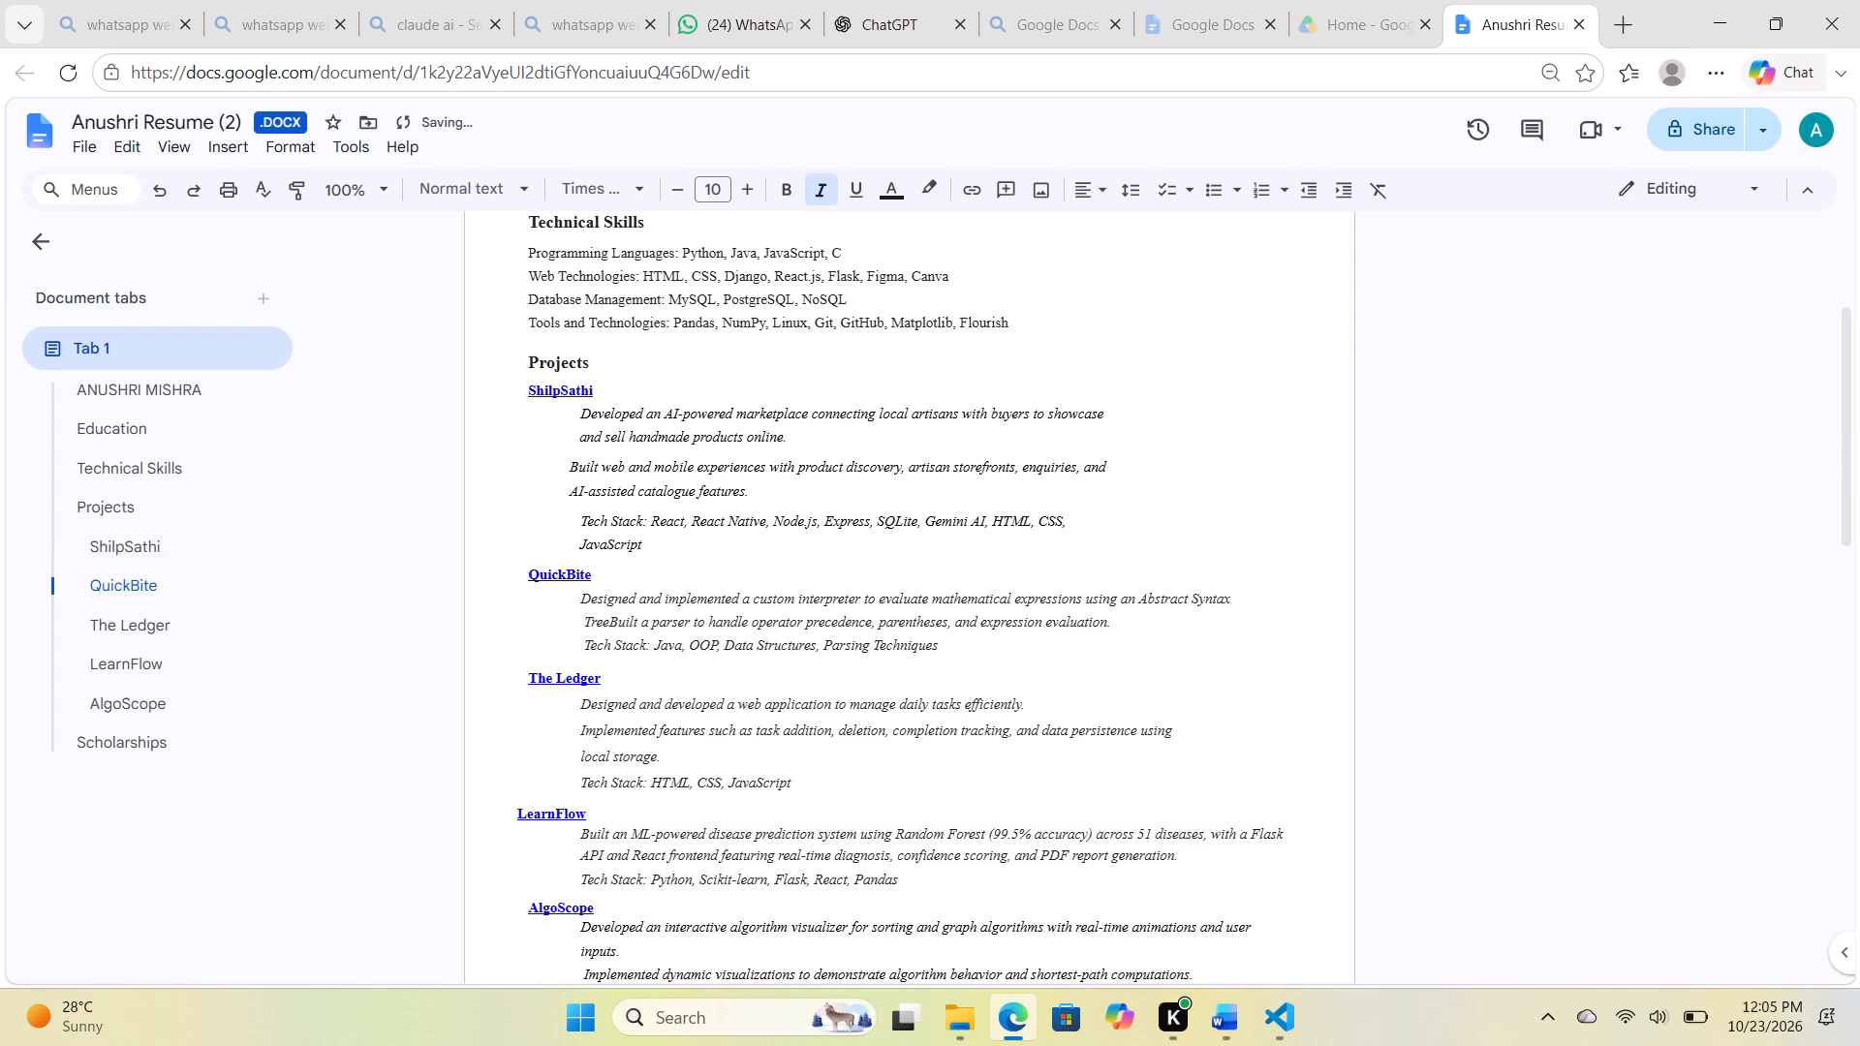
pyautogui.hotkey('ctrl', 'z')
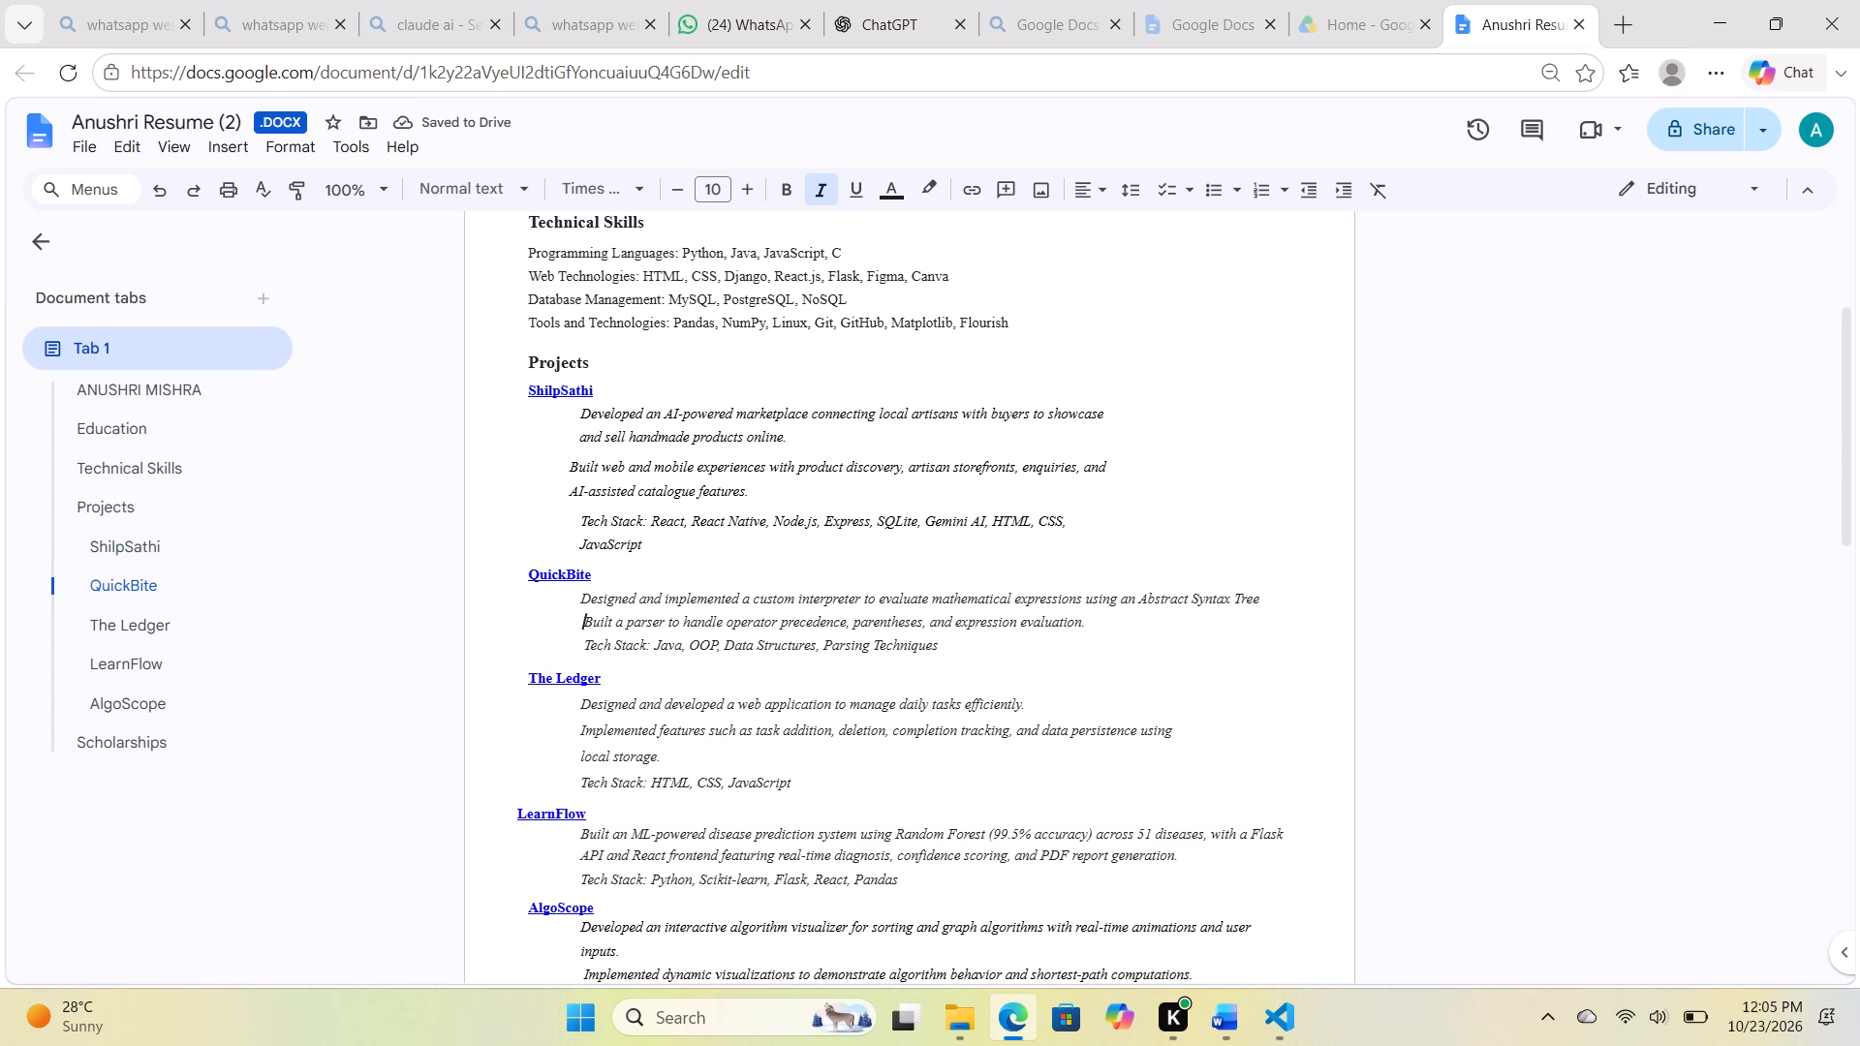
# Compare the indents and line breaks of the ShilpSathi description with those of the QuickBite and other project entries.
pyautogui.scroll(-1, 617, 736)
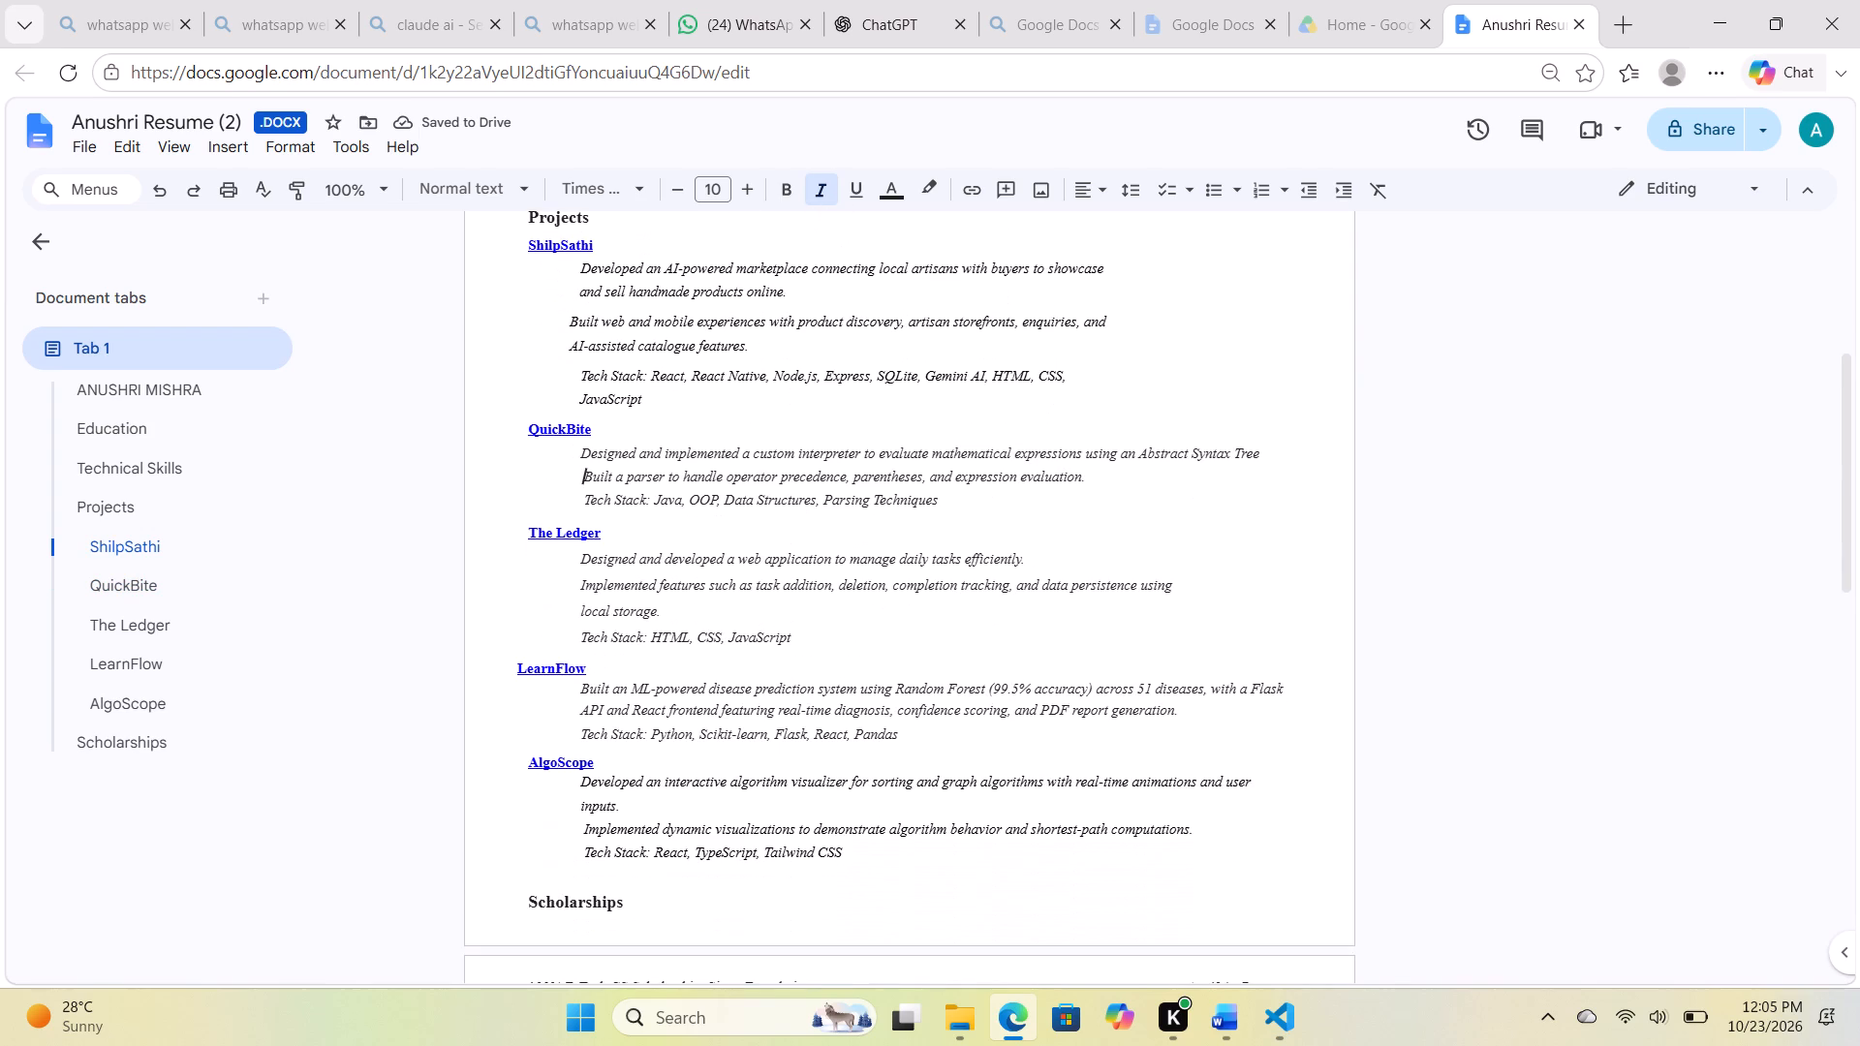
pyautogui.scroll(2, 698, 639)
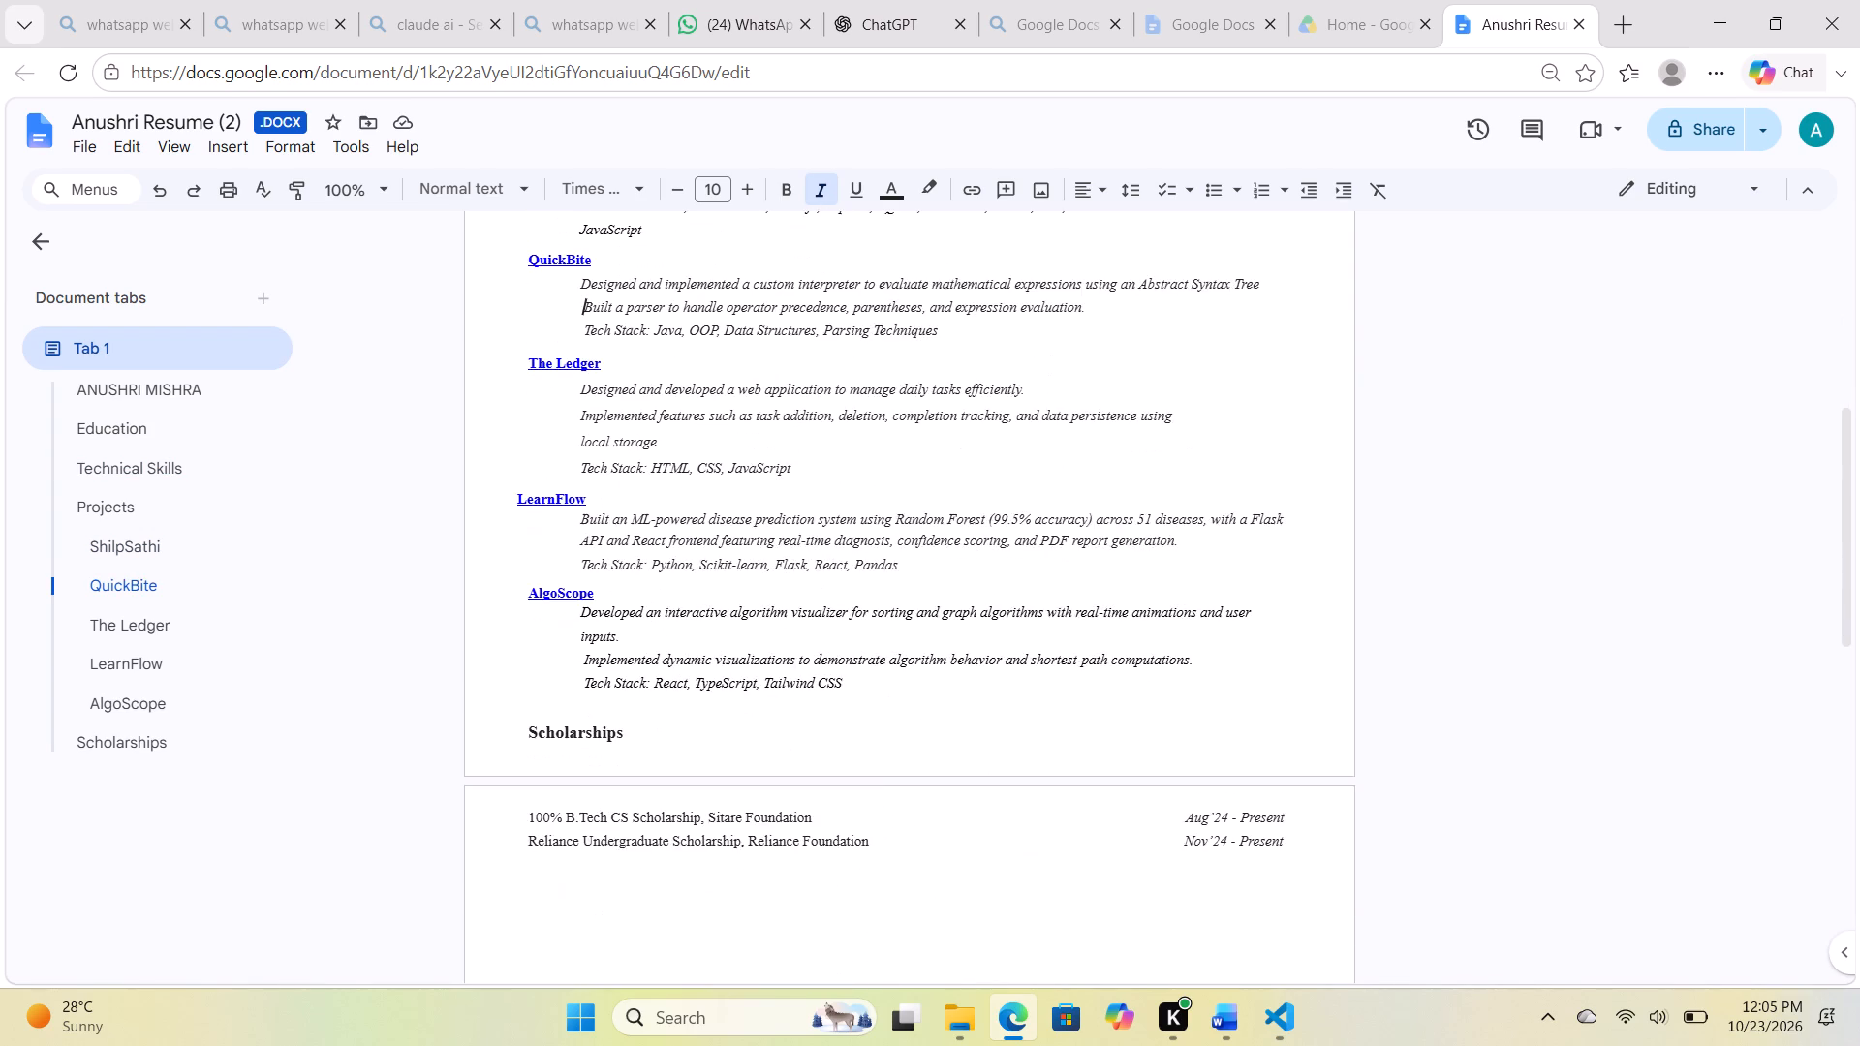
pyautogui.scroll(1, 698, 639)
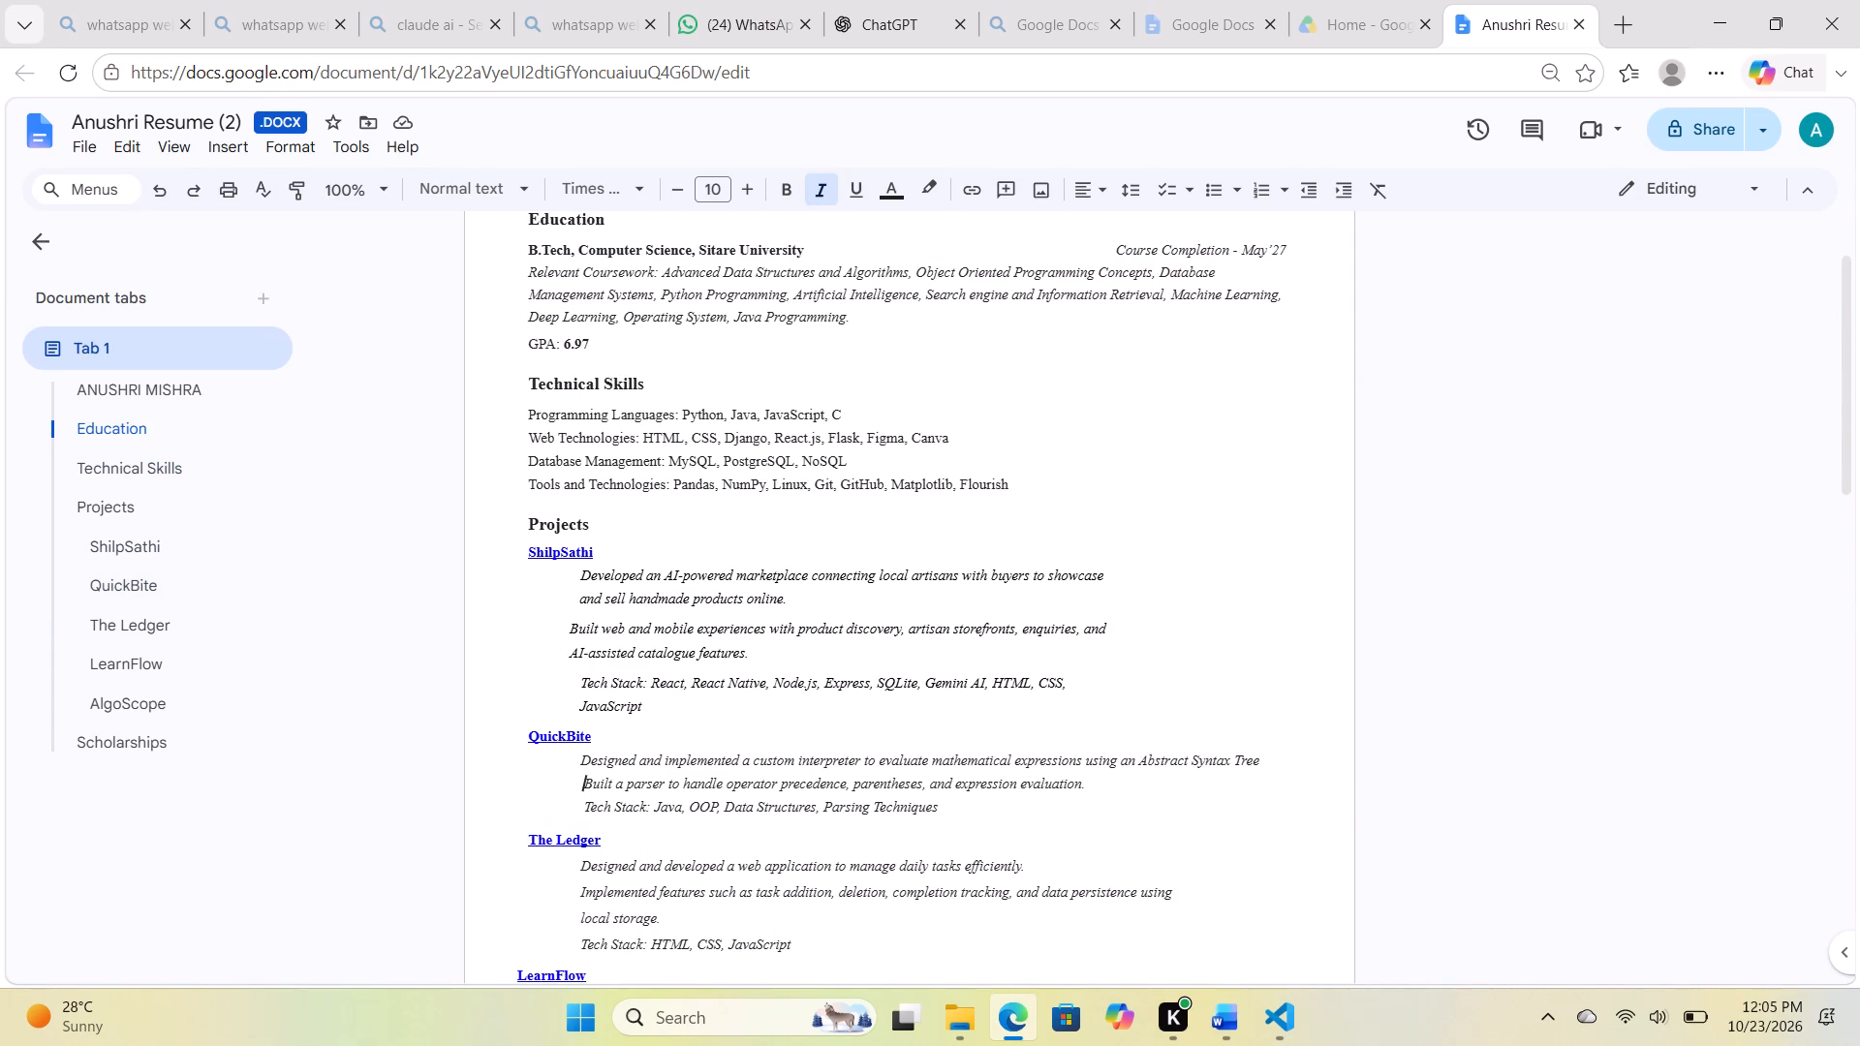
pyautogui.click(557, 610)
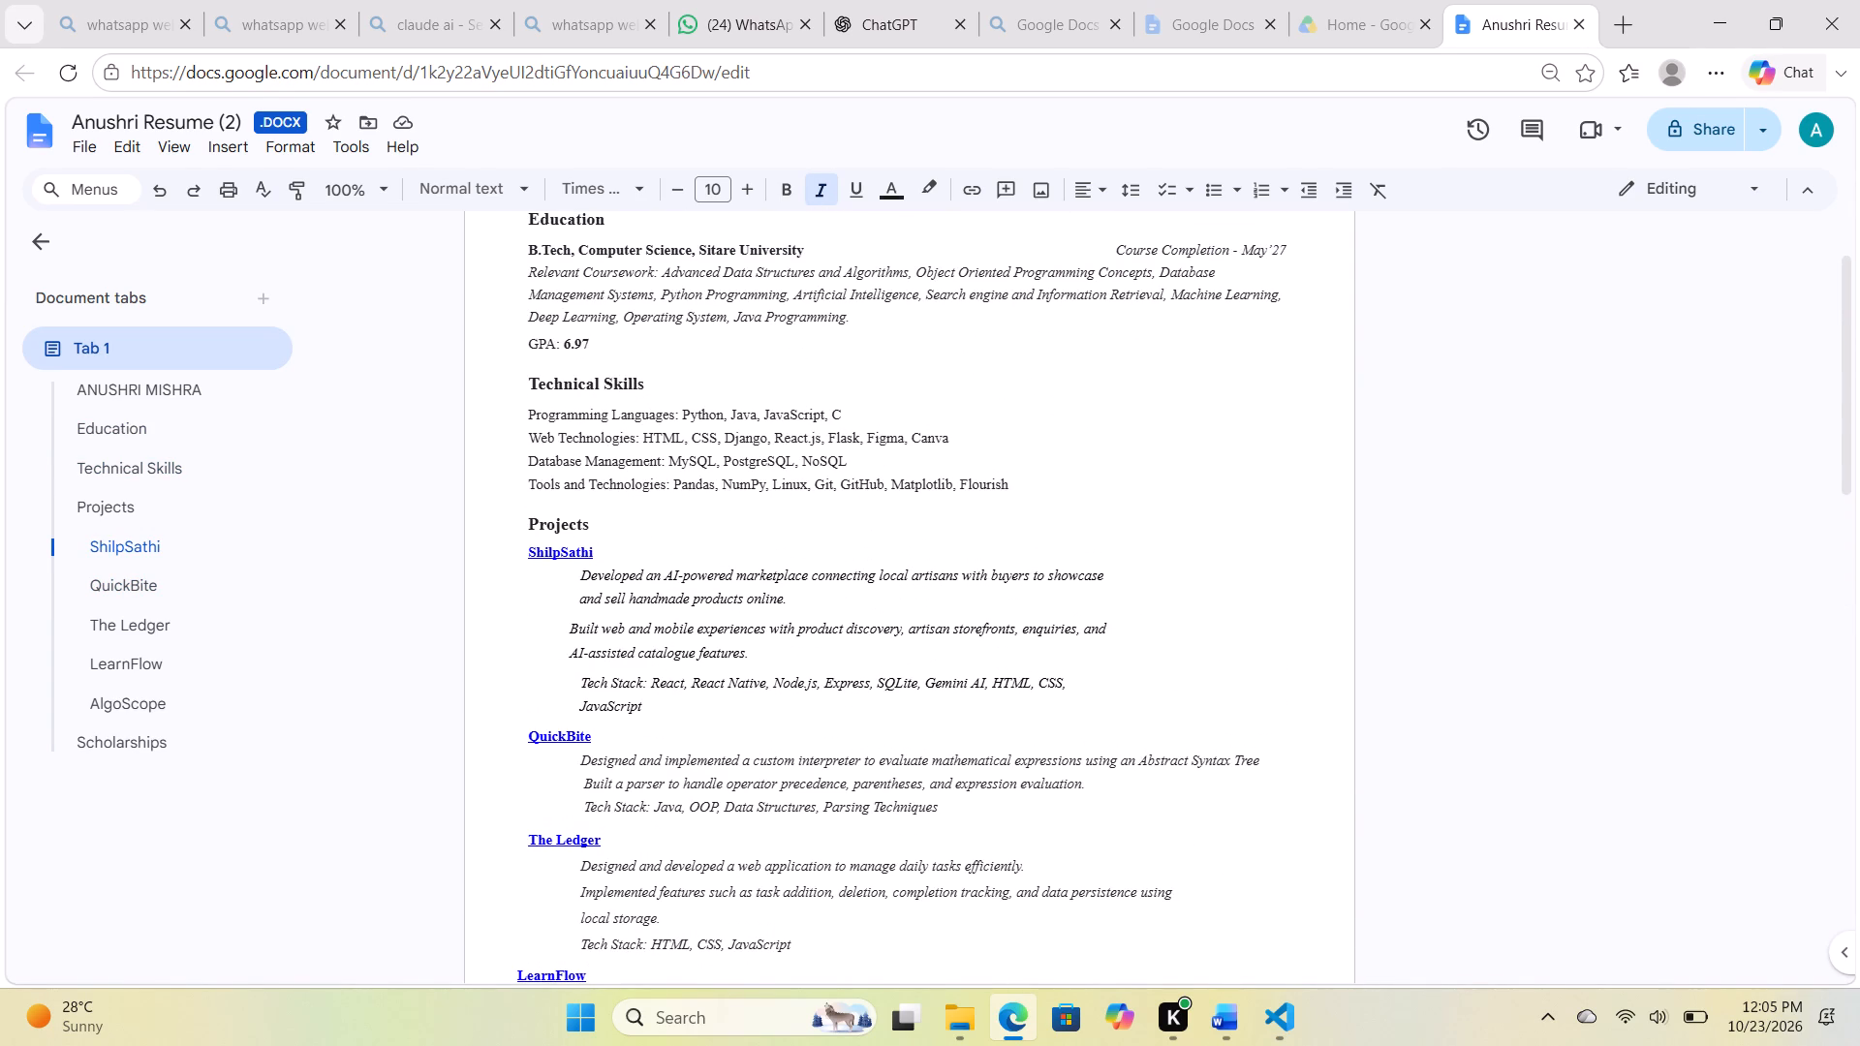
pyautogui.click(552, 615)
pyautogui.moveTo(578, 769); pyautogui.dragTo(567, 723)
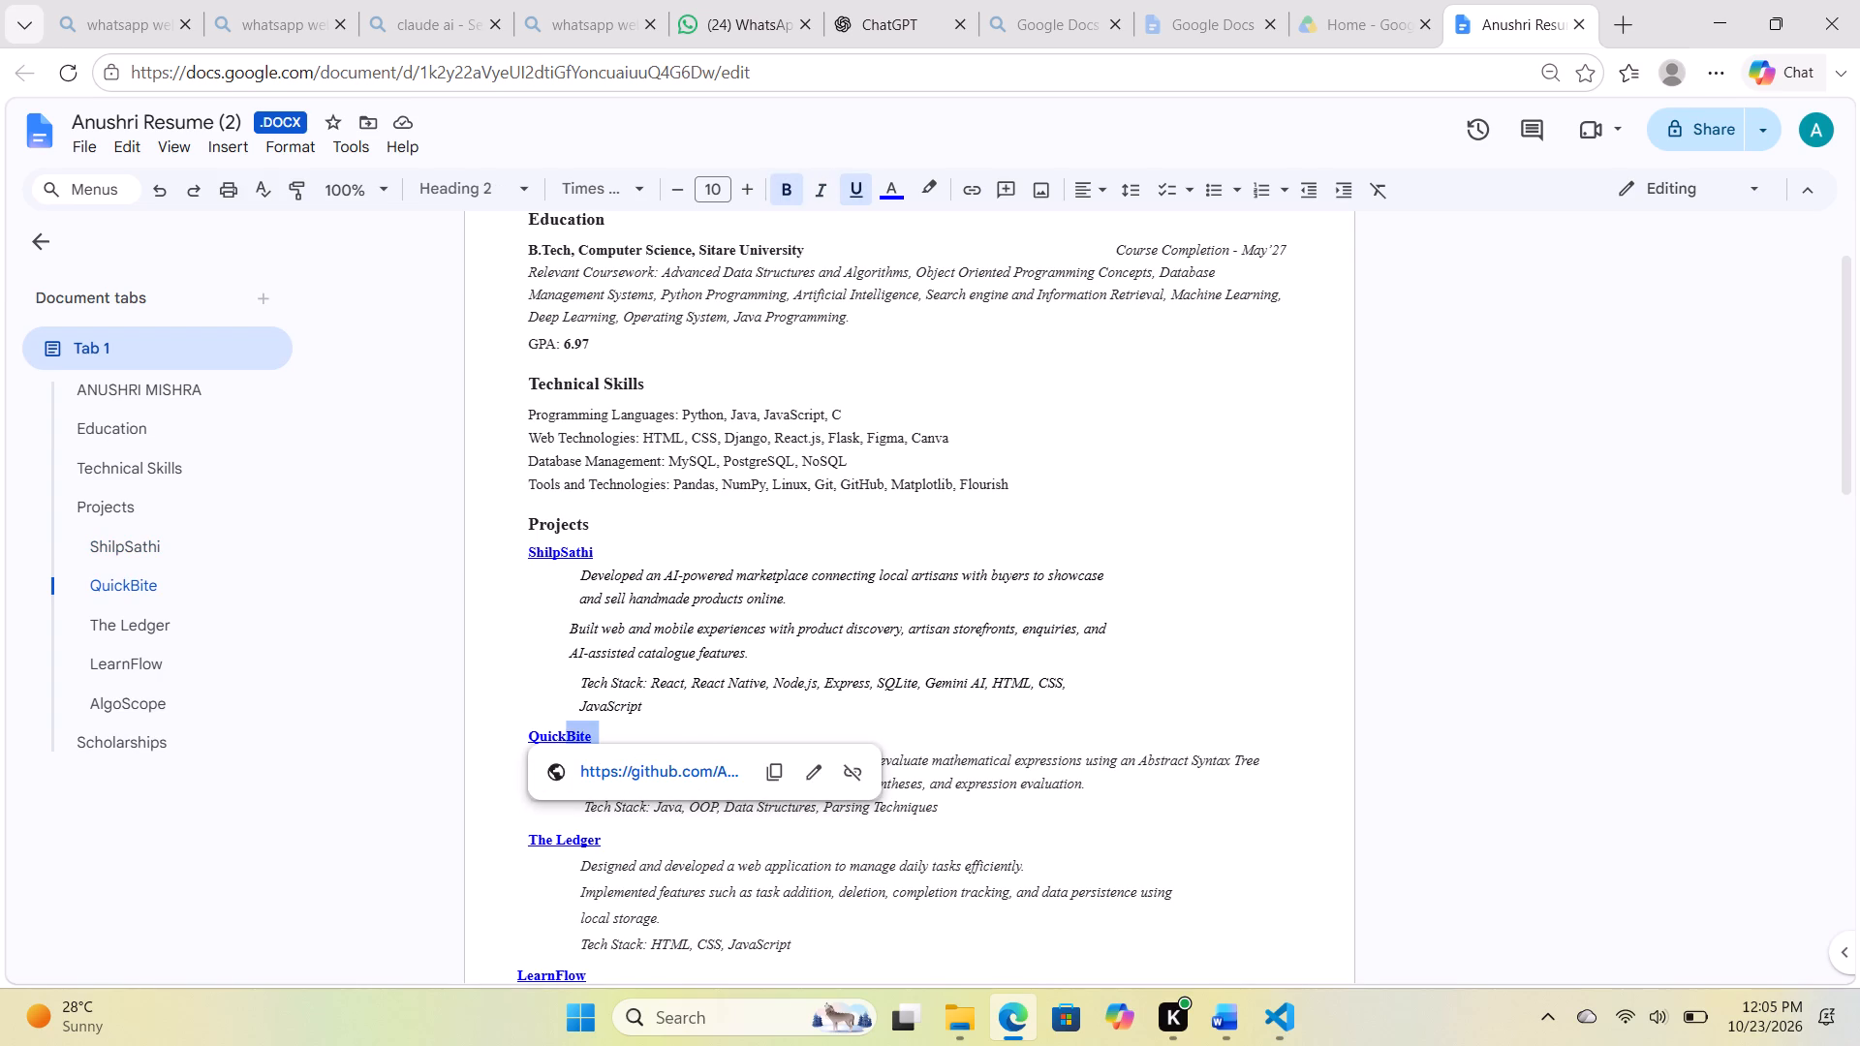
pyautogui.click(512, 793)
pyautogui.press('Up')
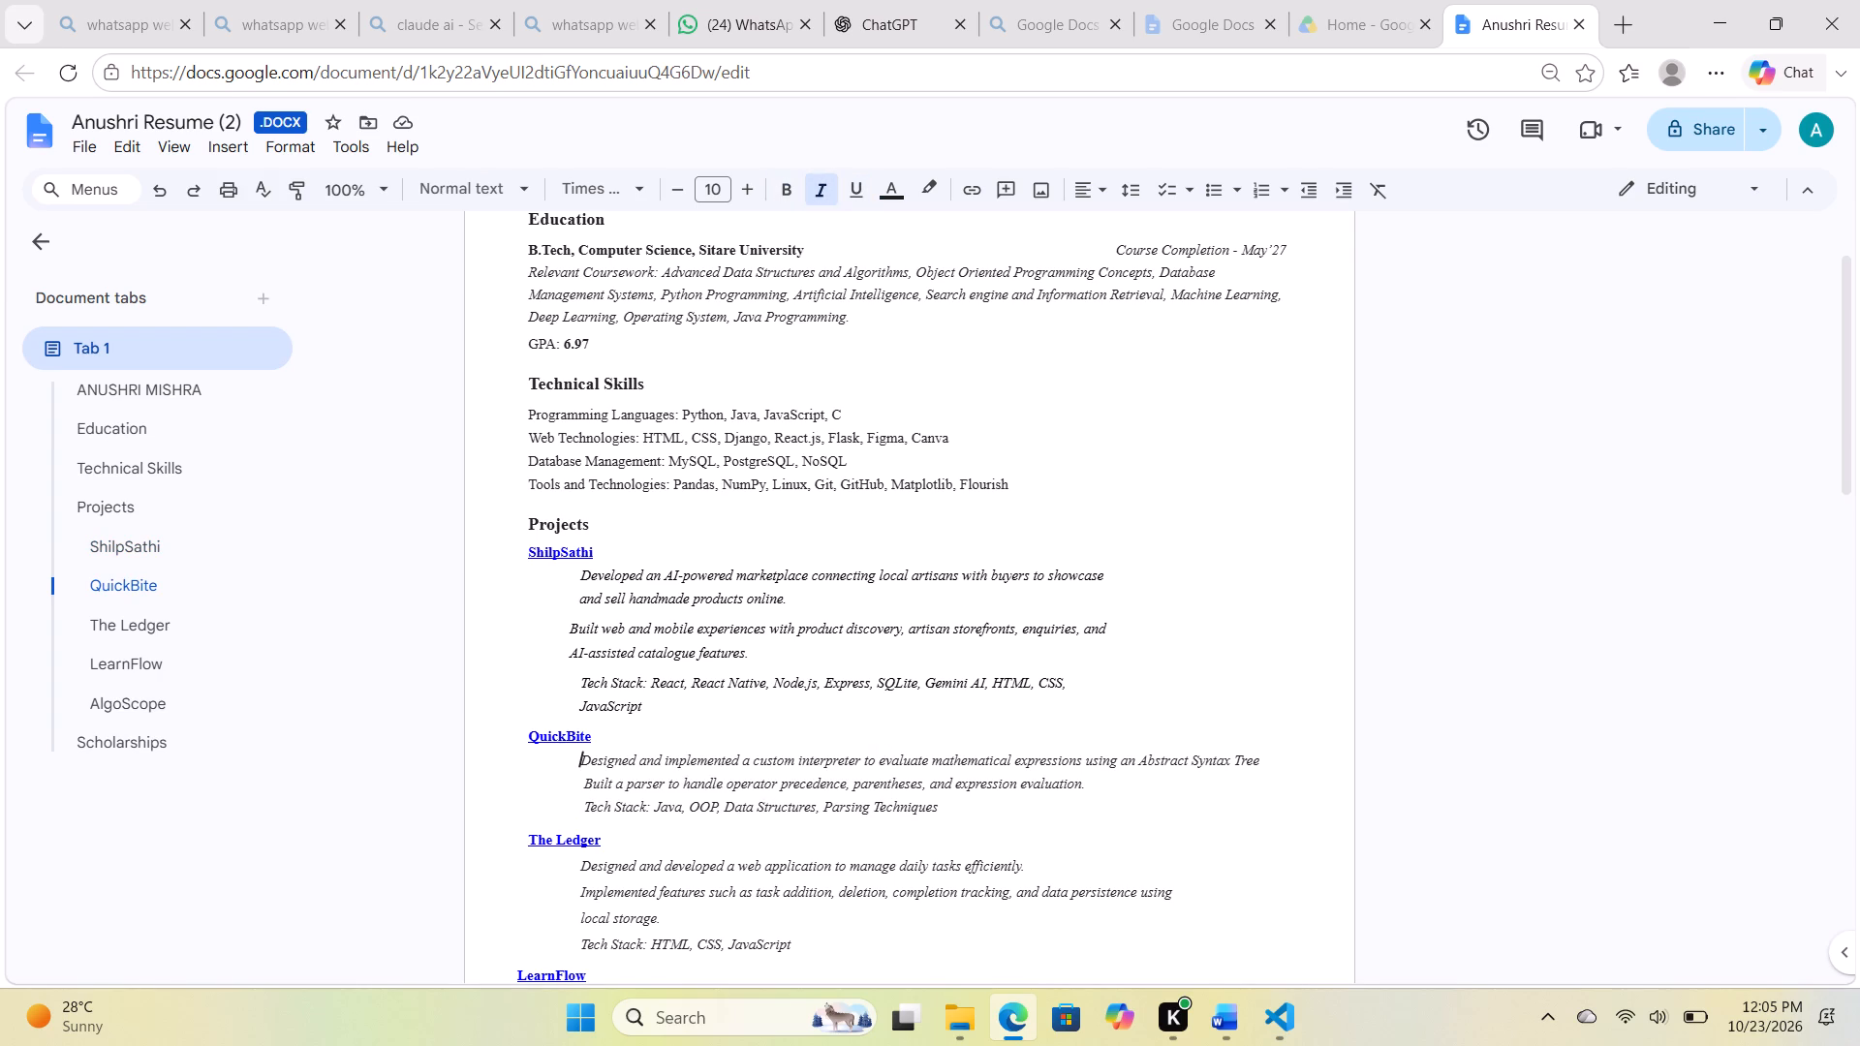
pyautogui.press('Down')
pyautogui.press('Left')
pyautogui.press('Left')
pyautogui.press('Right')
pyautogui.press('Right')
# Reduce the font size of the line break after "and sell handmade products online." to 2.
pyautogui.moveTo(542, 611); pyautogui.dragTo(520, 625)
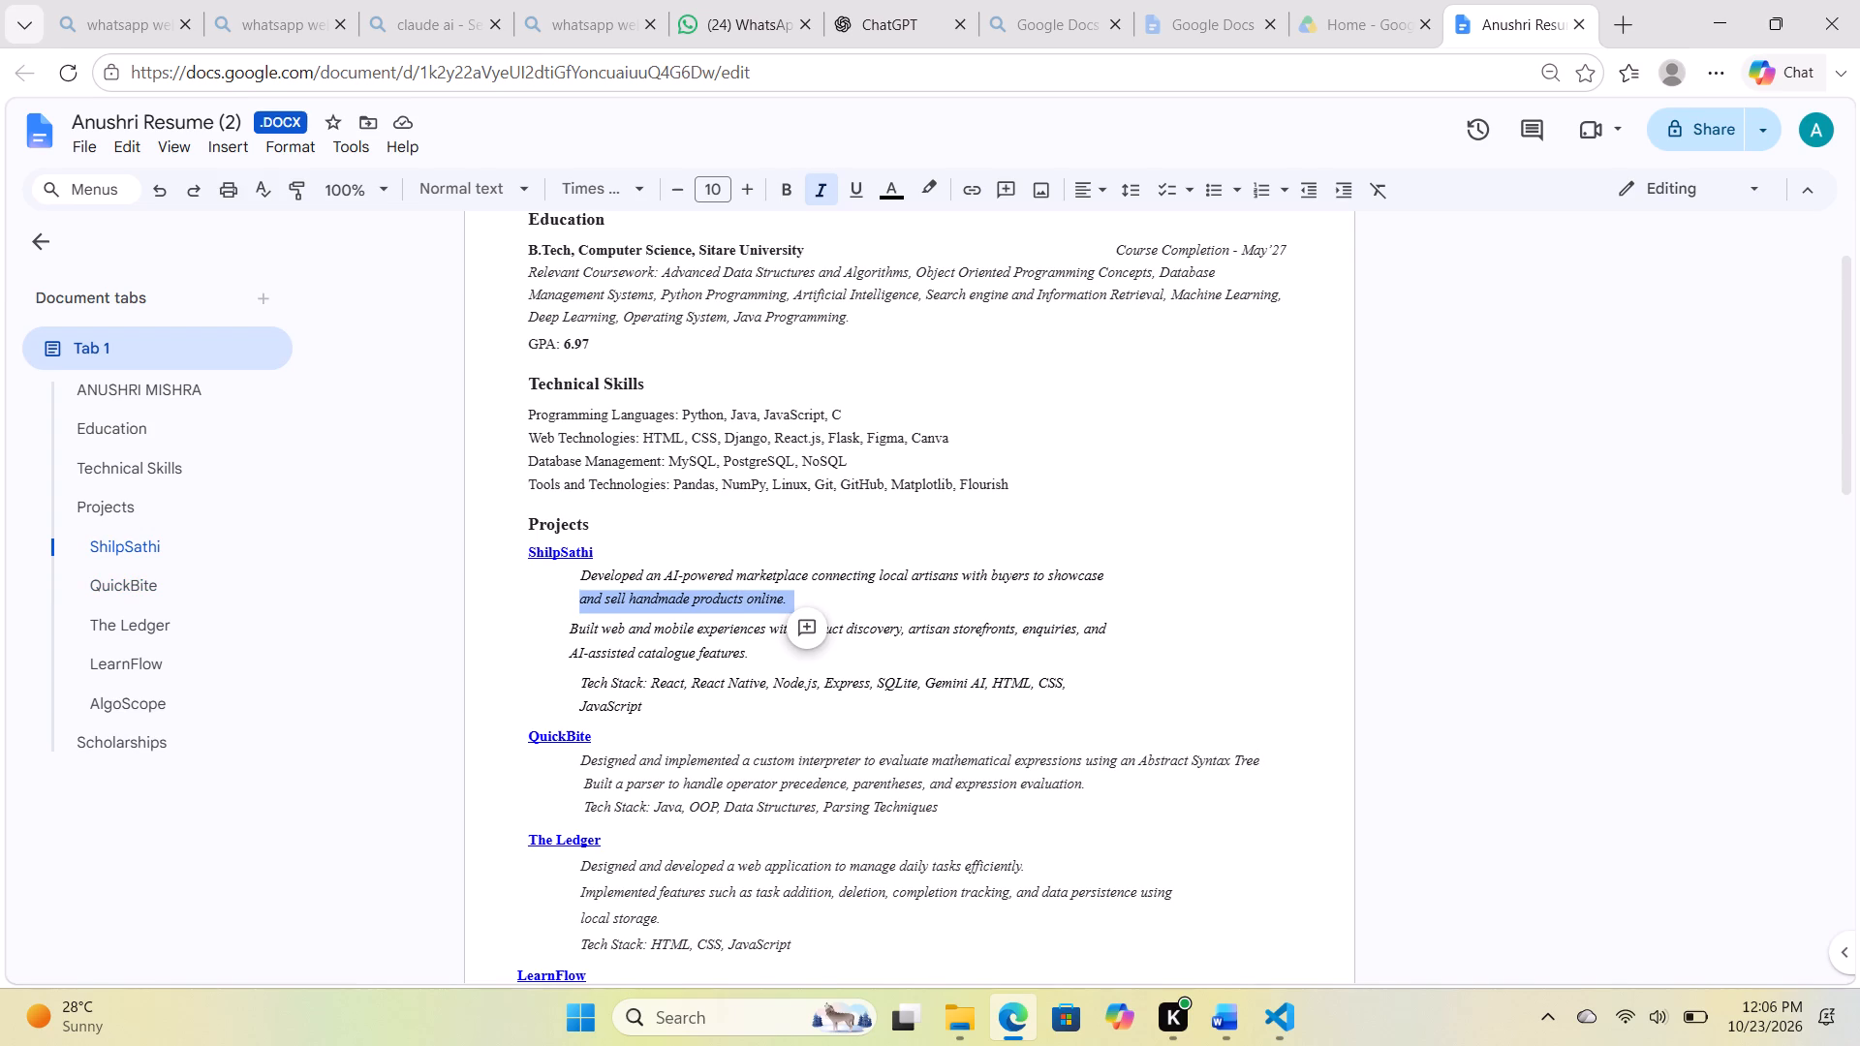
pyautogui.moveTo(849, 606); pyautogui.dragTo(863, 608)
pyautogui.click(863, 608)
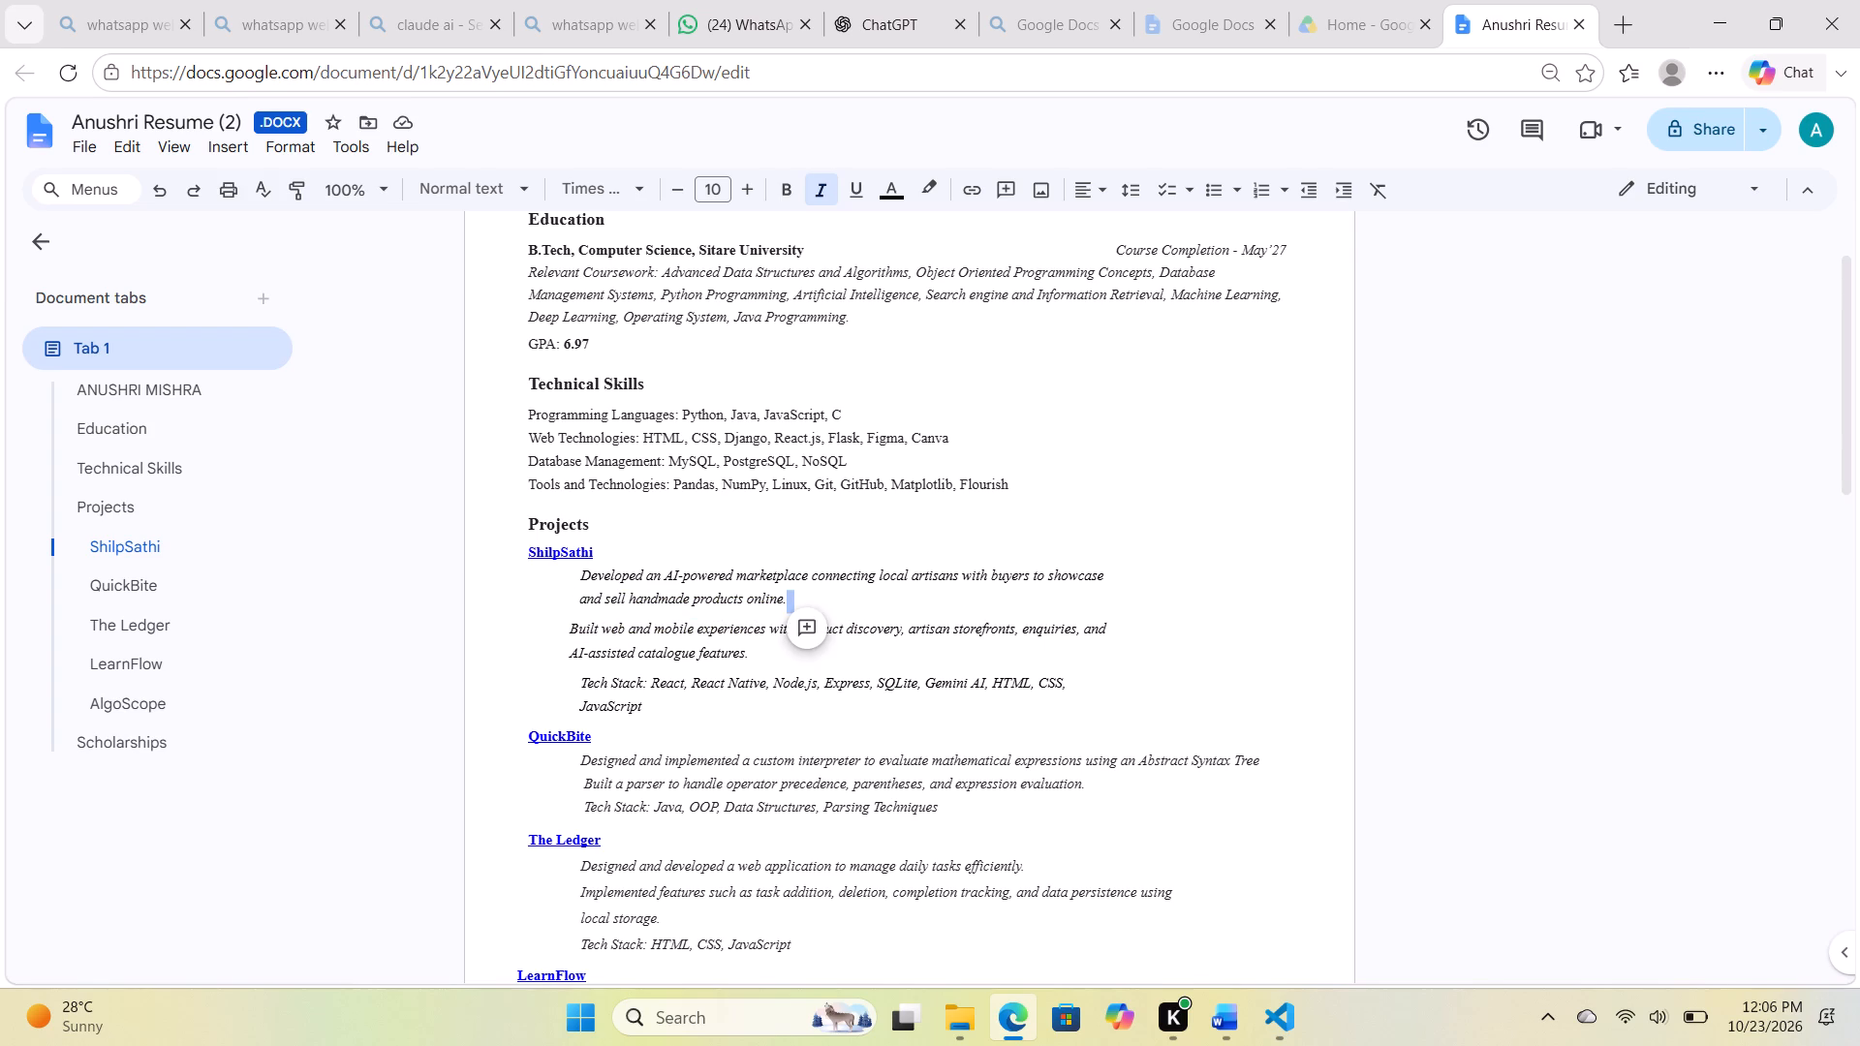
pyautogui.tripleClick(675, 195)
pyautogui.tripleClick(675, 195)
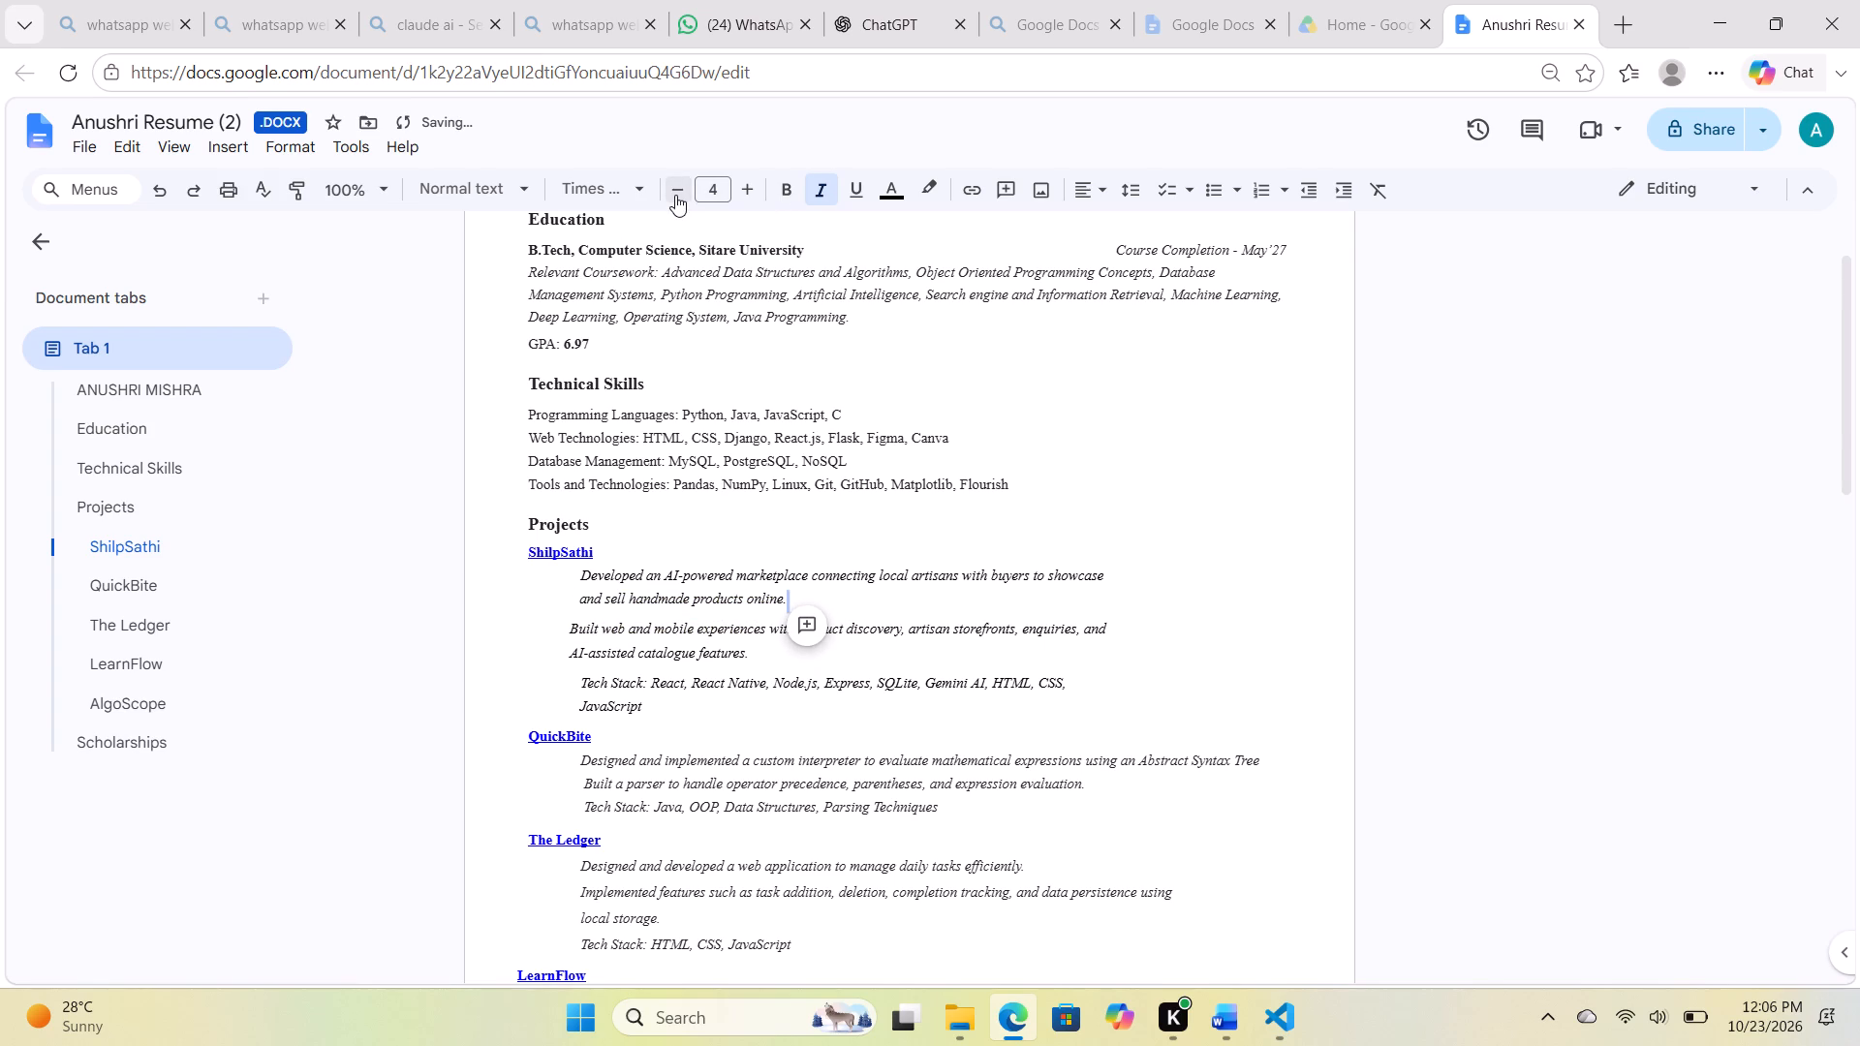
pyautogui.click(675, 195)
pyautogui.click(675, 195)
# Join the "Built web and mobile experiences" paragraph to the ShilpSathi line above and split it off again at the same indent.
pyautogui.press('BackSpace')
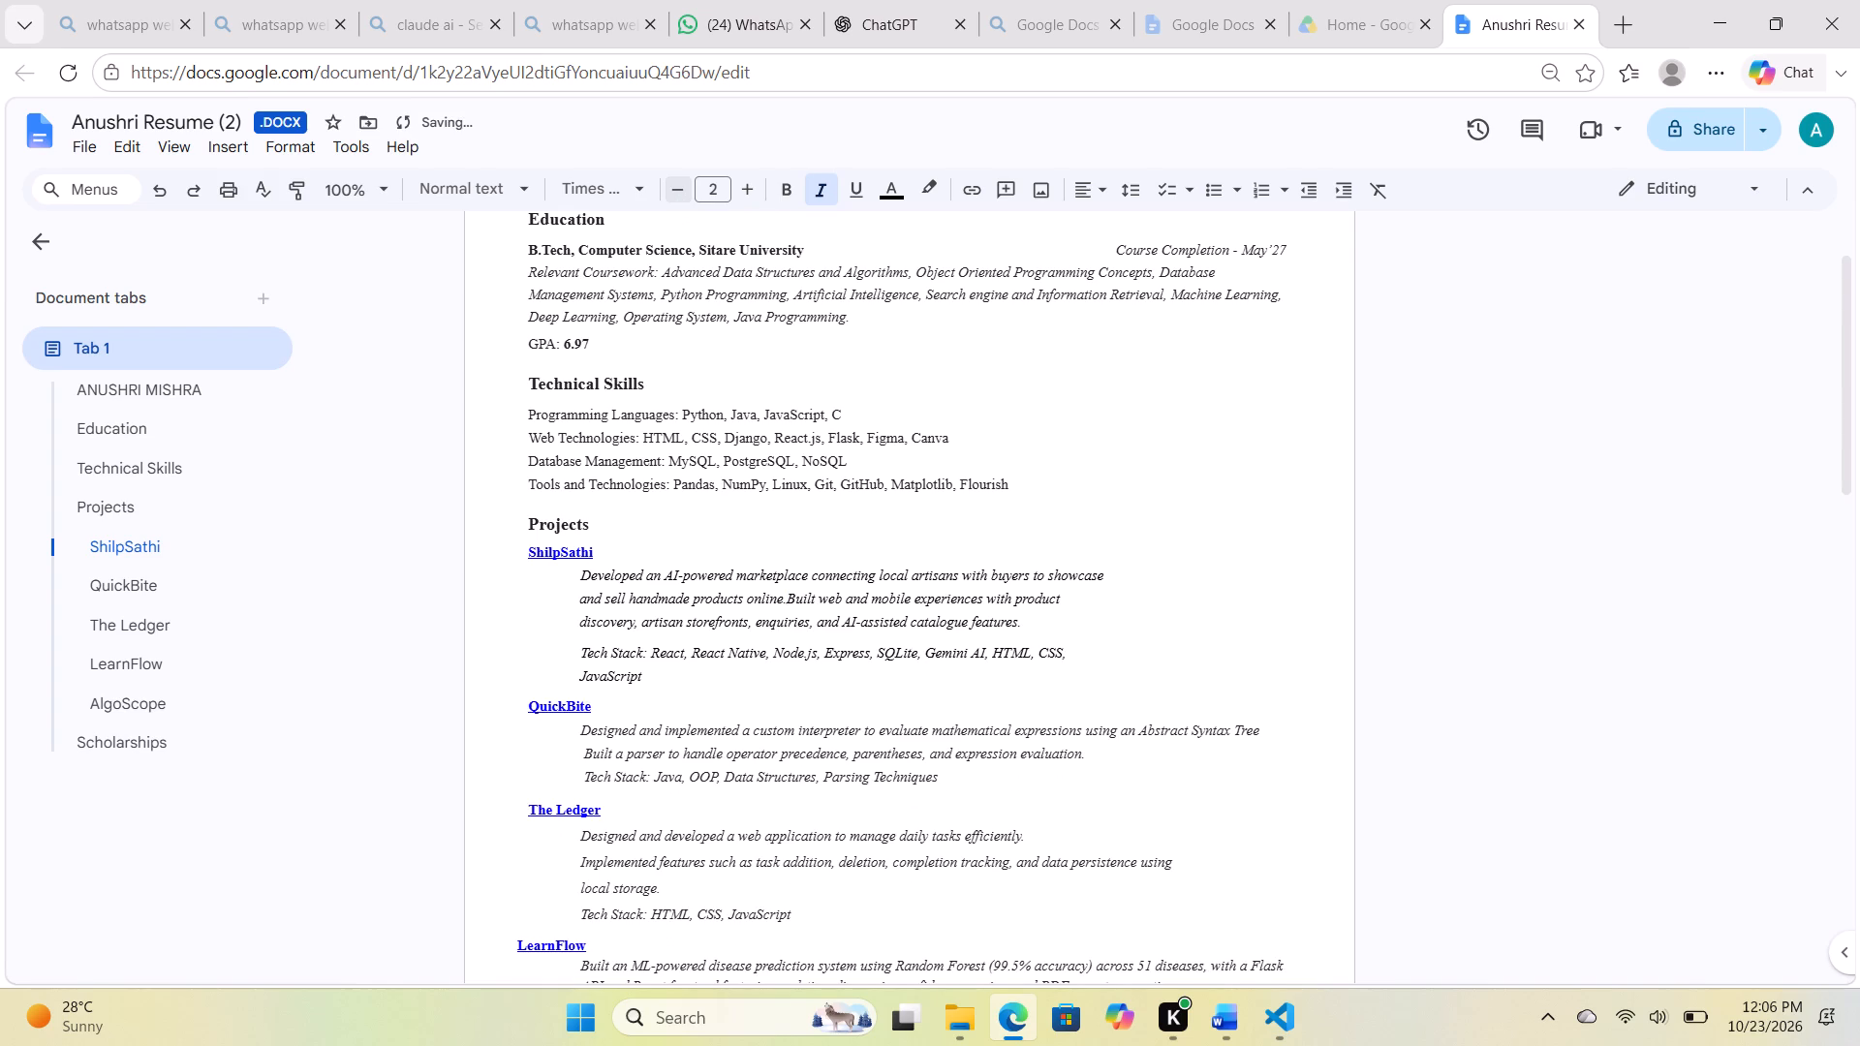
pyautogui.press('Return')
pyautogui.press('BackSpace')
pyautogui.press('BackSpace')
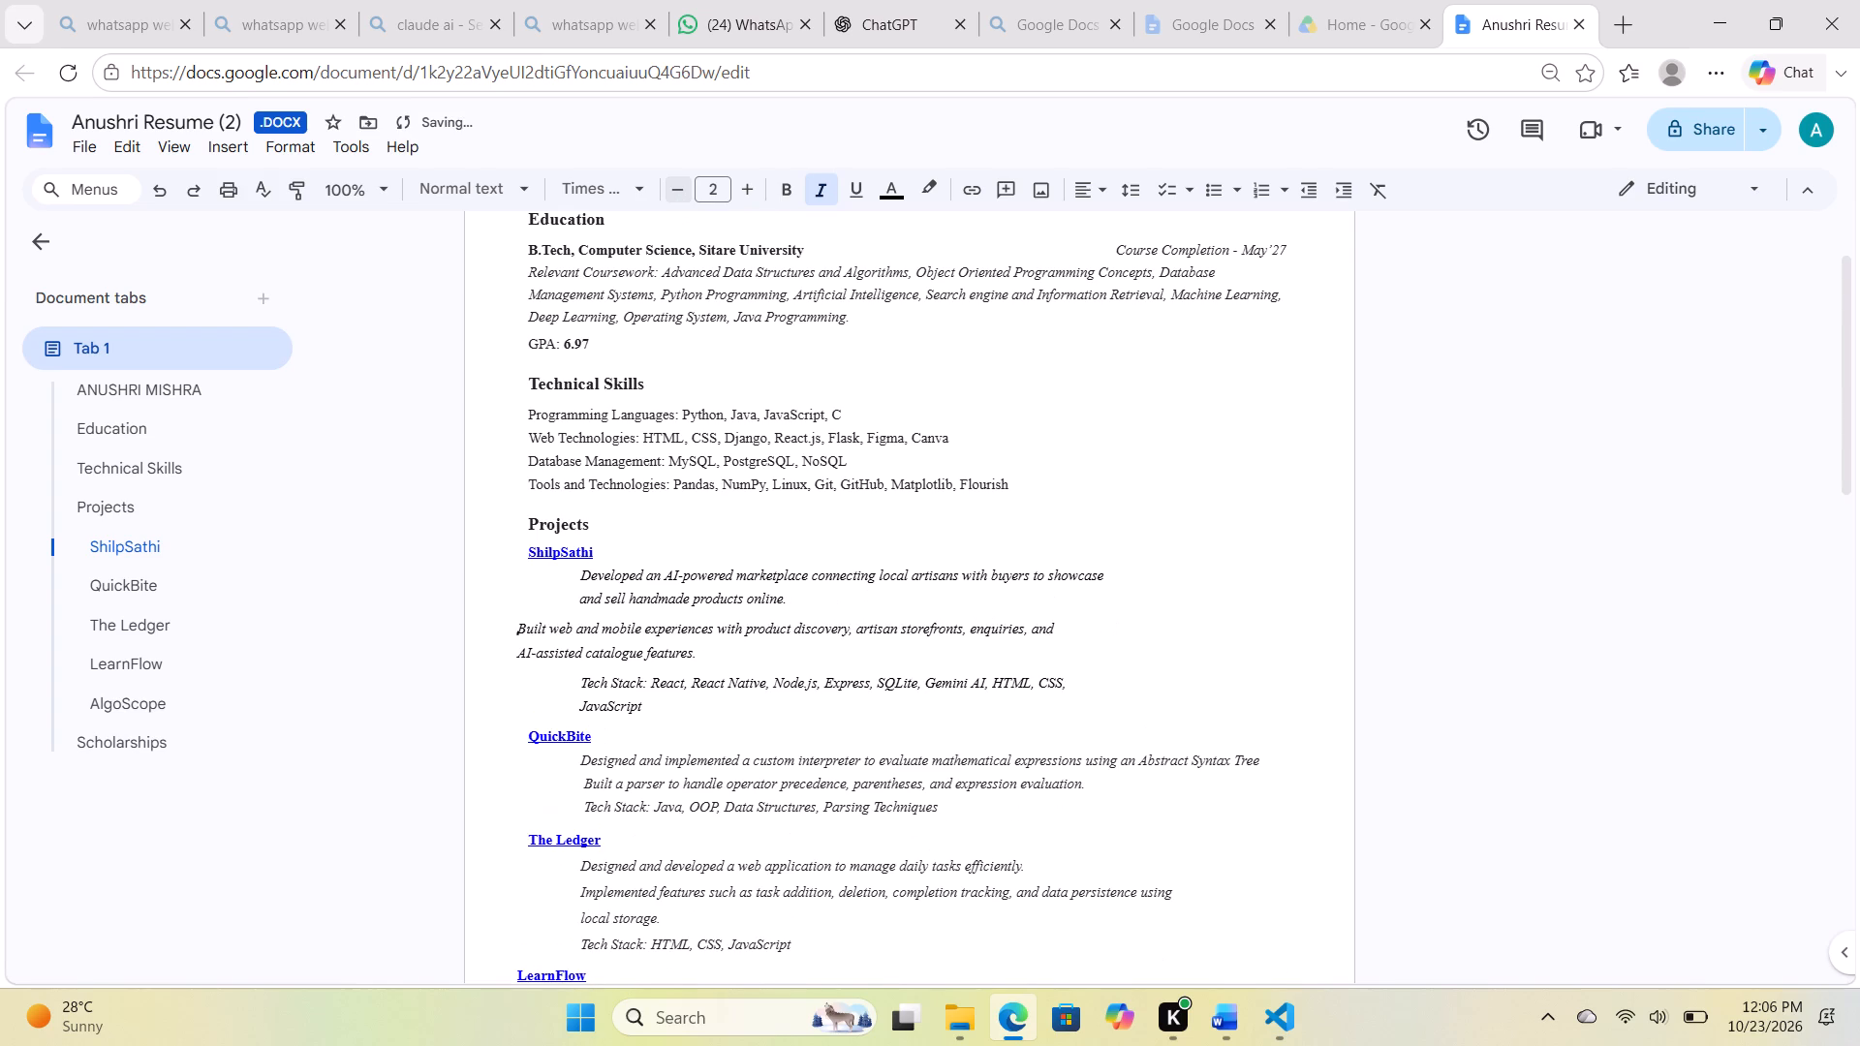
pyautogui.press('BackSpace')
pyautogui.press('Return')
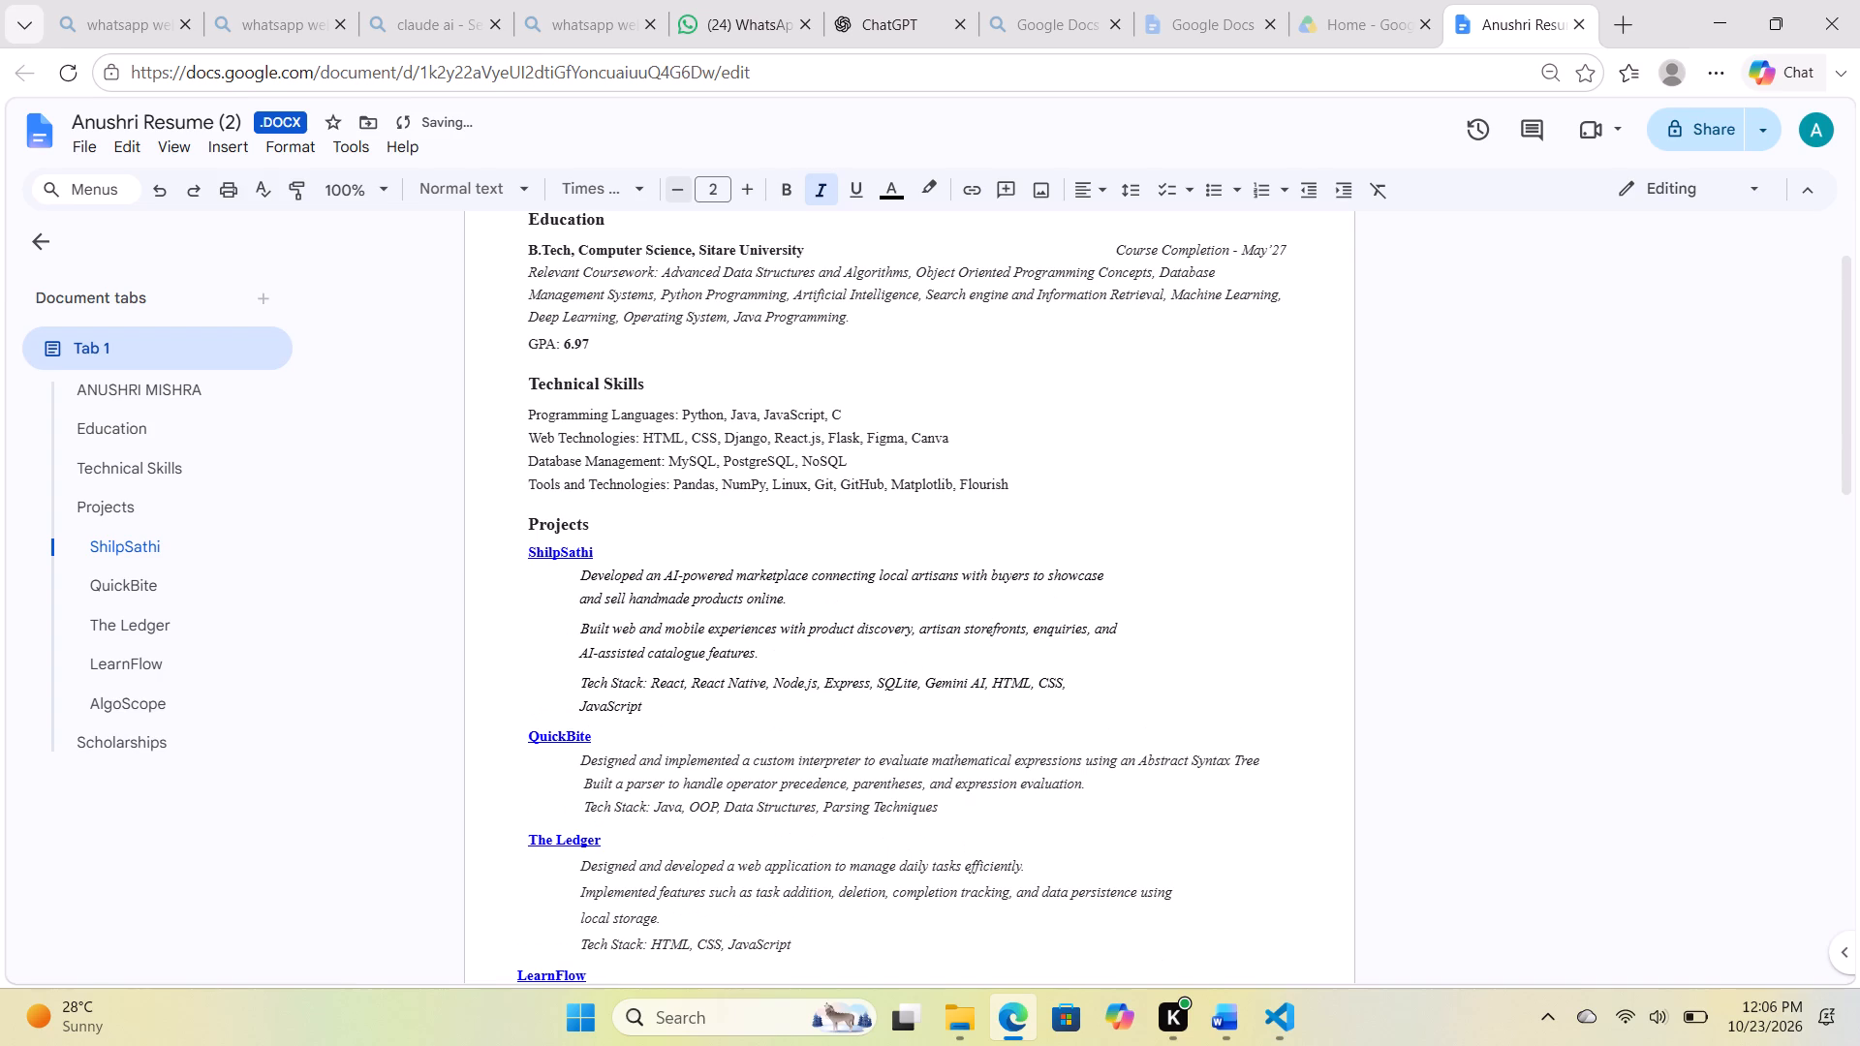
pyautogui.press('Left')
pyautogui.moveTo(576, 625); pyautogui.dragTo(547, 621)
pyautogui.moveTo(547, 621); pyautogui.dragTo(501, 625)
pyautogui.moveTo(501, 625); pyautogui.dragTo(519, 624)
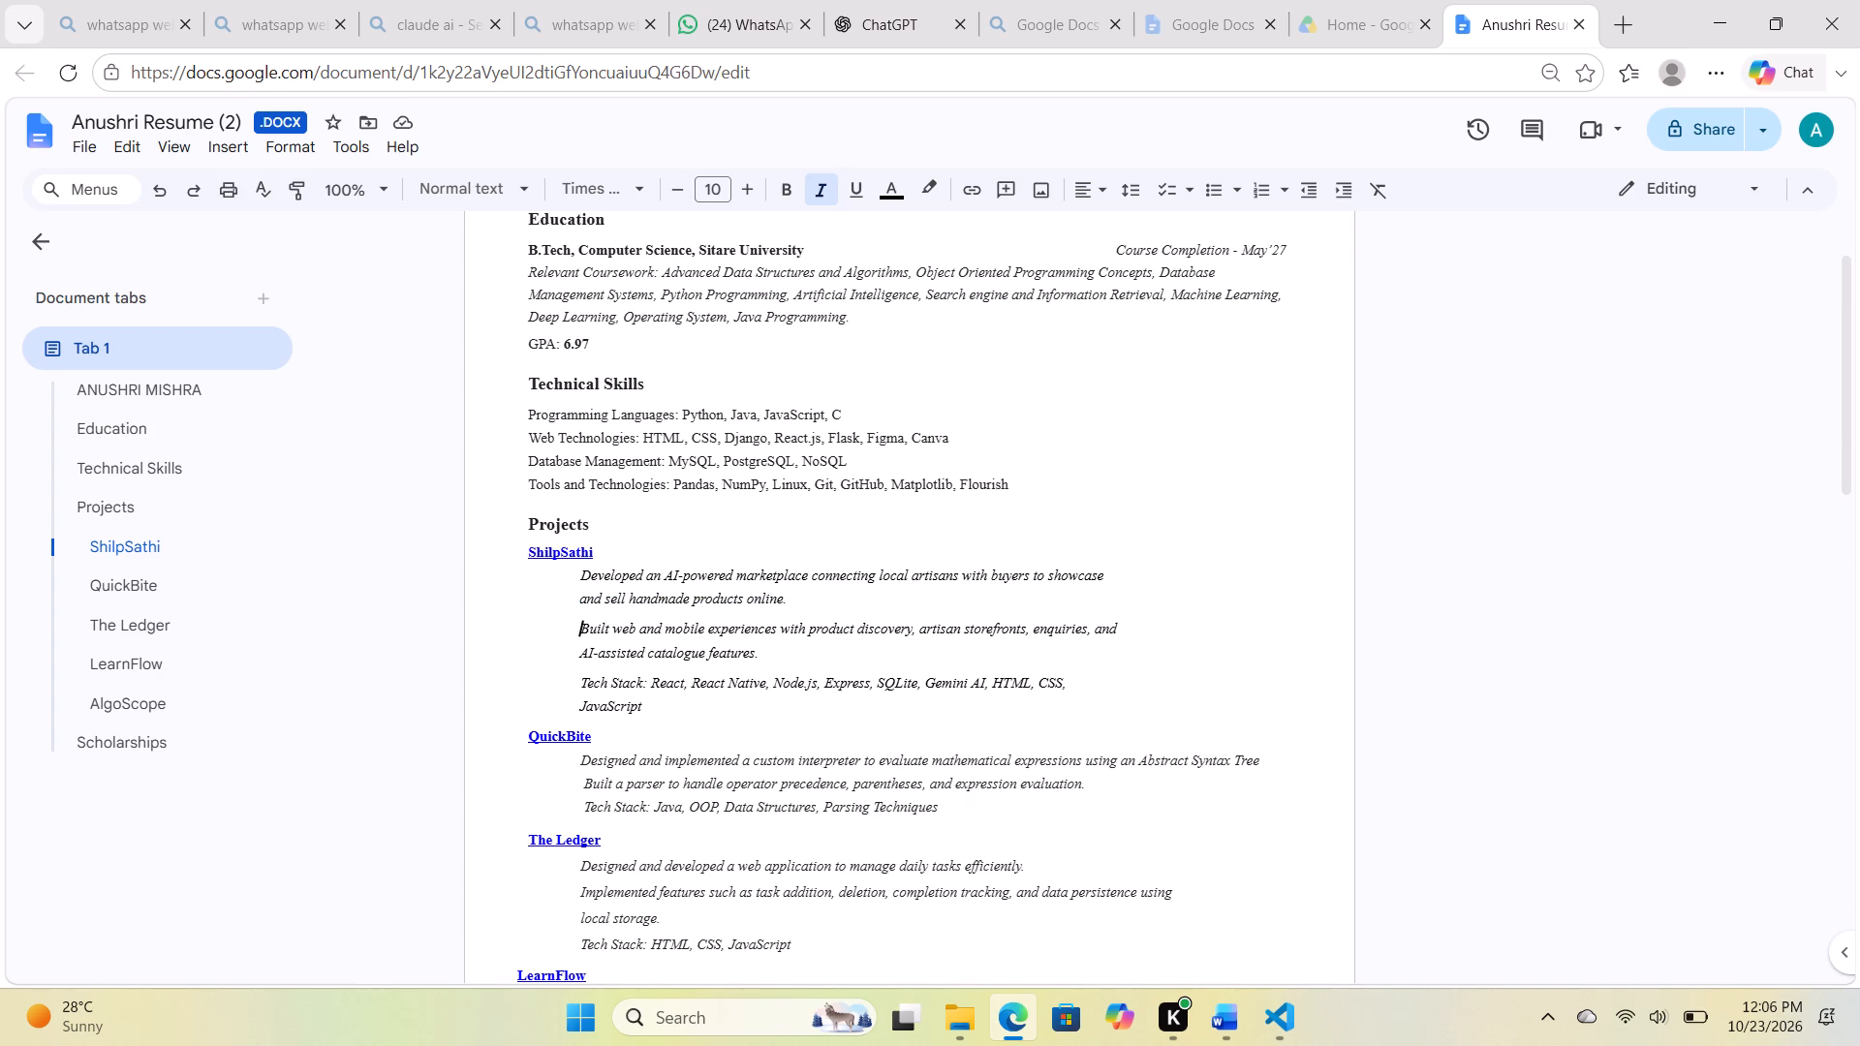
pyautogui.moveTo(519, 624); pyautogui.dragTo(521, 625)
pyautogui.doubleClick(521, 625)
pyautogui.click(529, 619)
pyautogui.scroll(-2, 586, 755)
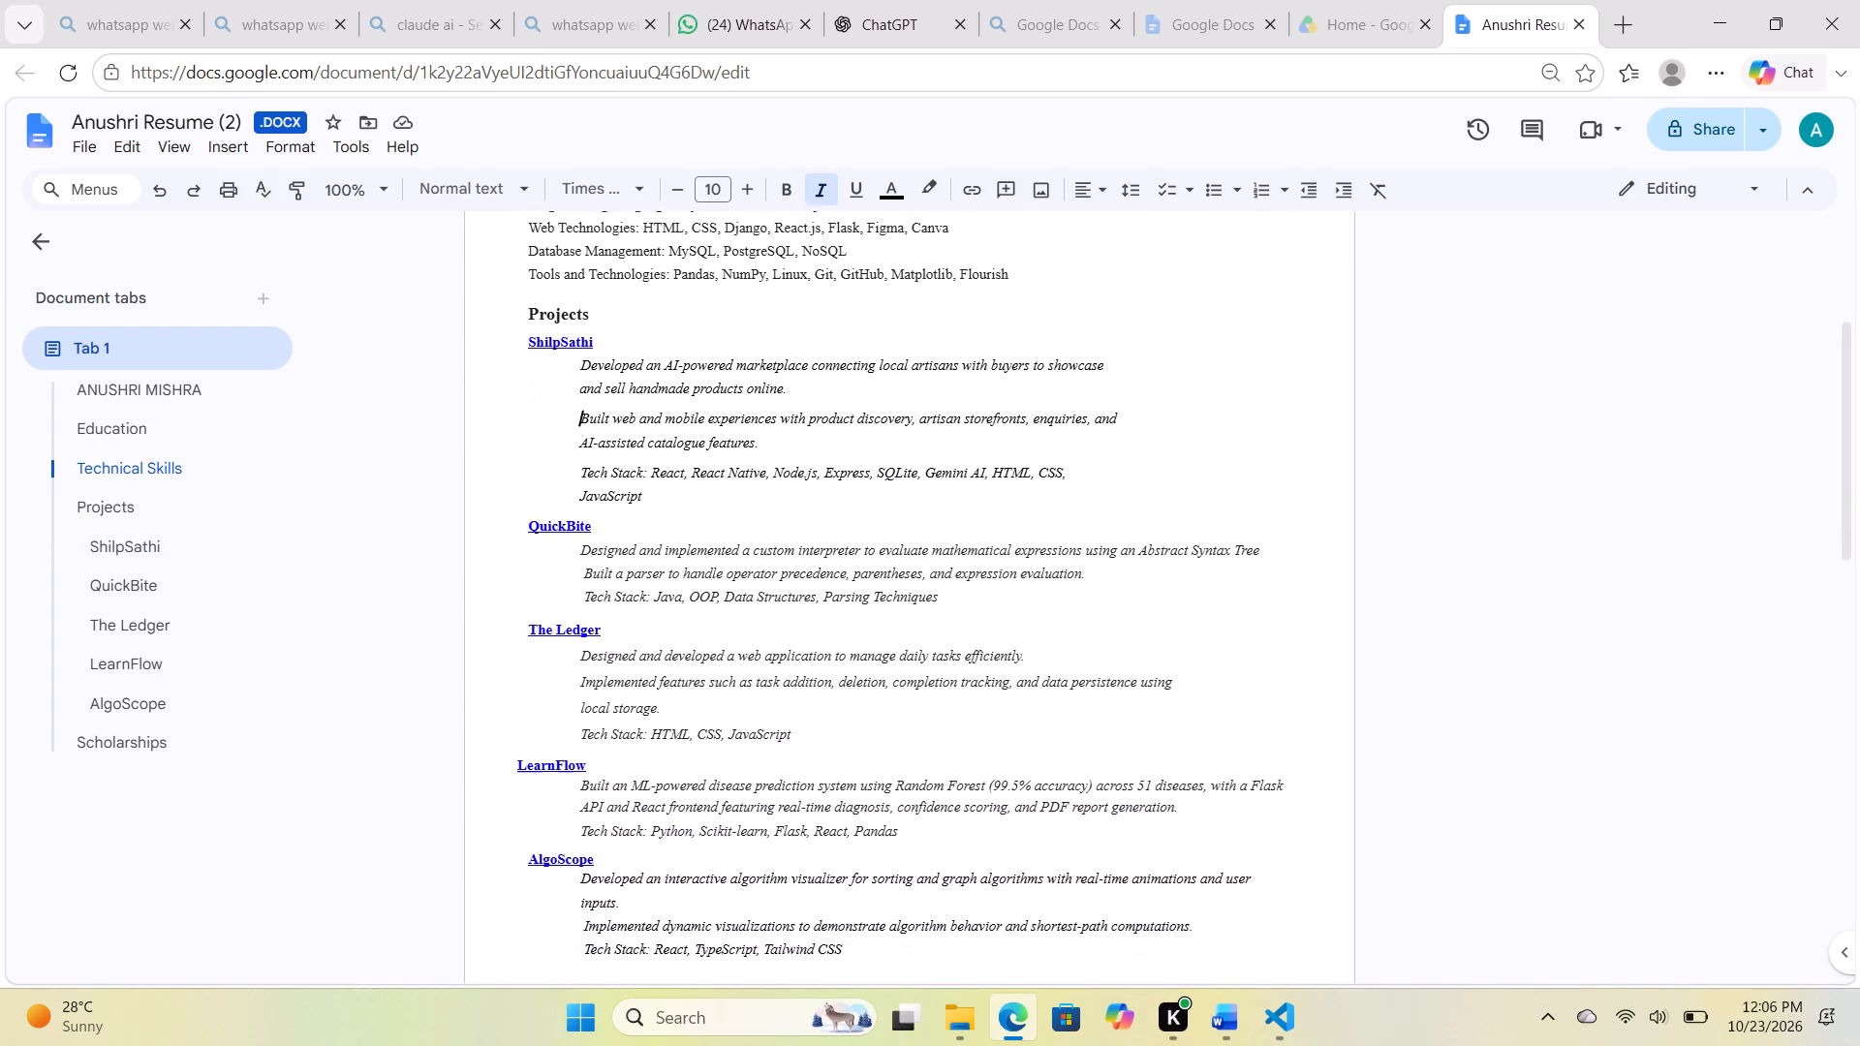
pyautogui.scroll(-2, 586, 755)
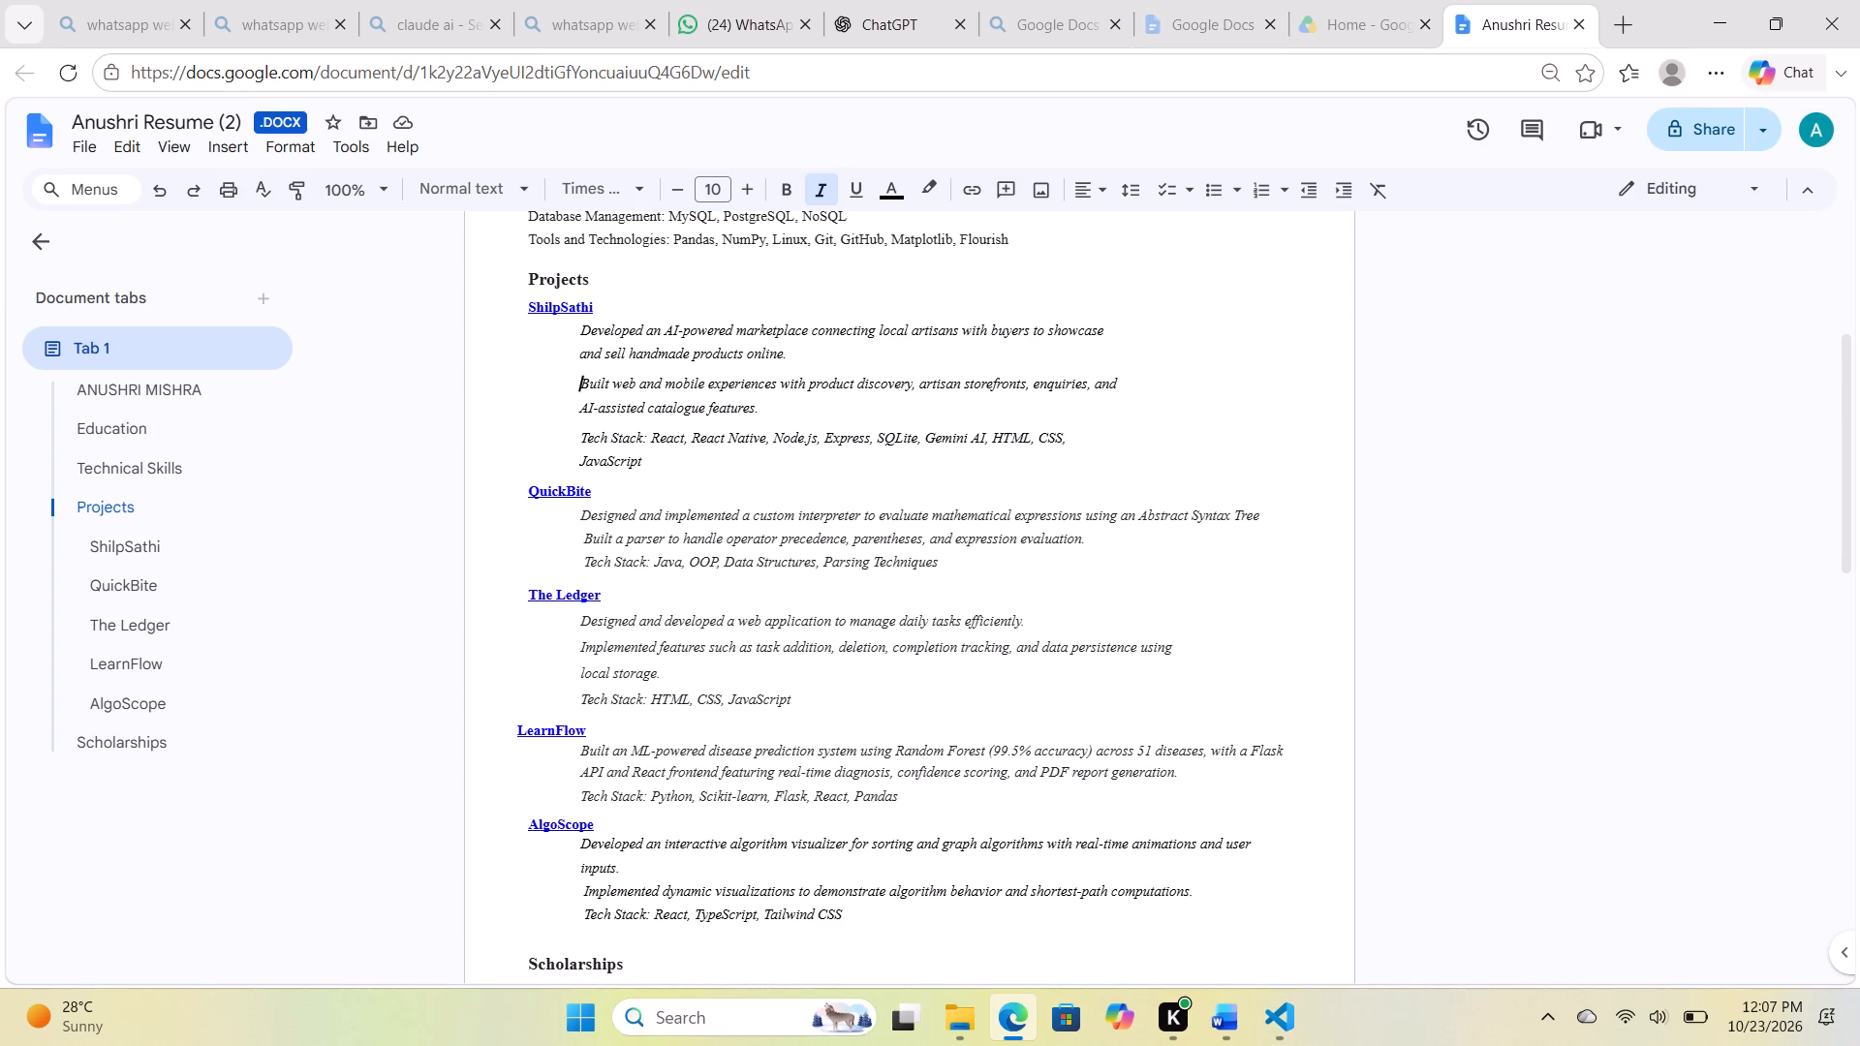
# Close the WhatsApp Web, Claude AI and Google Docs search tabs and the Google Docs home tab.
pyautogui.click(334, 29)
pyautogui.click(334, 29)
pyautogui.click(334, 29)
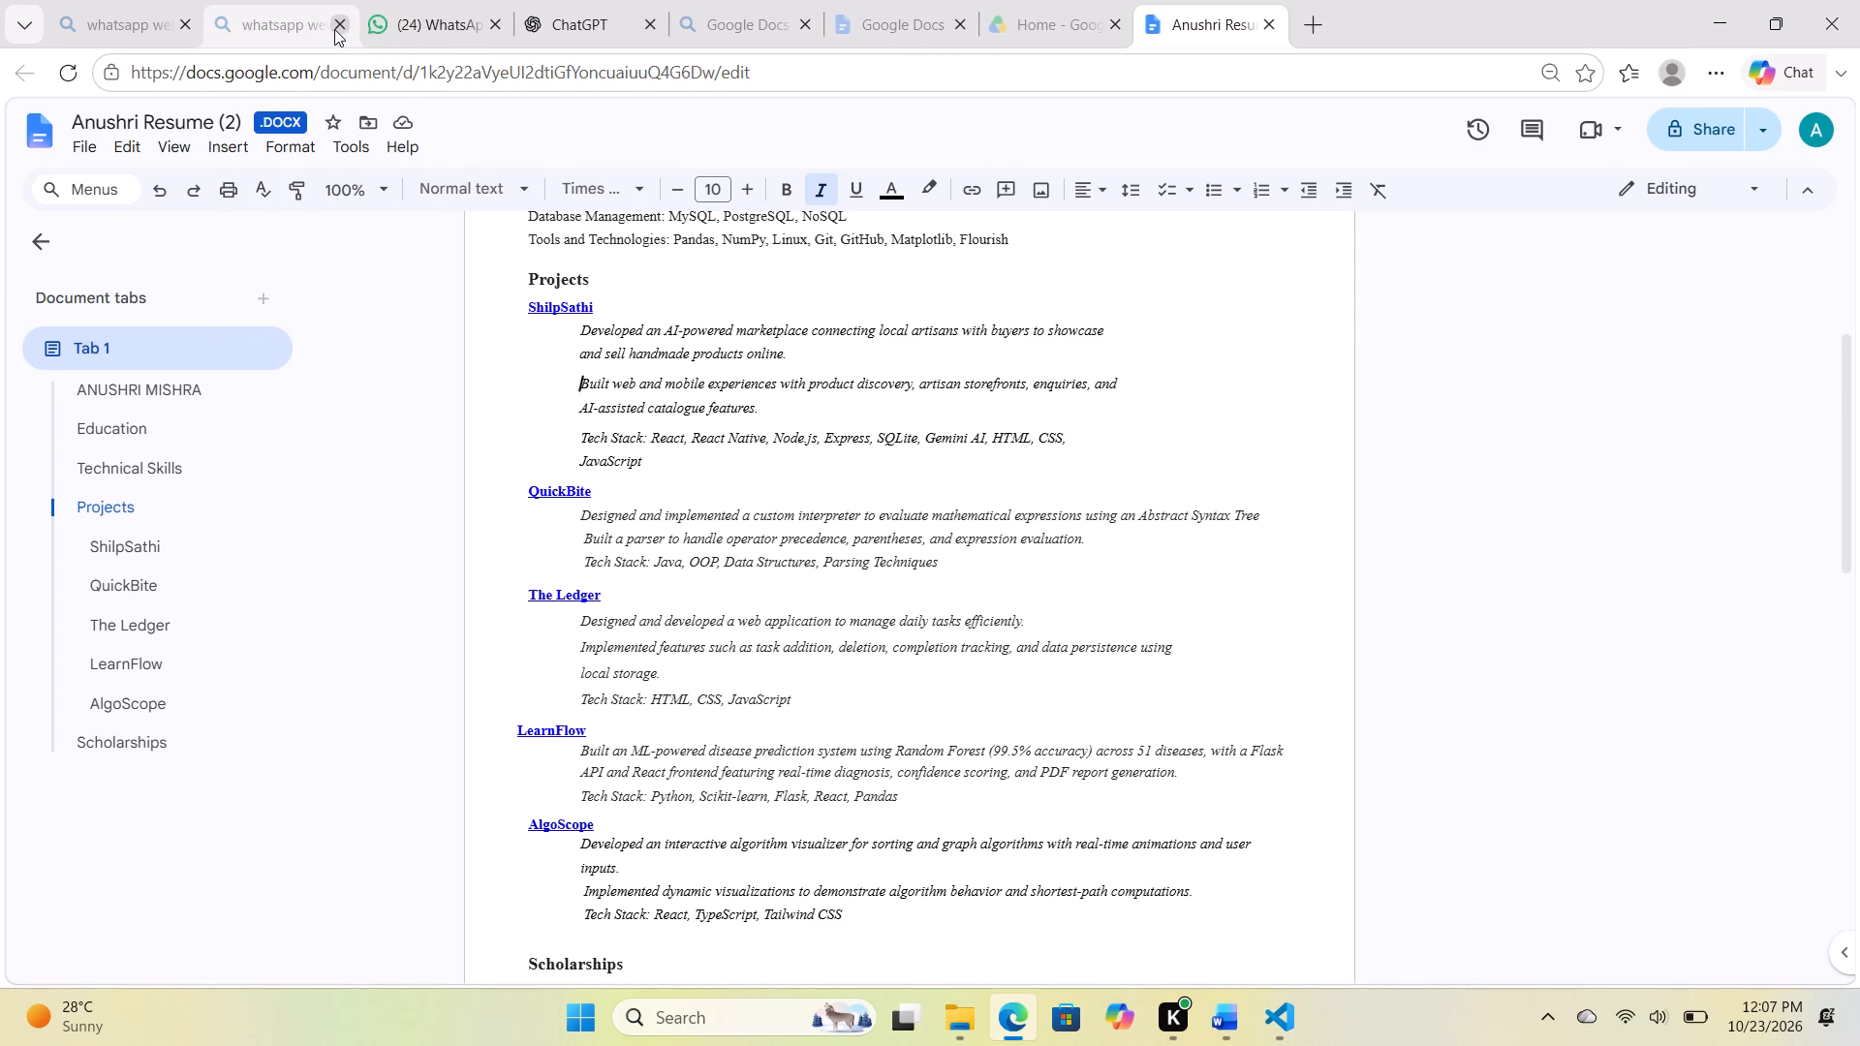
pyautogui.click(182, 24)
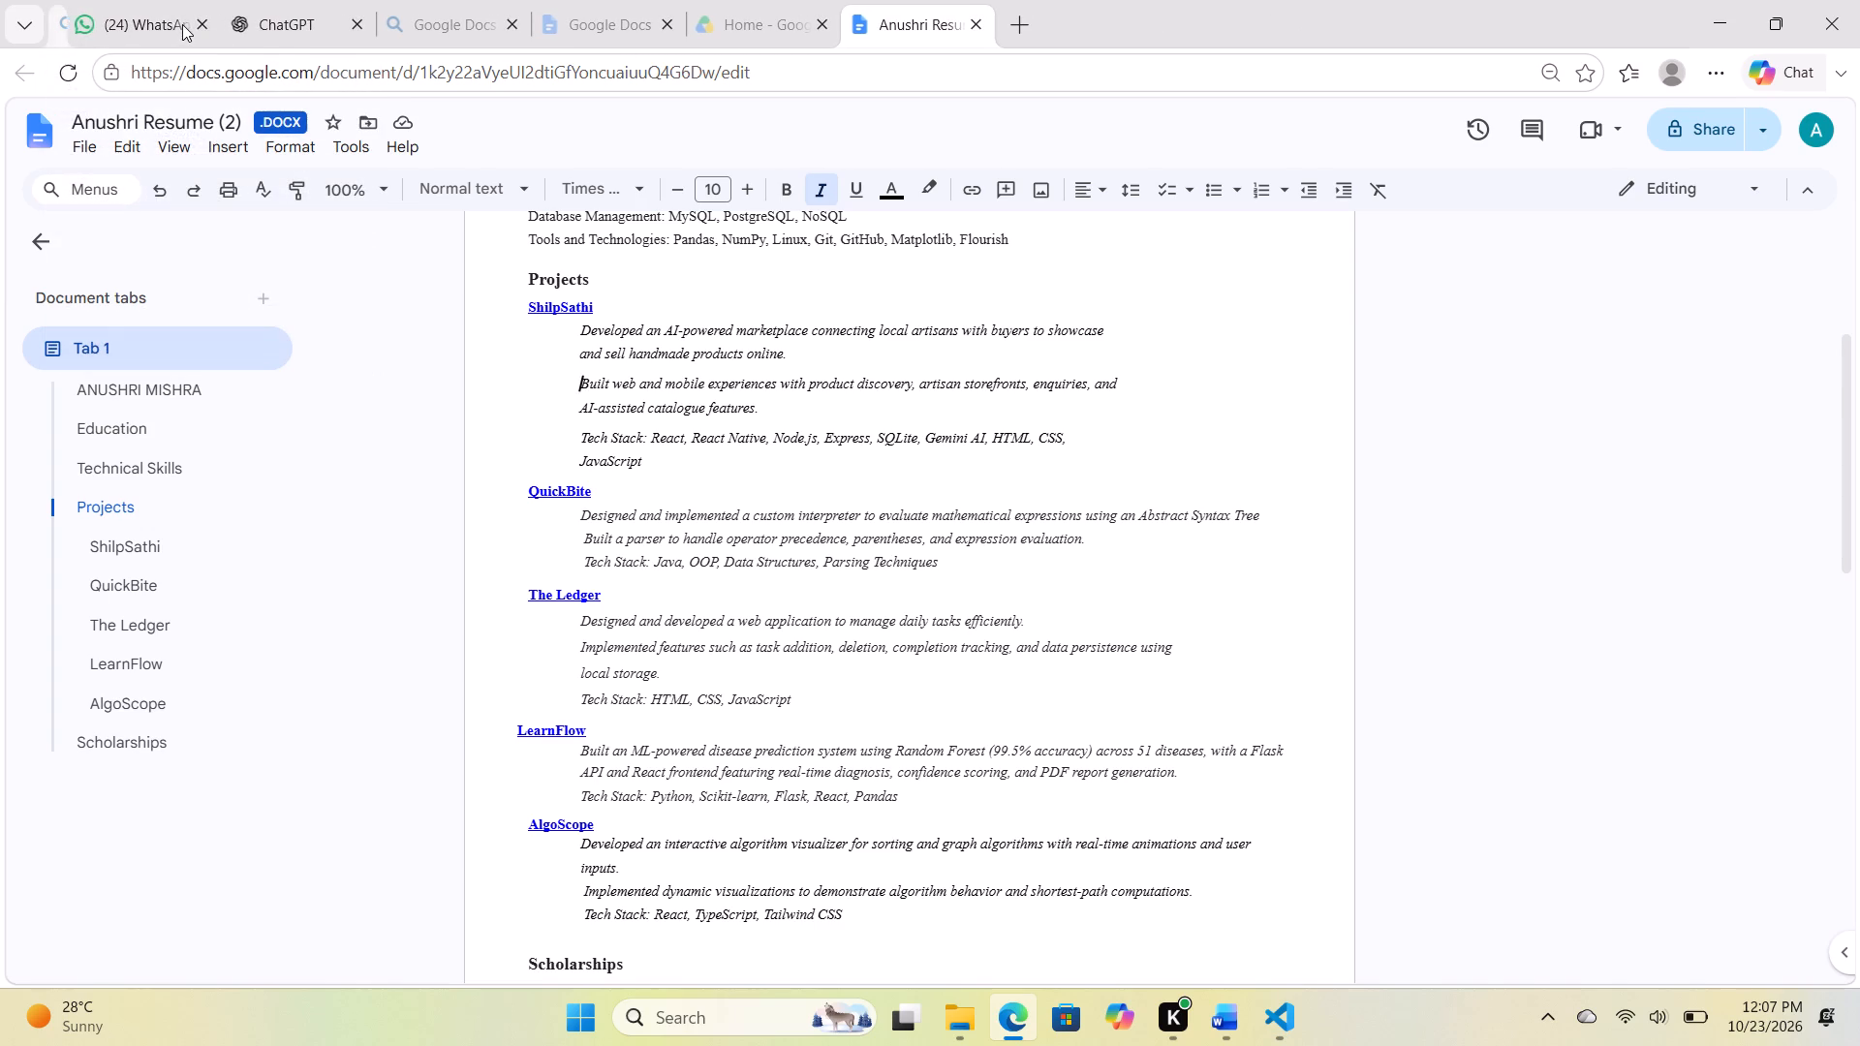
pyautogui.click(499, 24)
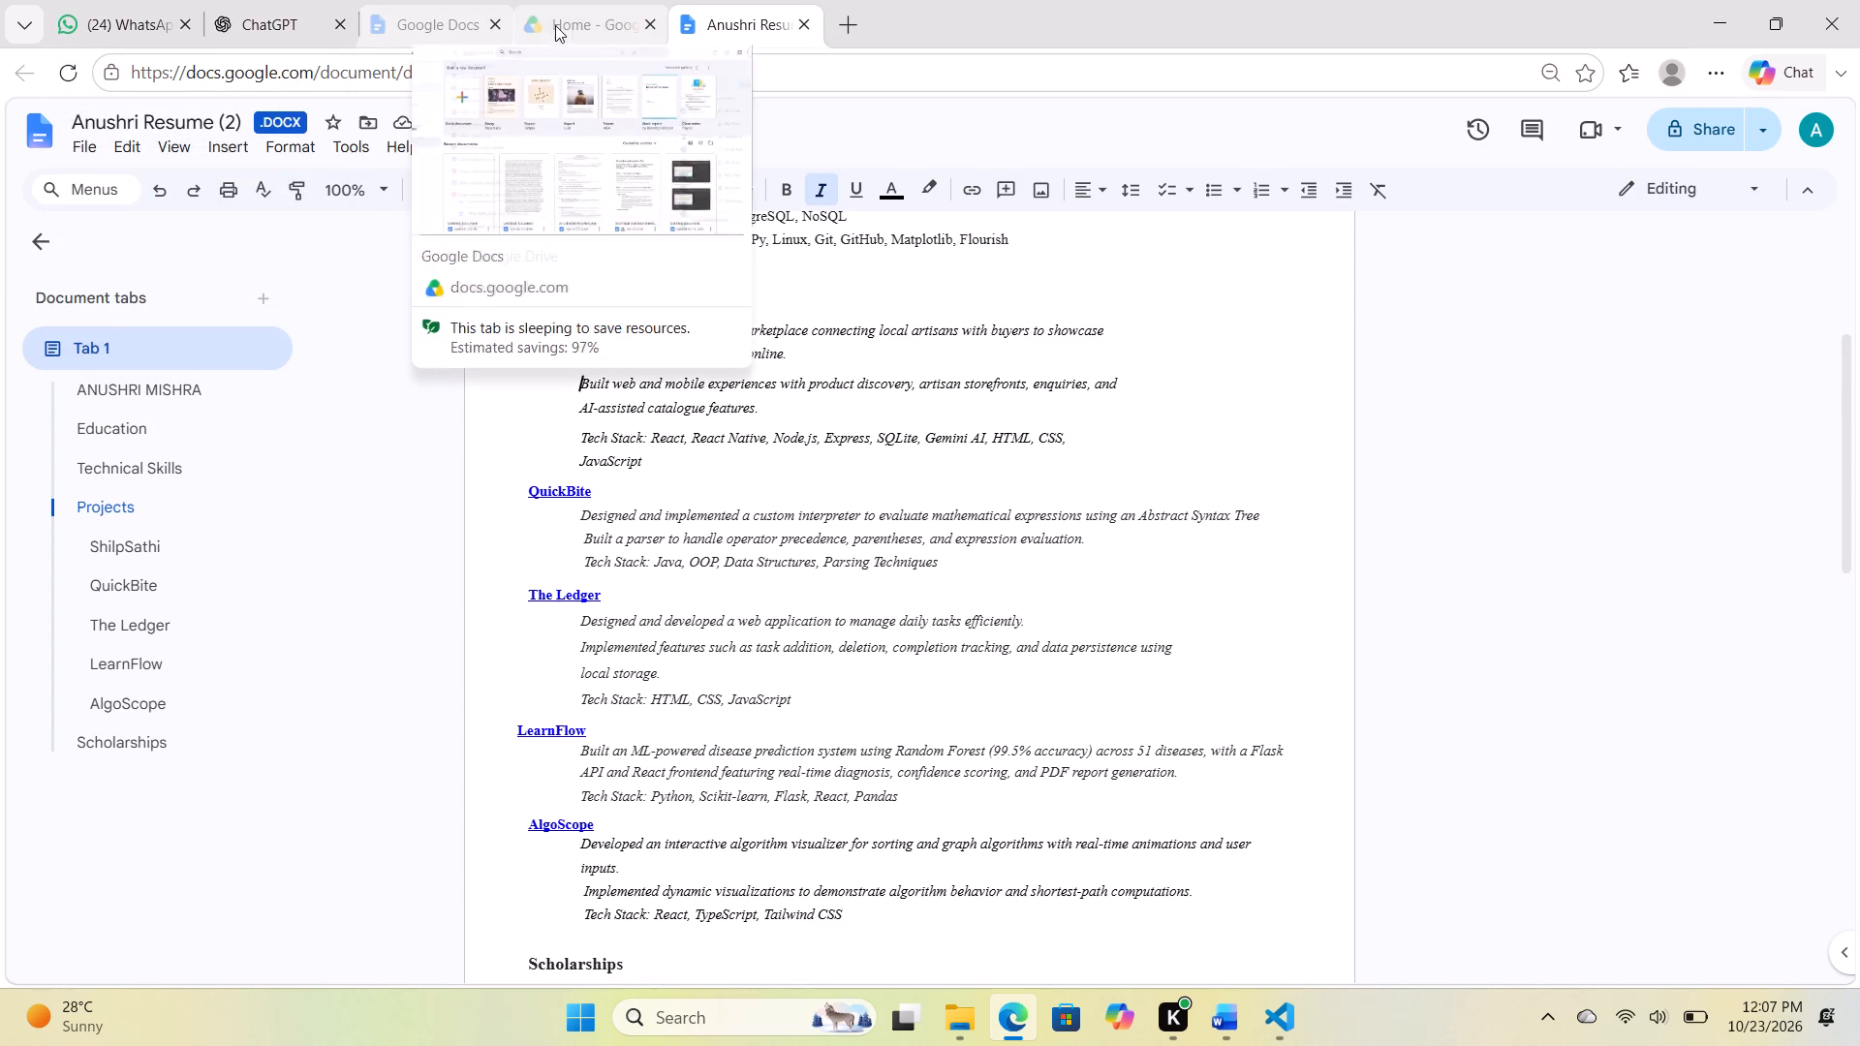
pyautogui.click(649, 28)
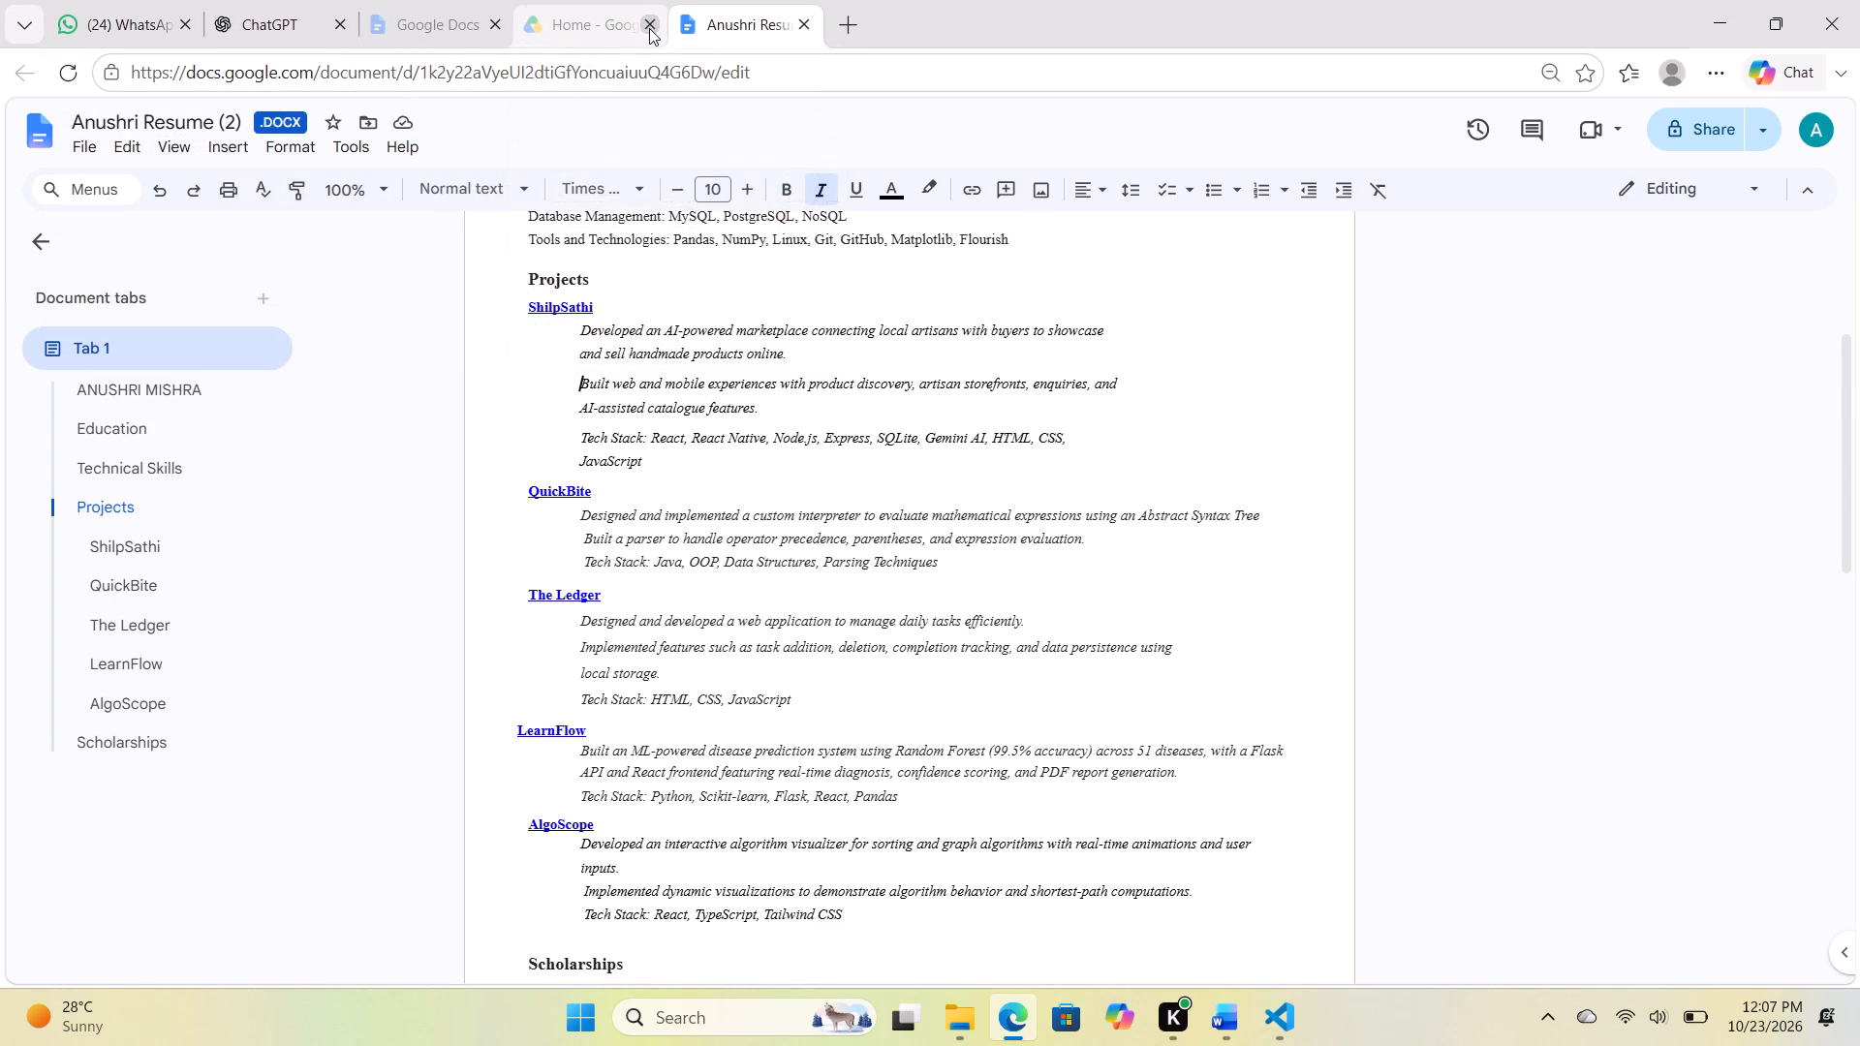
# Find GitHub through the Windows search, open its website and show the account's list of repositories.
pyautogui.click(753, 1020)
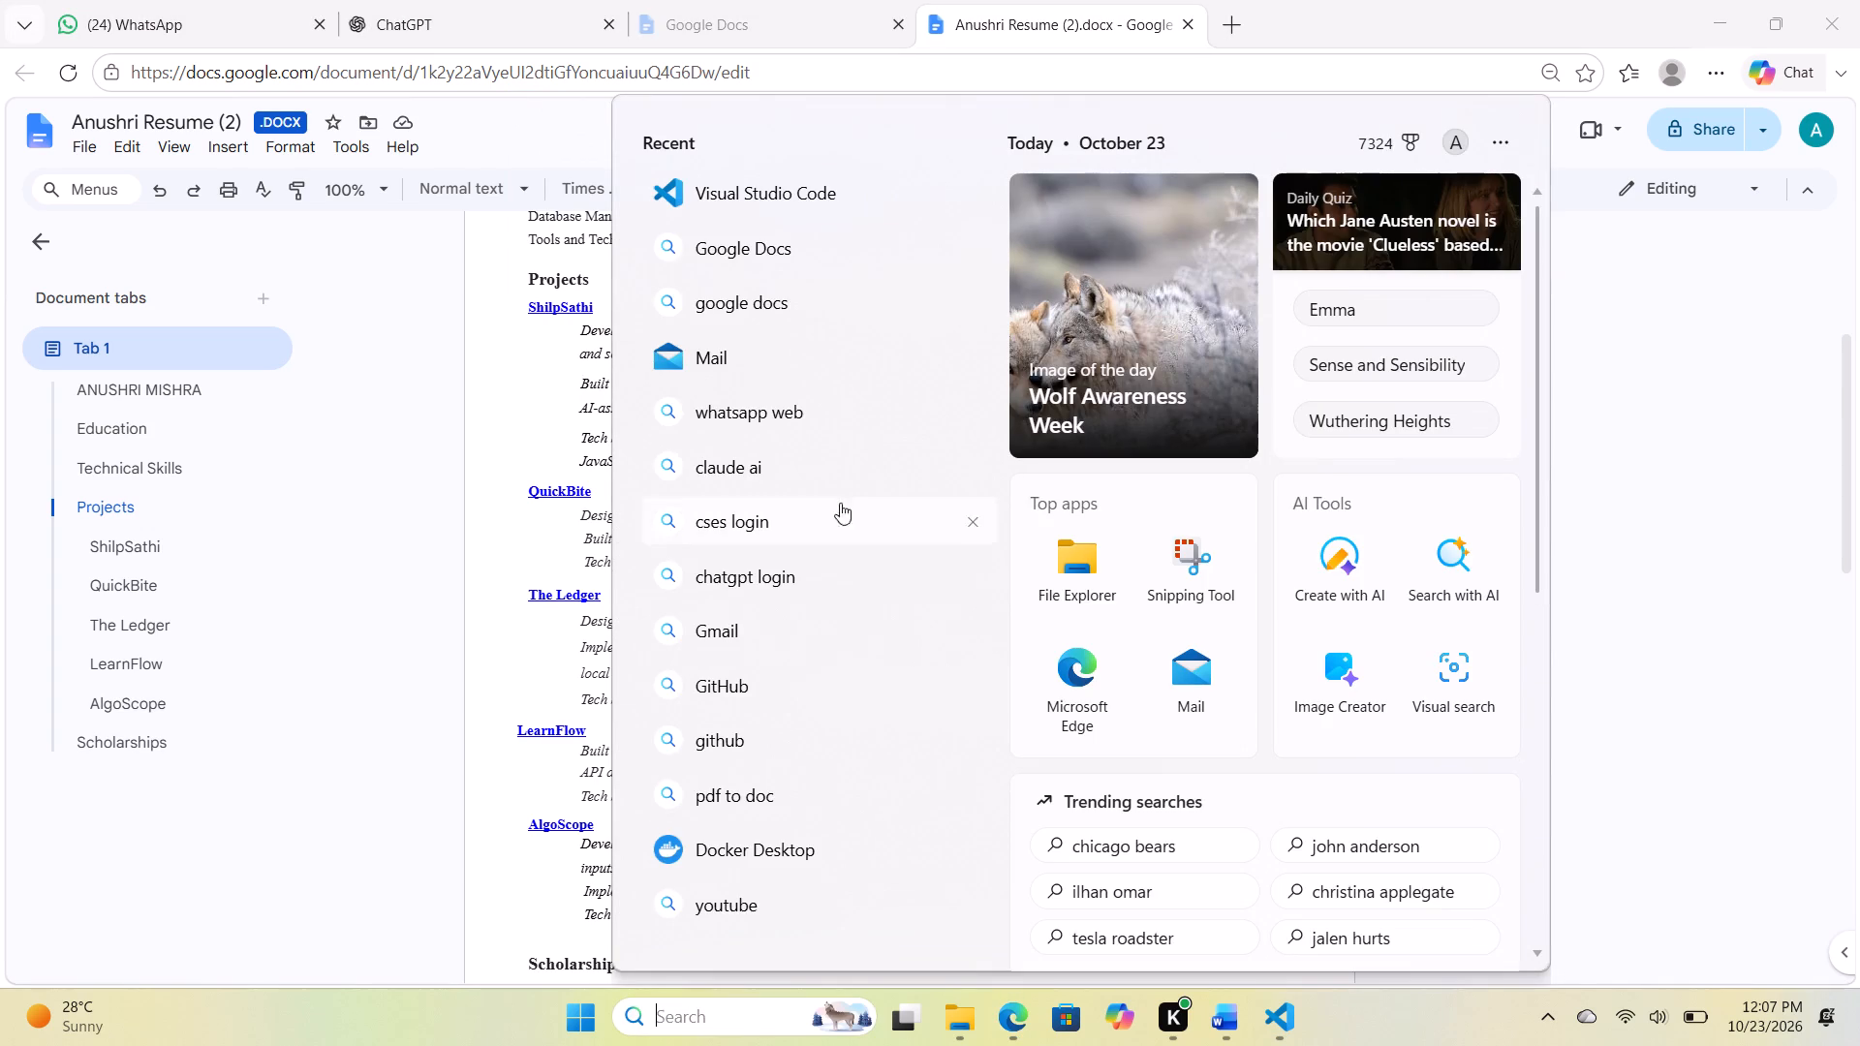
pyautogui.click(766, 680)
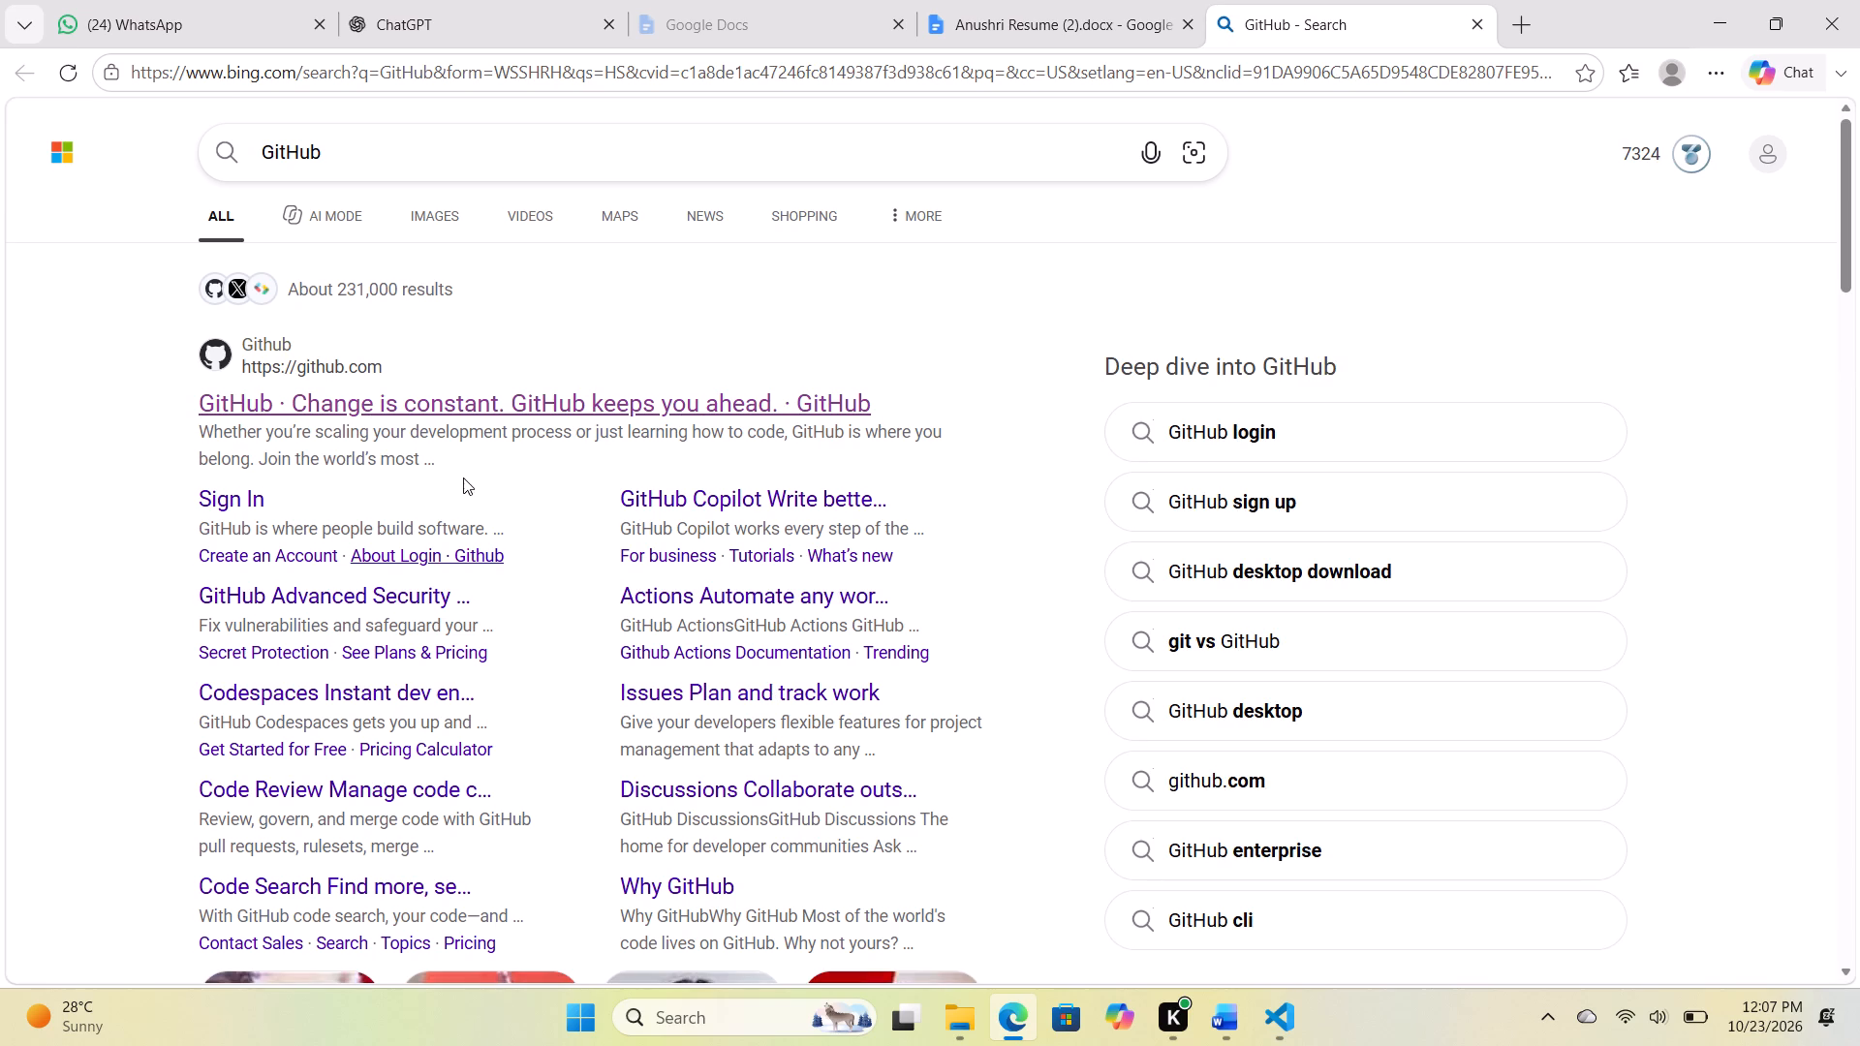
pyautogui.click(419, 405)
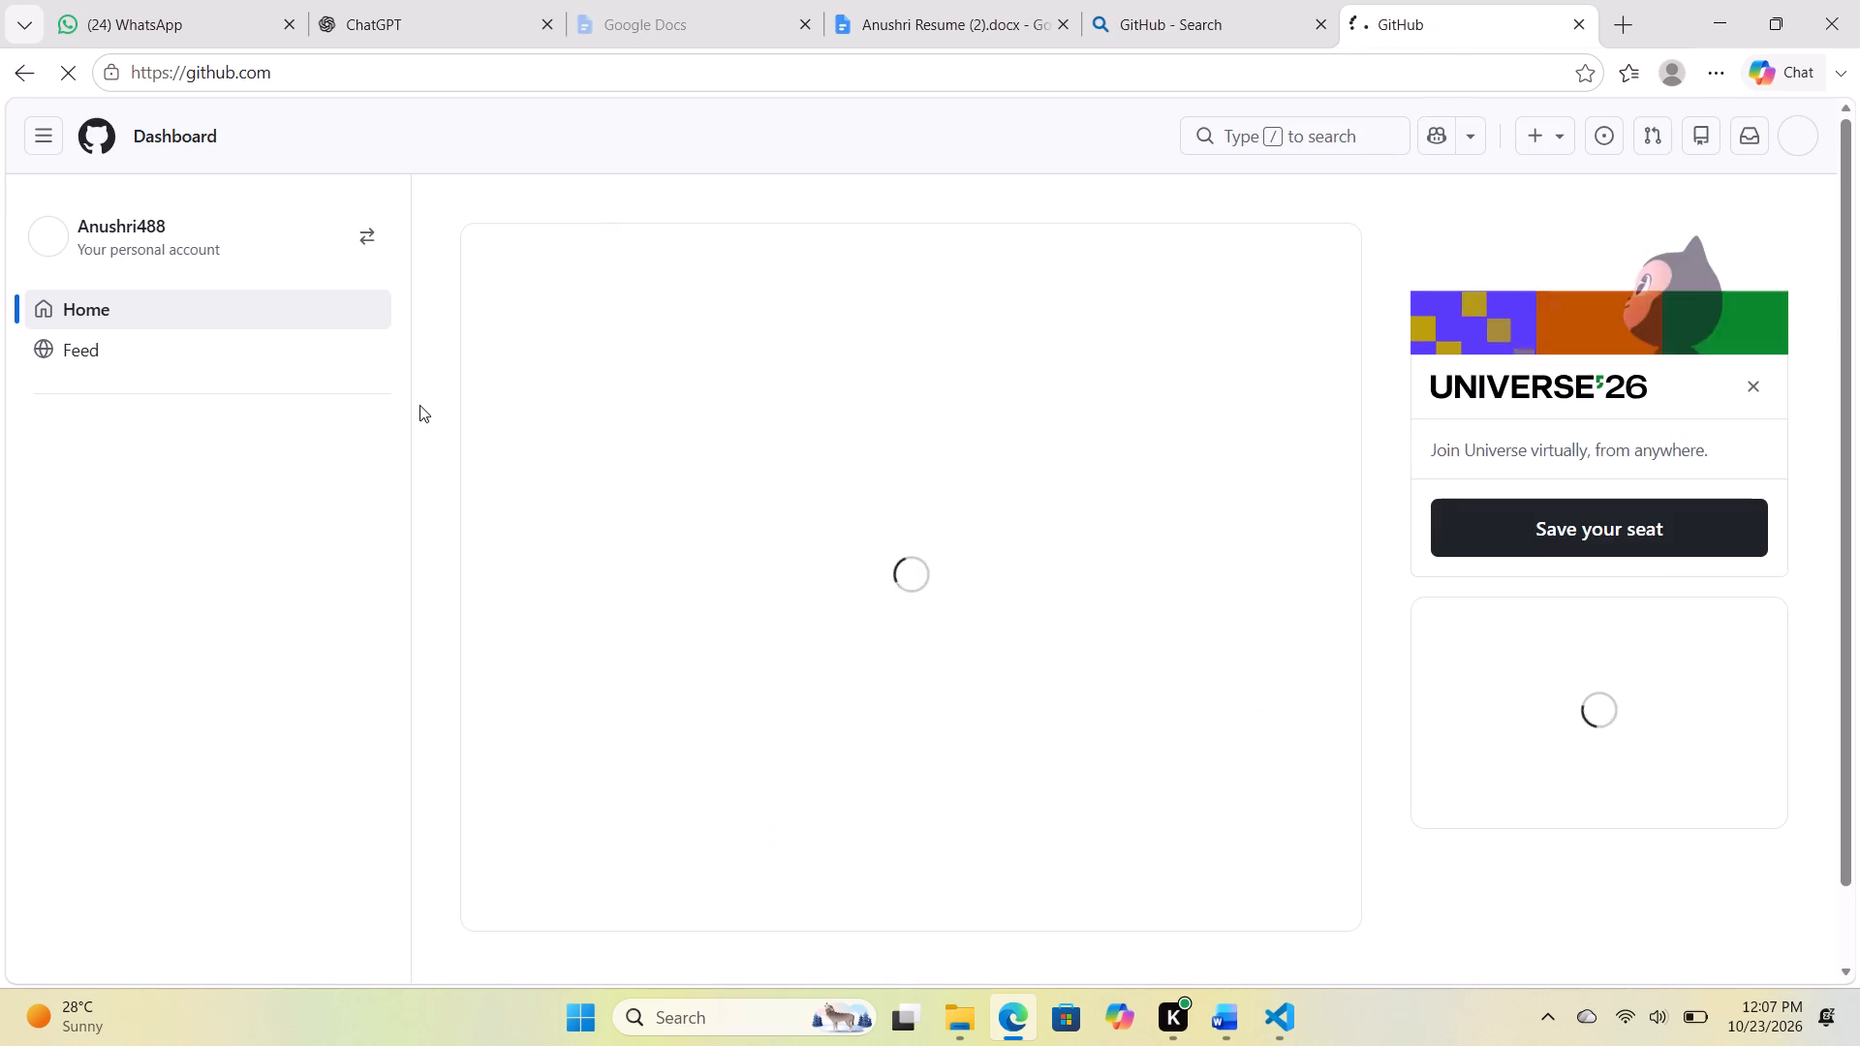
pyautogui.click(1795, 130)
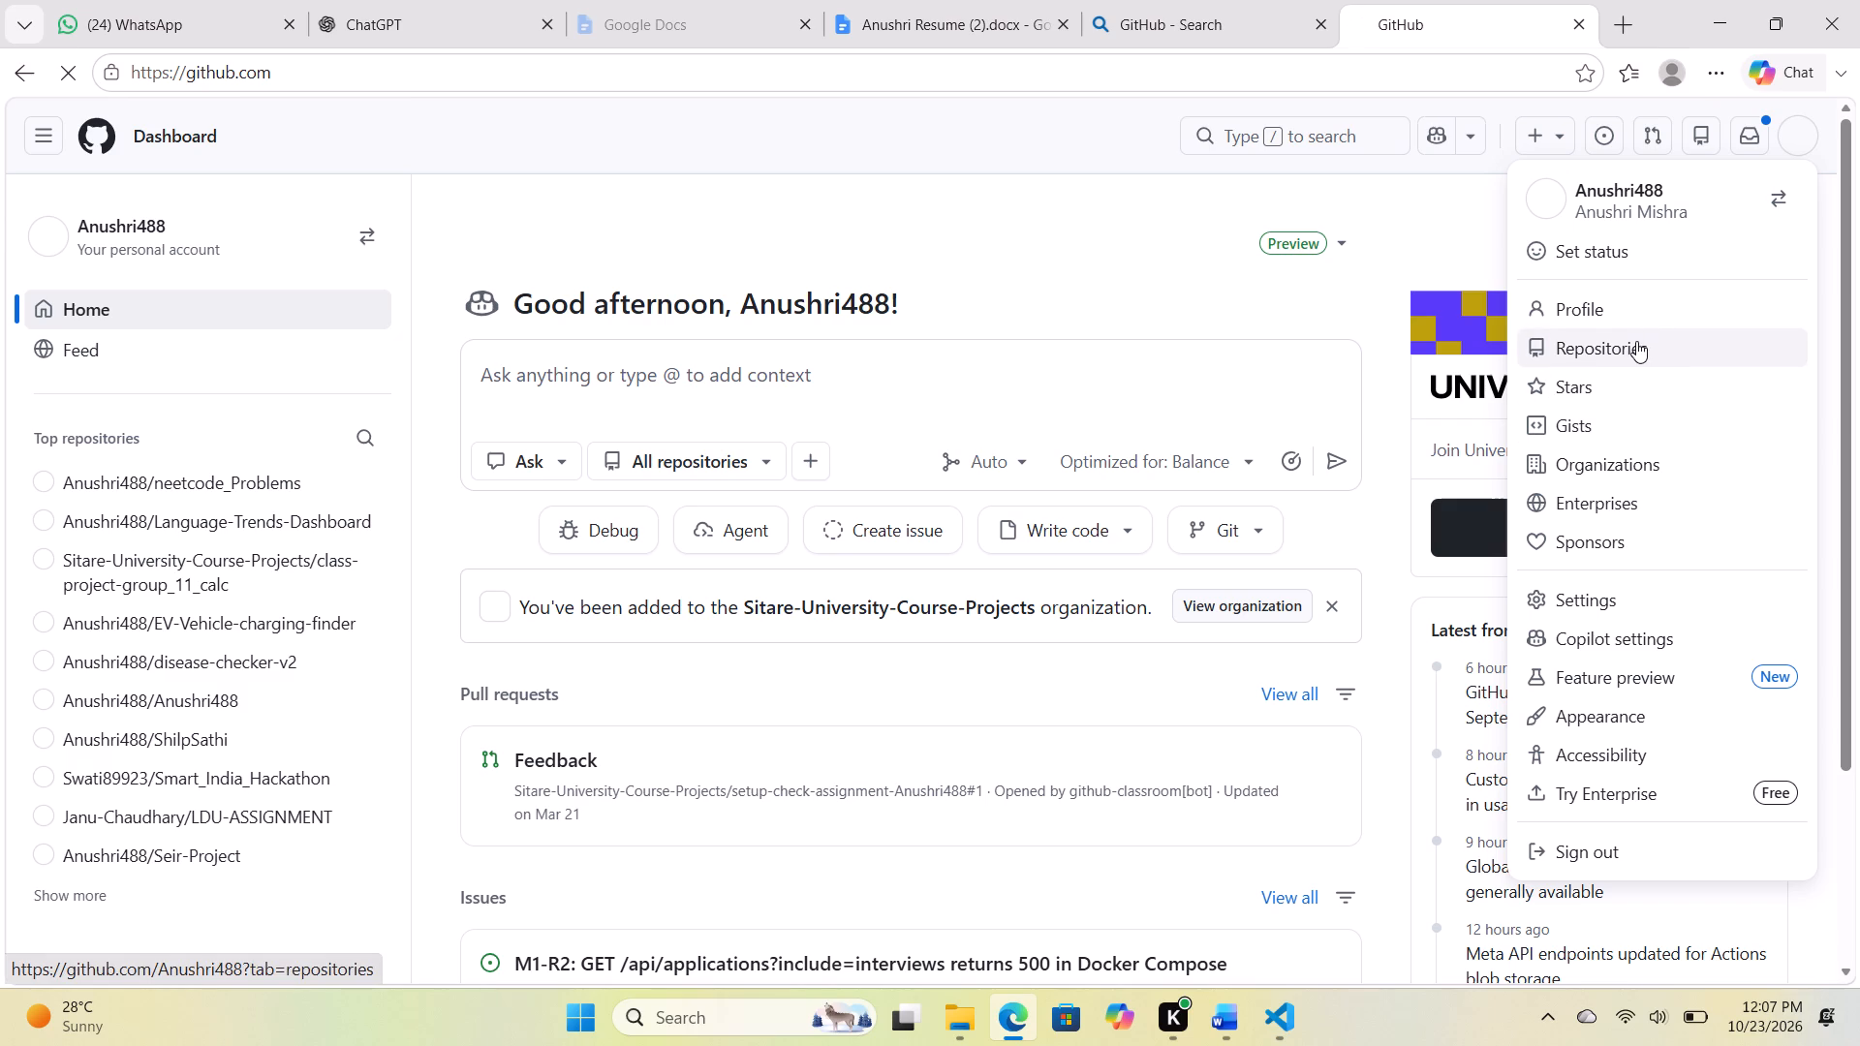
pyautogui.click(1636, 341)
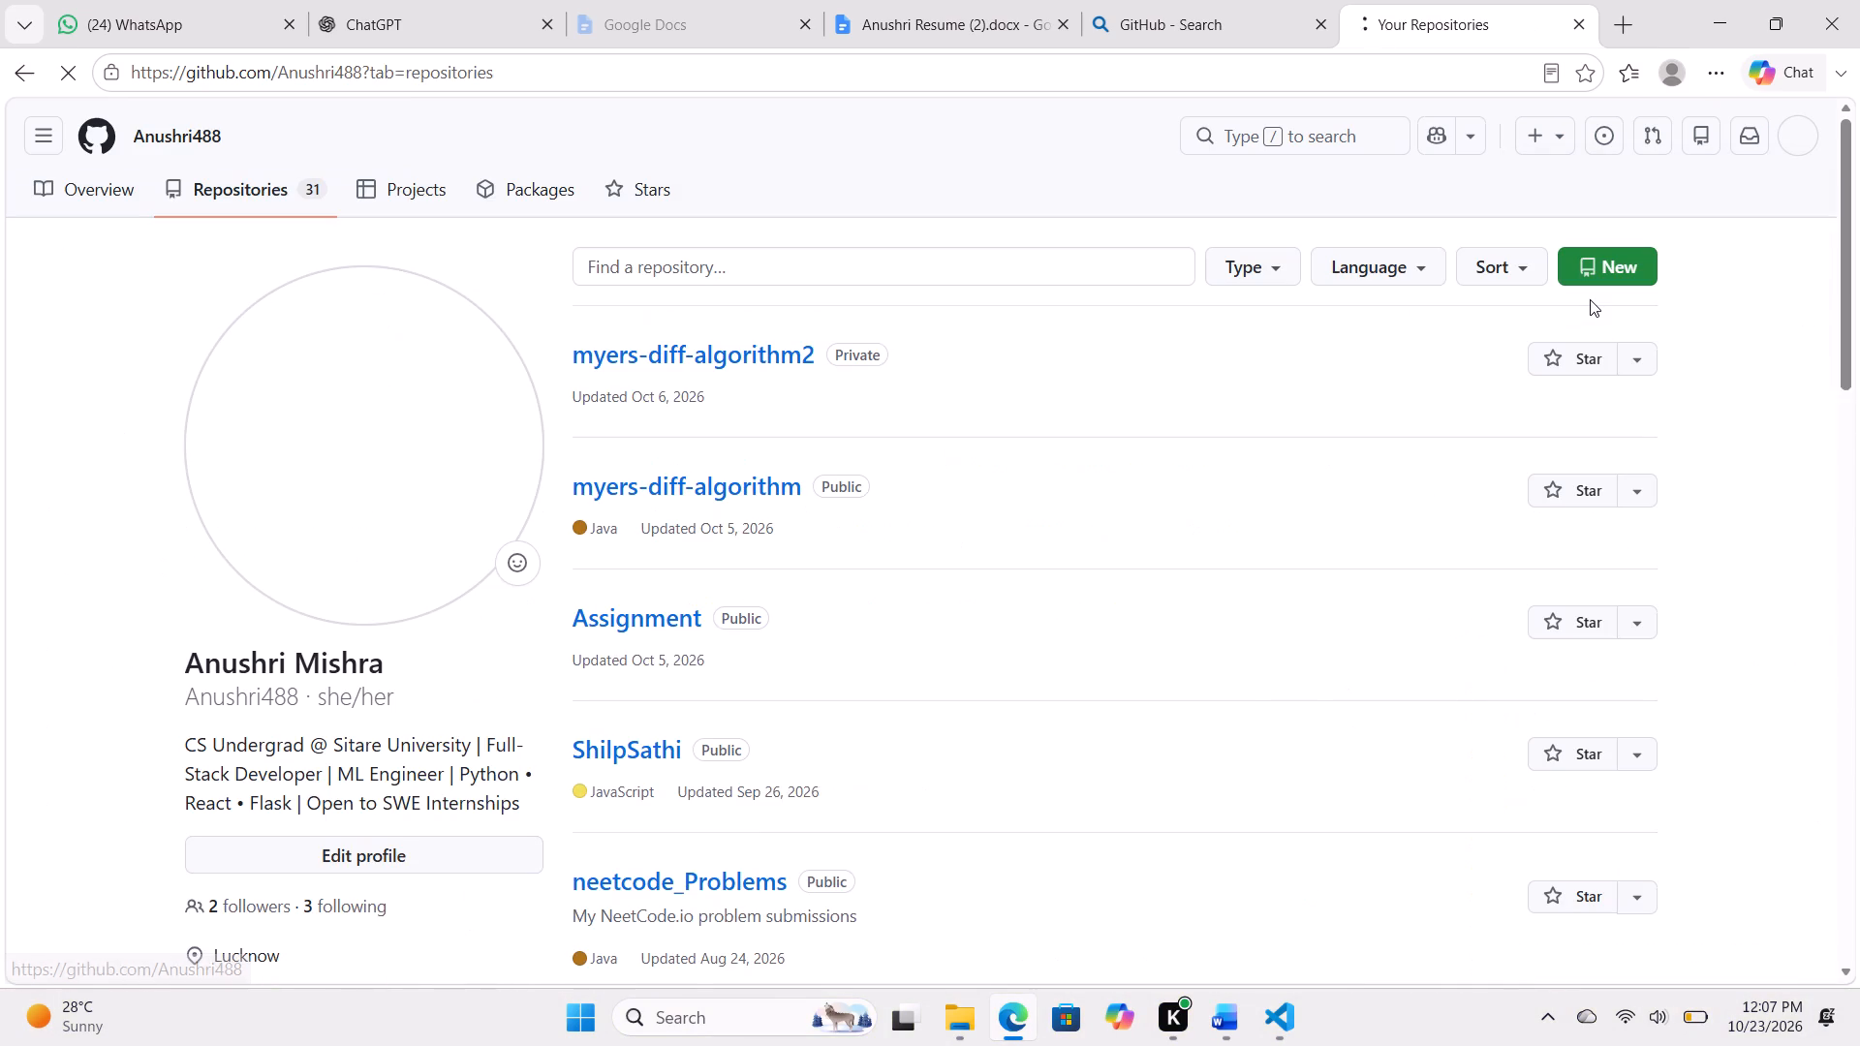
# Open the GitHub notifications inbox.
pyautogui.click(1759, 133)
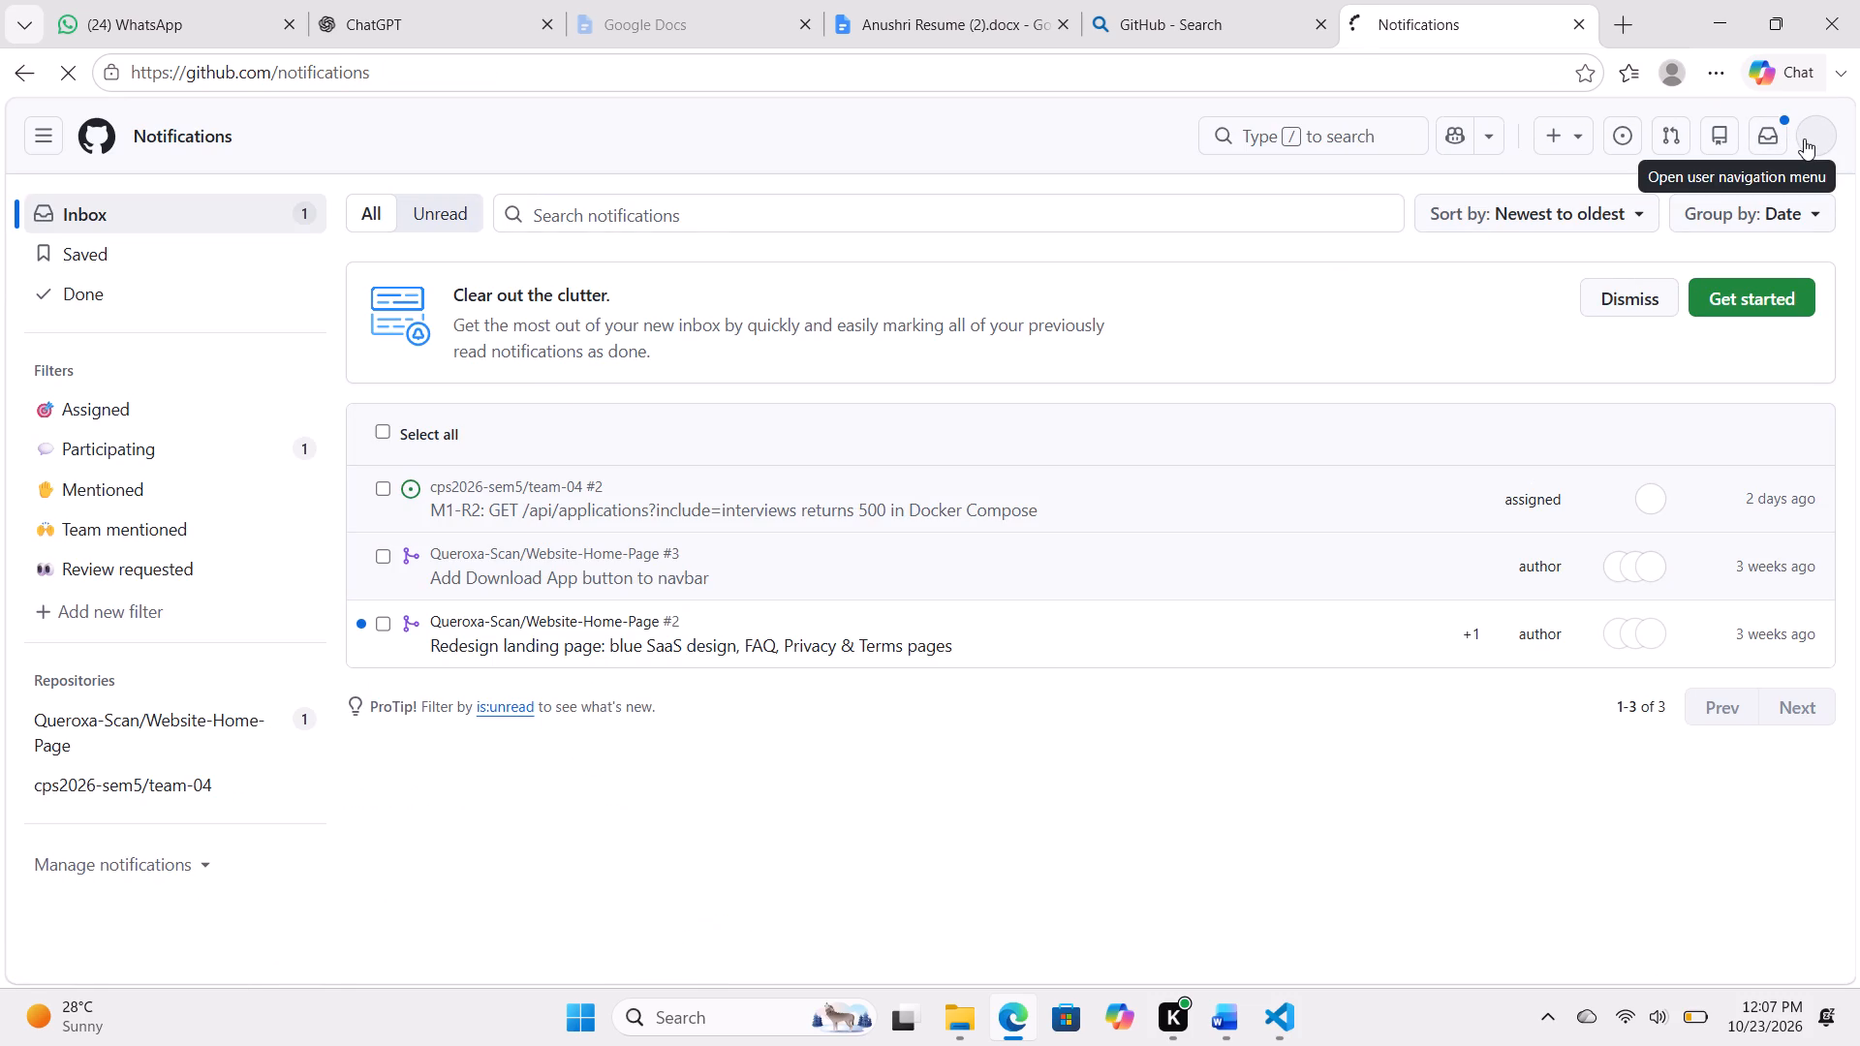
pyautogui.click(1804, 138)
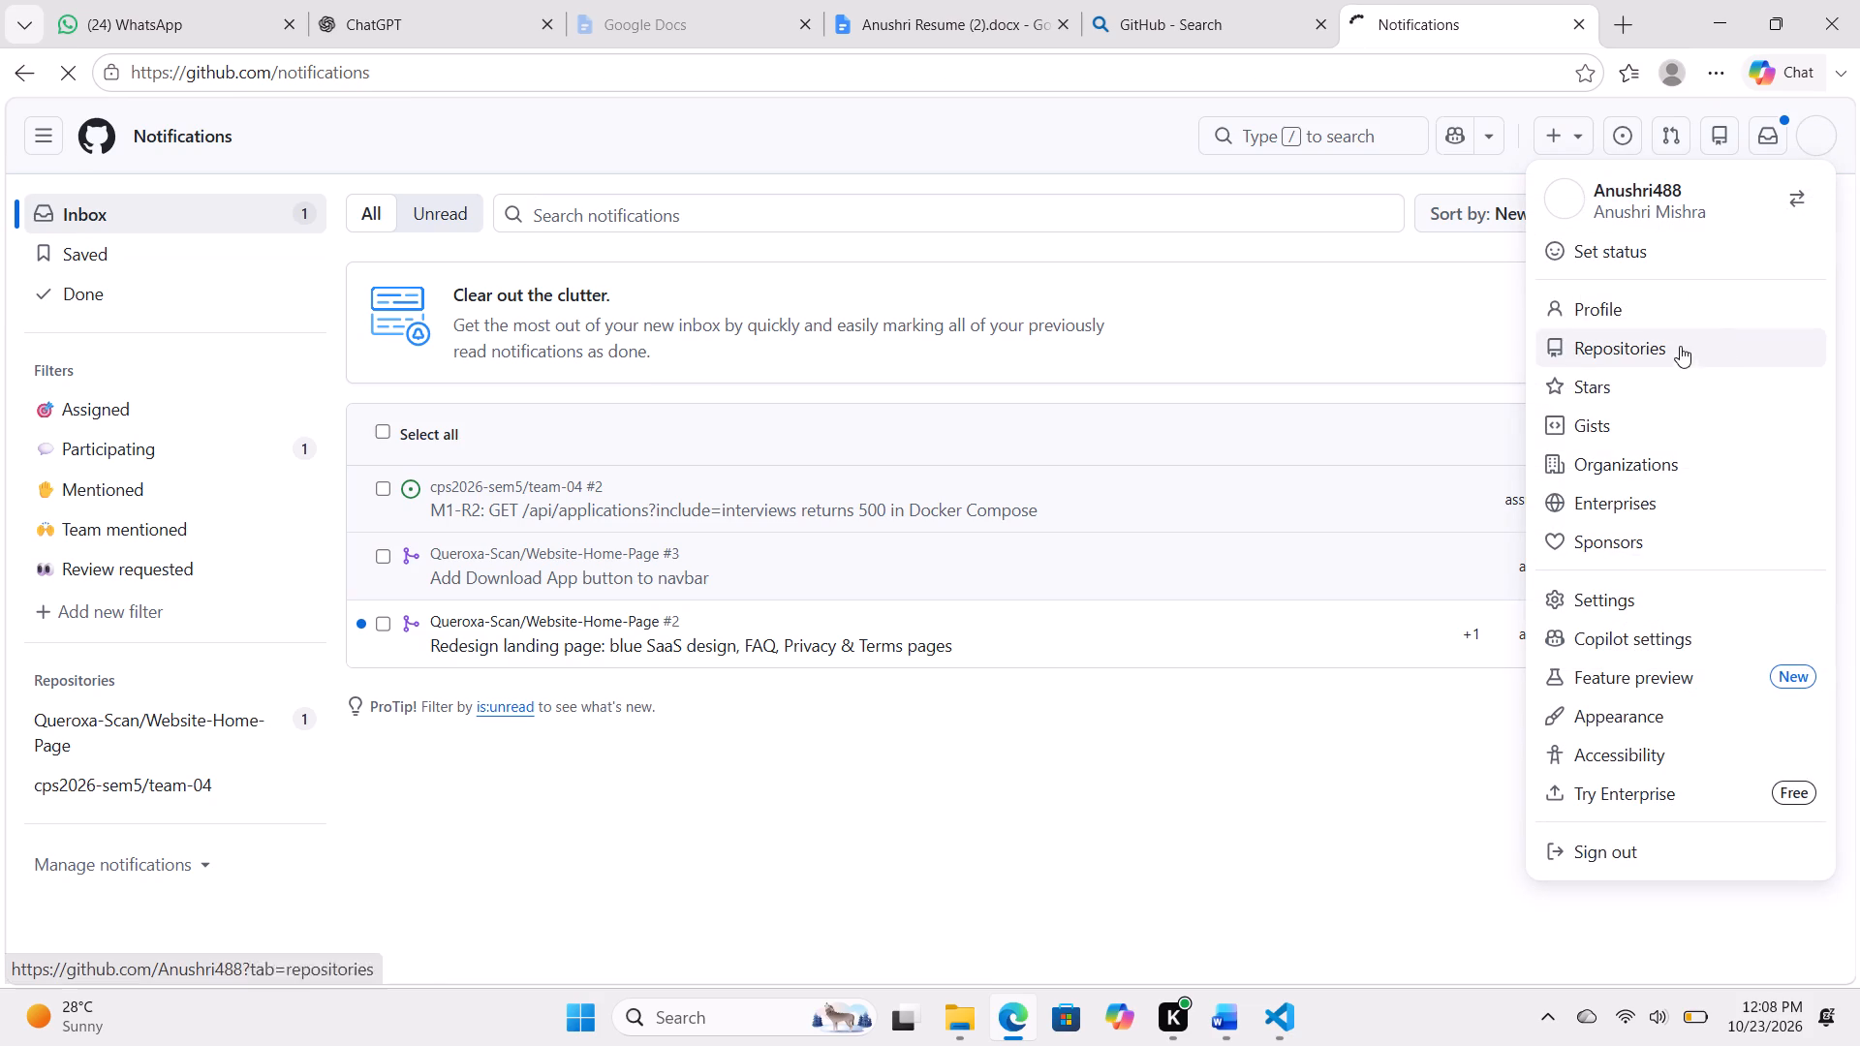
pyautogui.click(1634, 304)
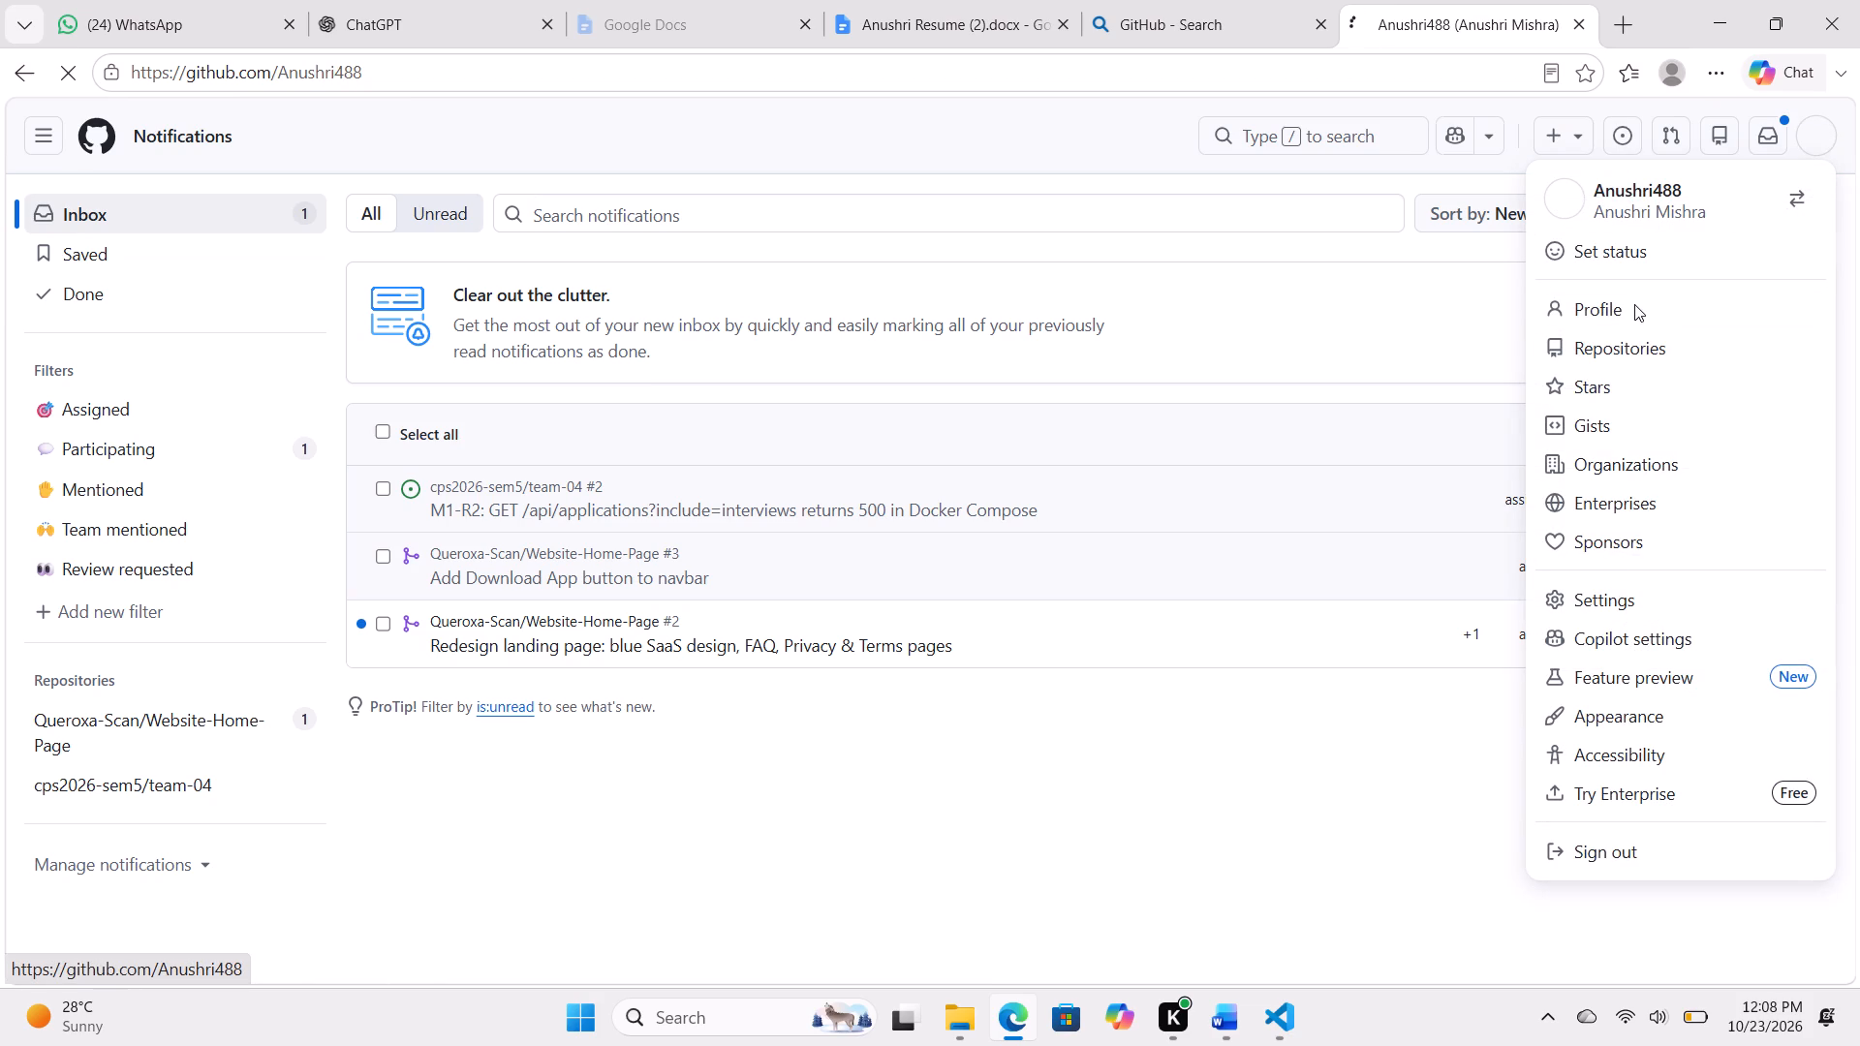
pyautogui.scroll(-3, 1265, 752)
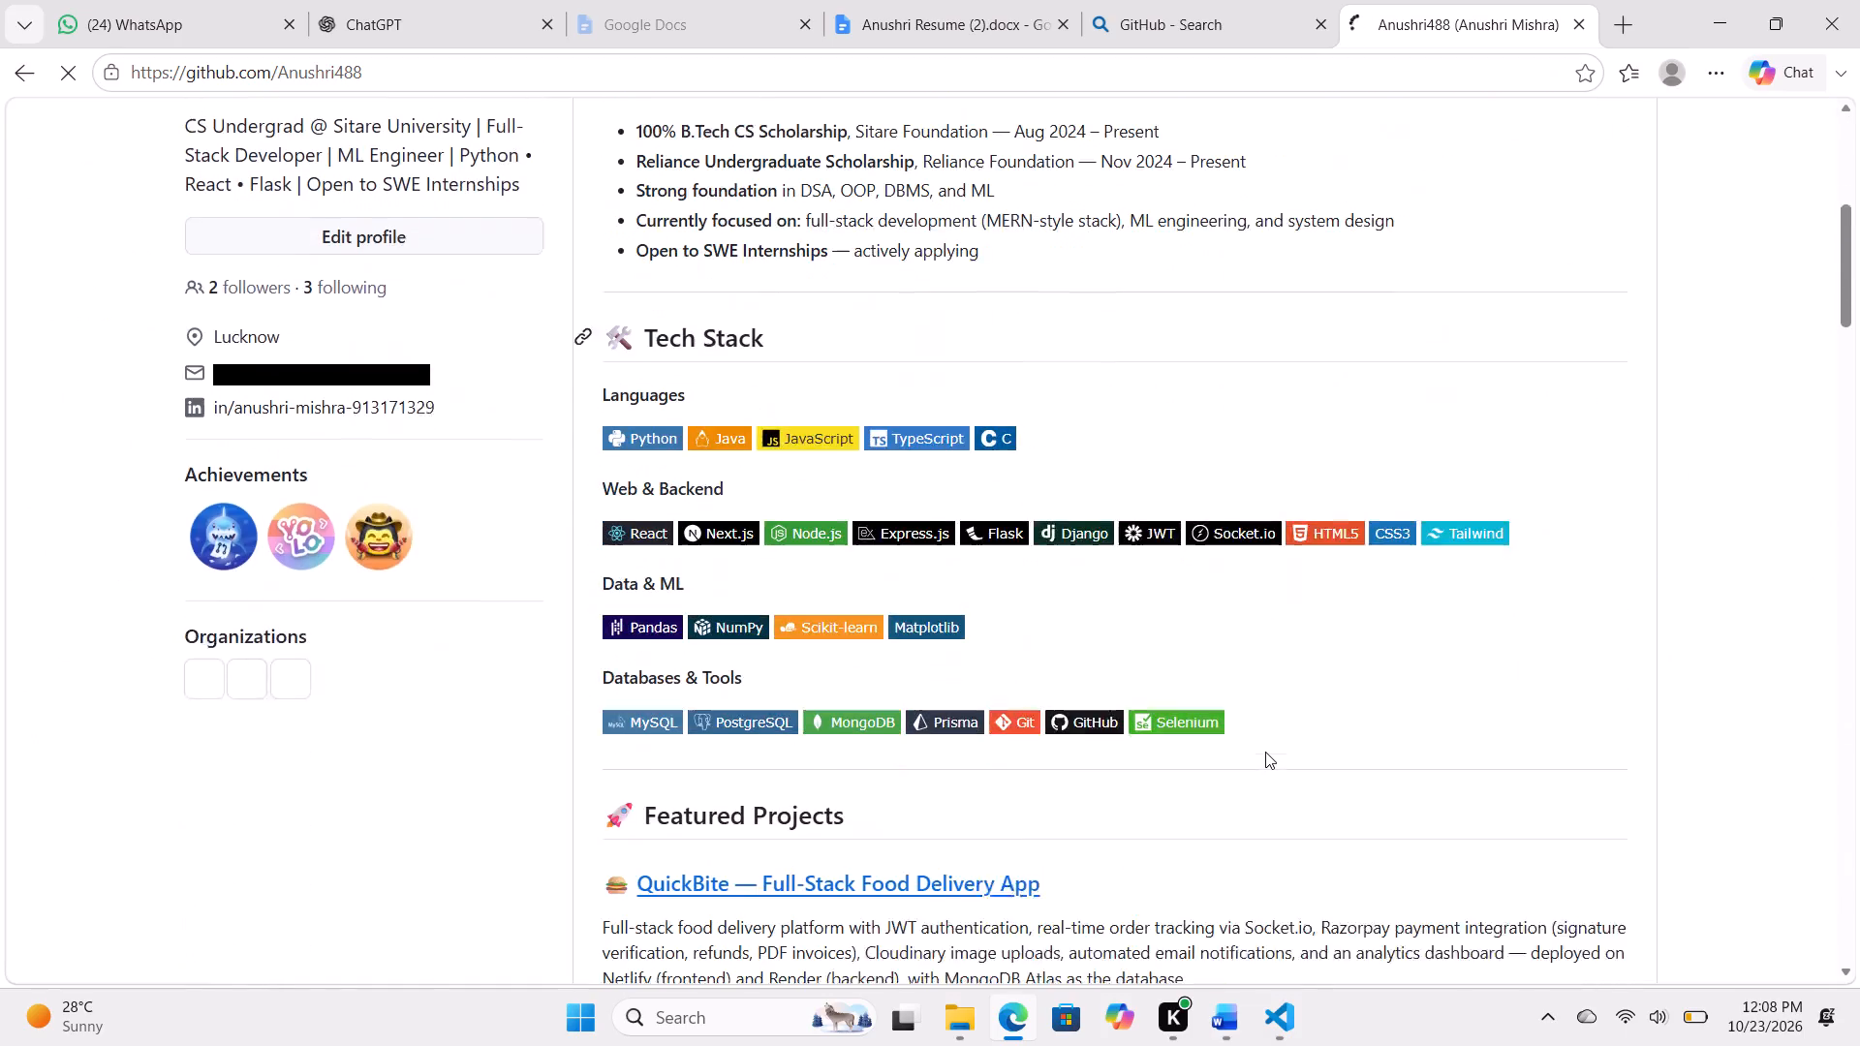
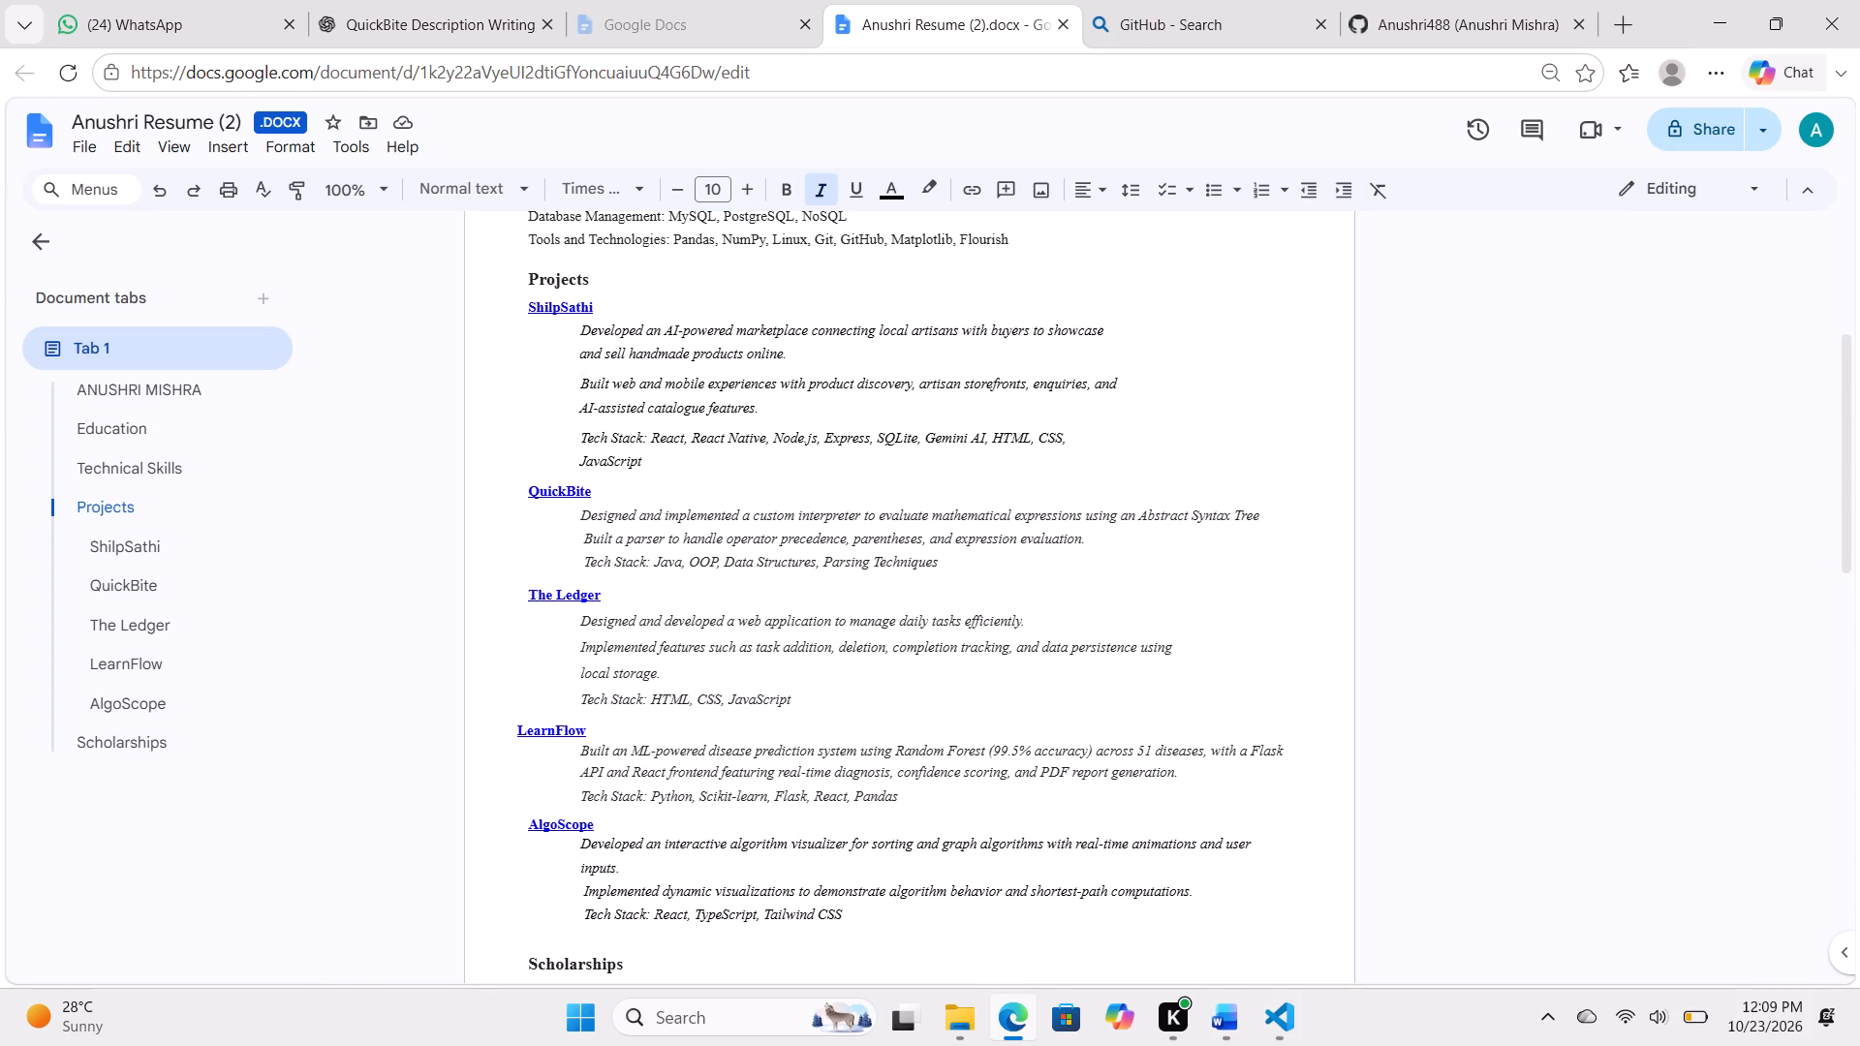
pyautogui.moveTo(580, 516); pyautogui.dragTo(741, 519)
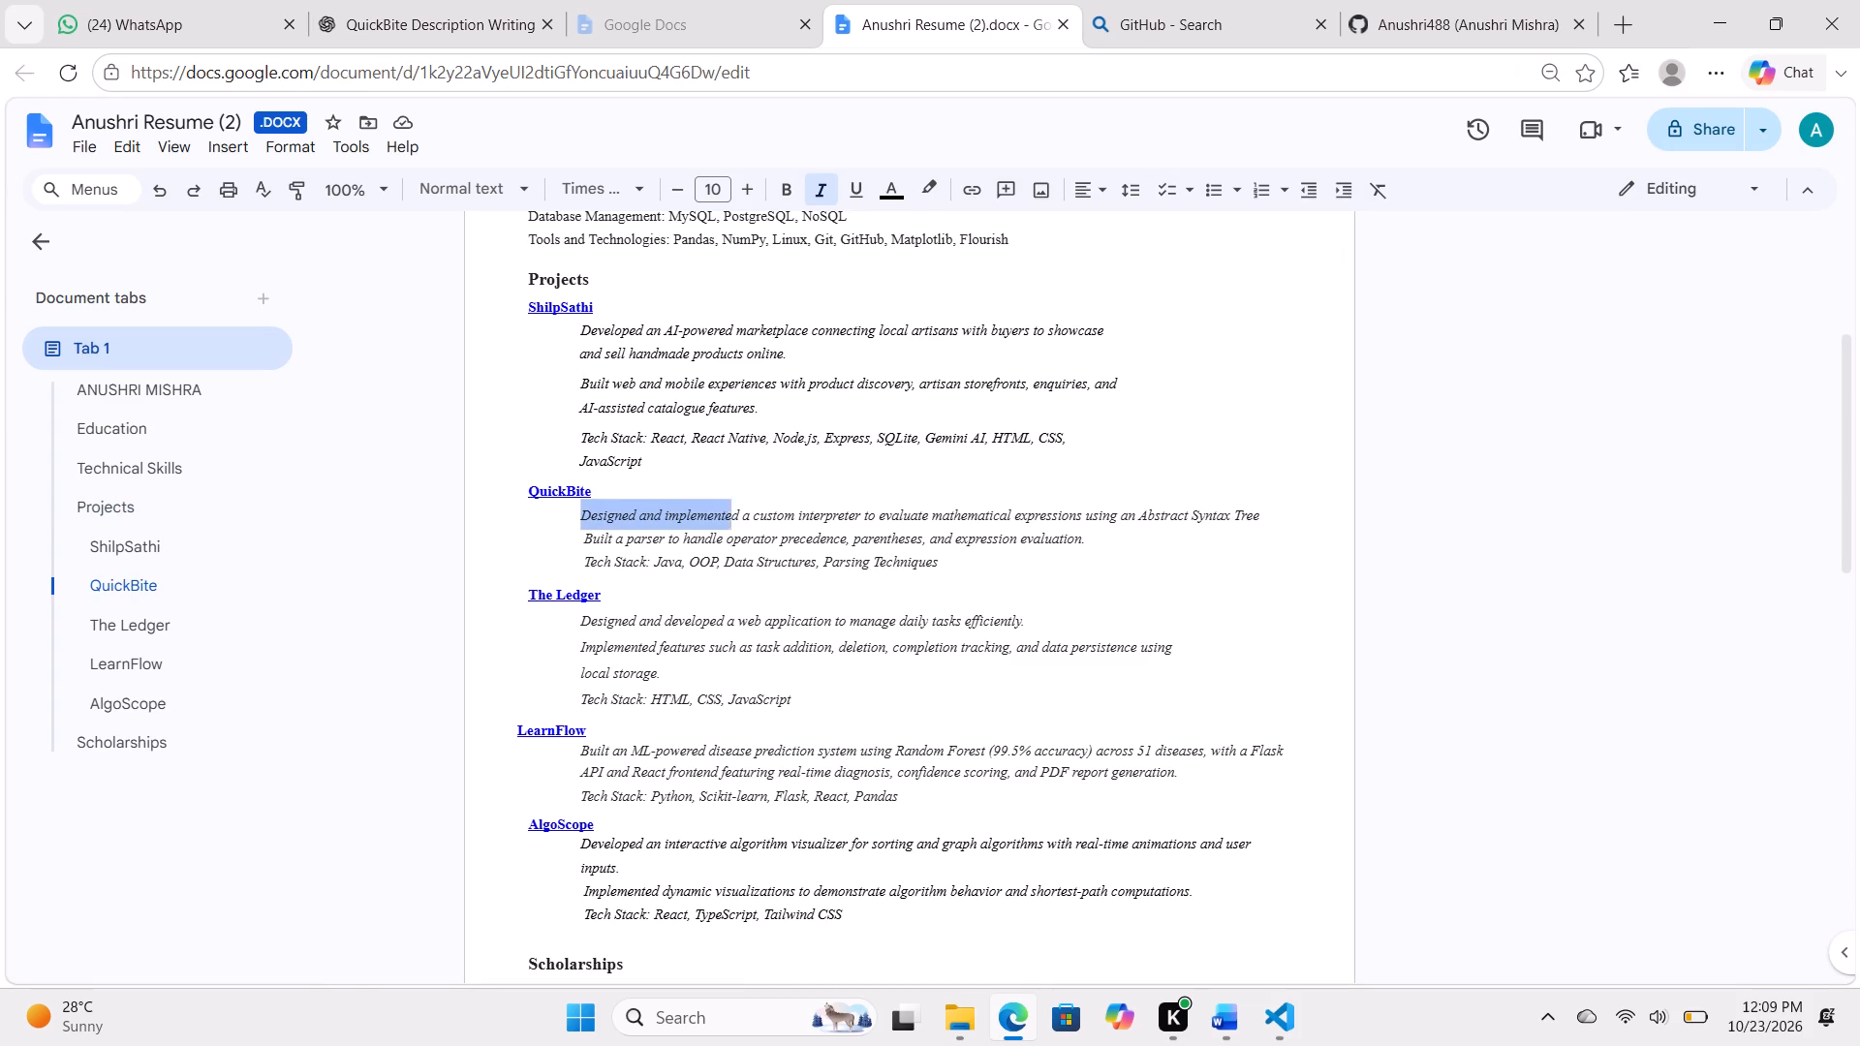
pyautogui.moveTo(741, 519); pyautogui.dragTo(955, 565)
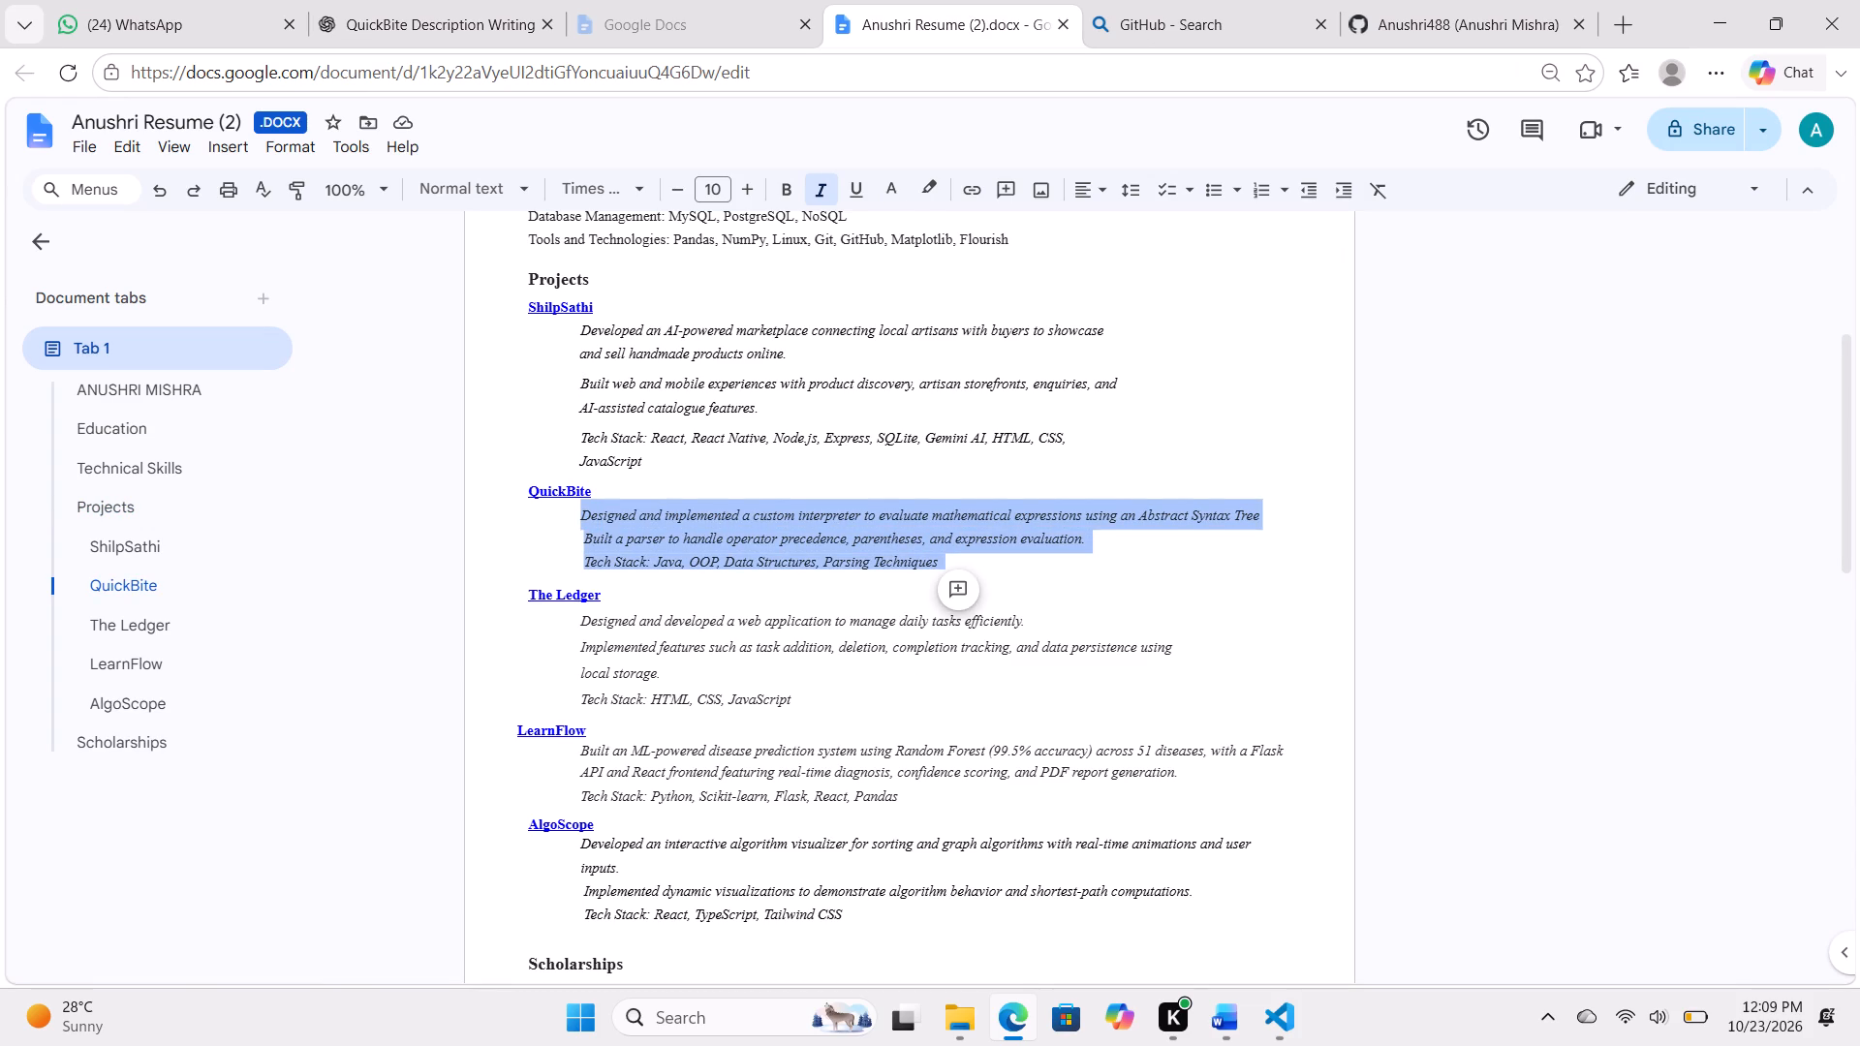
pyautogui.hotkey('ctrl', 'v')
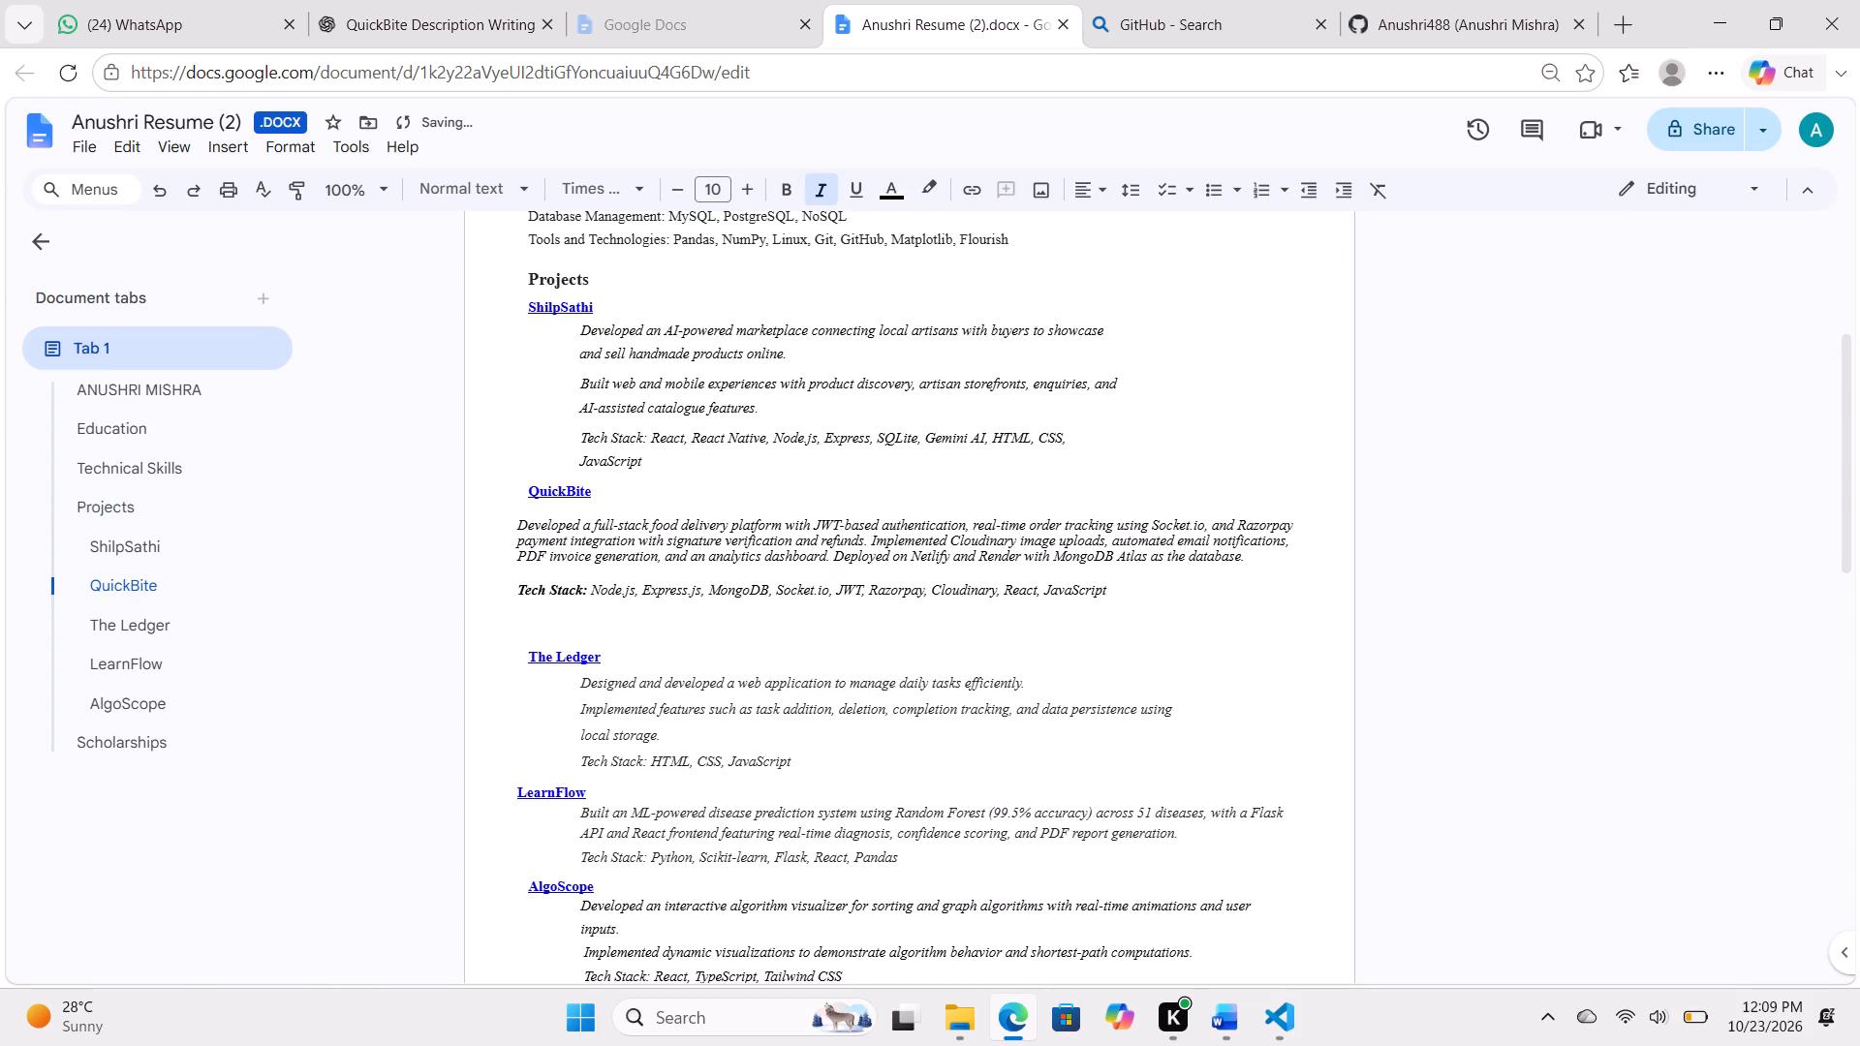
# Remove the bold formatting from the "Tech Stack:" label in the QuickBite entry.
pyautogui.click(551, 537)
pyautogui.moveTo(522, 521); pyautogui.dragTo(1104, 585)
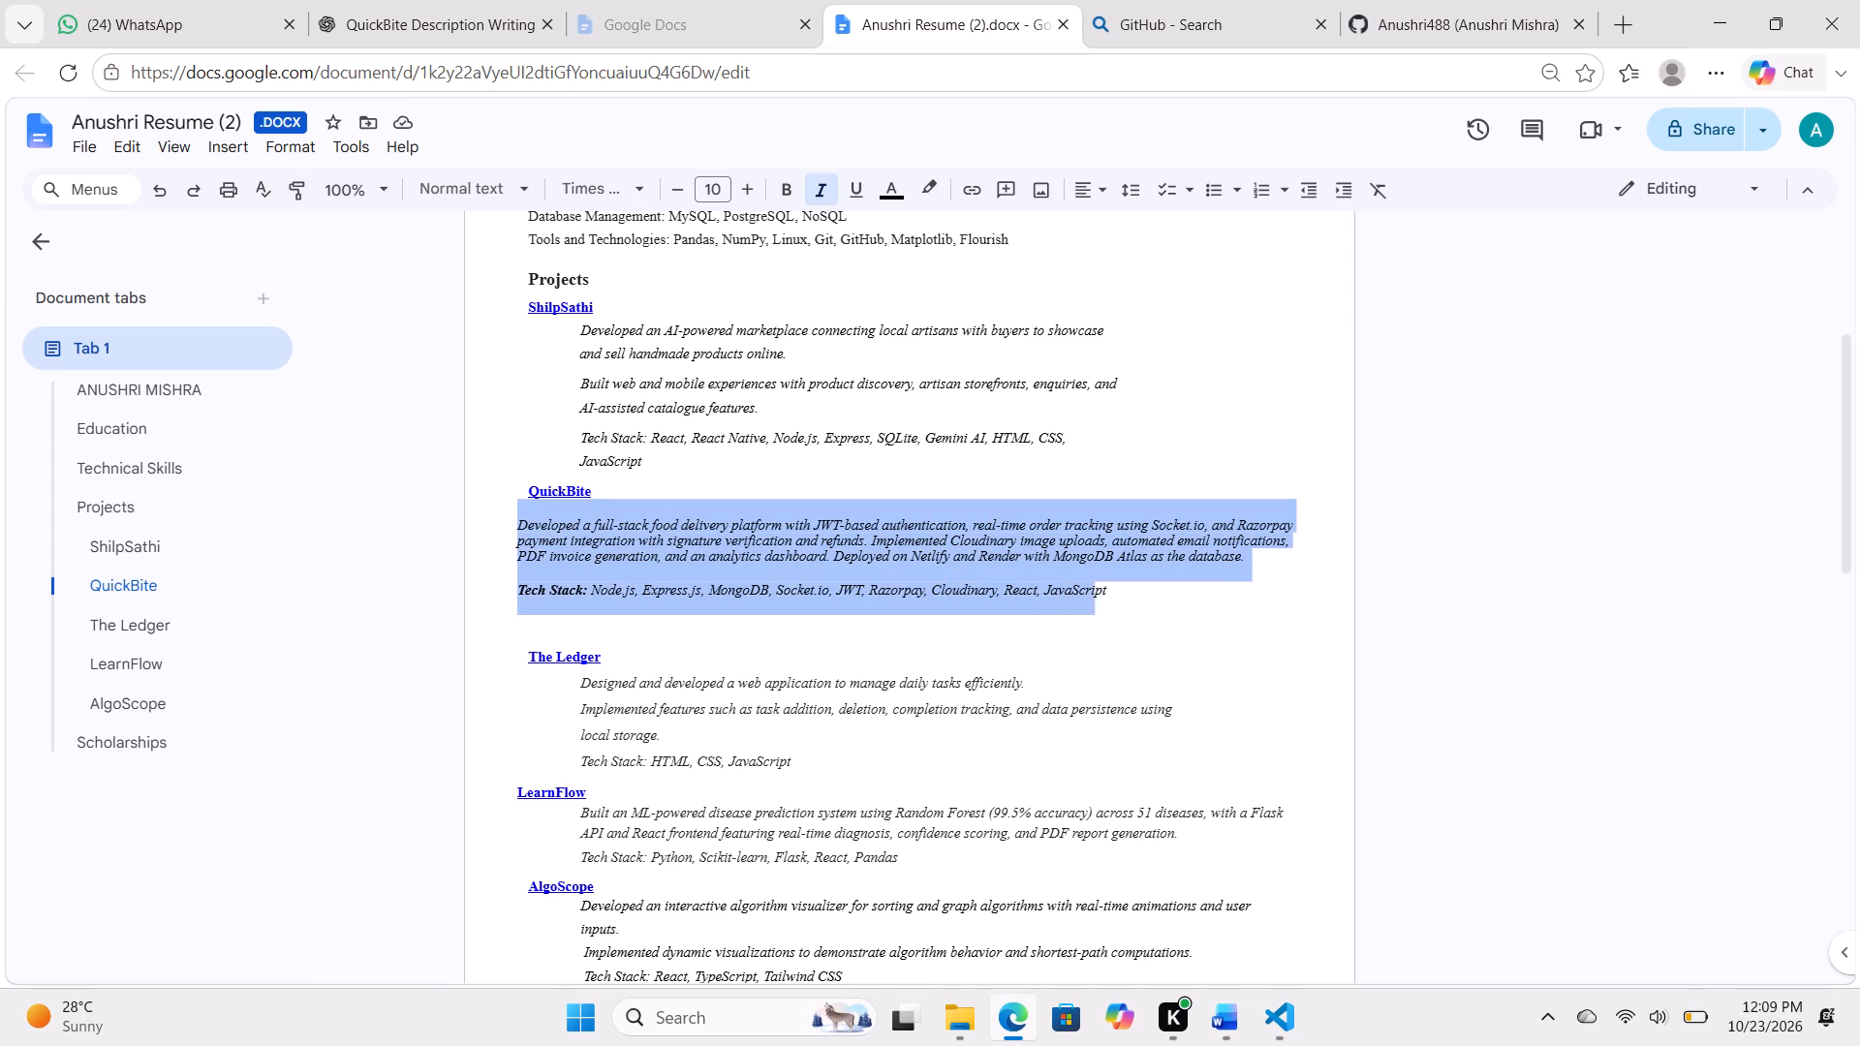
pyautogui.moveTo(1104, 585); pyautogui.dragTo(1129, 585)
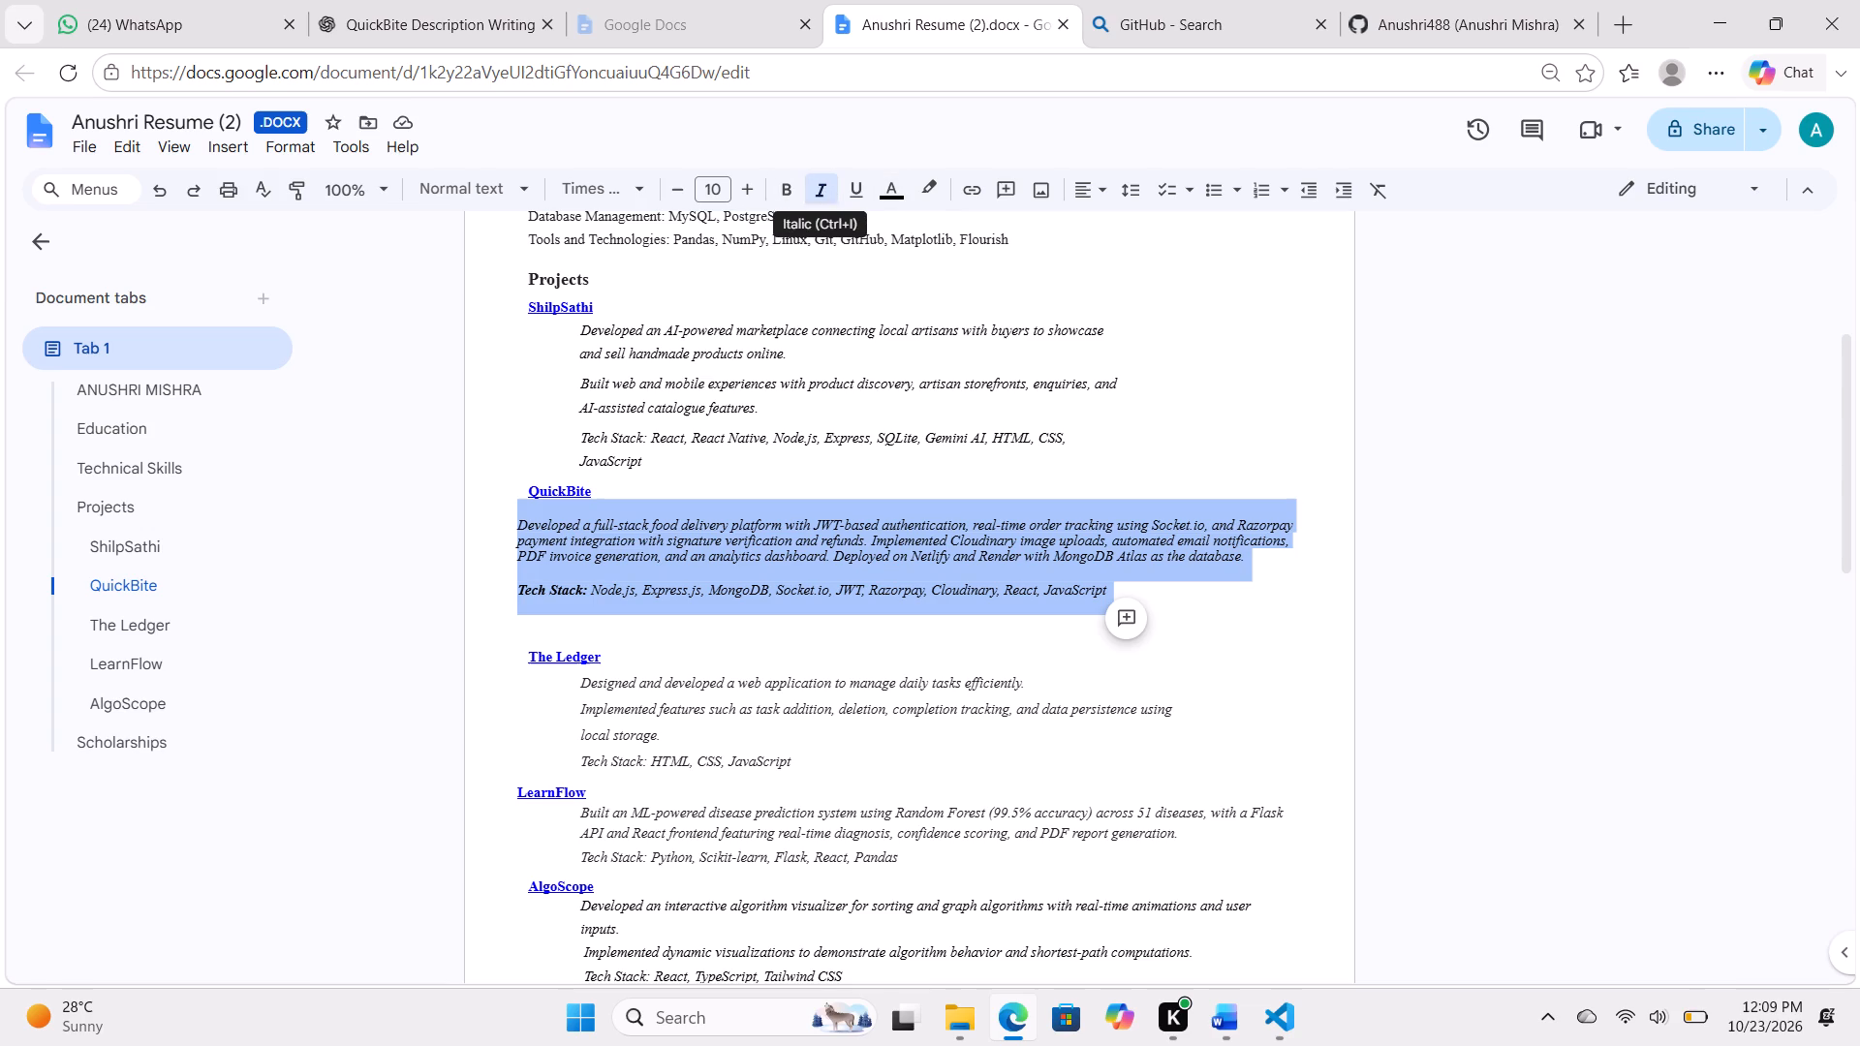
pyautogui.click(746, 563)
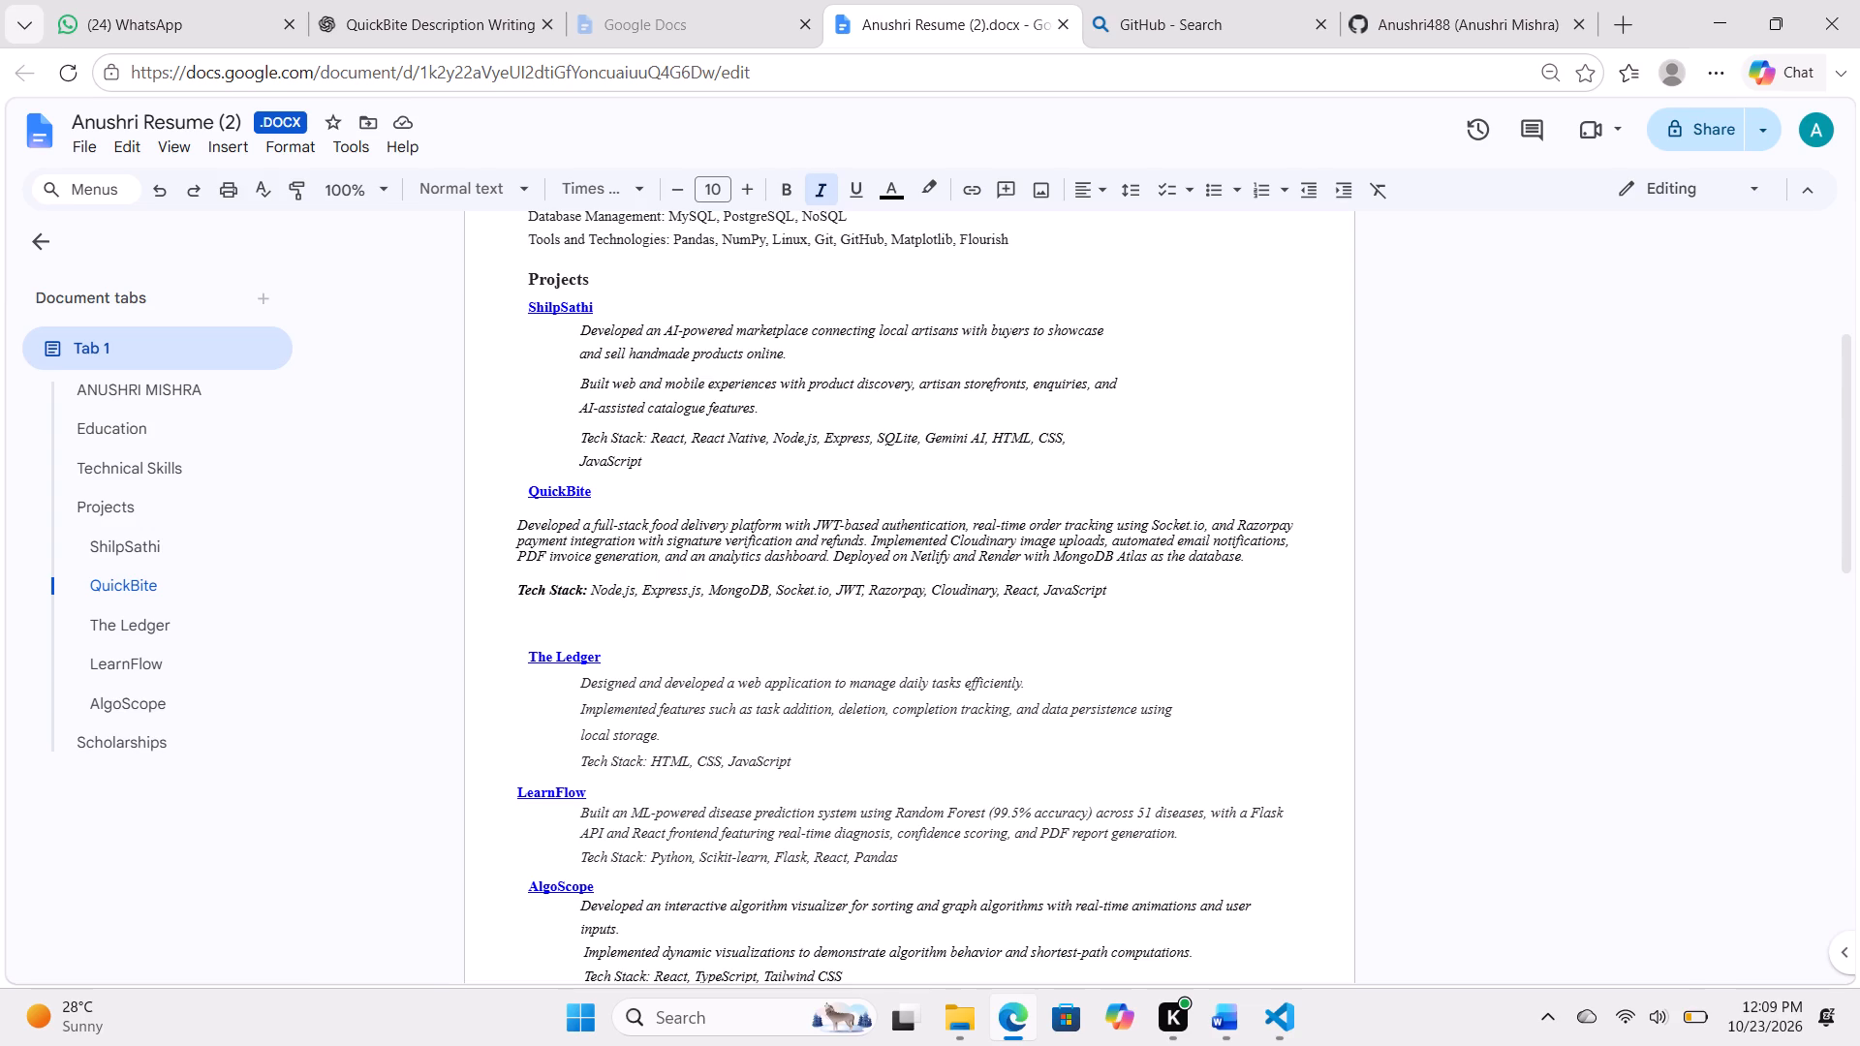
pyautogui.moveTo(518, 590); pyautogui.dragTo(587, 590)
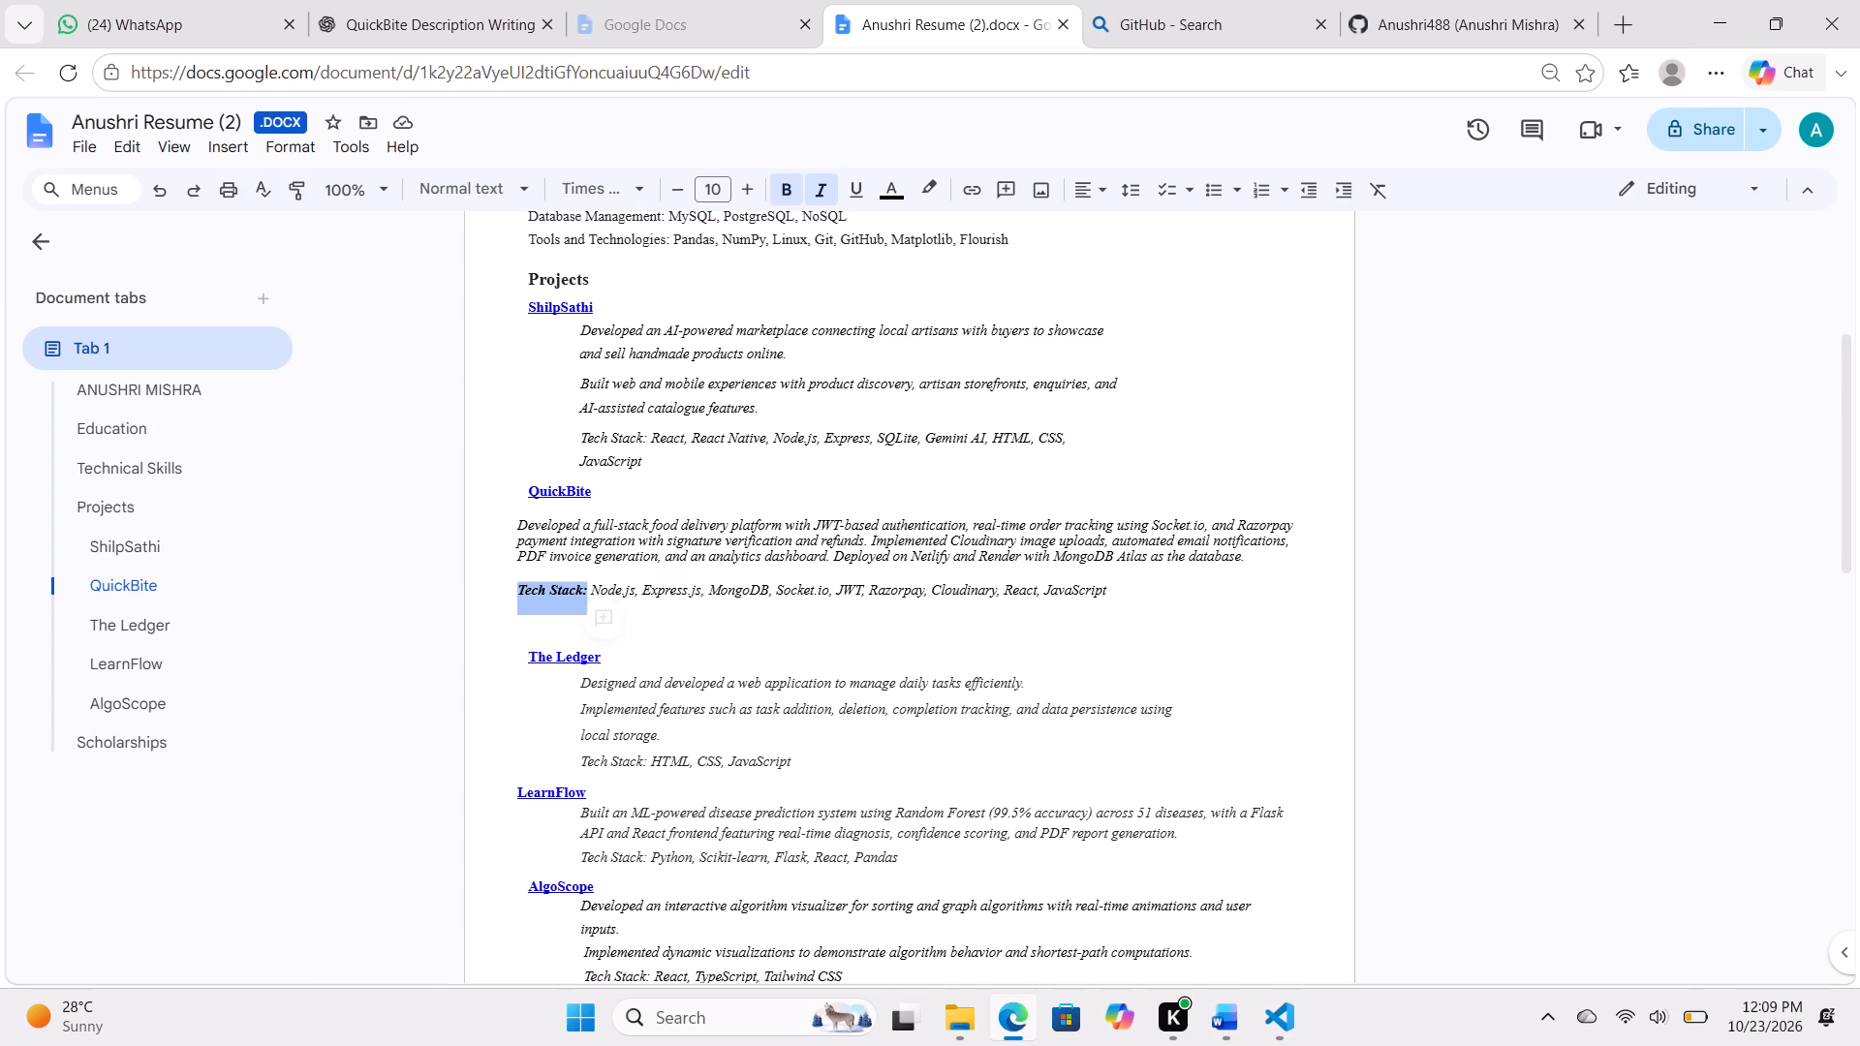
pyautogui.click(792, 184)
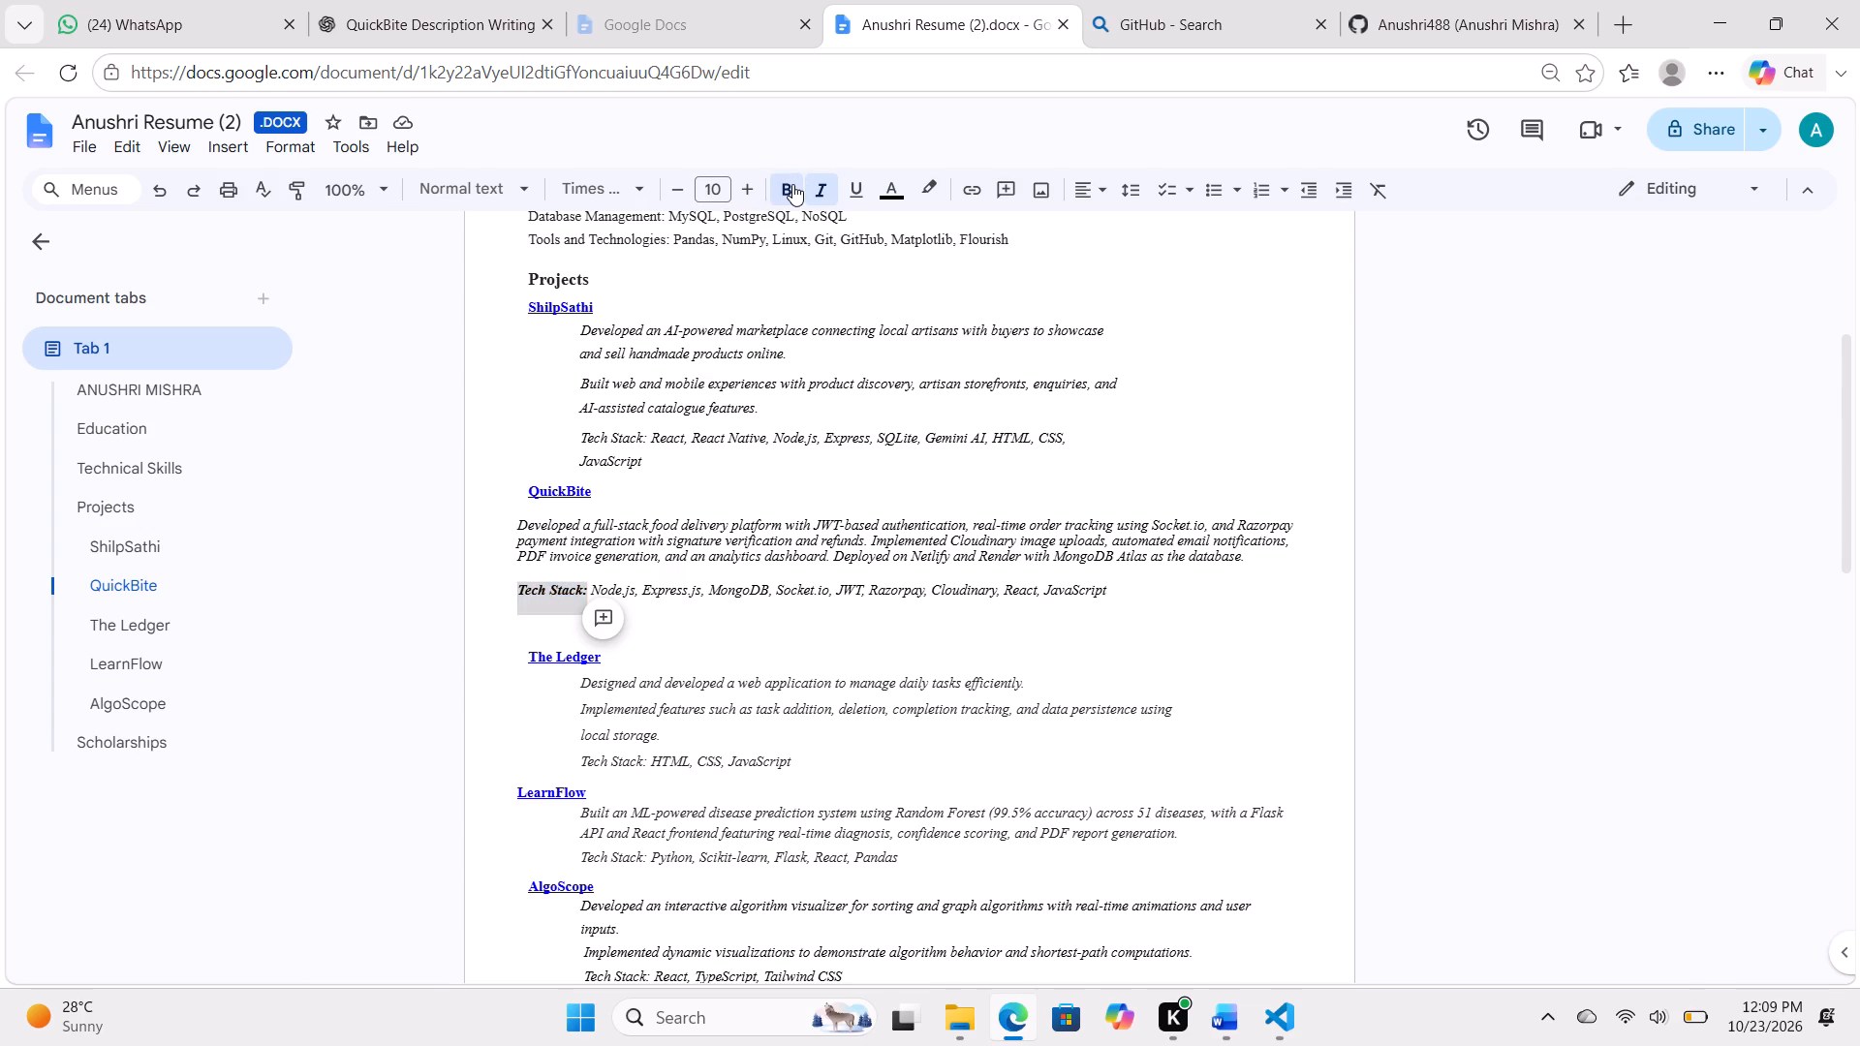
pyautogui.click(670, 601)
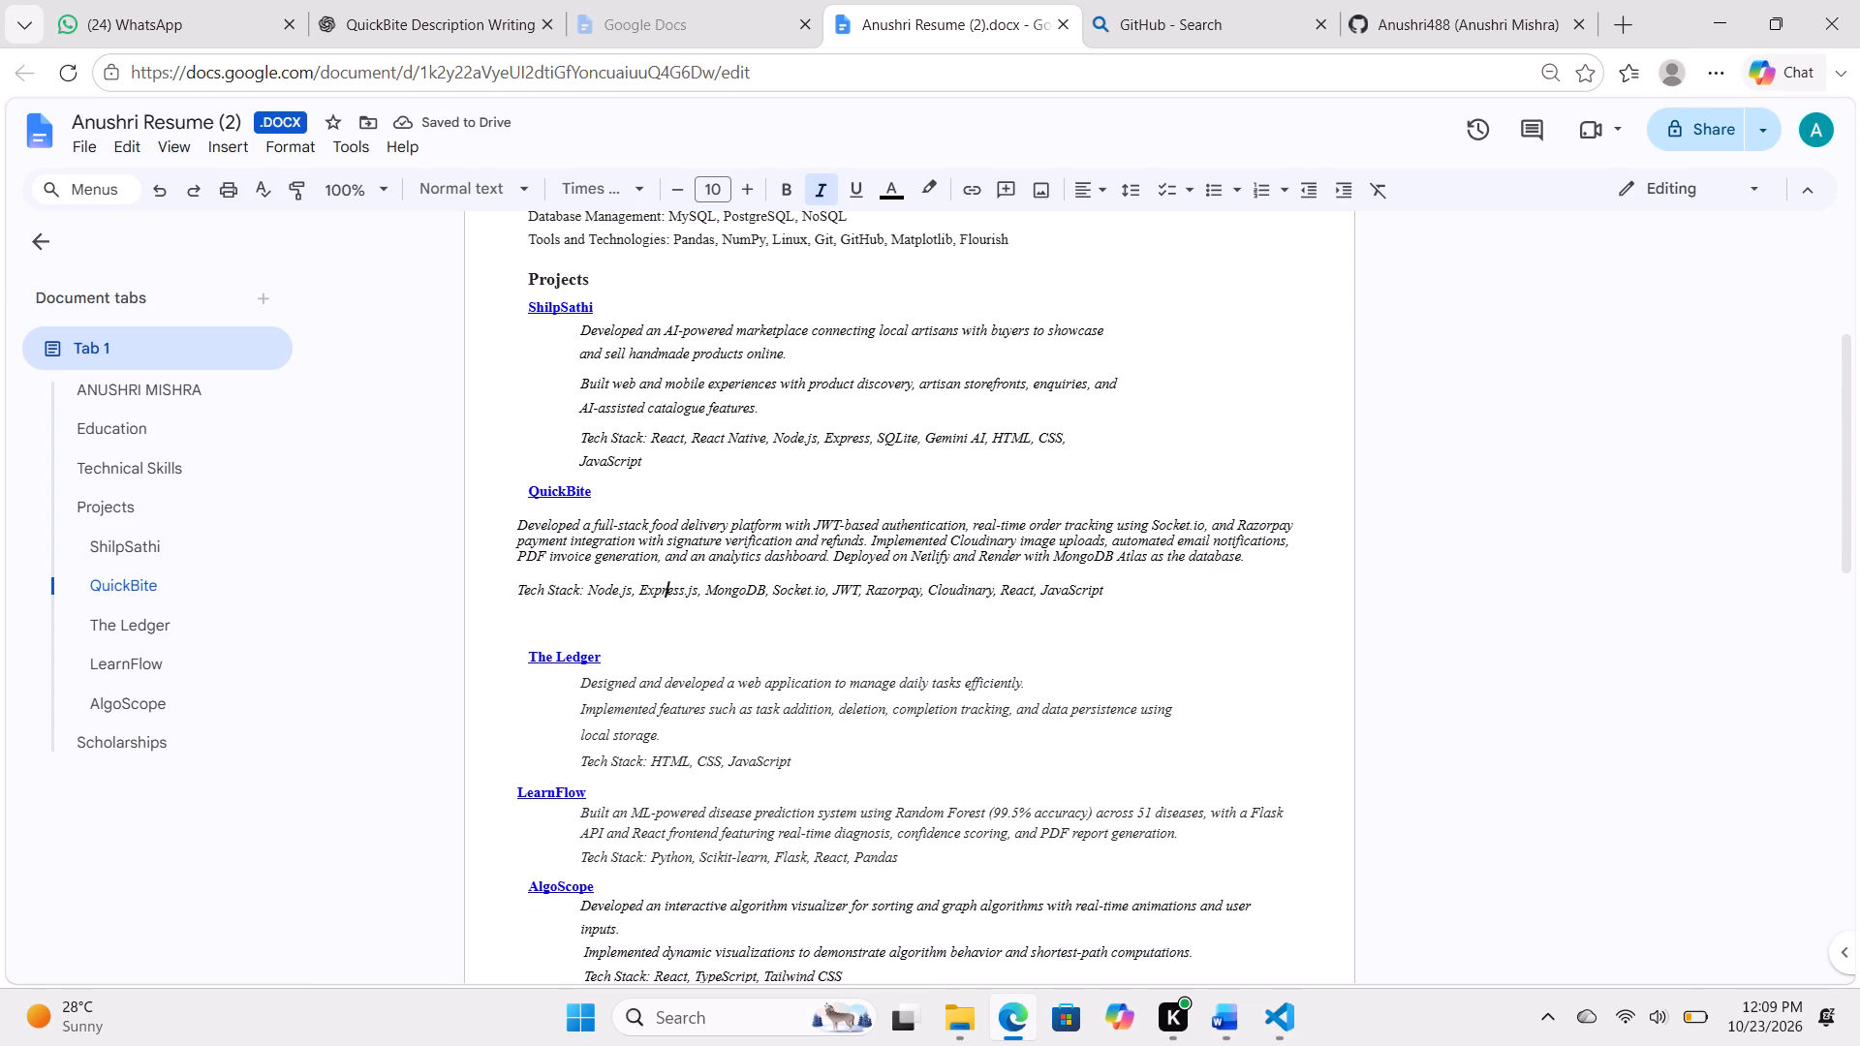
# Indent the QuickBite description and Tech Stack line by one level.
pyautogui.moveTo(518, 526); pyautogui.dragTo(1179, 559)
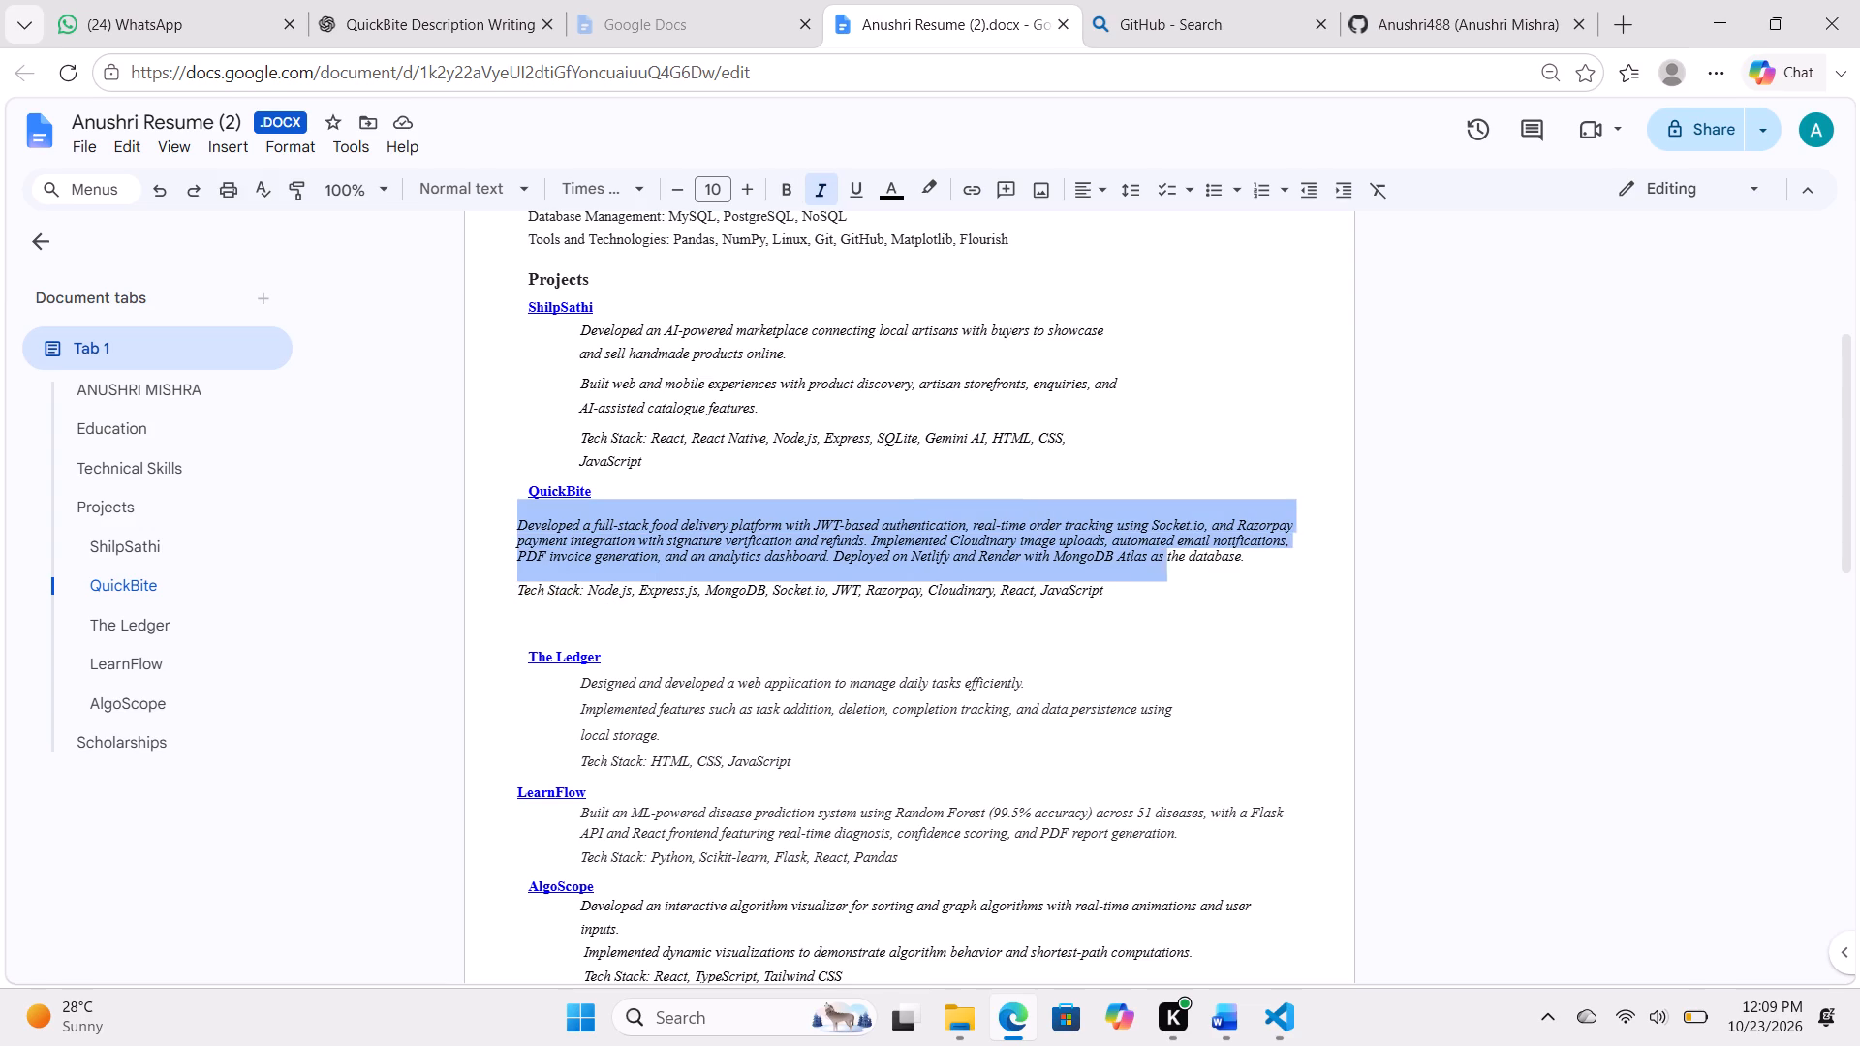
pyautogui.moveTo(1179, 559); pyautogui.dragTo(1224, 594)
pyautogui.press('Tab')
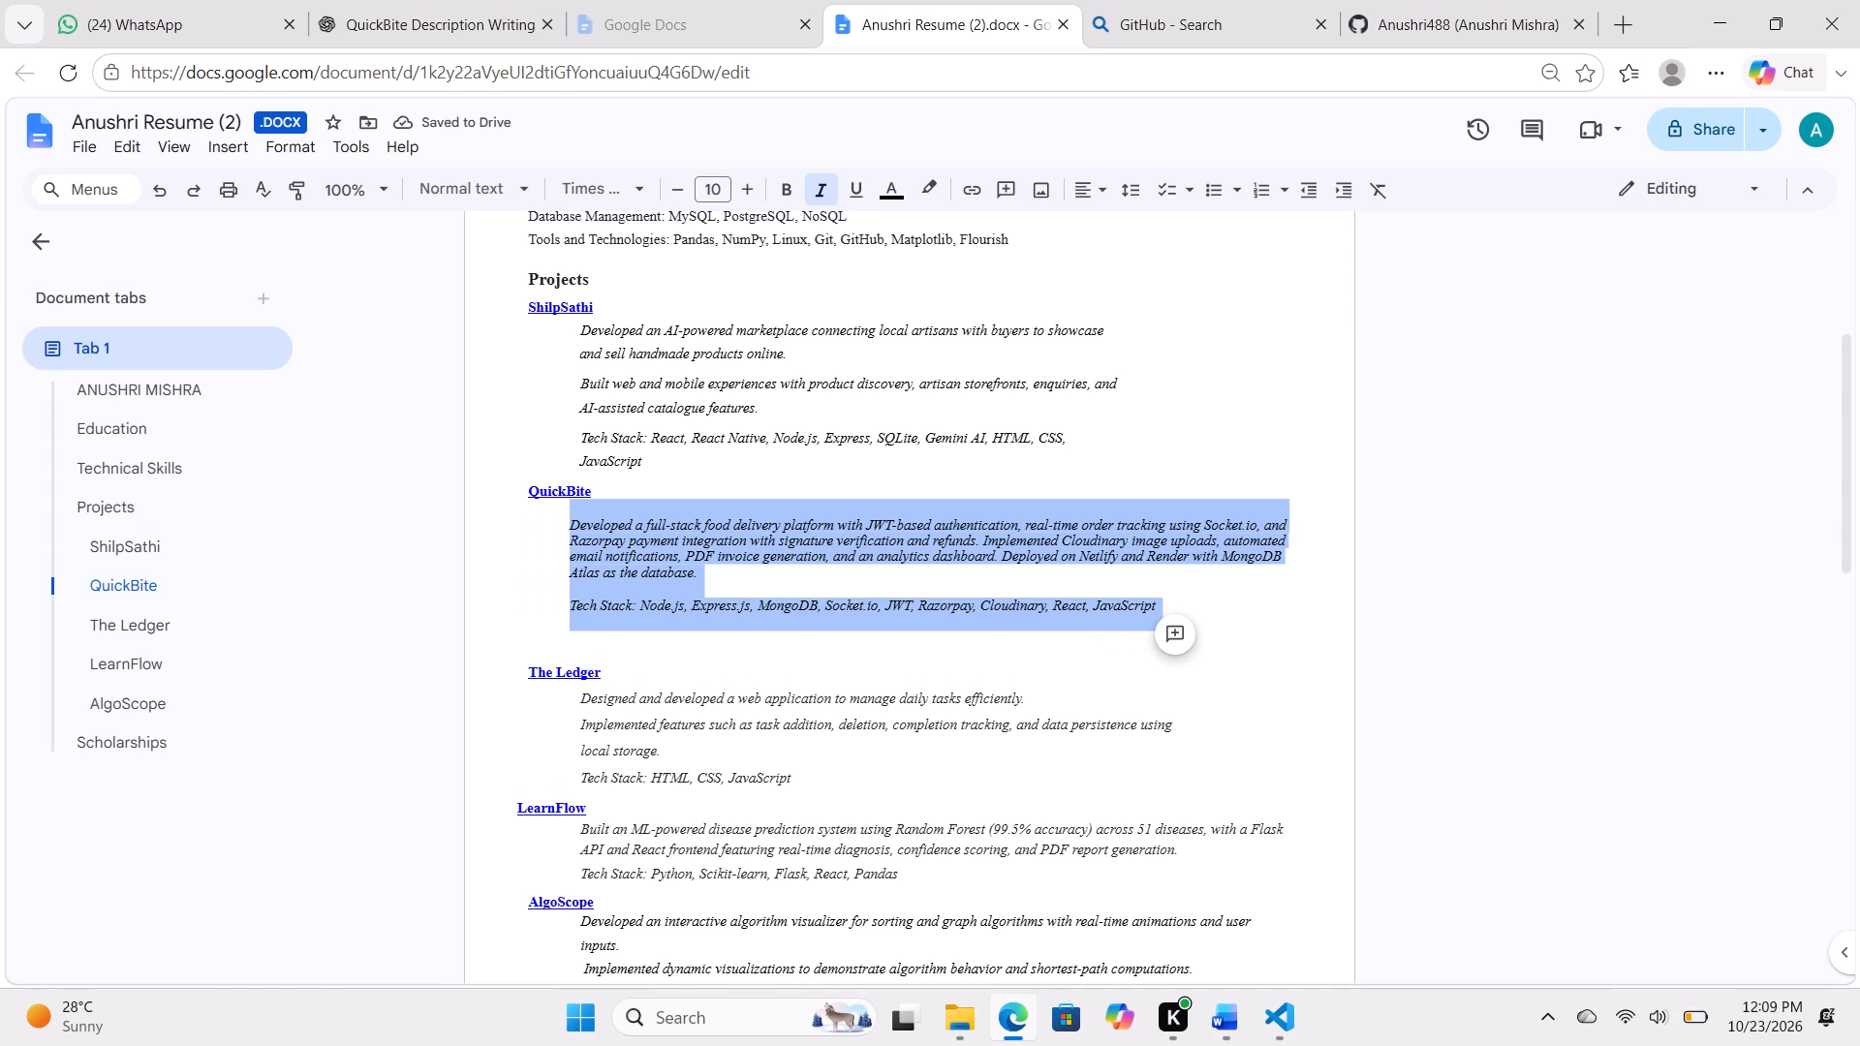
pyautogui.click(913, 718)
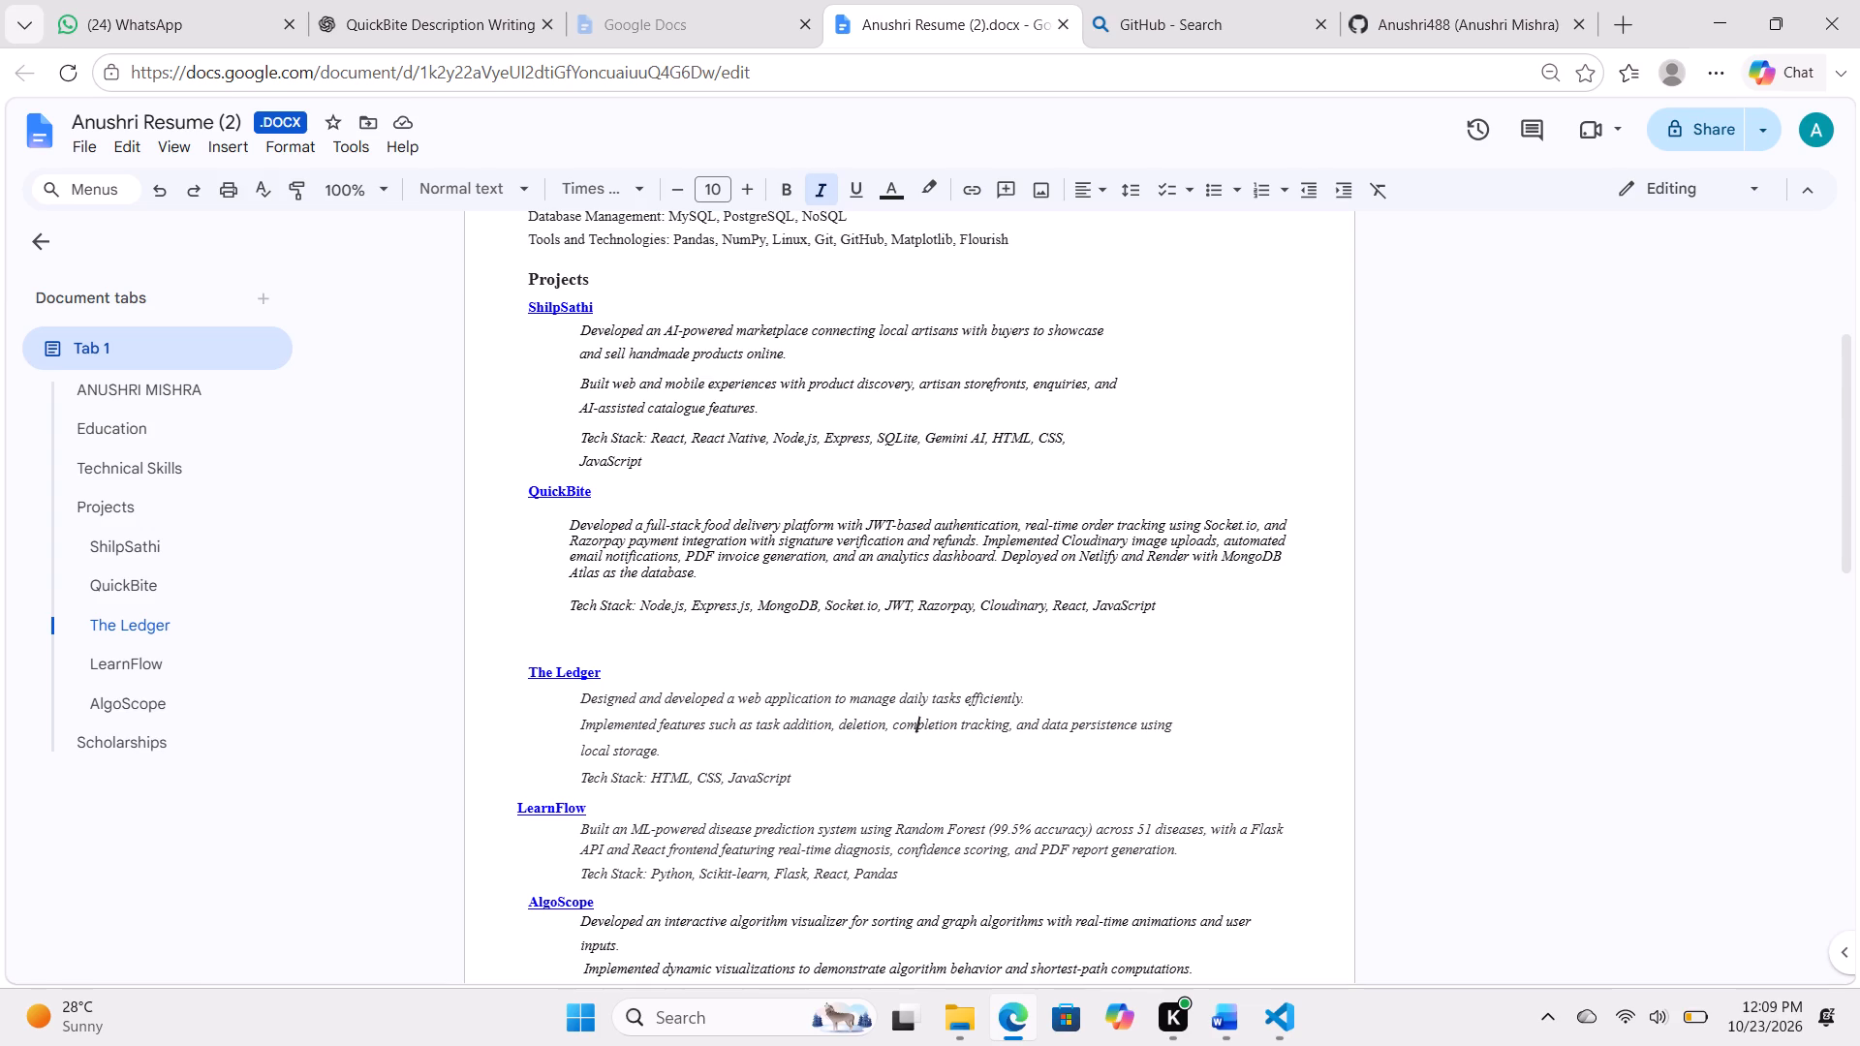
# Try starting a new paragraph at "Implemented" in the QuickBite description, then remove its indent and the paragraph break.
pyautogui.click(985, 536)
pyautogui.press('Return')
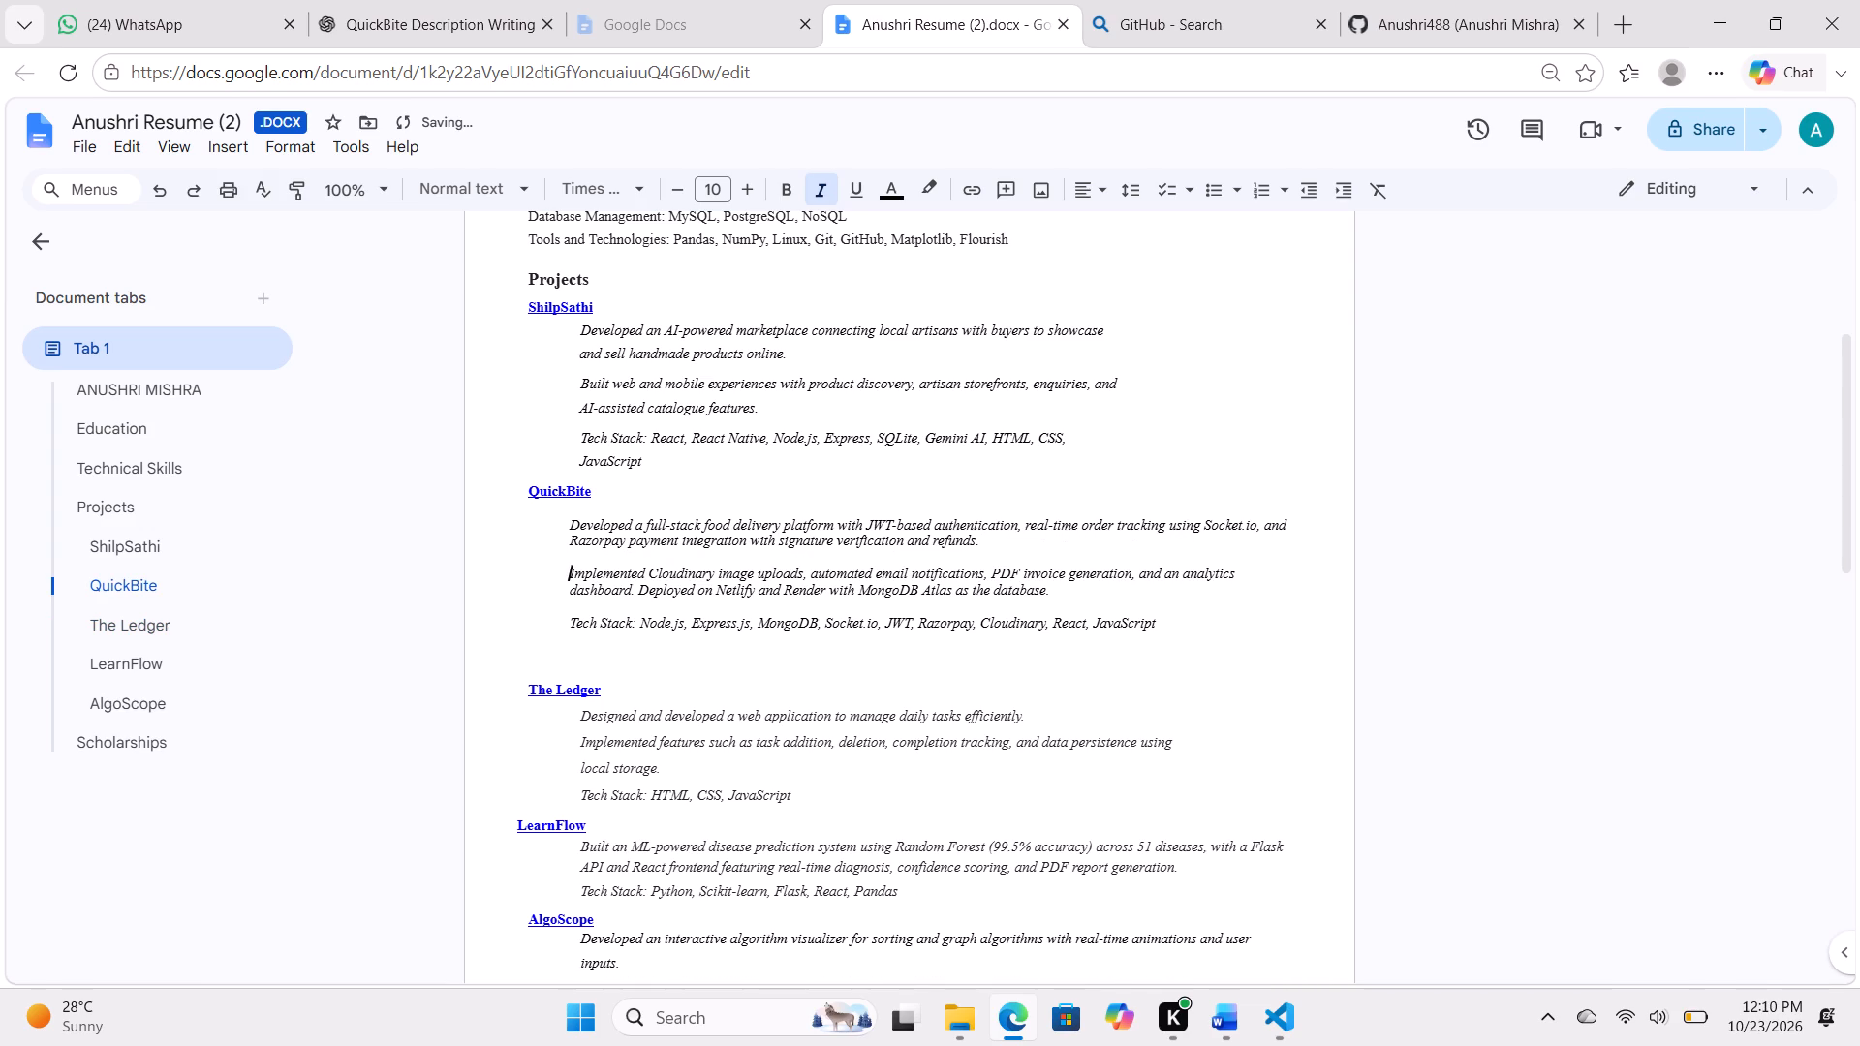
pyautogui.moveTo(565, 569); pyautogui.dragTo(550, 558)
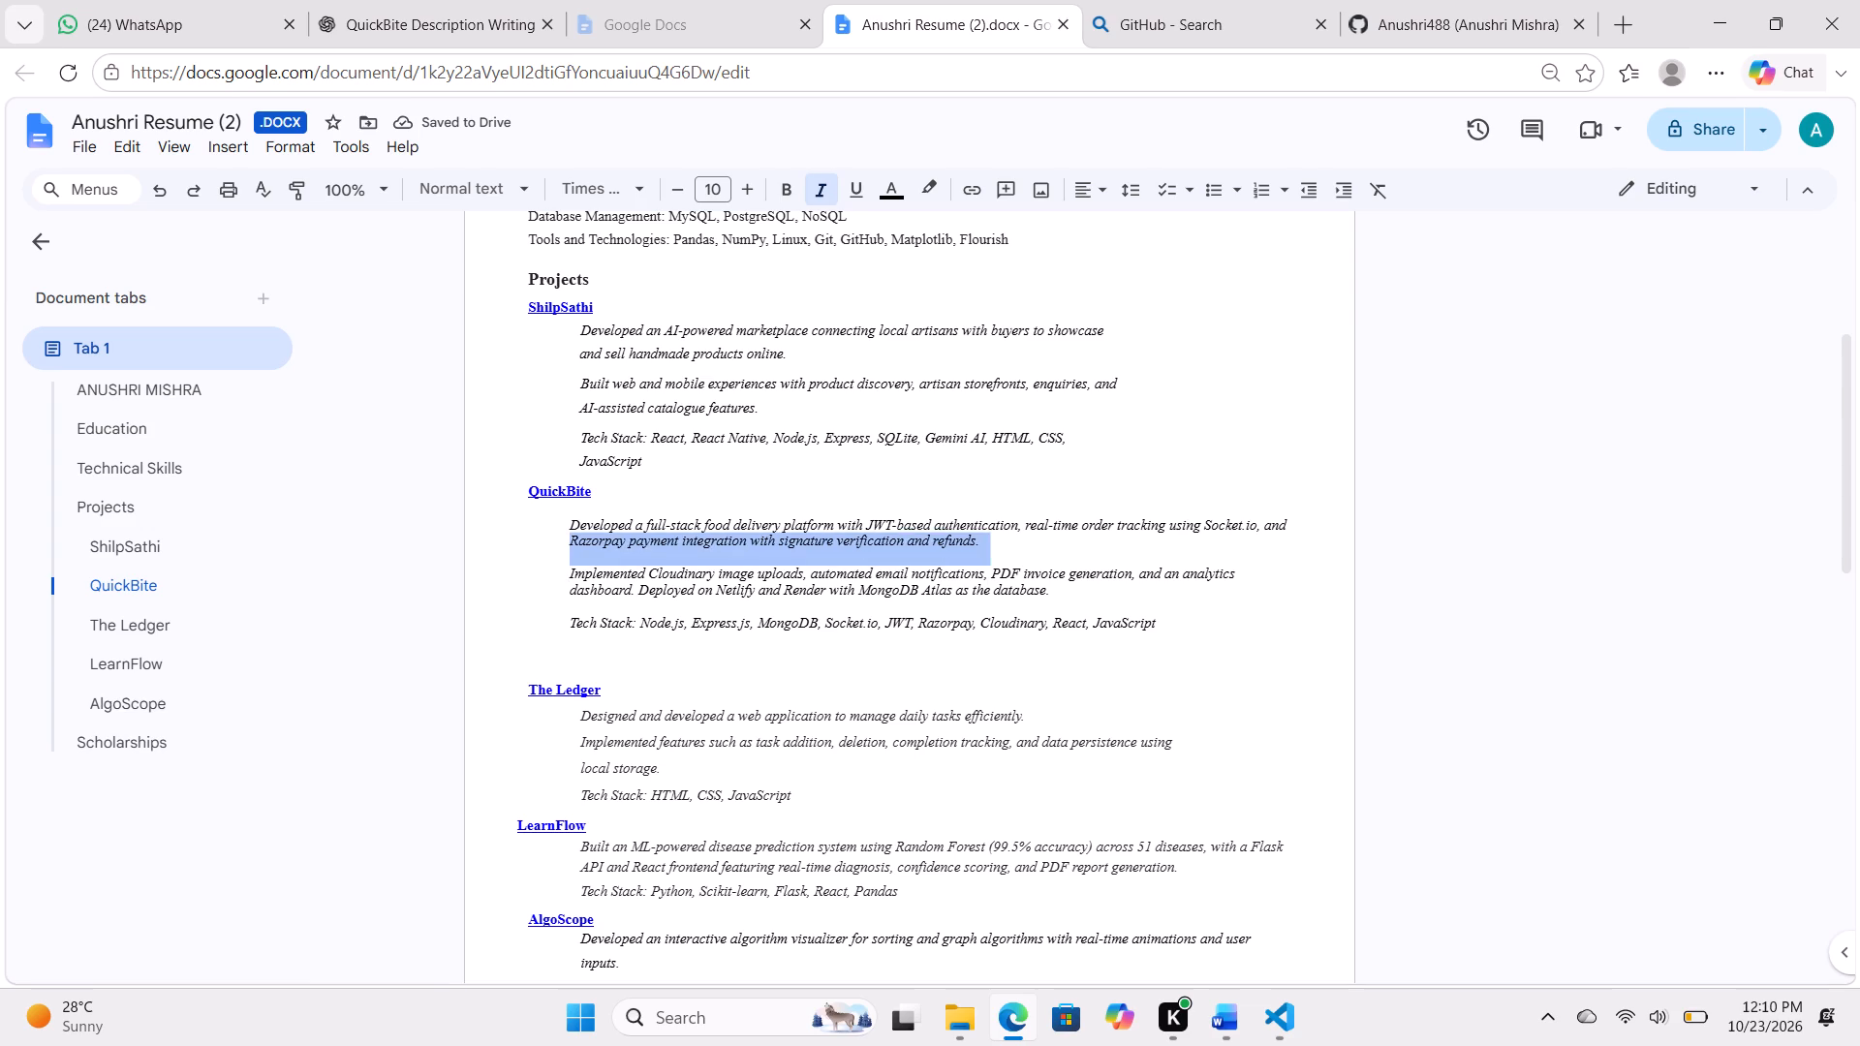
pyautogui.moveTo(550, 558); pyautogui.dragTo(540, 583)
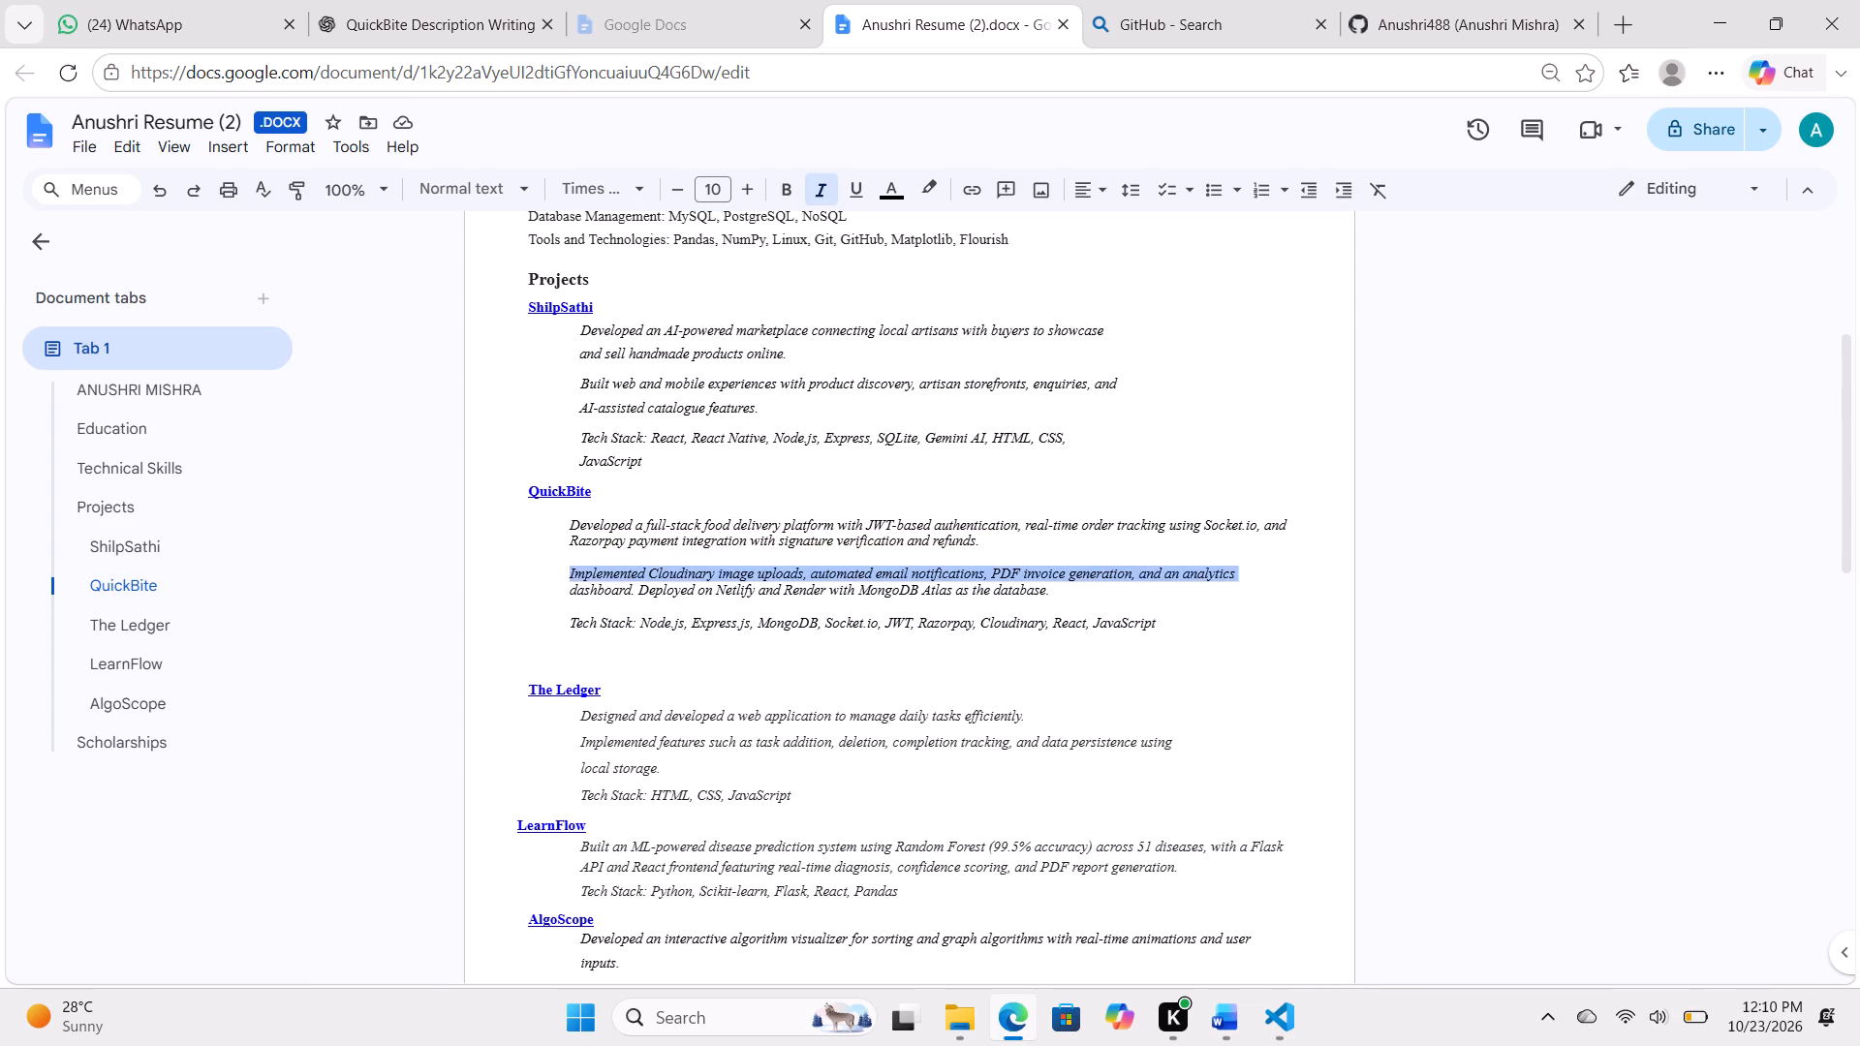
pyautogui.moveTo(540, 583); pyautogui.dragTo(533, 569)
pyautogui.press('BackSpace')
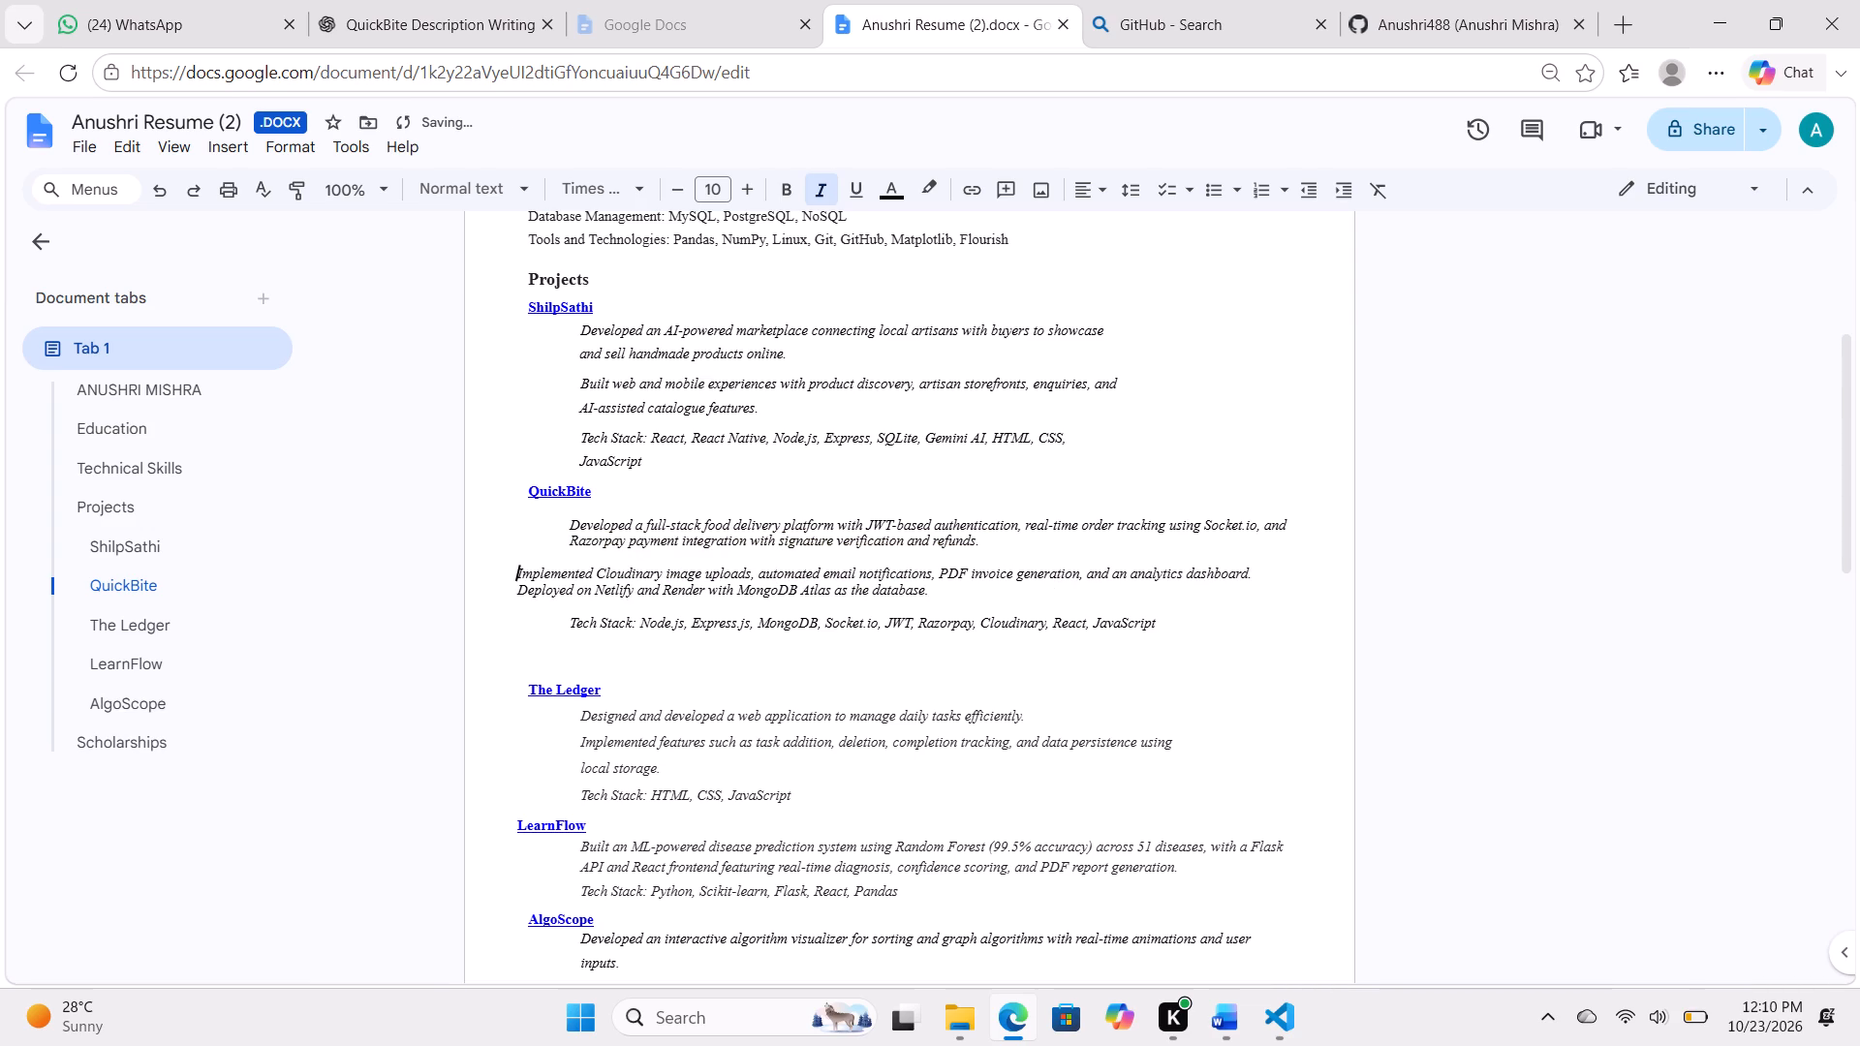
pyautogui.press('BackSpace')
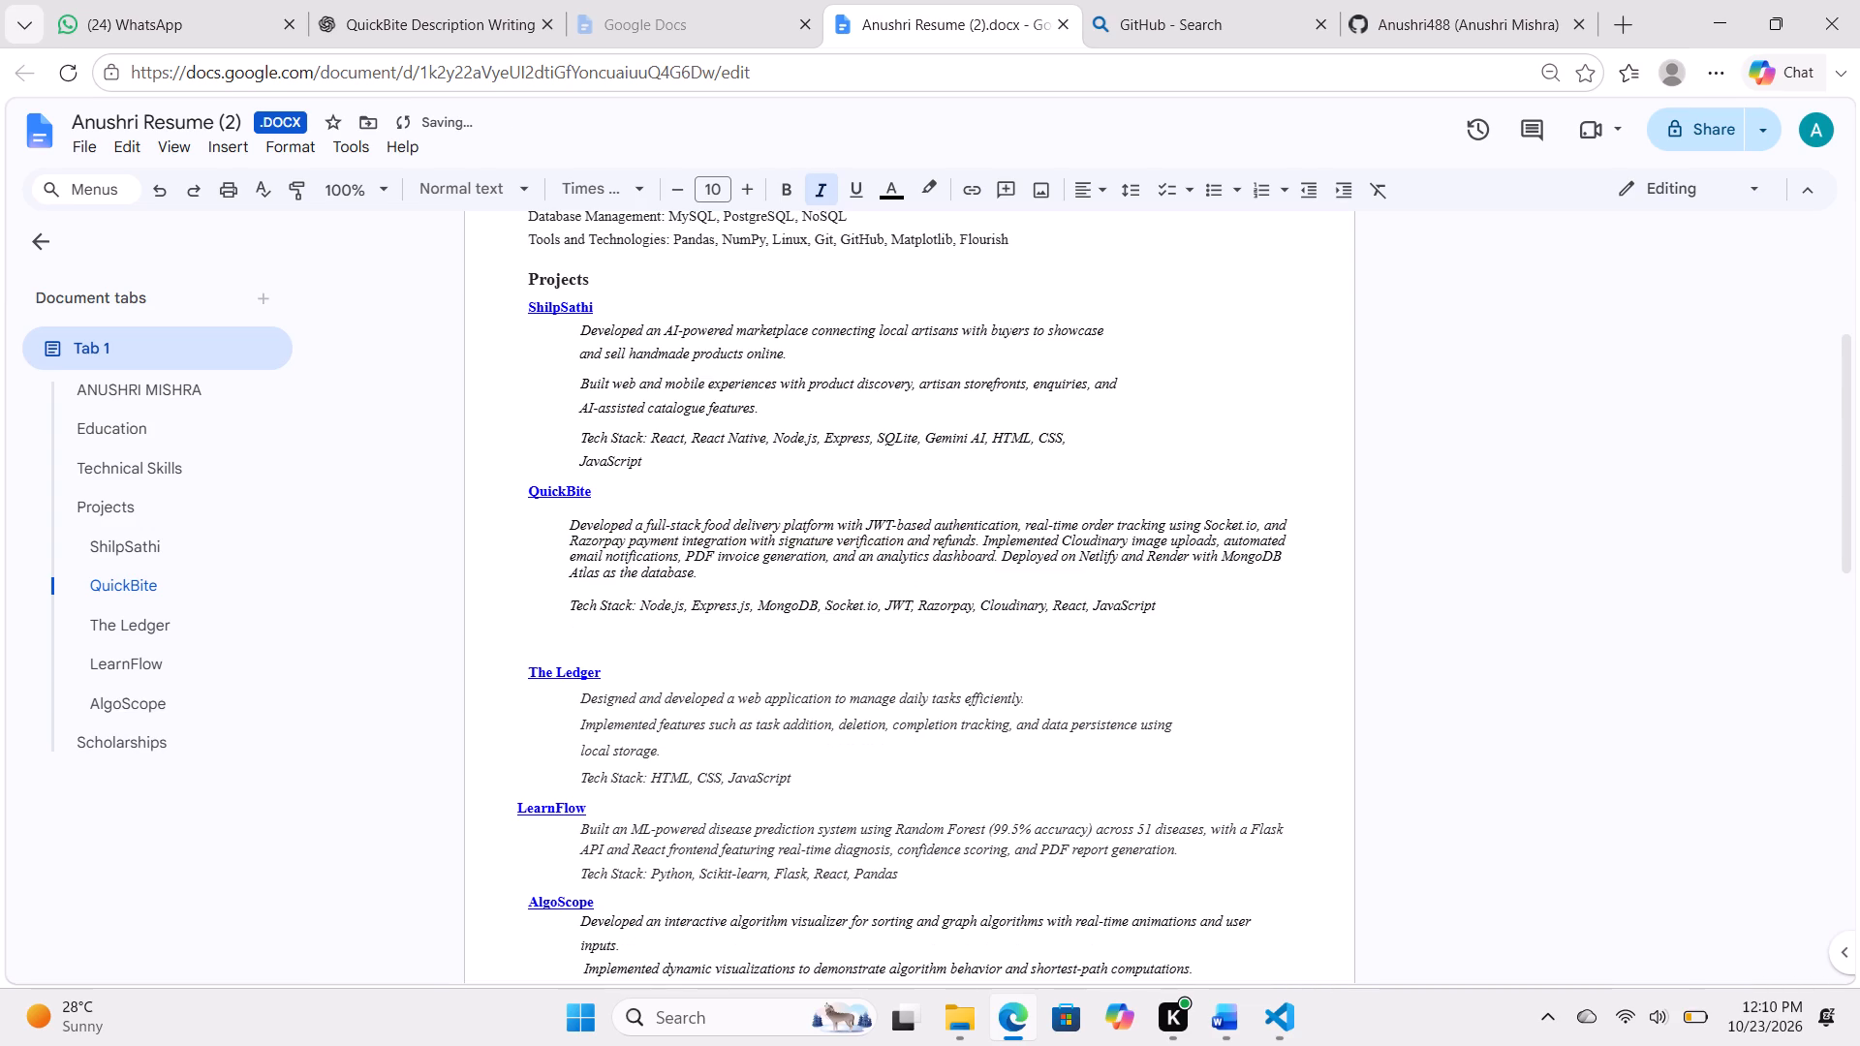
# Reduce the font size to 2 just before "Implemented" in the QuickBite description and start a new paragraph there.
pyautogui.tripleClick(680, 190)
pyautogui.doubleClick(680, 190)
pyautogui.click(680, 190)
pyautogui.click(680, 190)
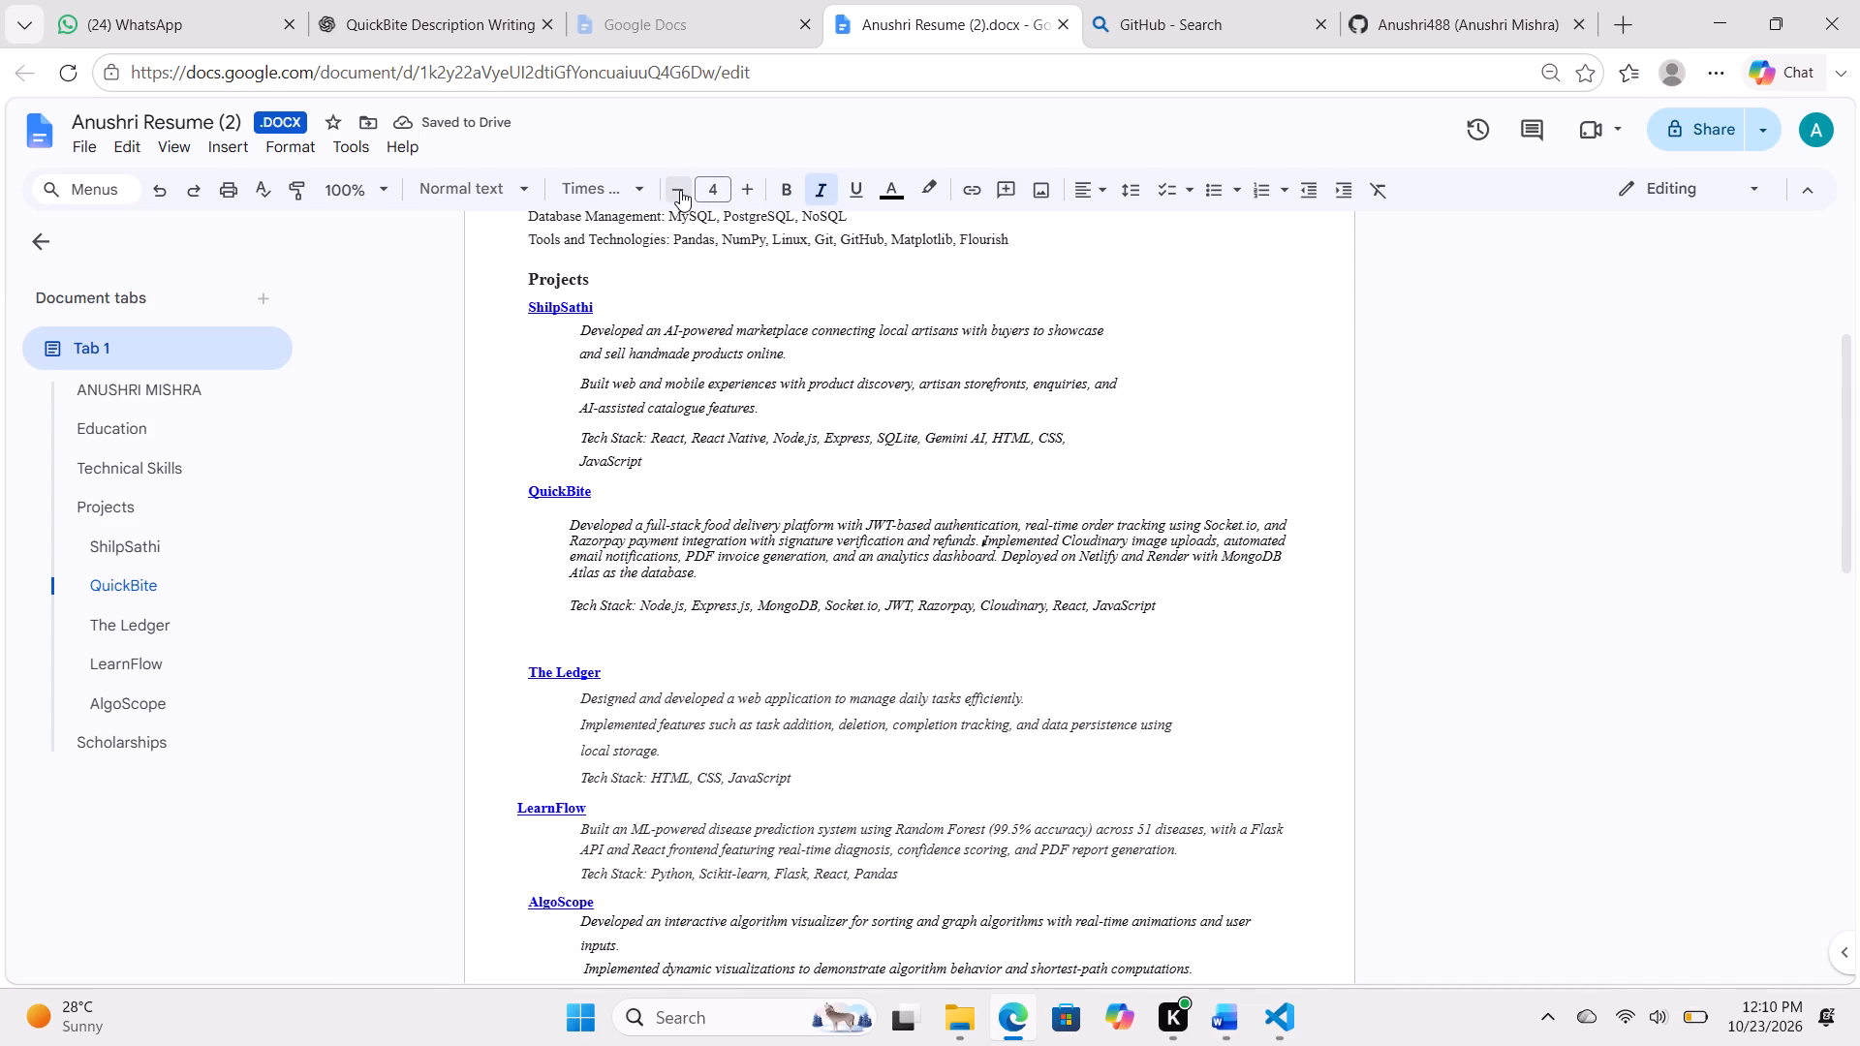
pyautogui.click(680, 190)
pyautogui.press('Return')
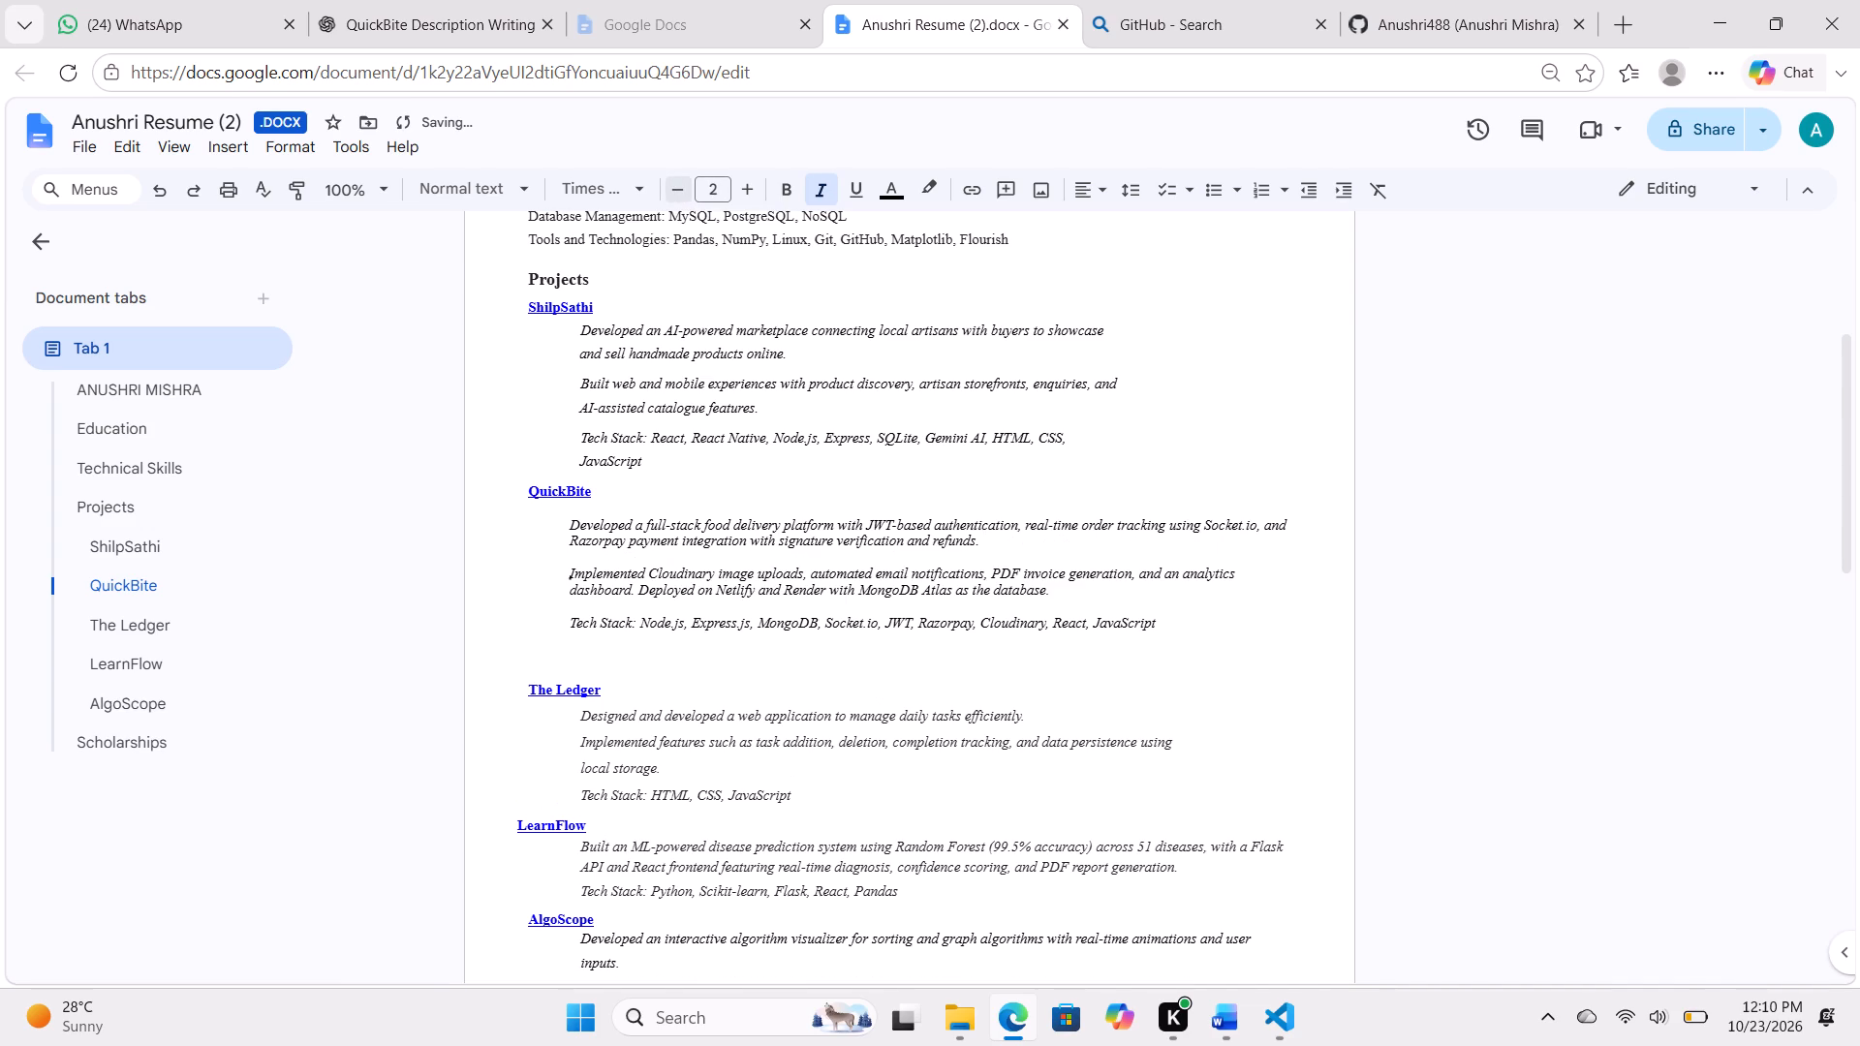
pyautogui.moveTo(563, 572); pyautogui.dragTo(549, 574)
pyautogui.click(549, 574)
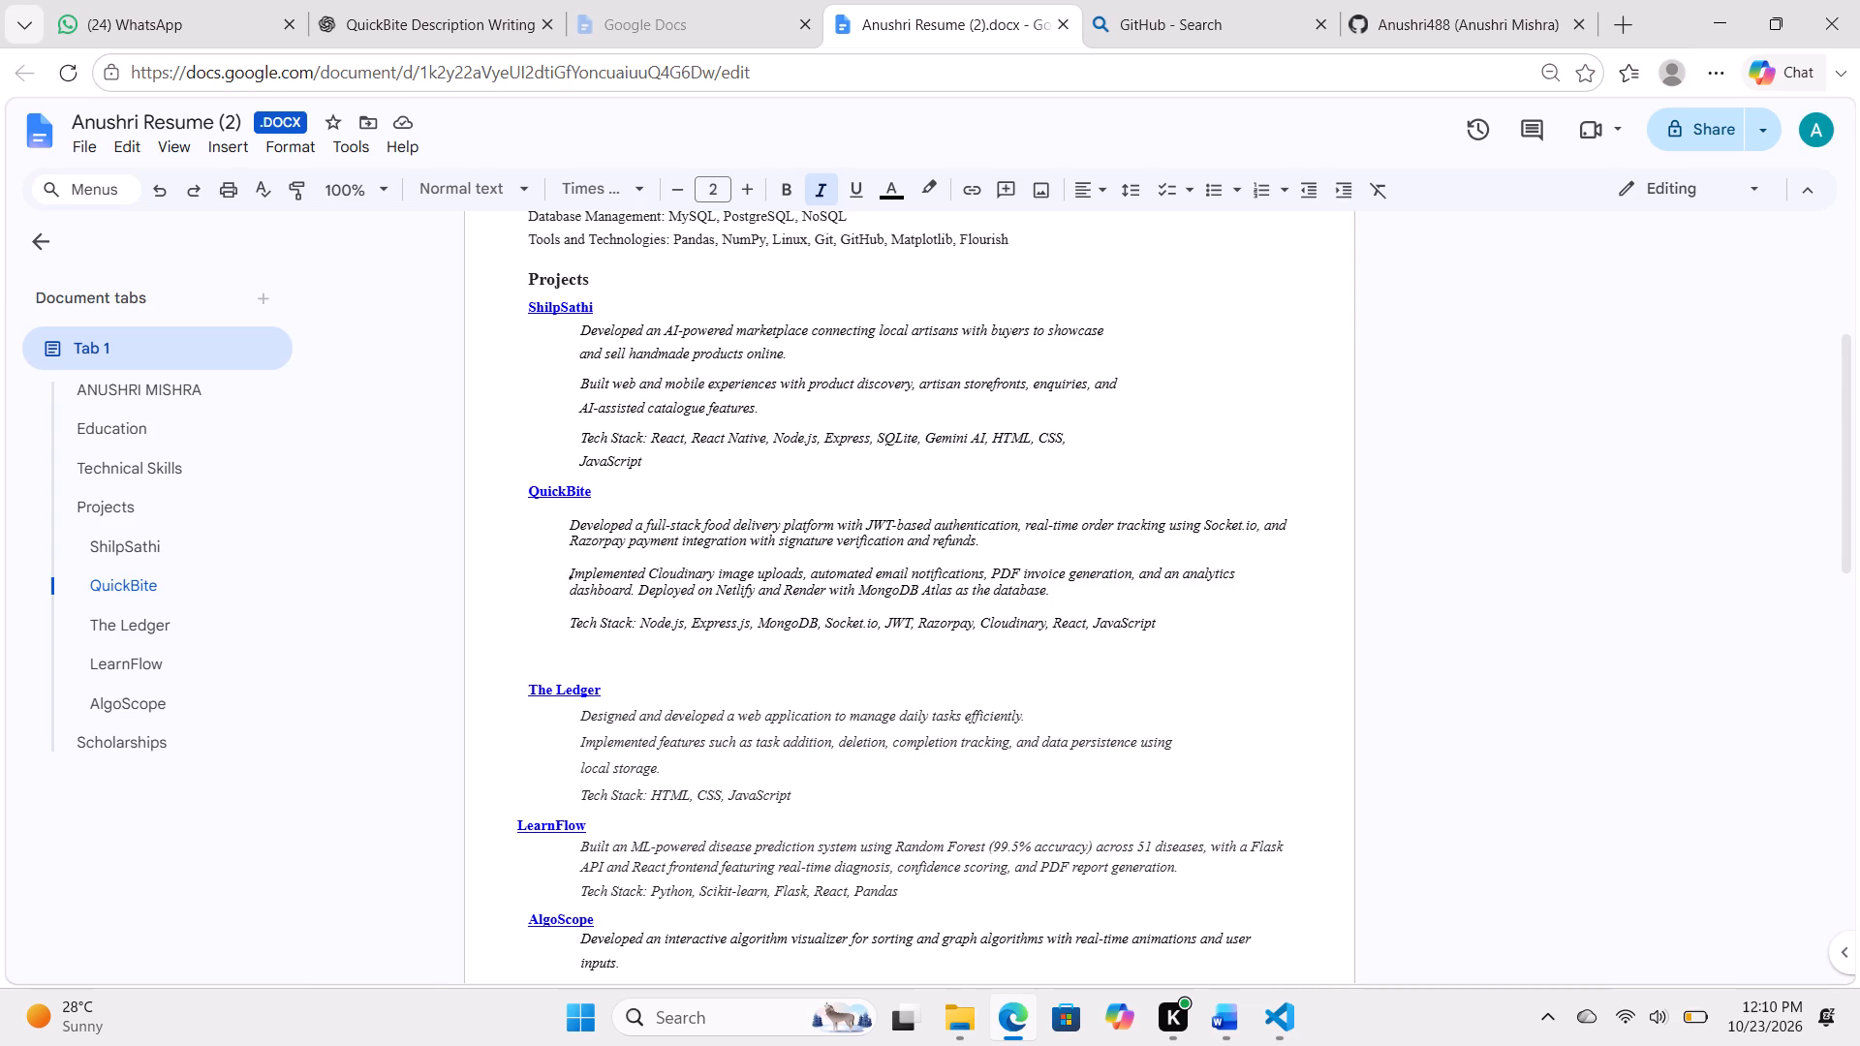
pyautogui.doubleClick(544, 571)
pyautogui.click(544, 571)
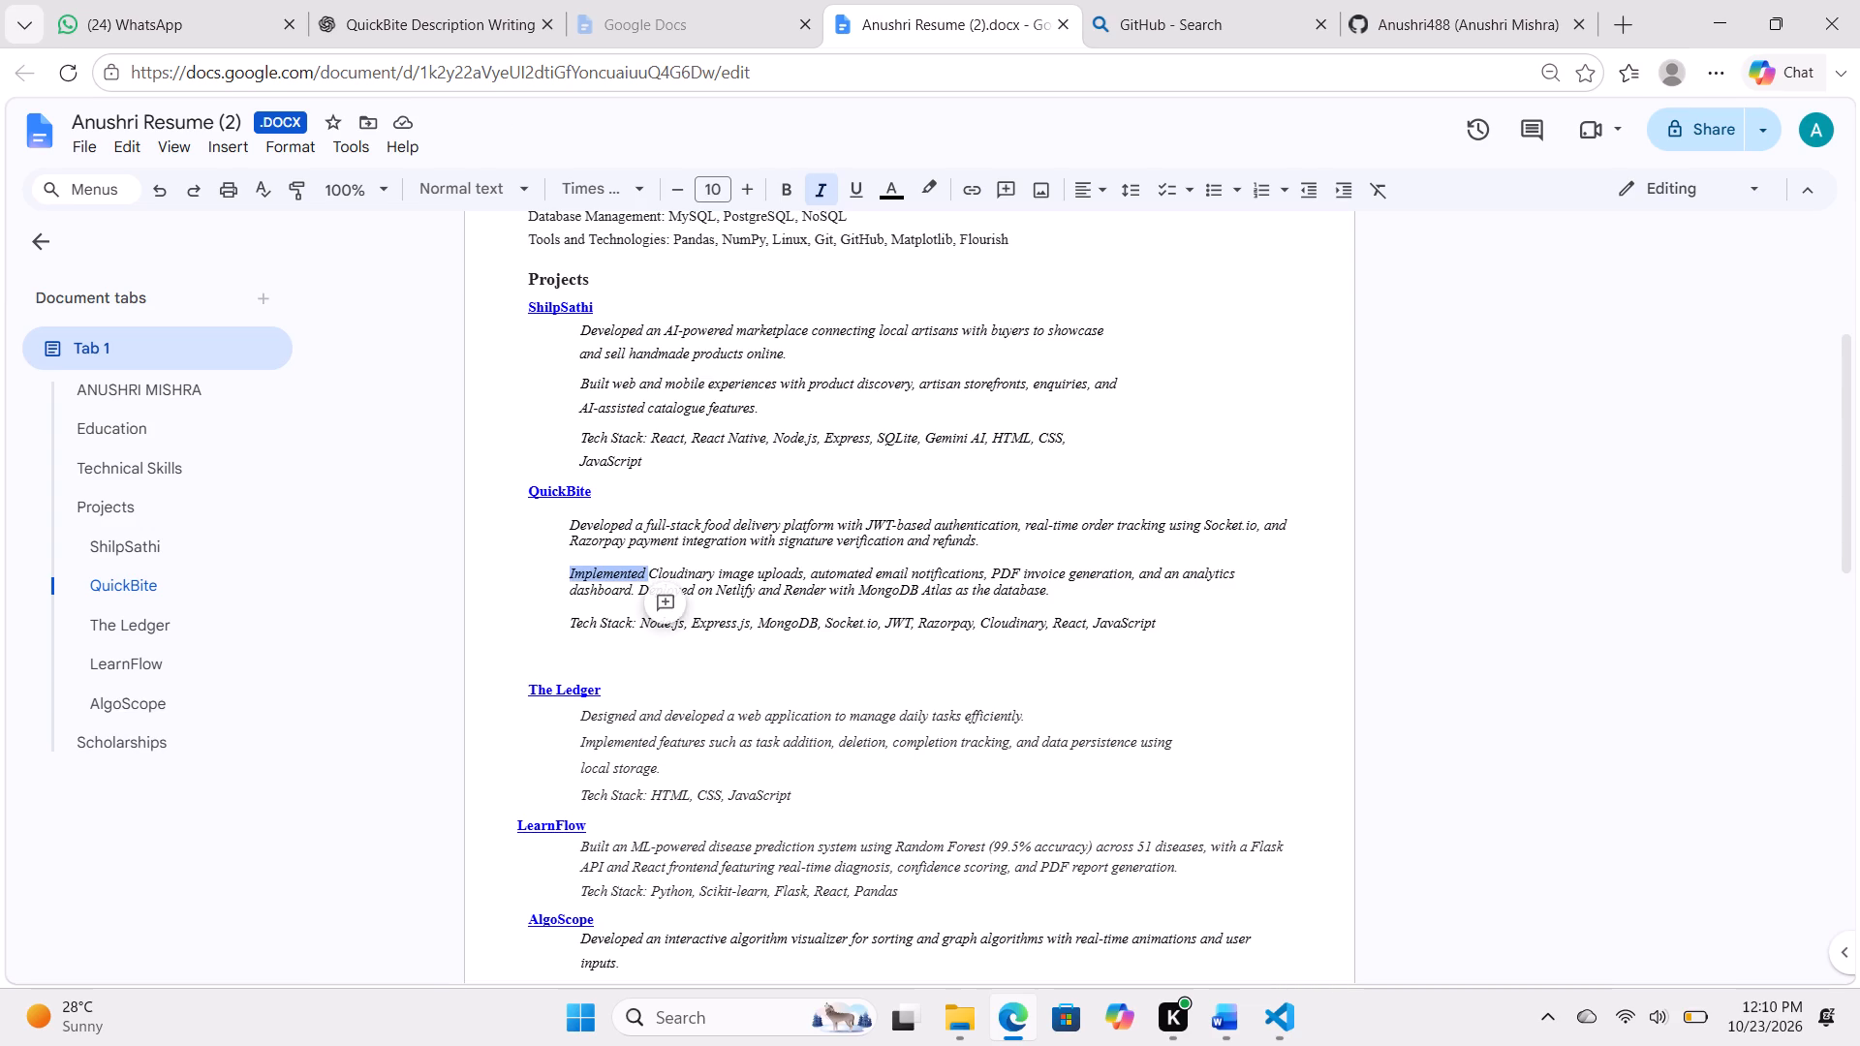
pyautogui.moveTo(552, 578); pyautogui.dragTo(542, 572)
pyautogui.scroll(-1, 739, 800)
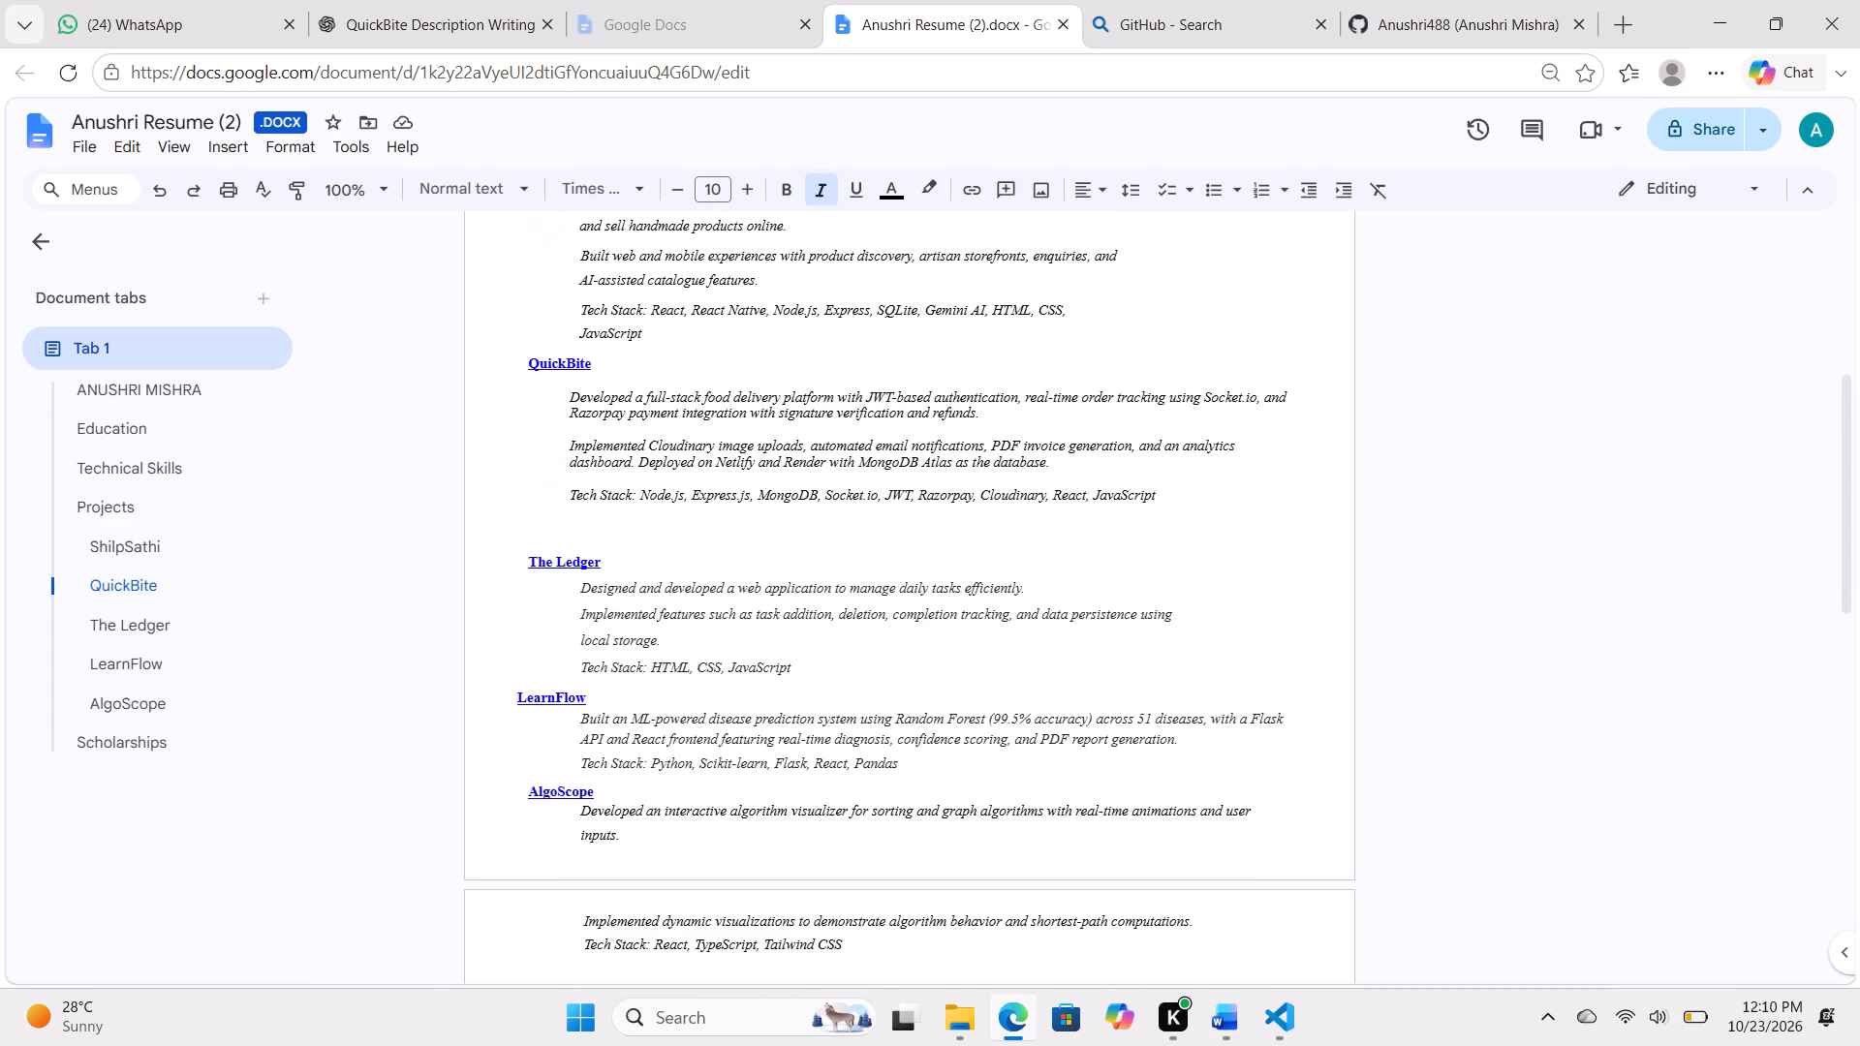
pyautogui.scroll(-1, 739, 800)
pyautogui.click(1441, 0)
pyautogui.scroll(-2, 1274, 622)
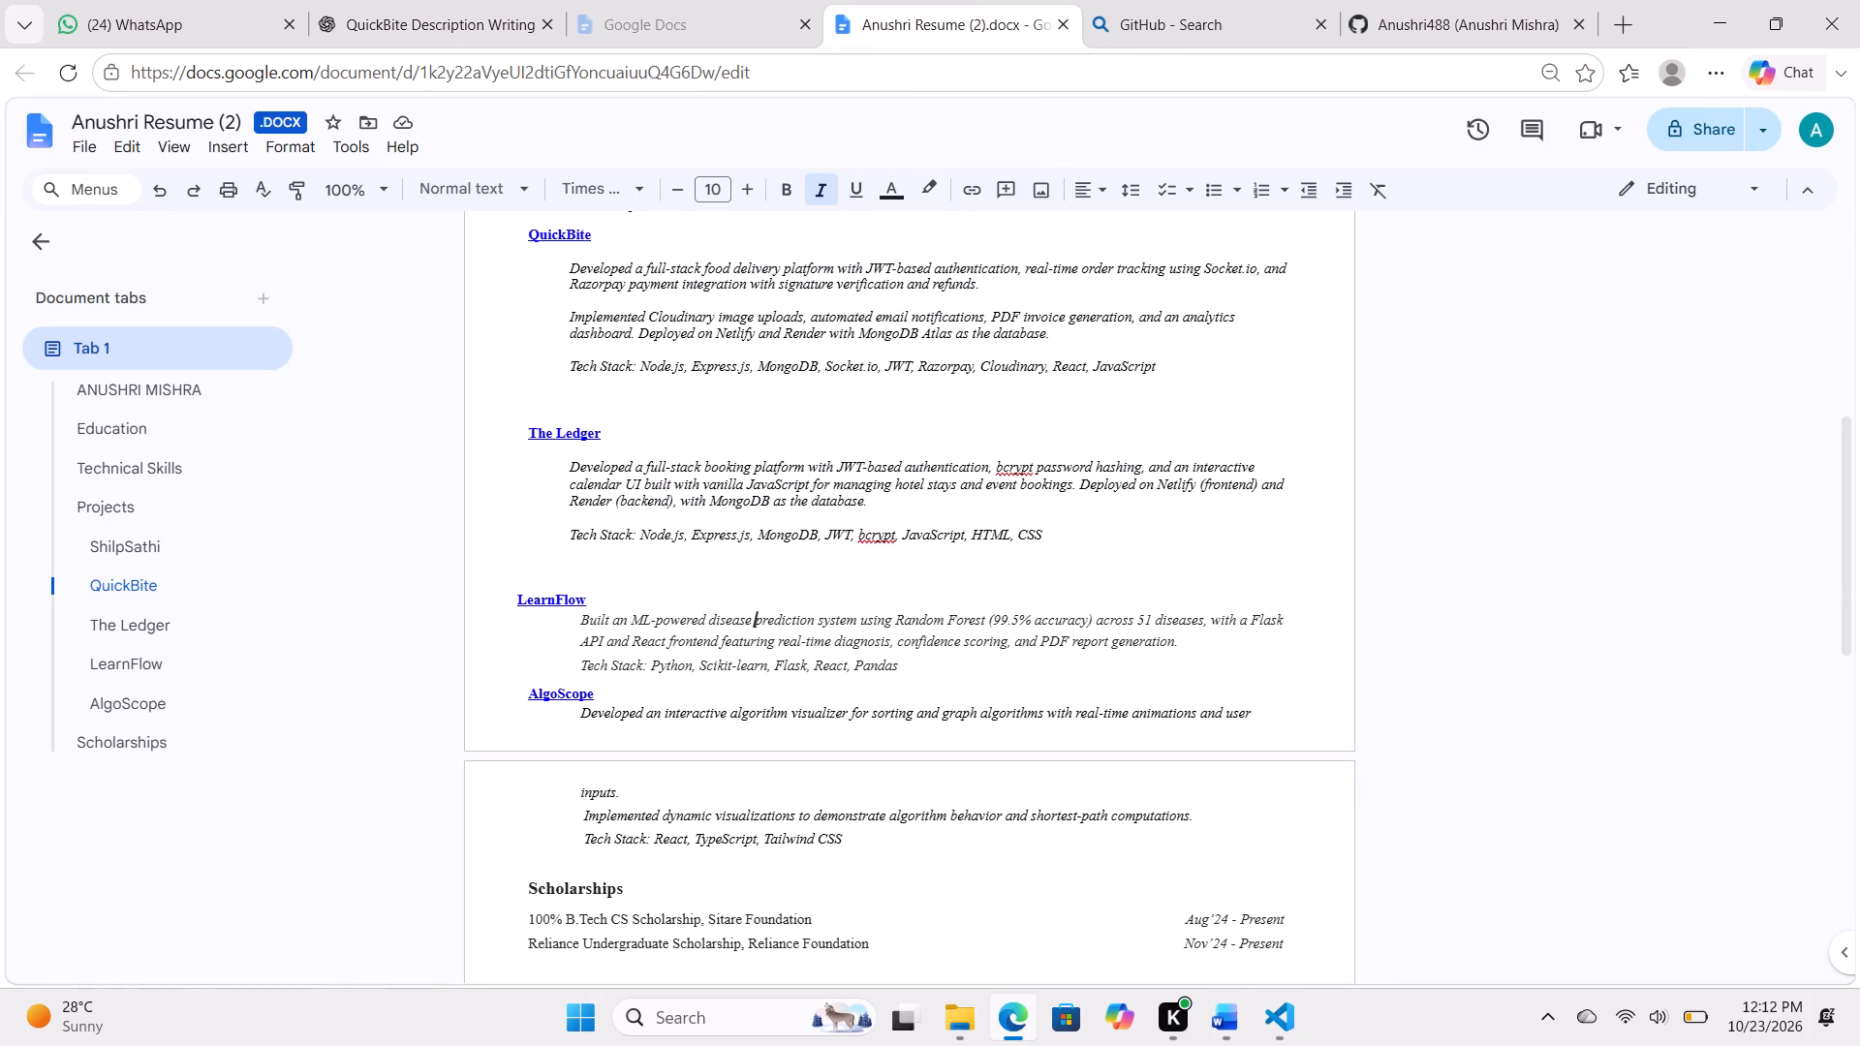
pyautogui.moveTo(580, 623); pyautogui.dragTo(883, 669)
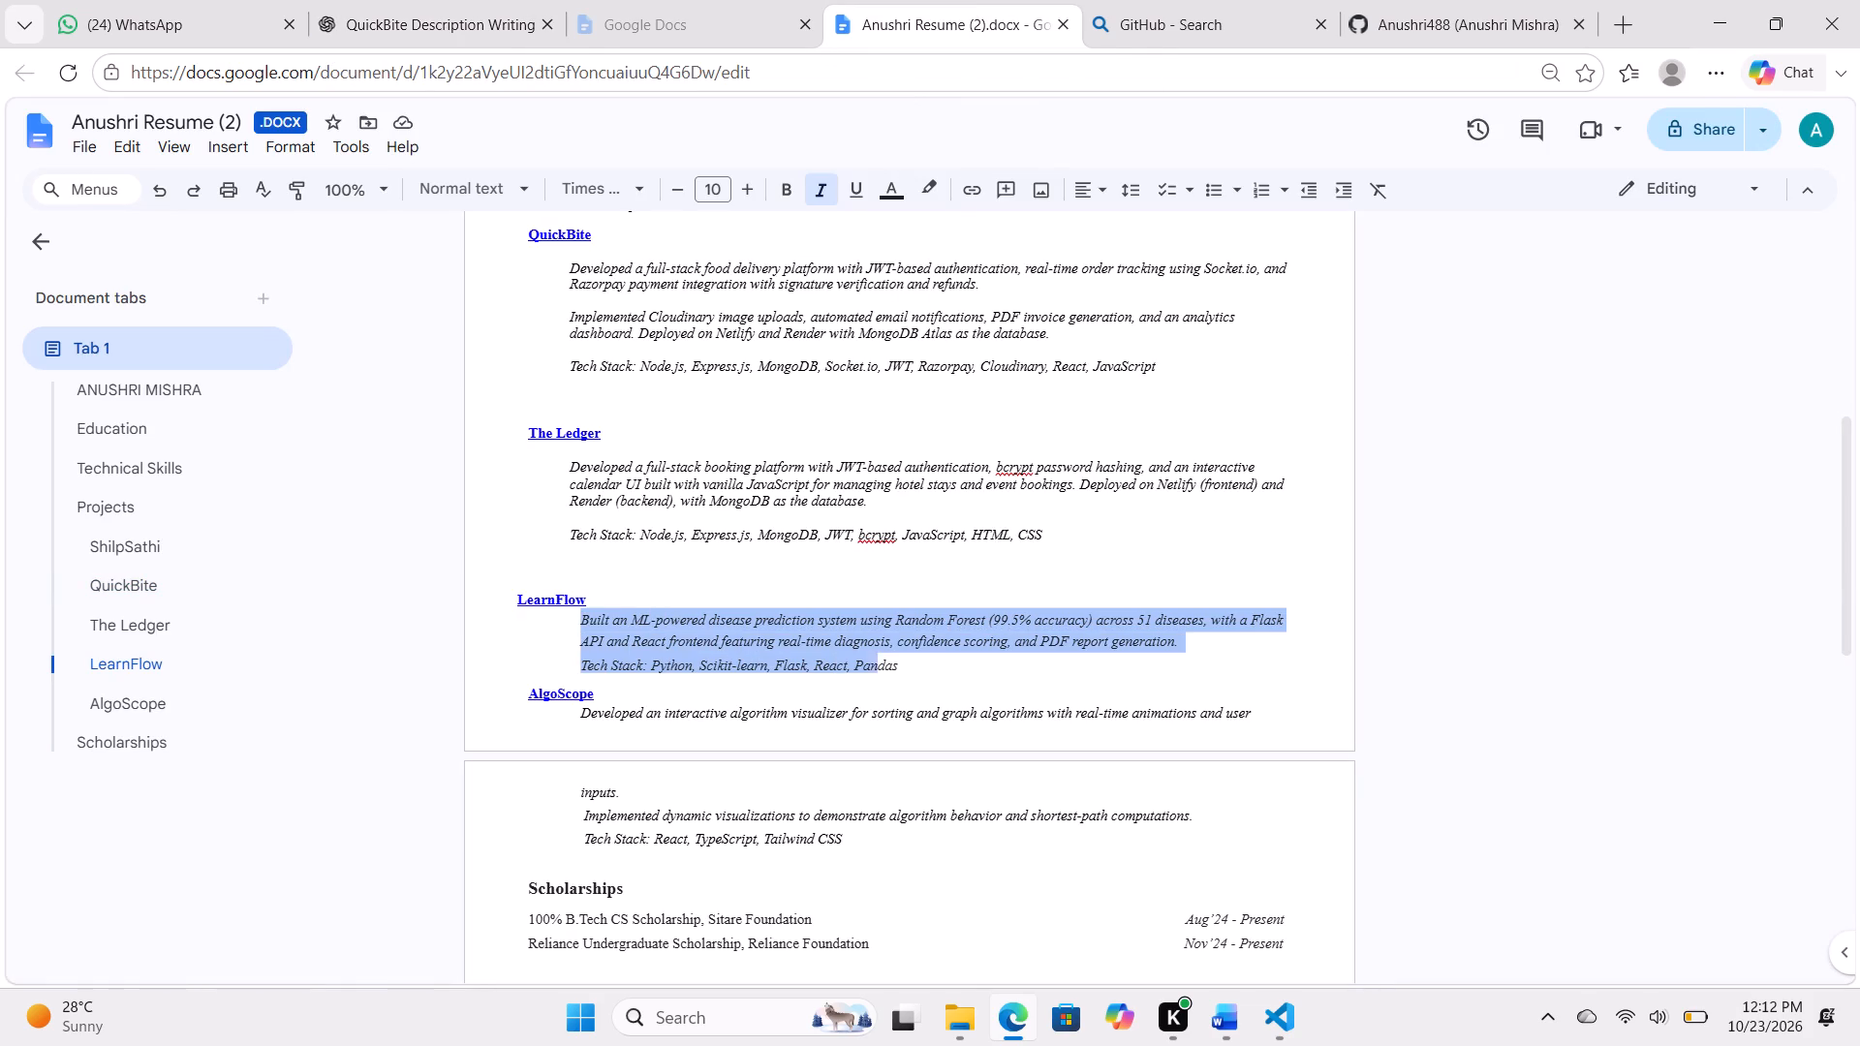
pyautogui.moveTo(883, 669); pyautogui.dragTo(908, 668)
pyautogui.hotkey('ctrl', 'v')
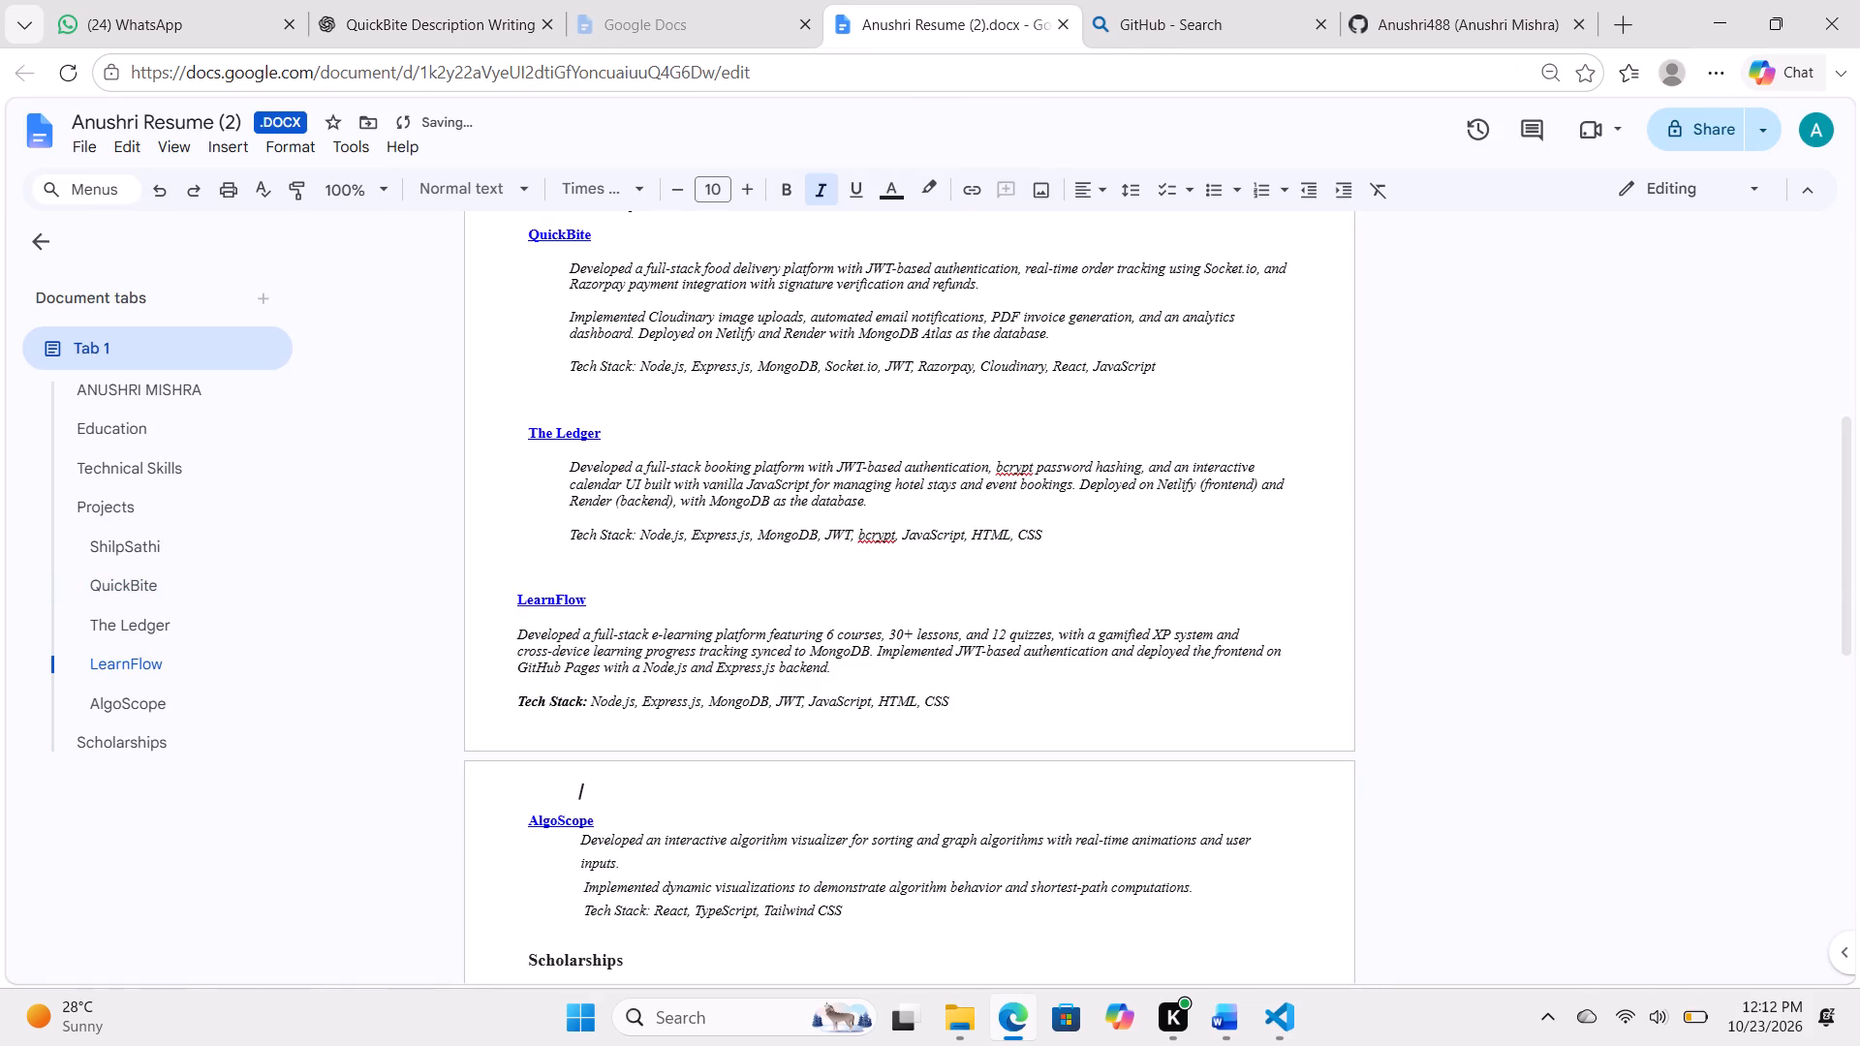
# Remove the bold from LearnFlow's "Tech Stack:" label and indent its description and Tech Stack line by one level.
pyautogui.moveTo(515, 700); pyautogui.dragTo(594, 701)
pyautogui.click(783, 201)
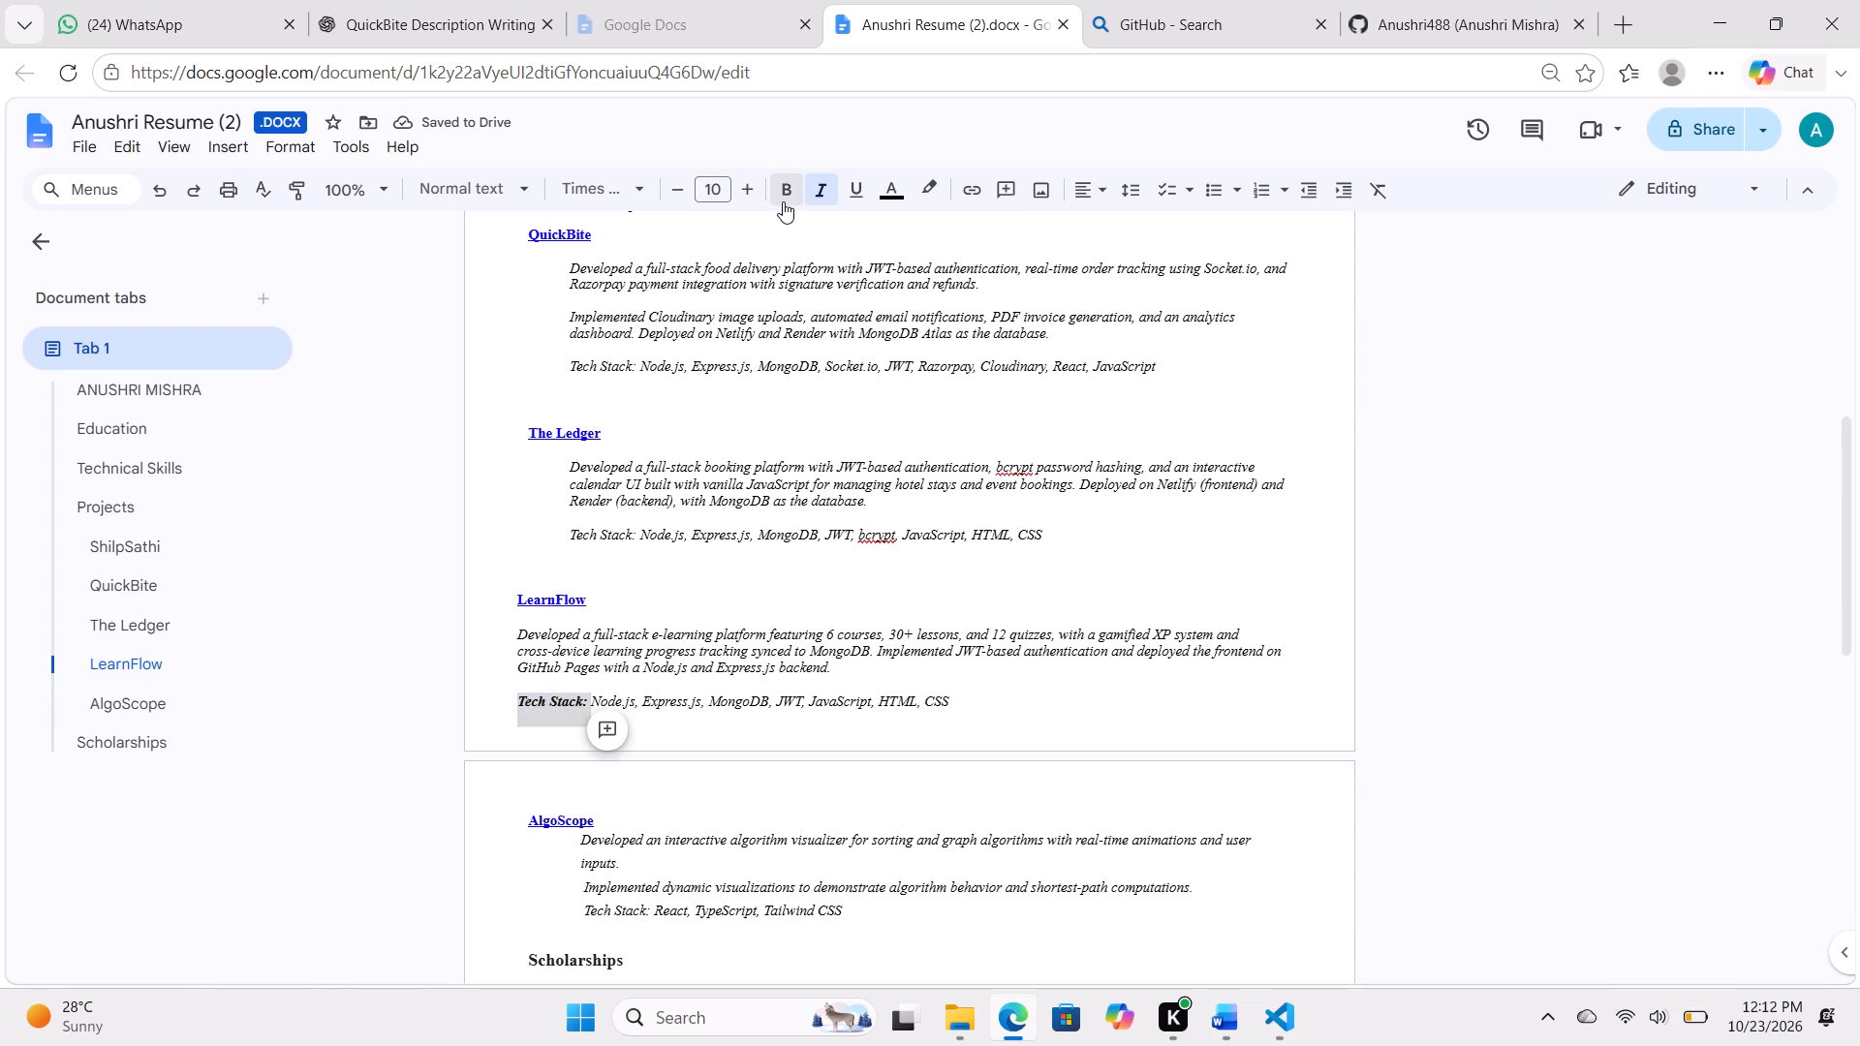
pyautogui.click(783, 201)
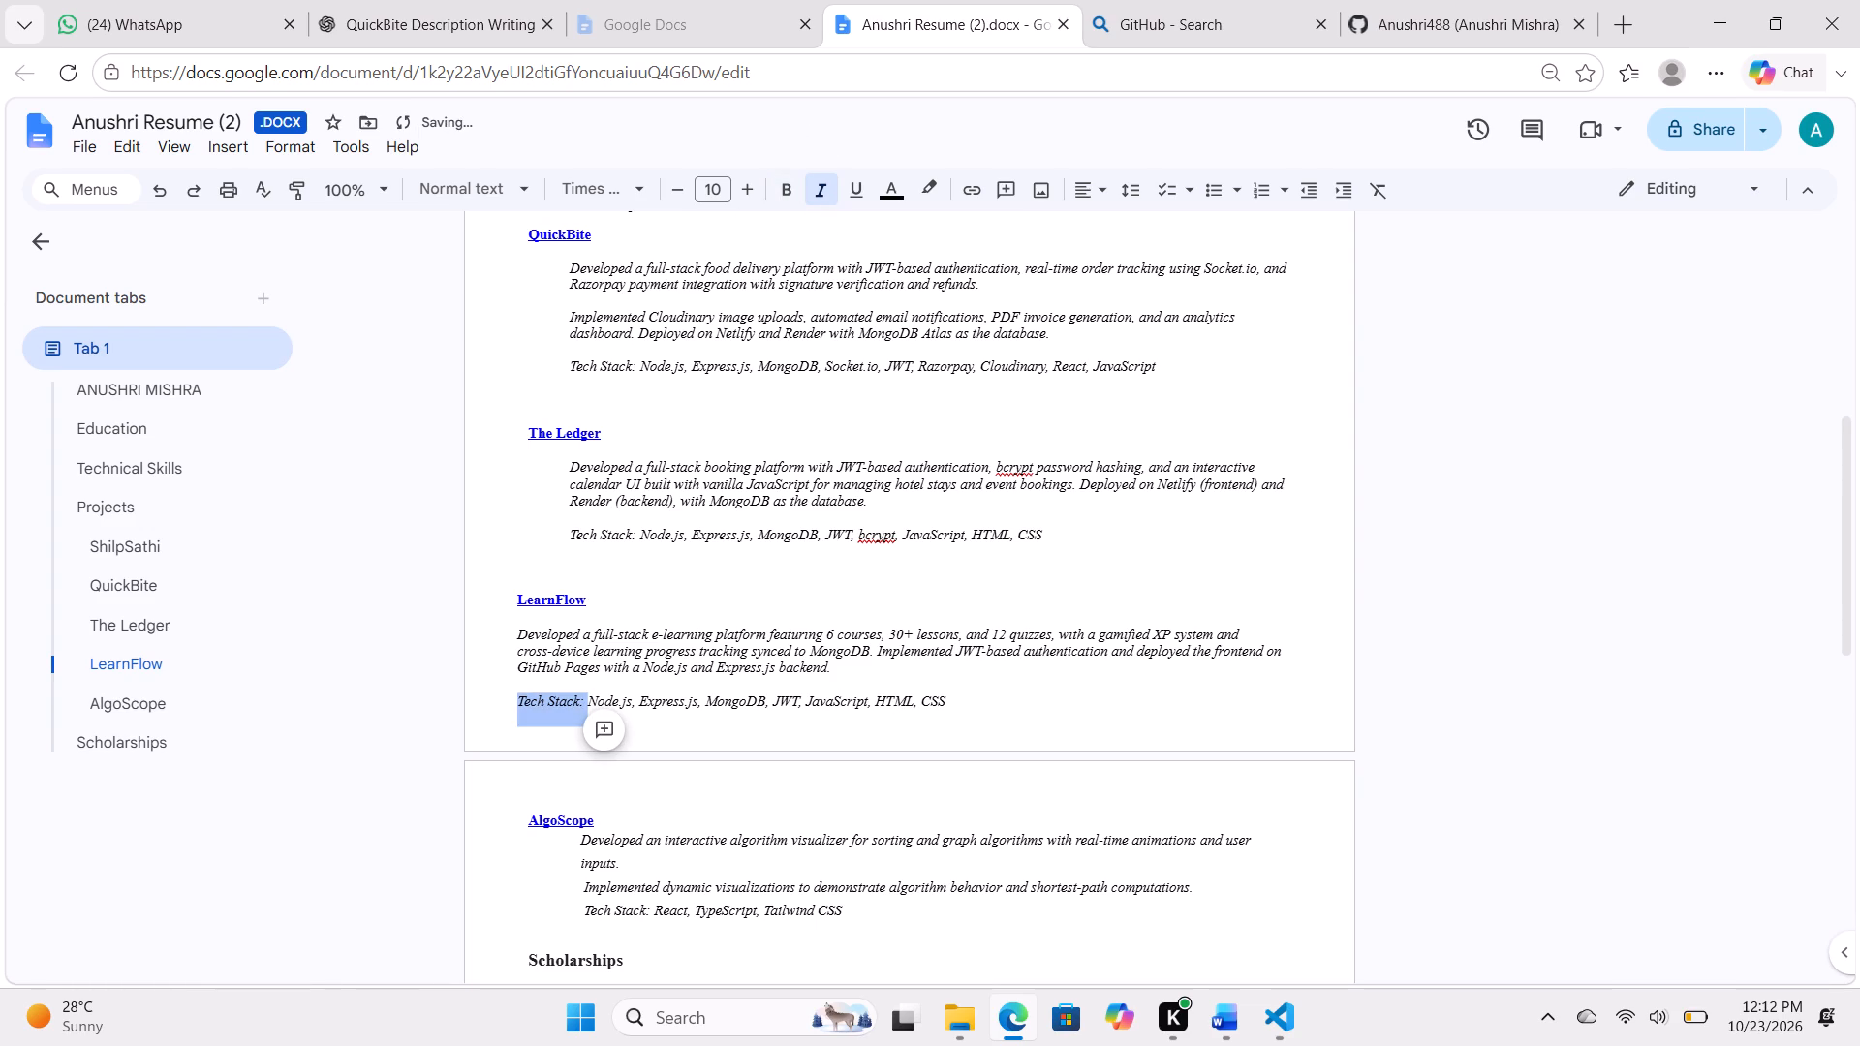
pyautogui.moveTo(516, 640); pyautogui.dragTo(1006, 699)
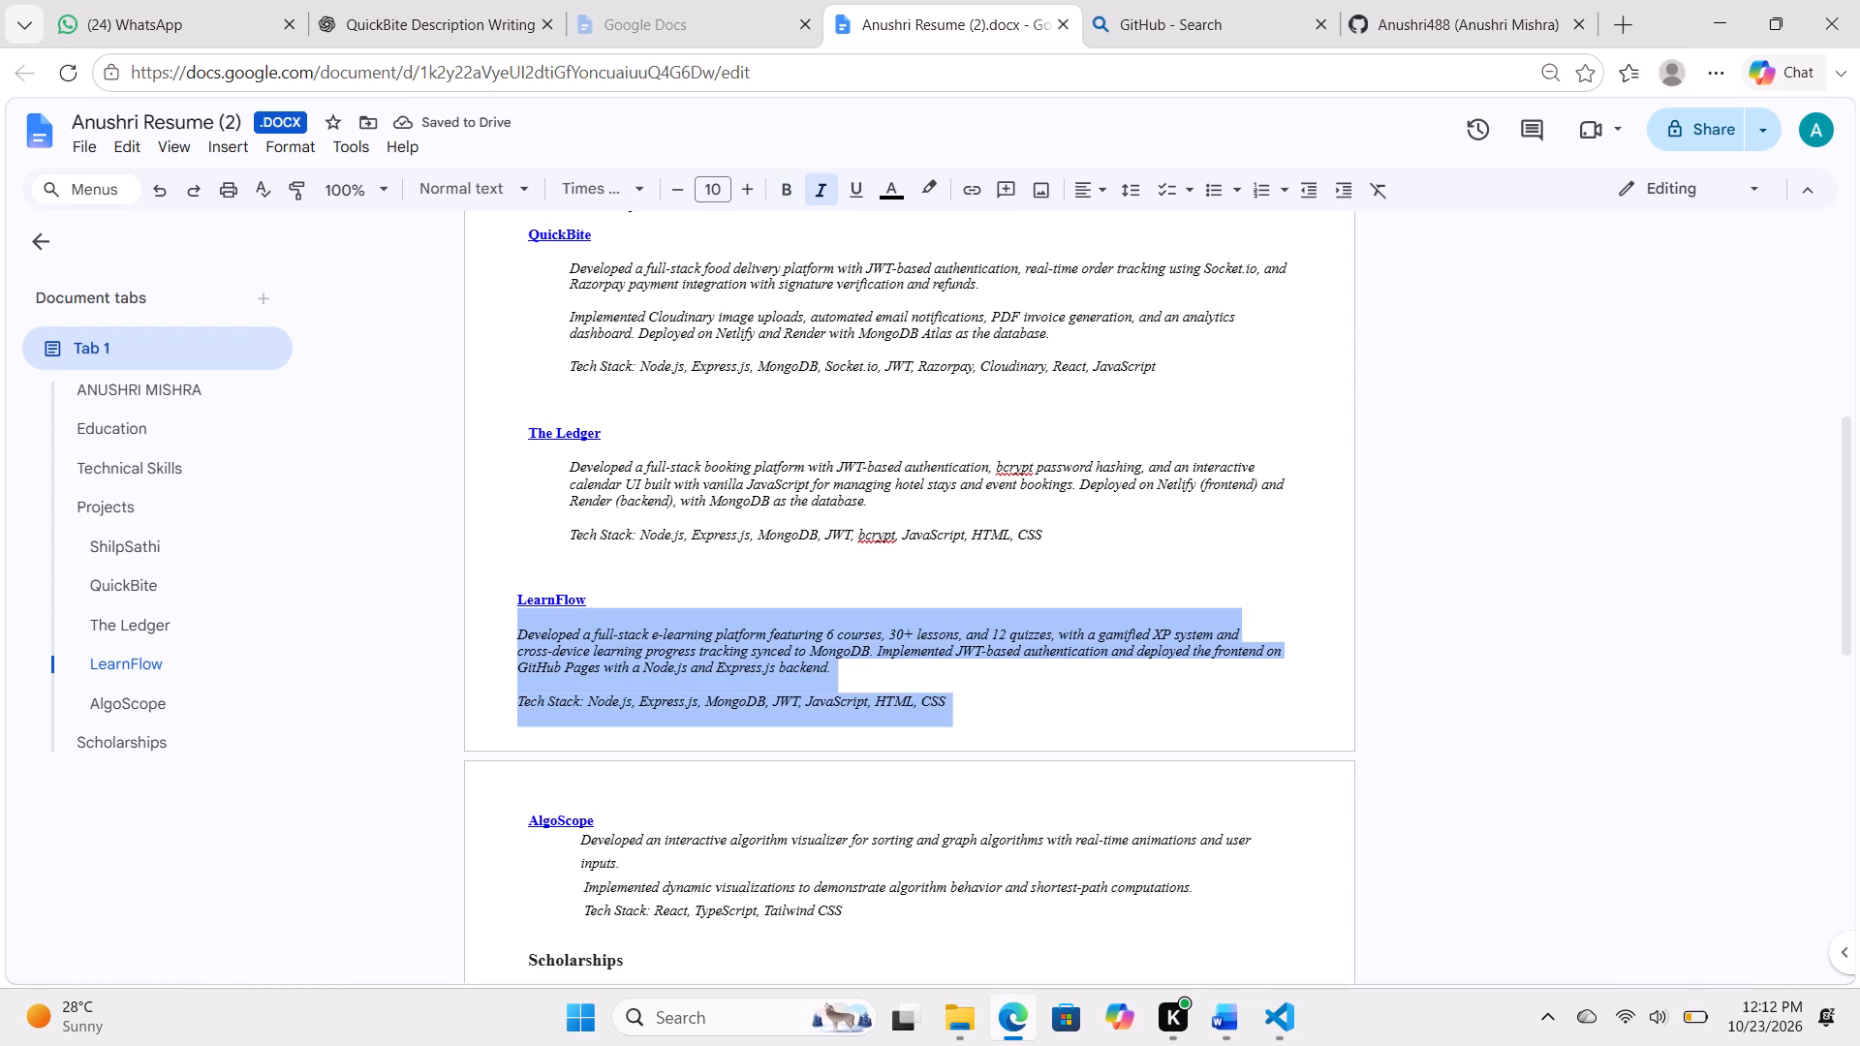
pyautogui.press('Tab')
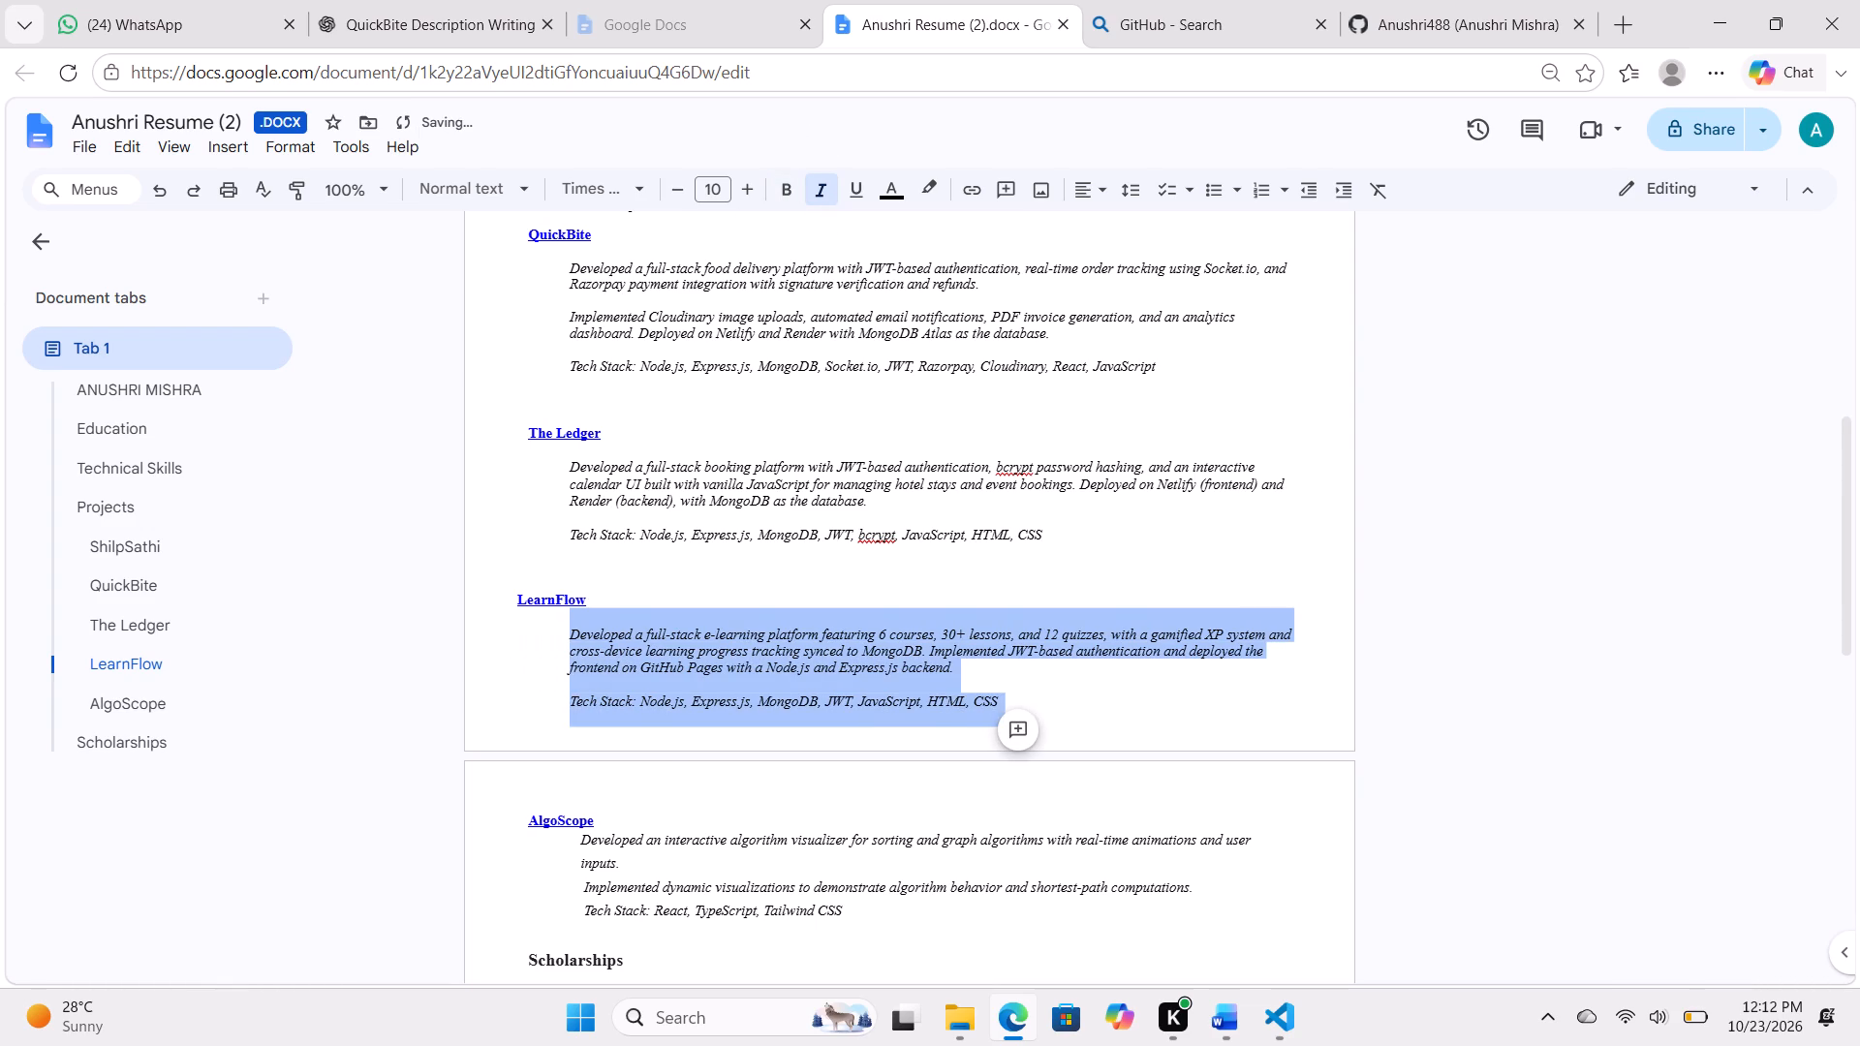
# Review the spacing and indentation of the resume's project entries from ShilpSathi through AlgoScope.
pyautogui.click(715, 844)
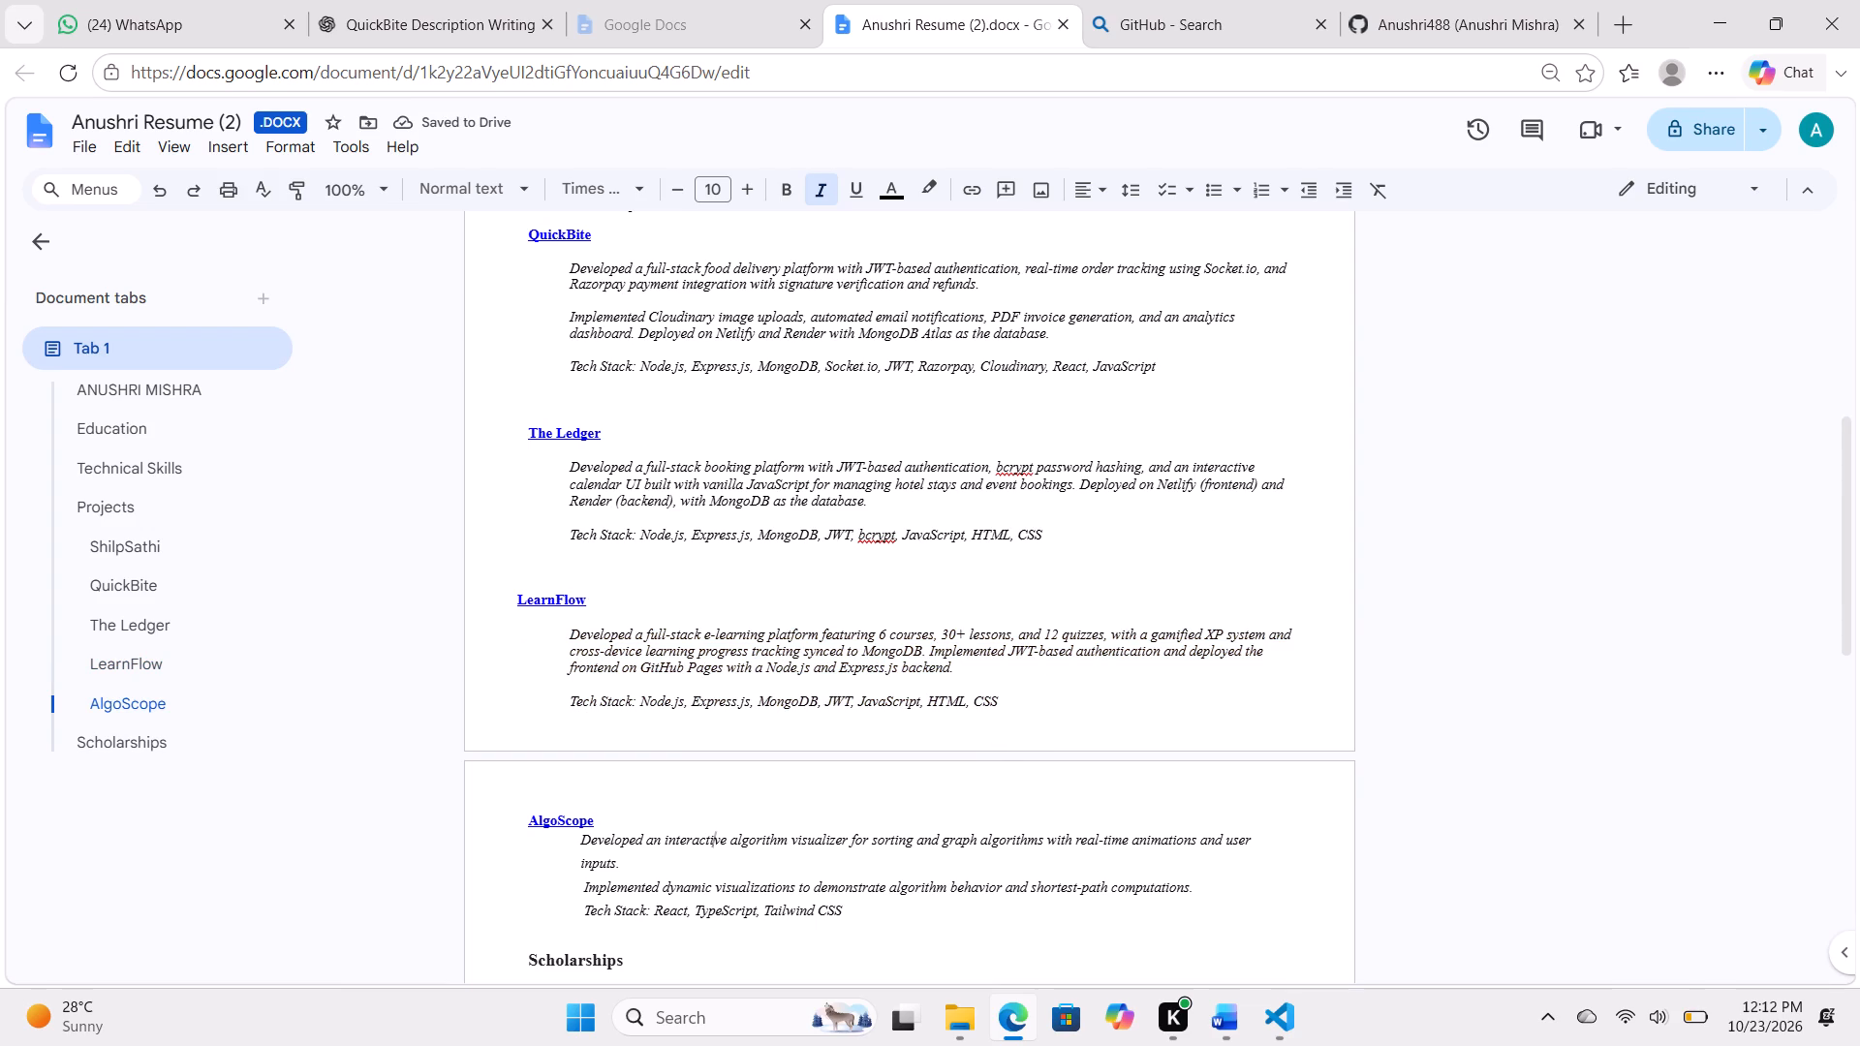
pyautogui.scroll(1, 715, 844)
pyautogui.scroll(-1, 715, 844)
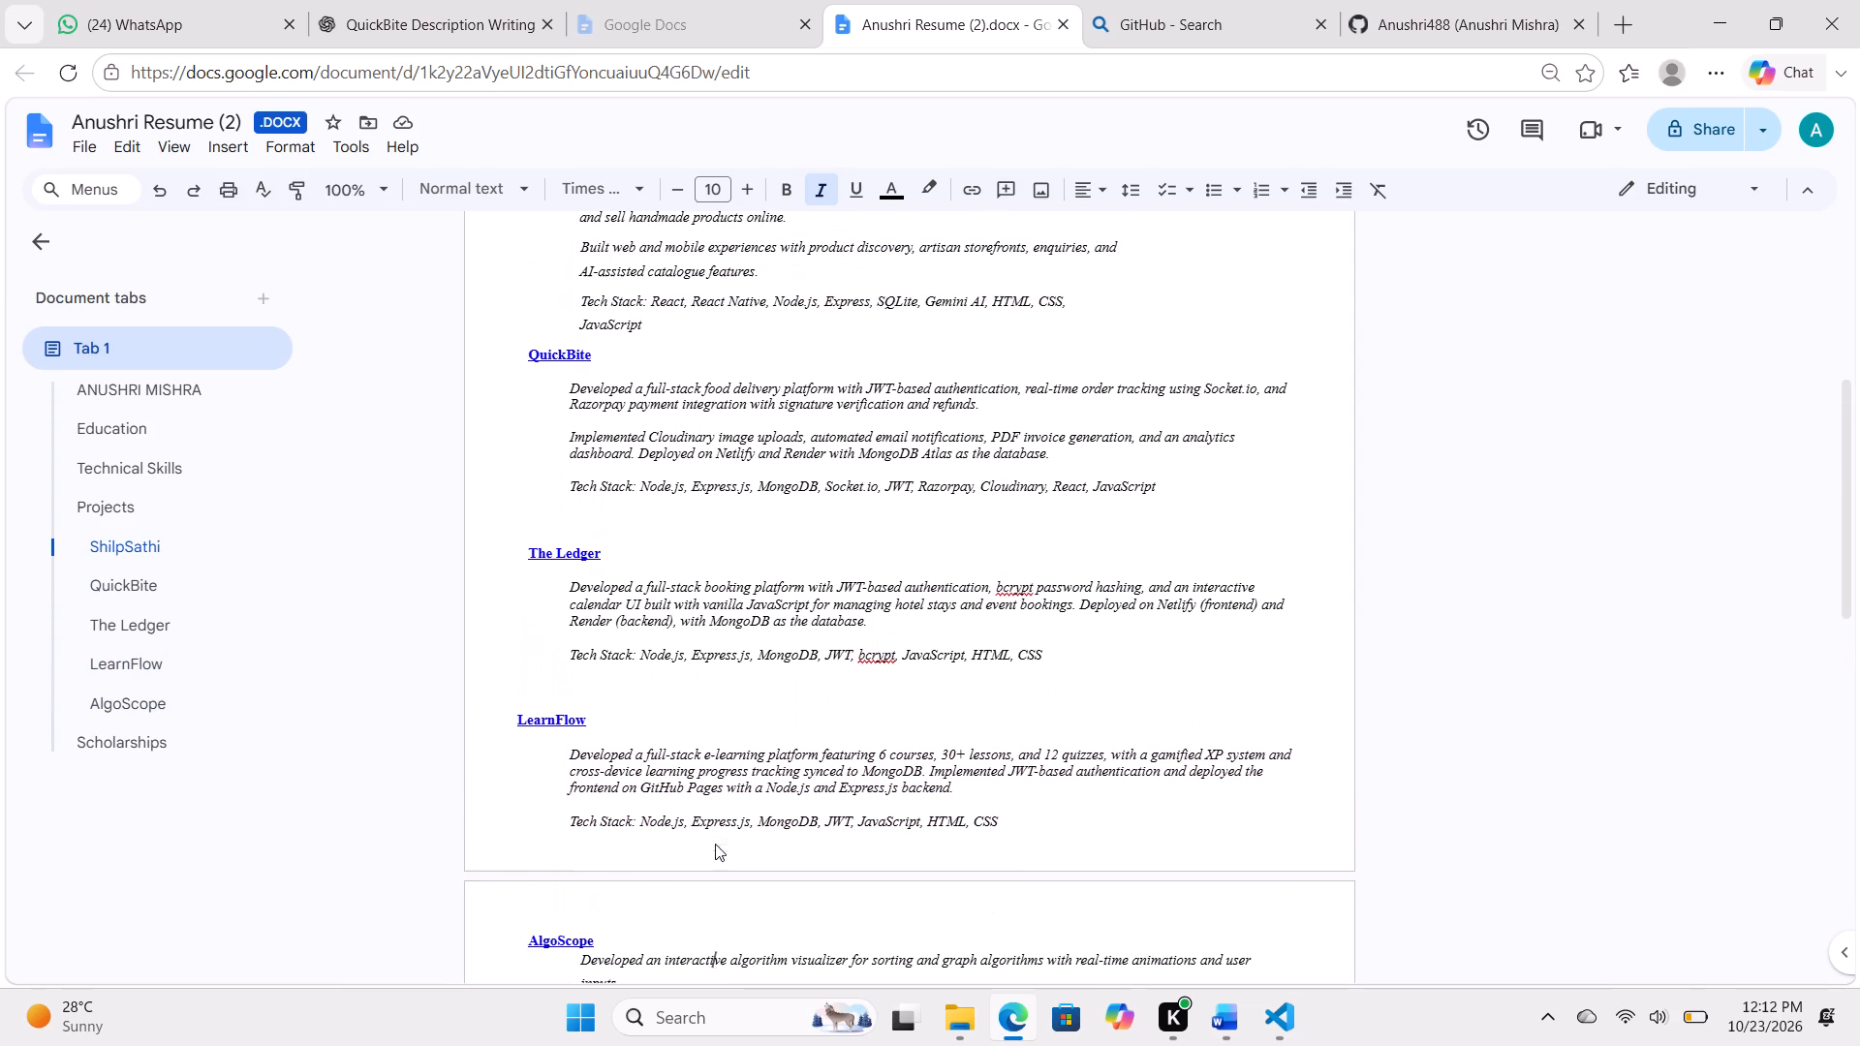
pyautogui.scroll(-2, 715, 844)
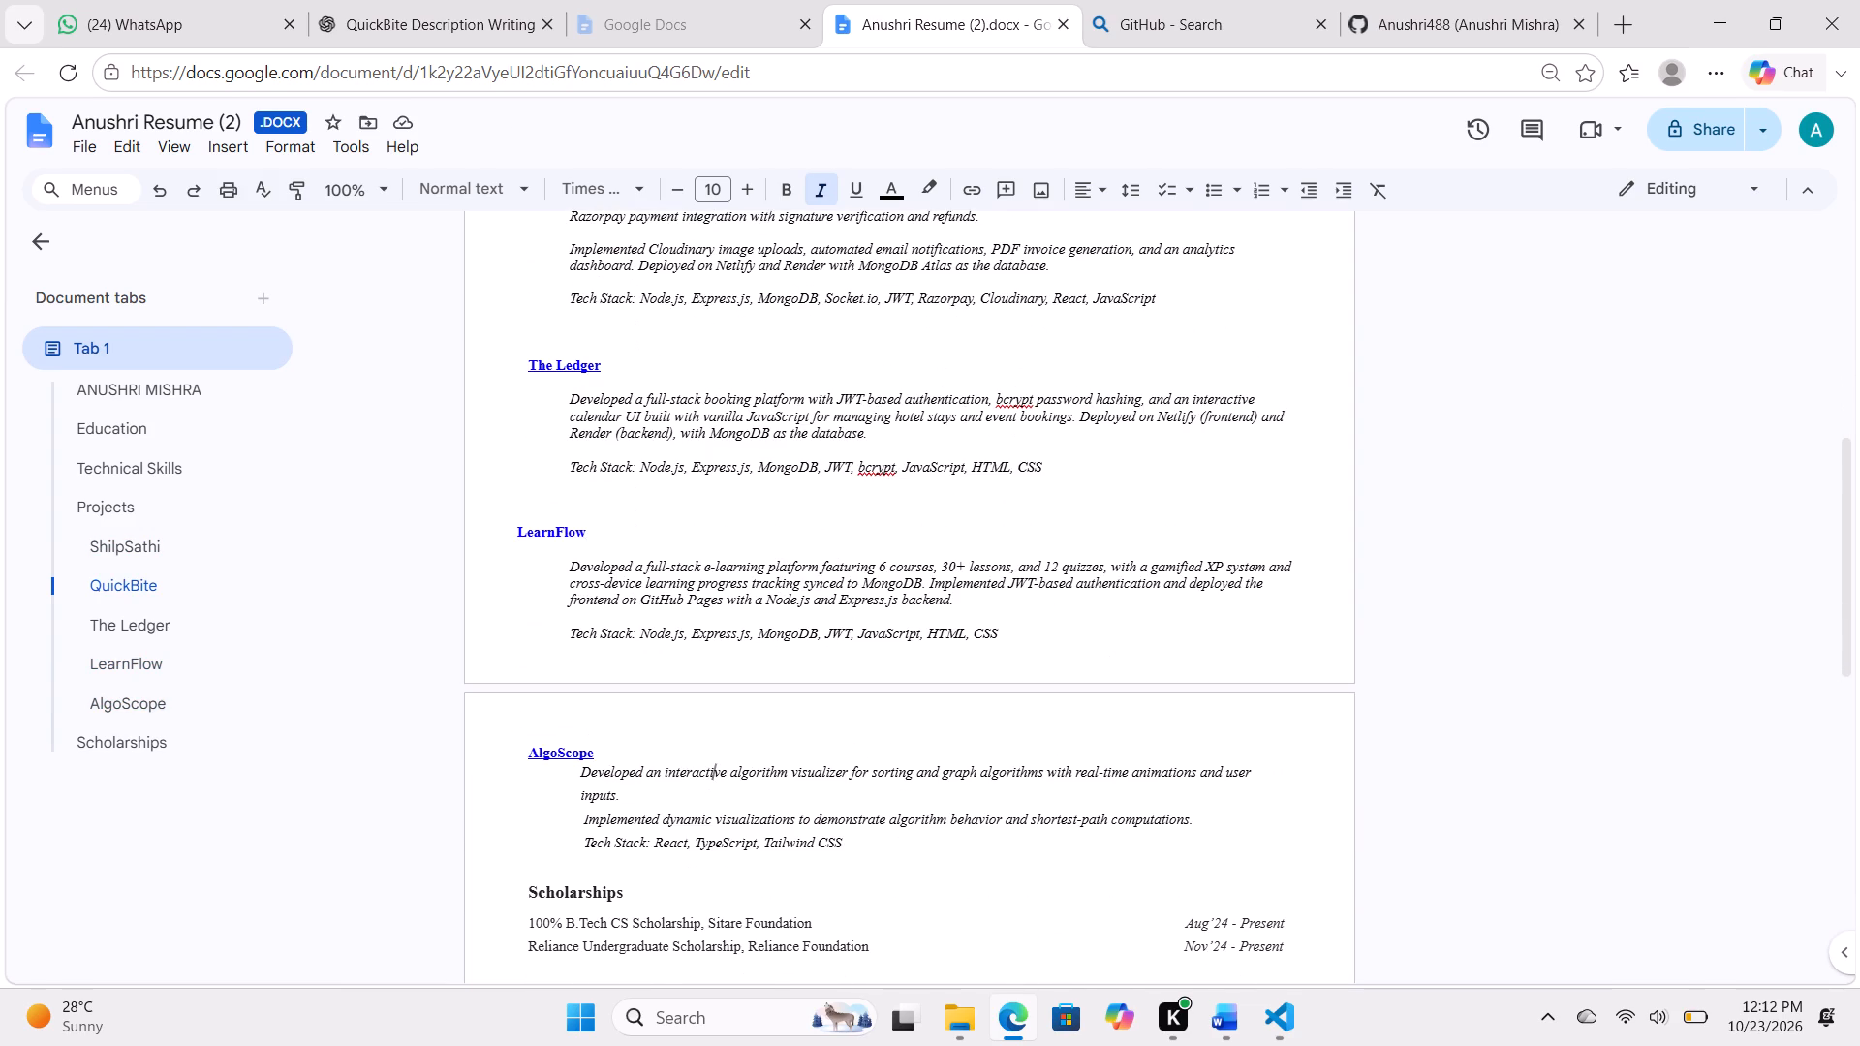
pyautogui.scroll(1, 715, 844)
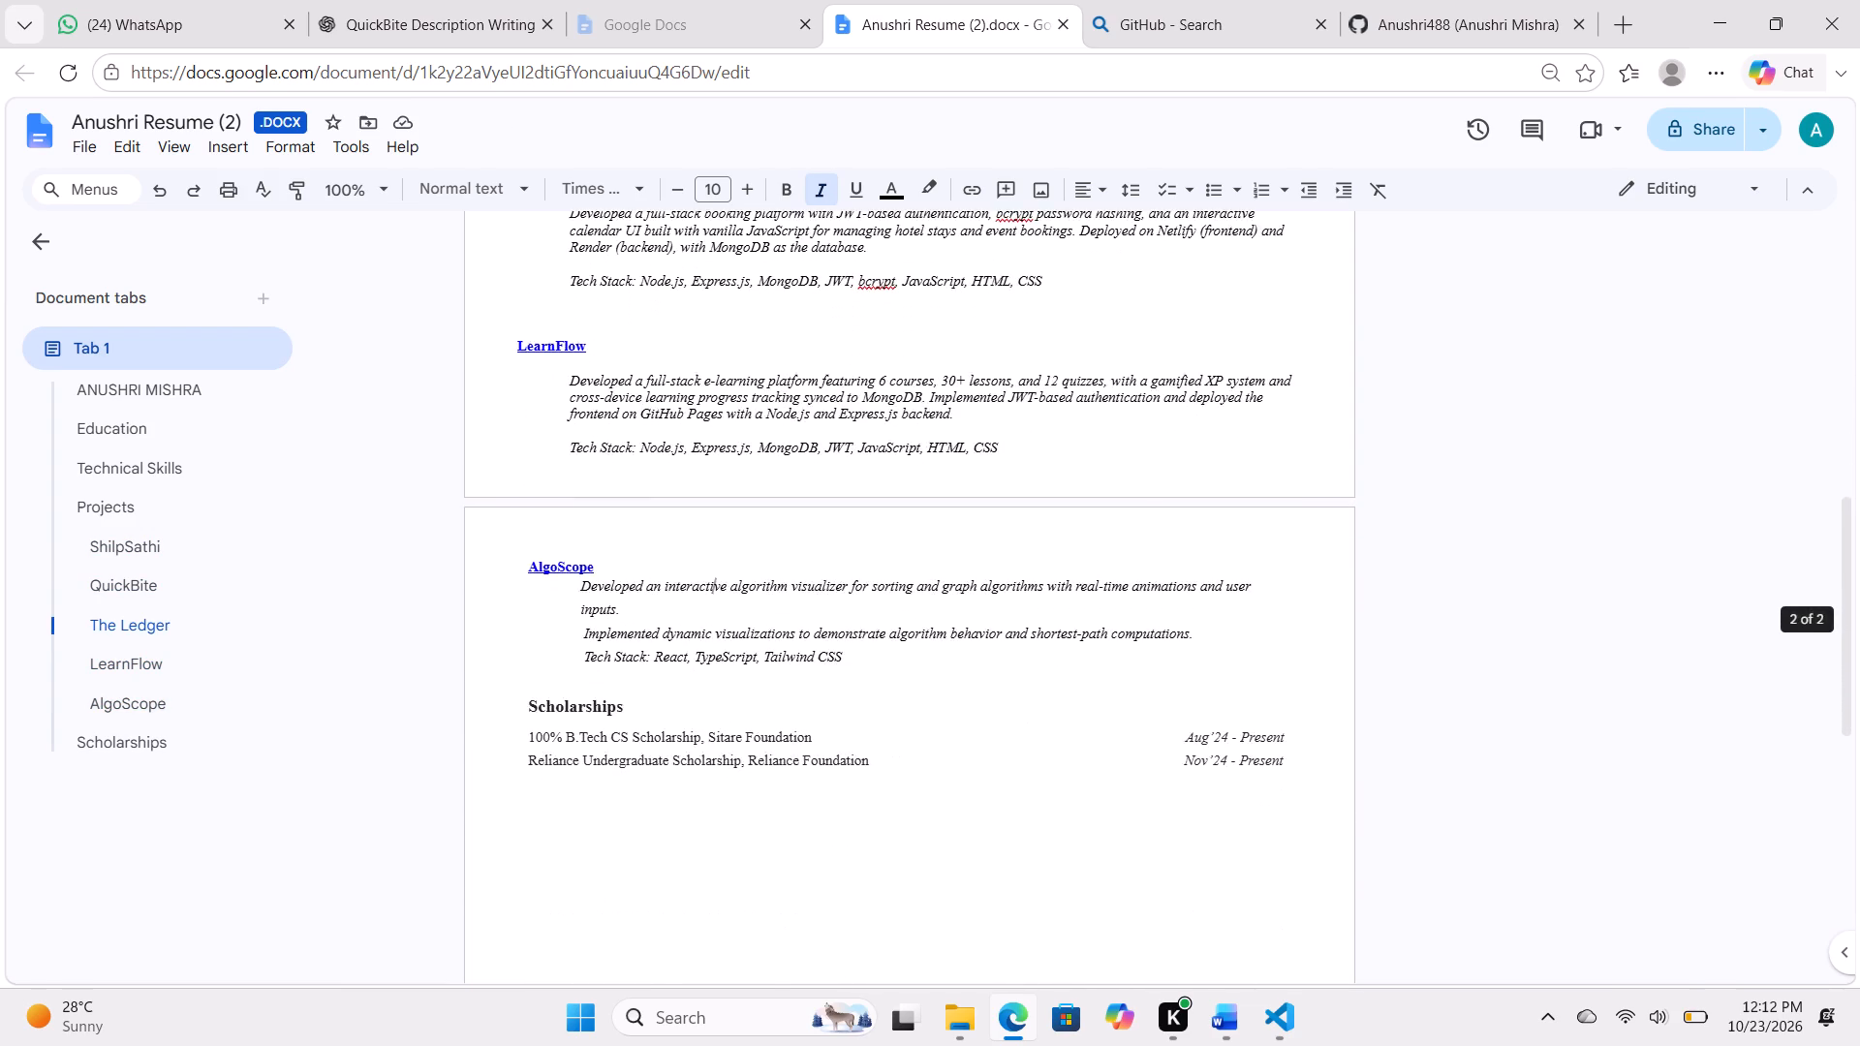
pyautogui.scroll(2, 715, 844)
pyautogui.scroll(-1, 715, 844)
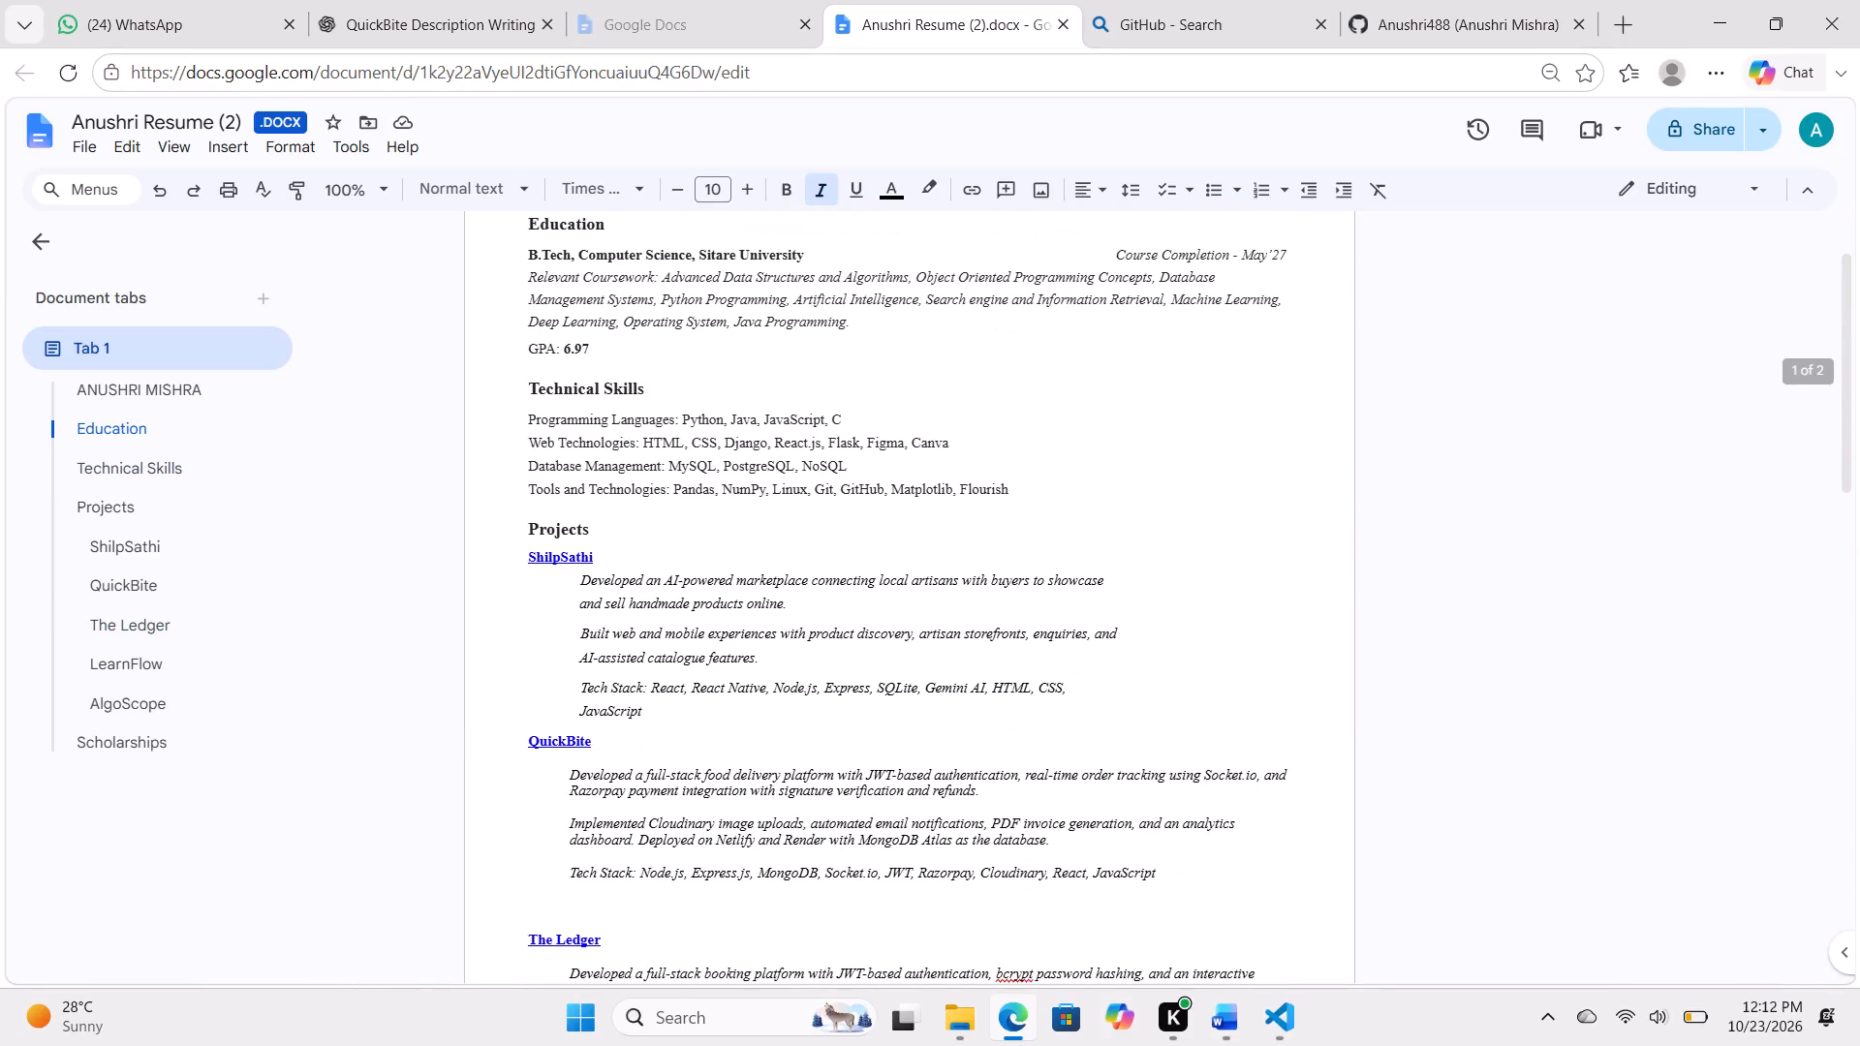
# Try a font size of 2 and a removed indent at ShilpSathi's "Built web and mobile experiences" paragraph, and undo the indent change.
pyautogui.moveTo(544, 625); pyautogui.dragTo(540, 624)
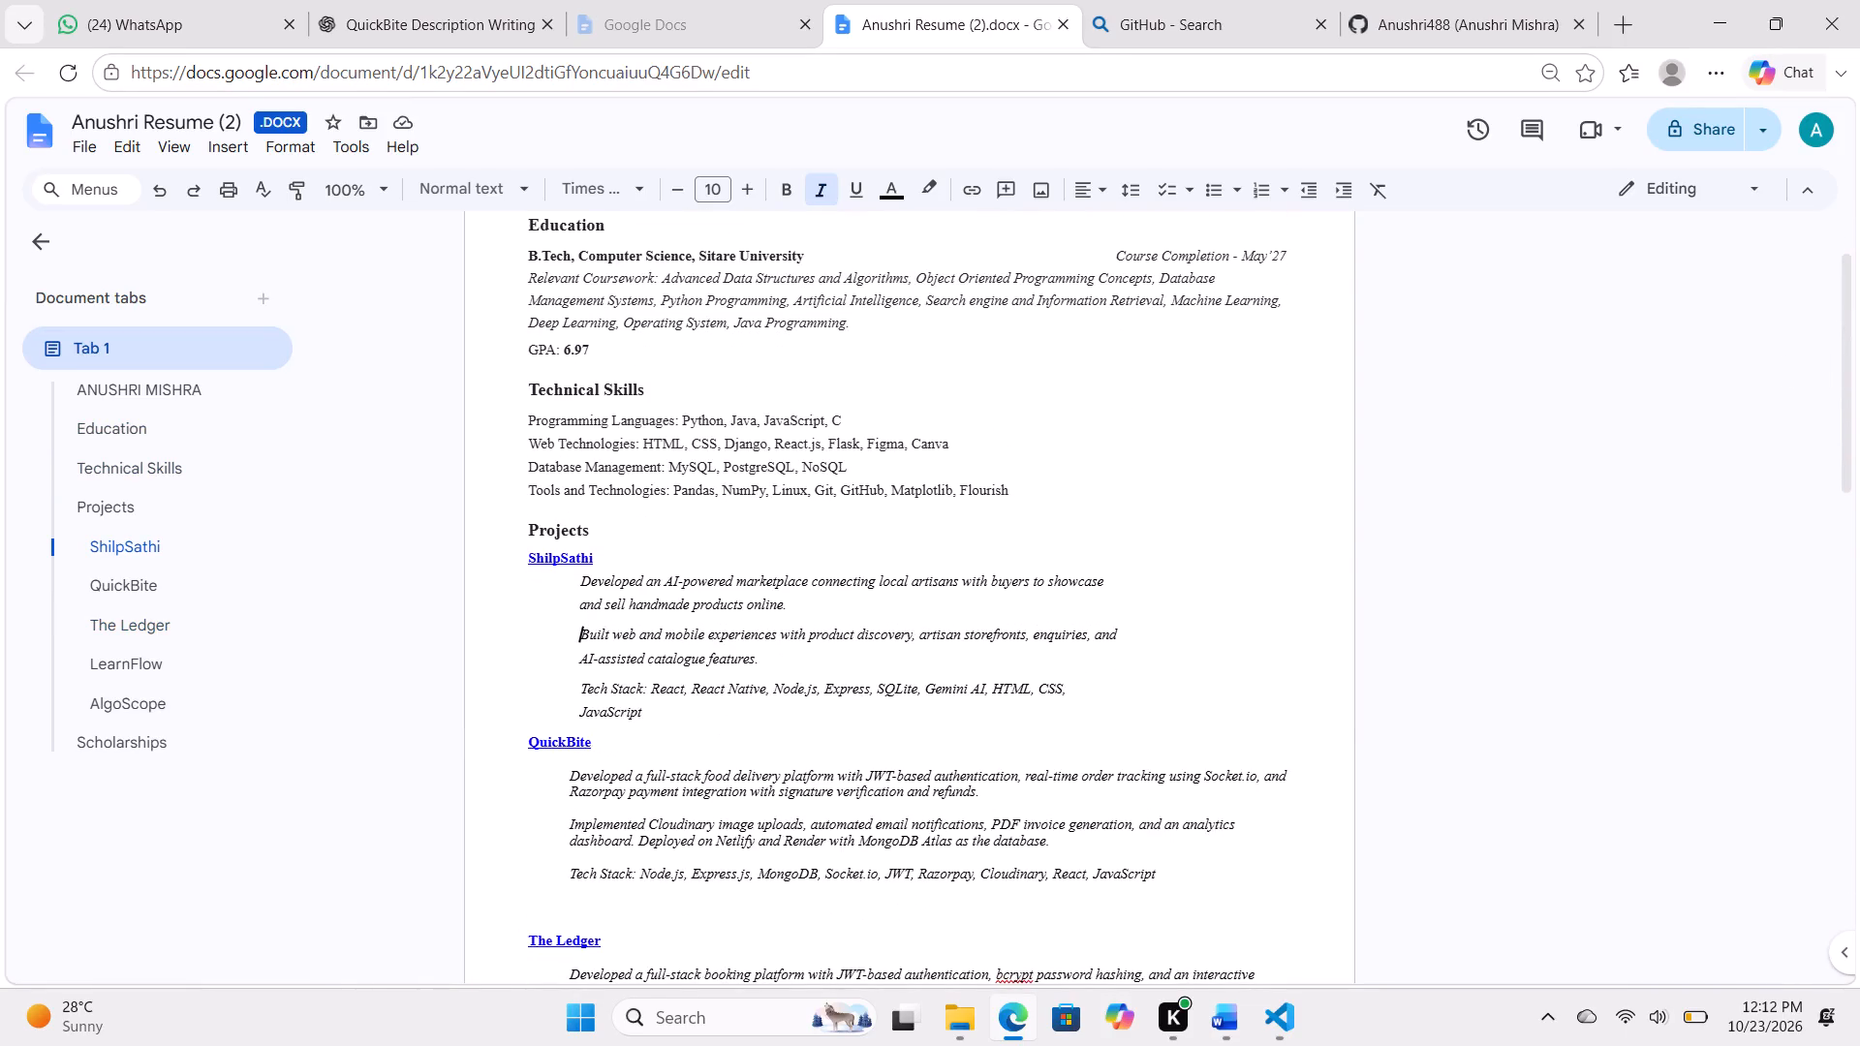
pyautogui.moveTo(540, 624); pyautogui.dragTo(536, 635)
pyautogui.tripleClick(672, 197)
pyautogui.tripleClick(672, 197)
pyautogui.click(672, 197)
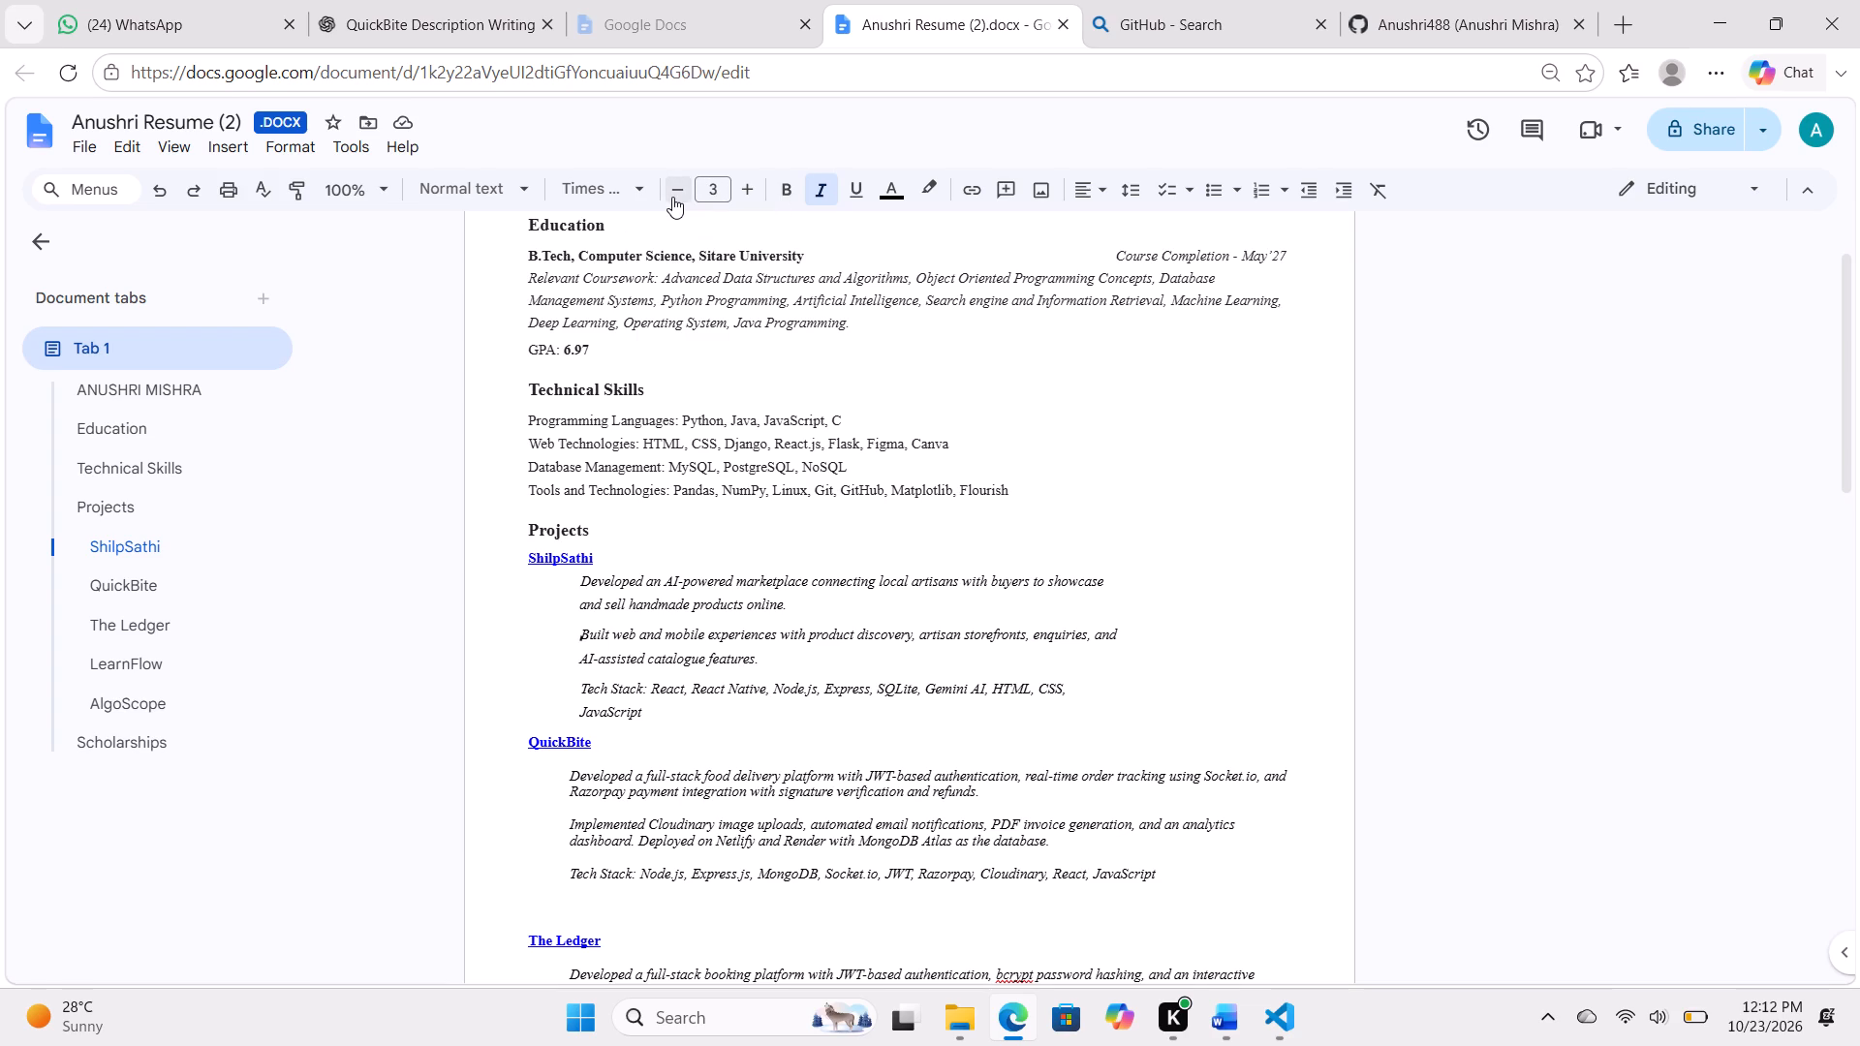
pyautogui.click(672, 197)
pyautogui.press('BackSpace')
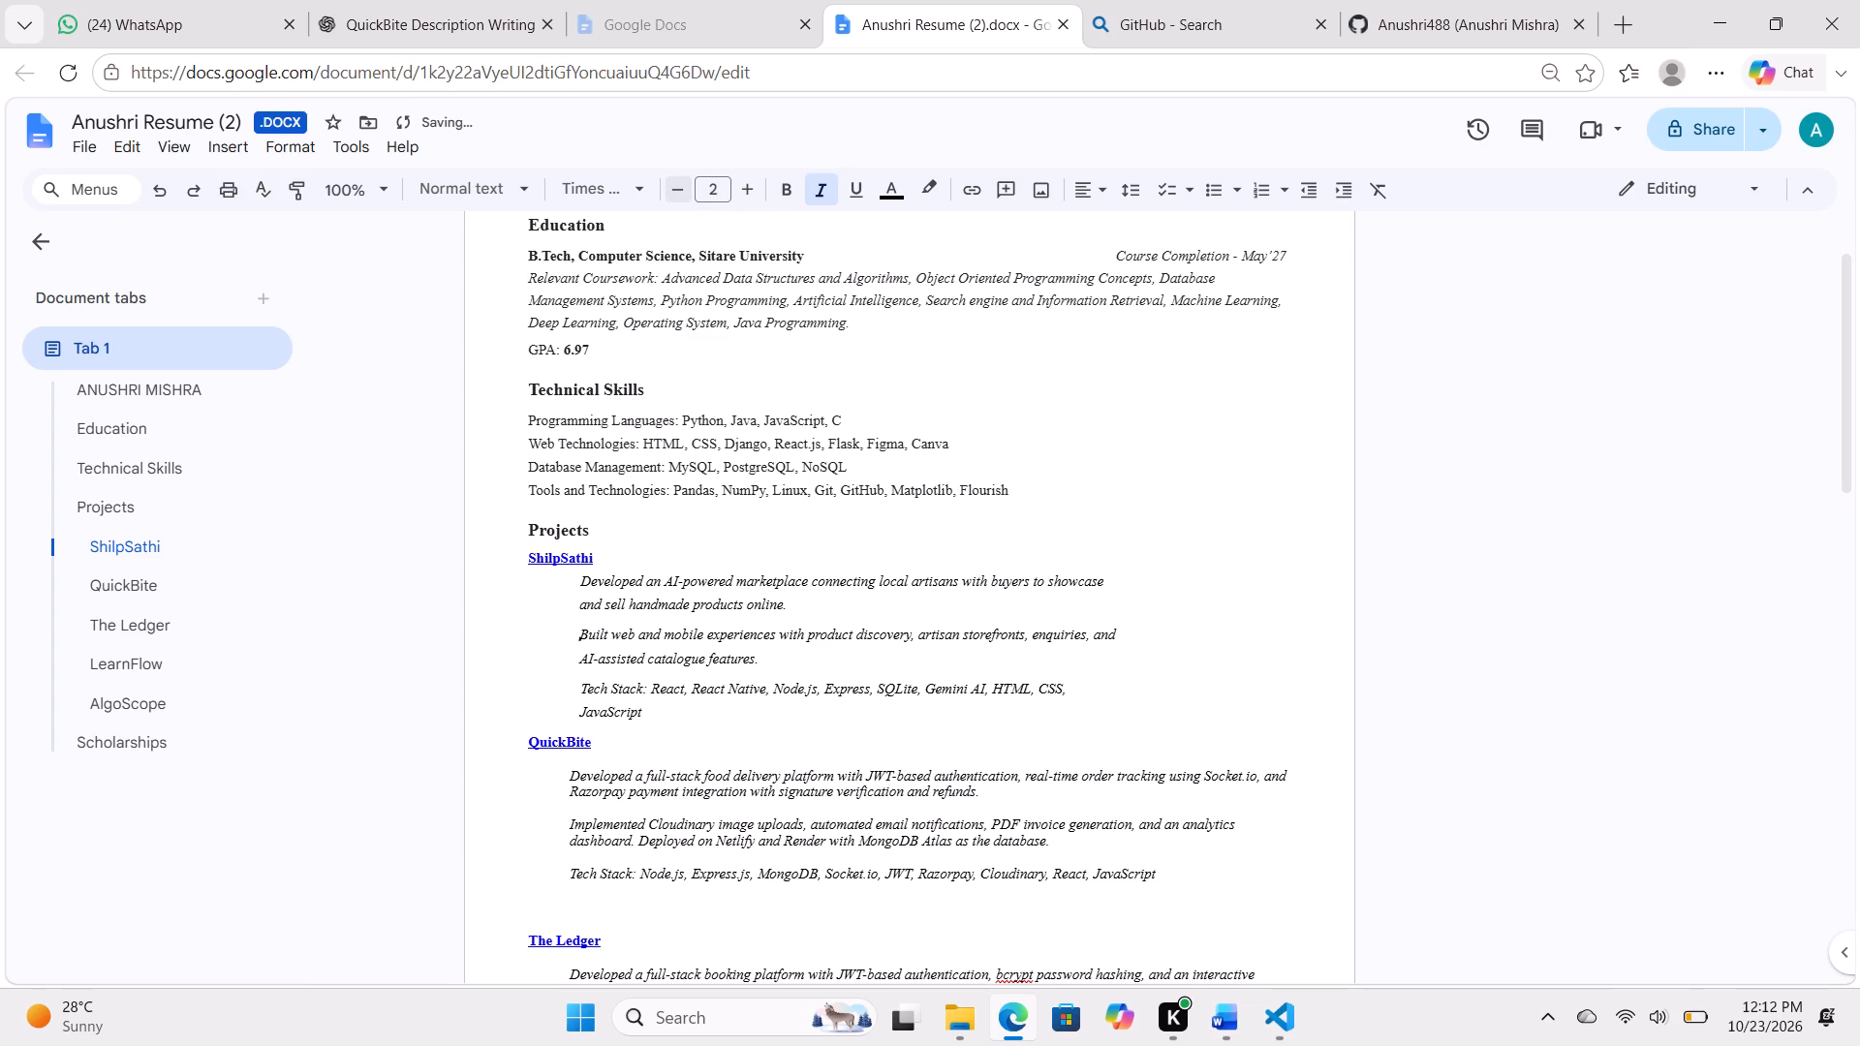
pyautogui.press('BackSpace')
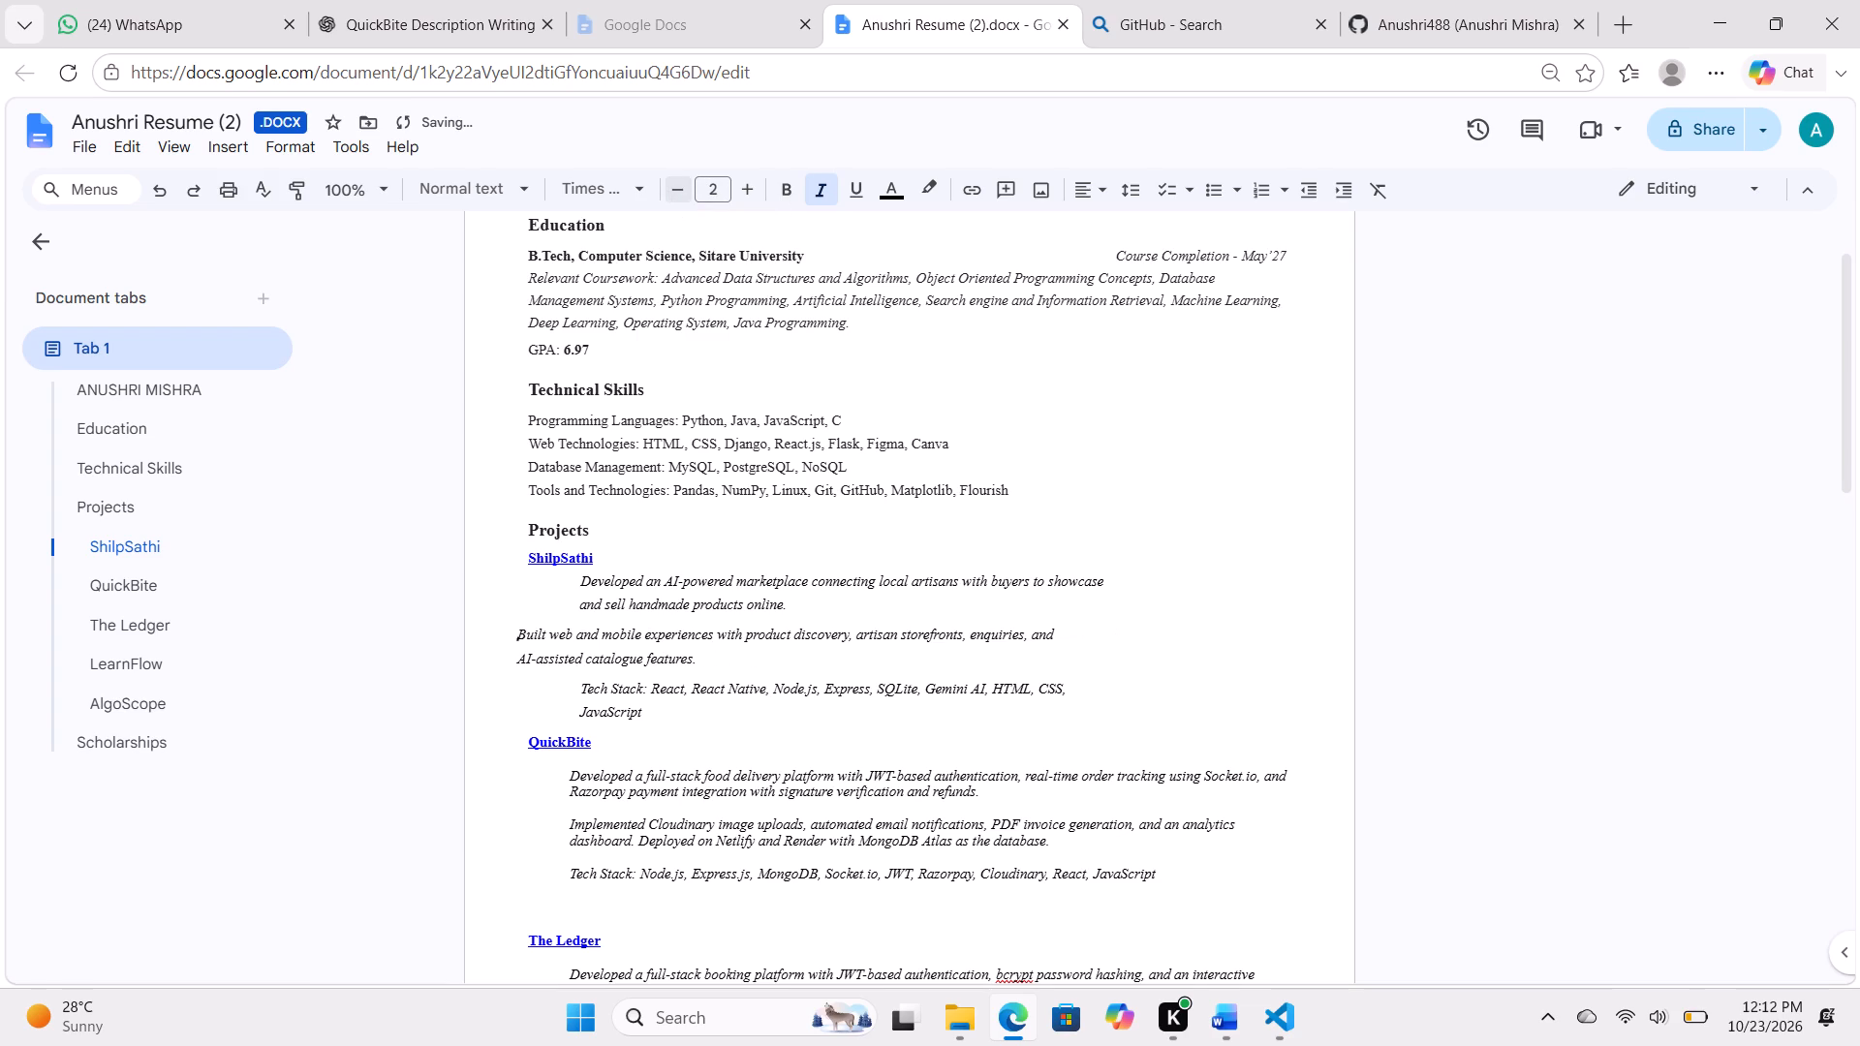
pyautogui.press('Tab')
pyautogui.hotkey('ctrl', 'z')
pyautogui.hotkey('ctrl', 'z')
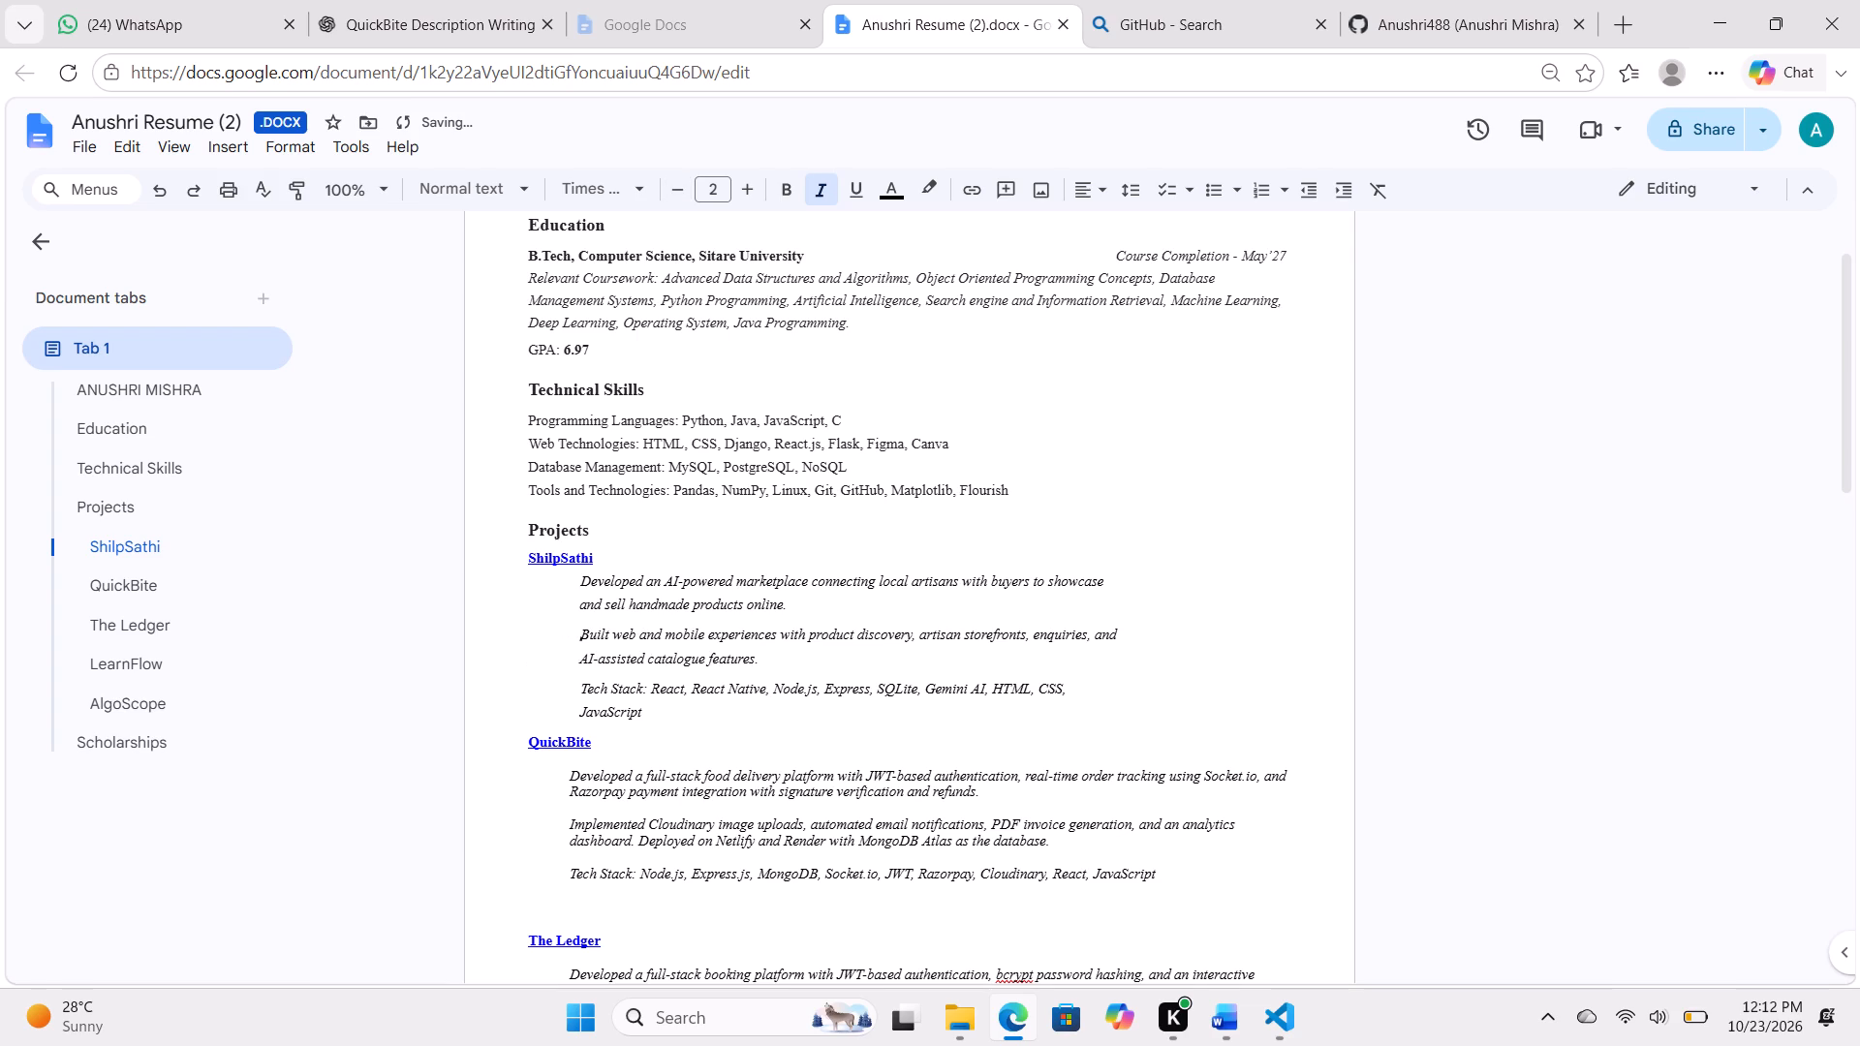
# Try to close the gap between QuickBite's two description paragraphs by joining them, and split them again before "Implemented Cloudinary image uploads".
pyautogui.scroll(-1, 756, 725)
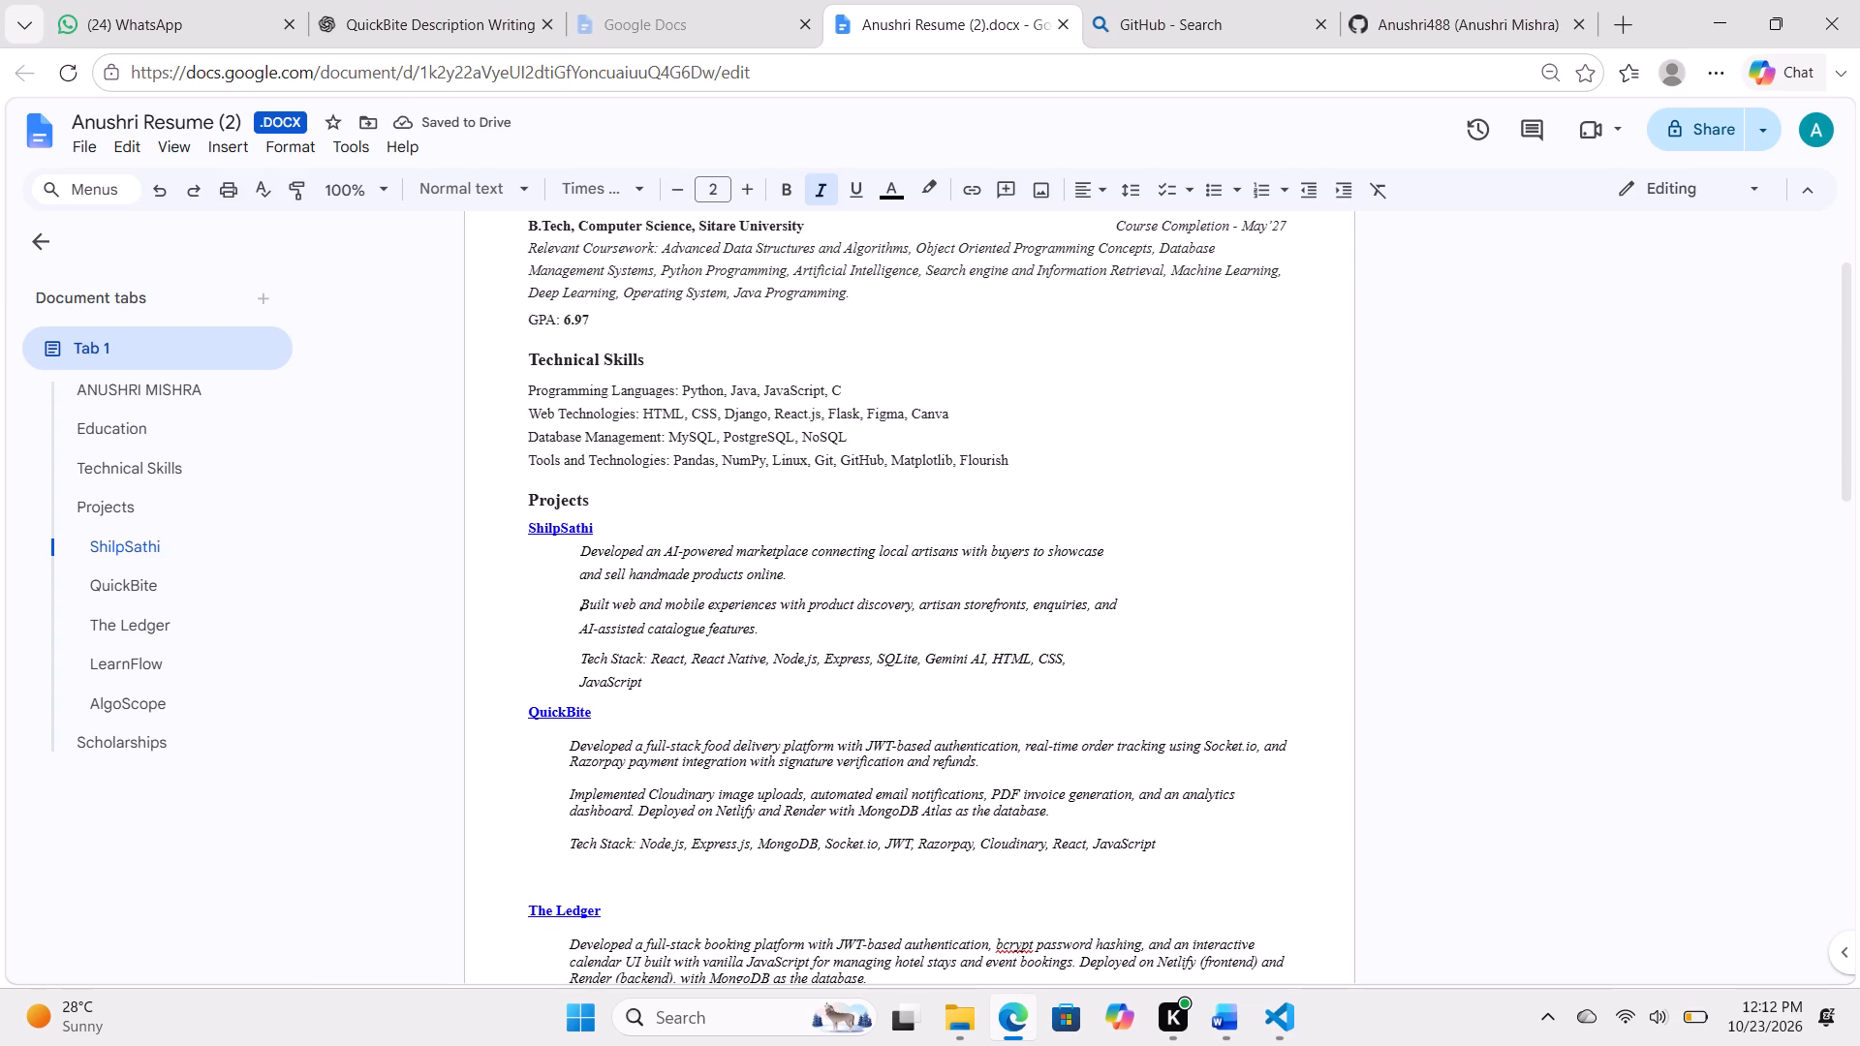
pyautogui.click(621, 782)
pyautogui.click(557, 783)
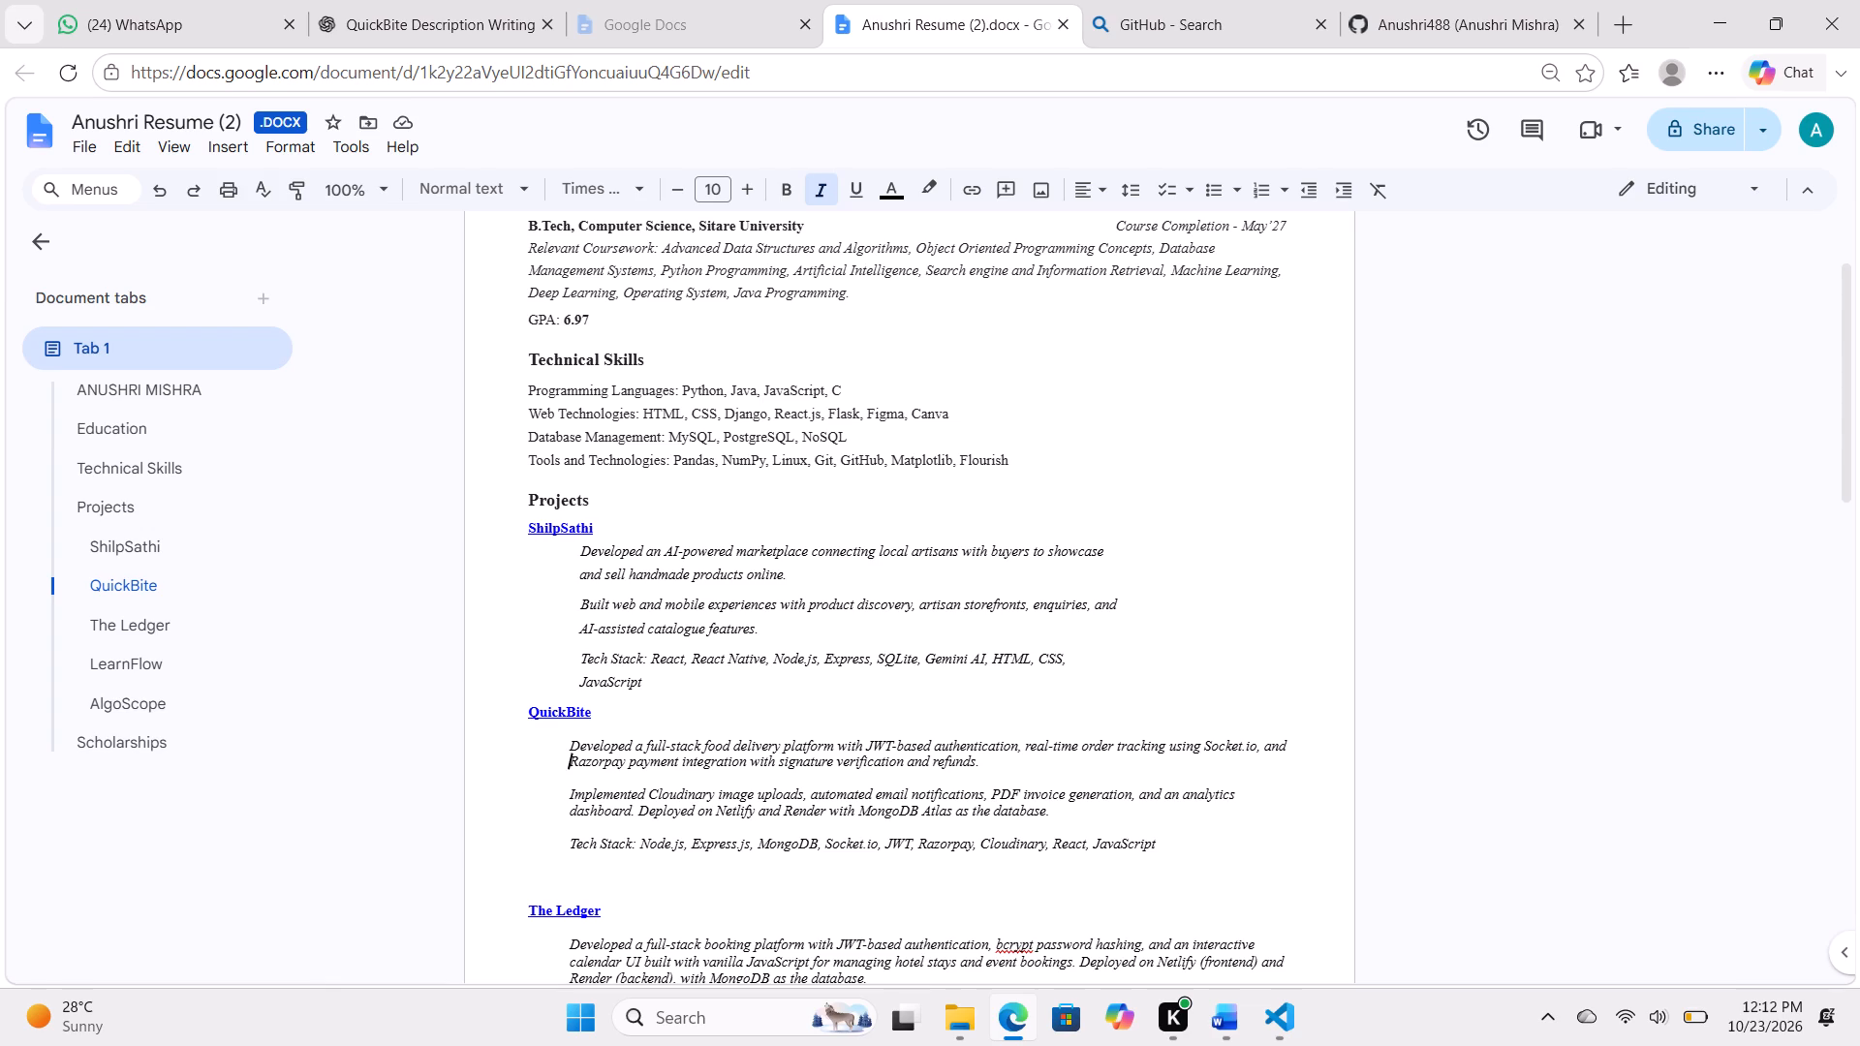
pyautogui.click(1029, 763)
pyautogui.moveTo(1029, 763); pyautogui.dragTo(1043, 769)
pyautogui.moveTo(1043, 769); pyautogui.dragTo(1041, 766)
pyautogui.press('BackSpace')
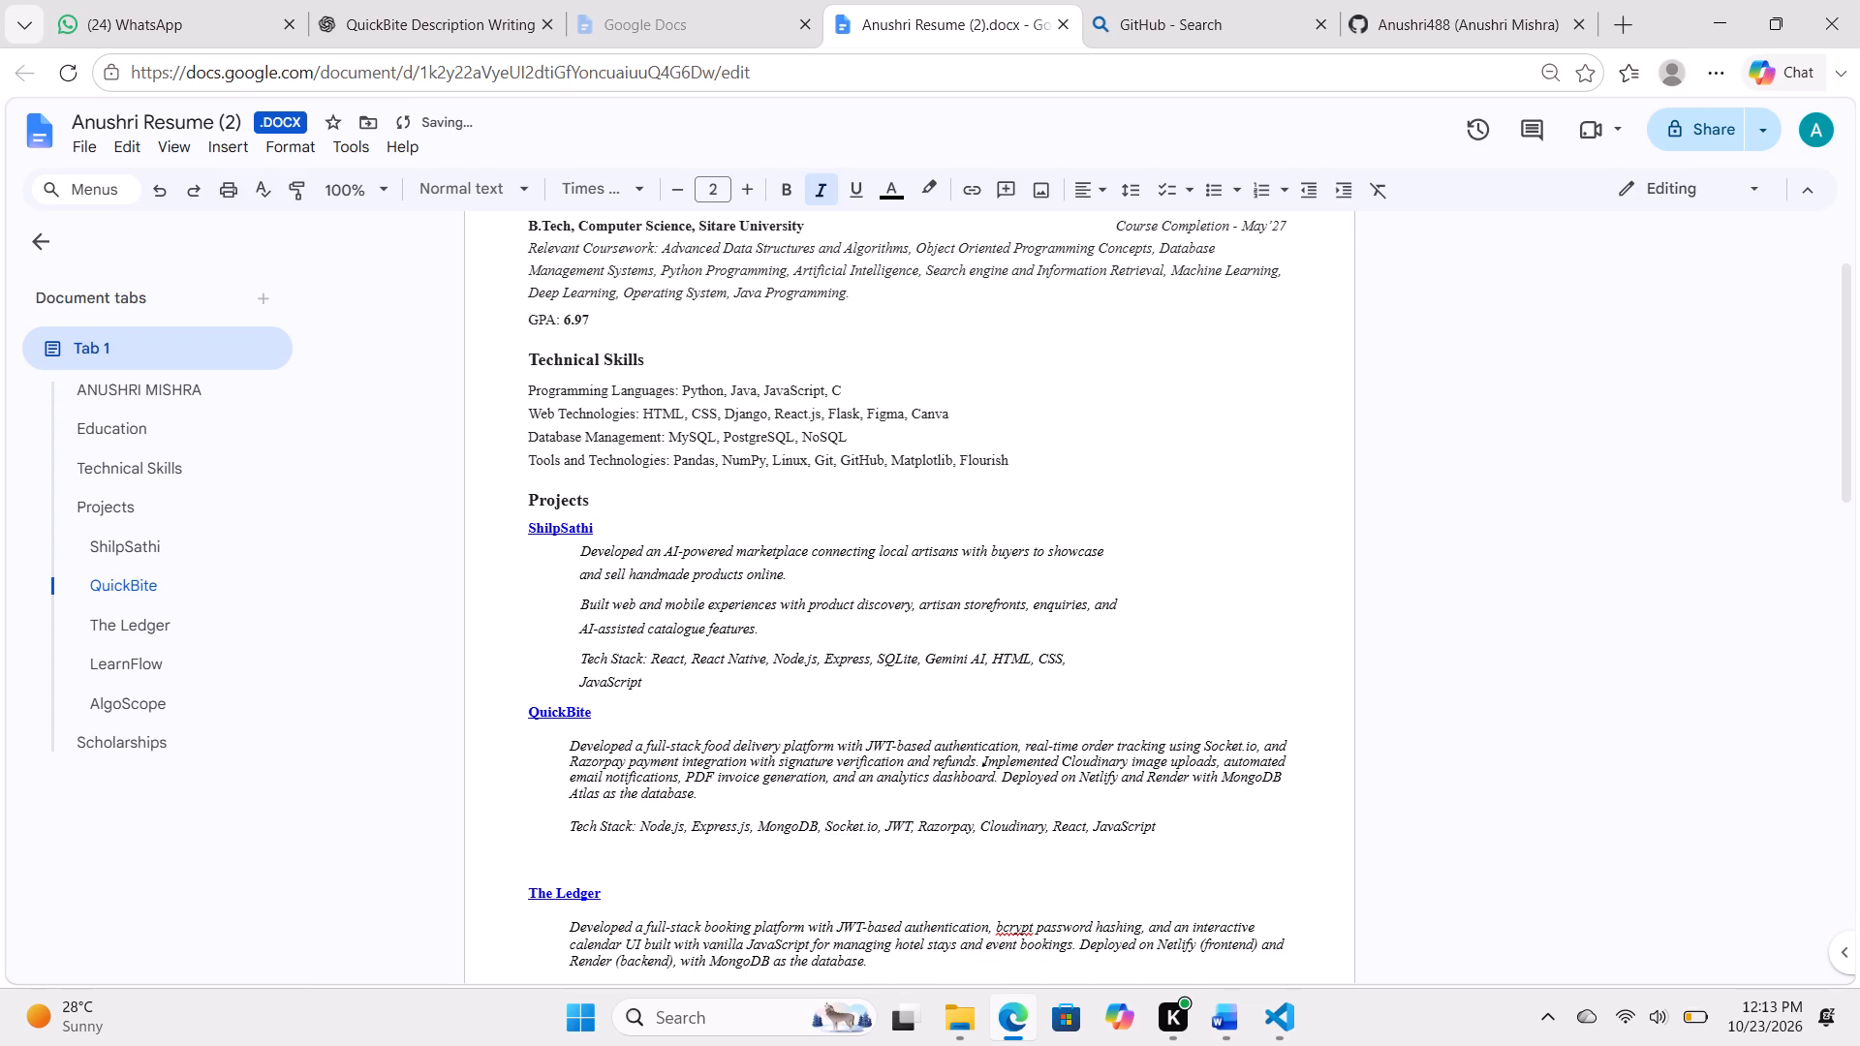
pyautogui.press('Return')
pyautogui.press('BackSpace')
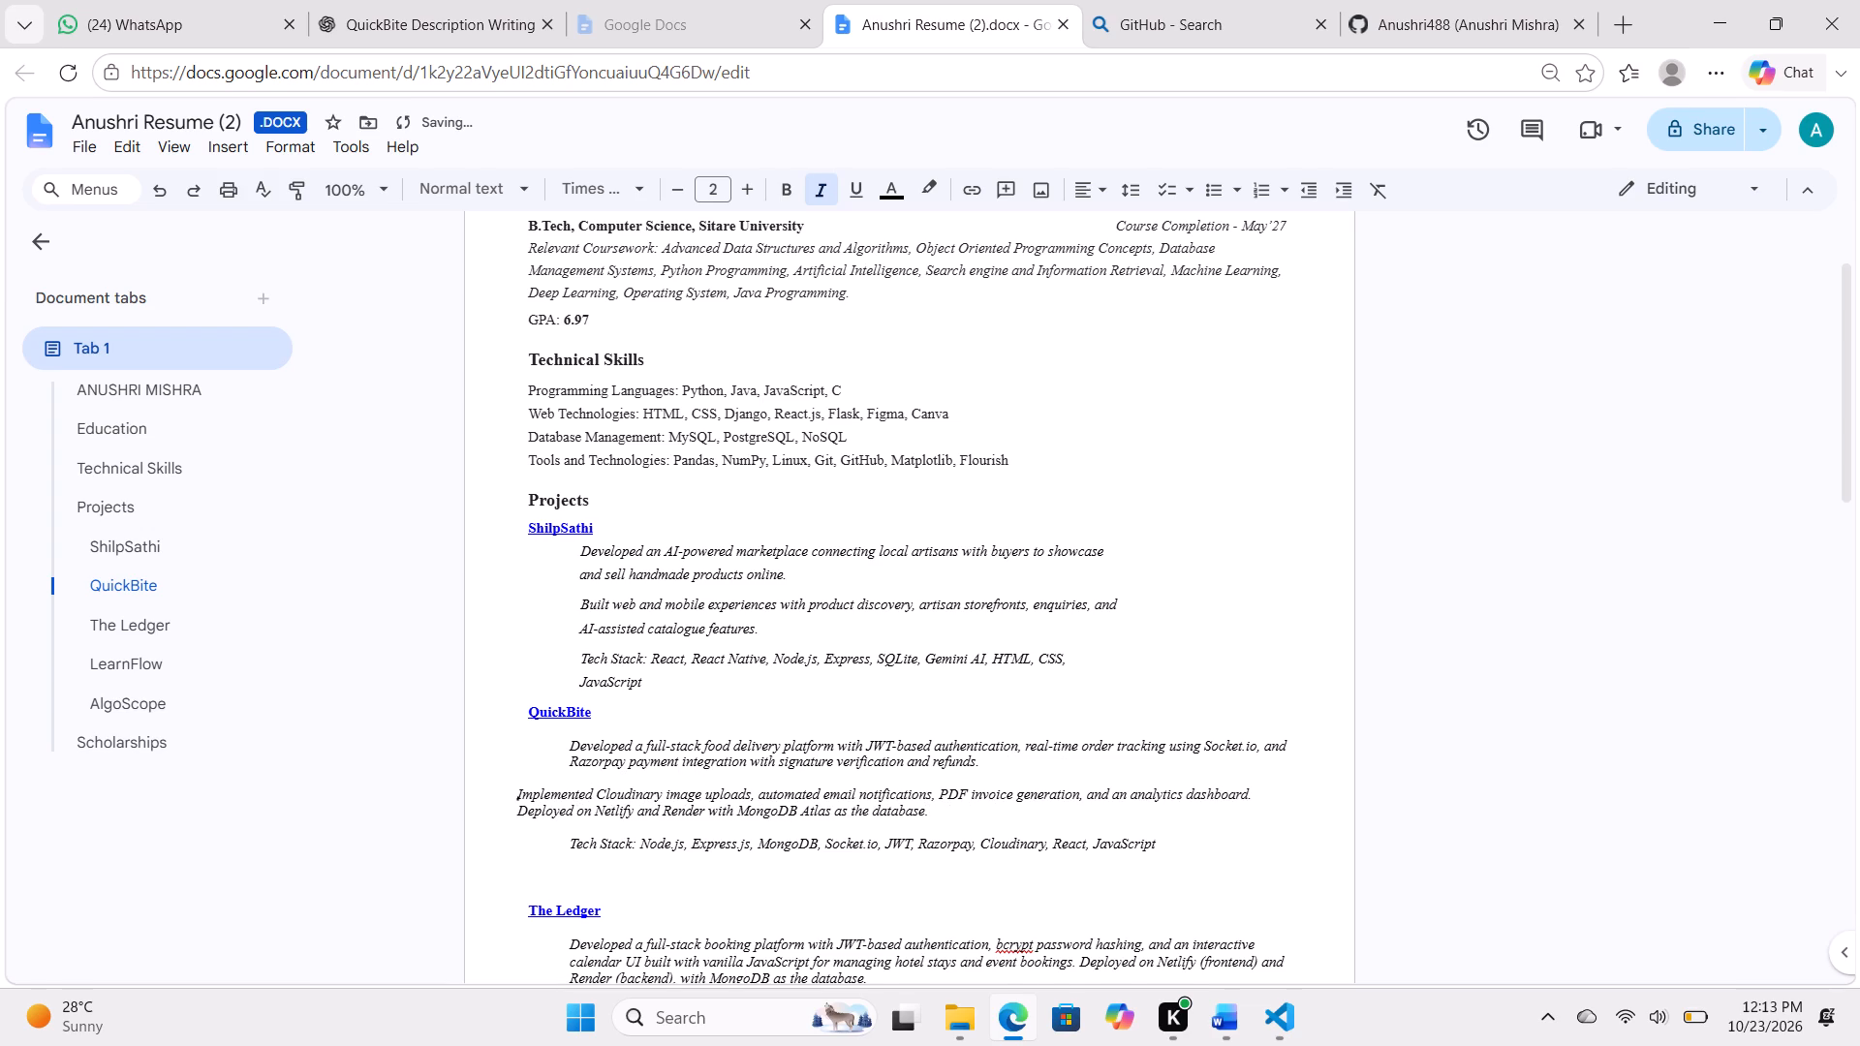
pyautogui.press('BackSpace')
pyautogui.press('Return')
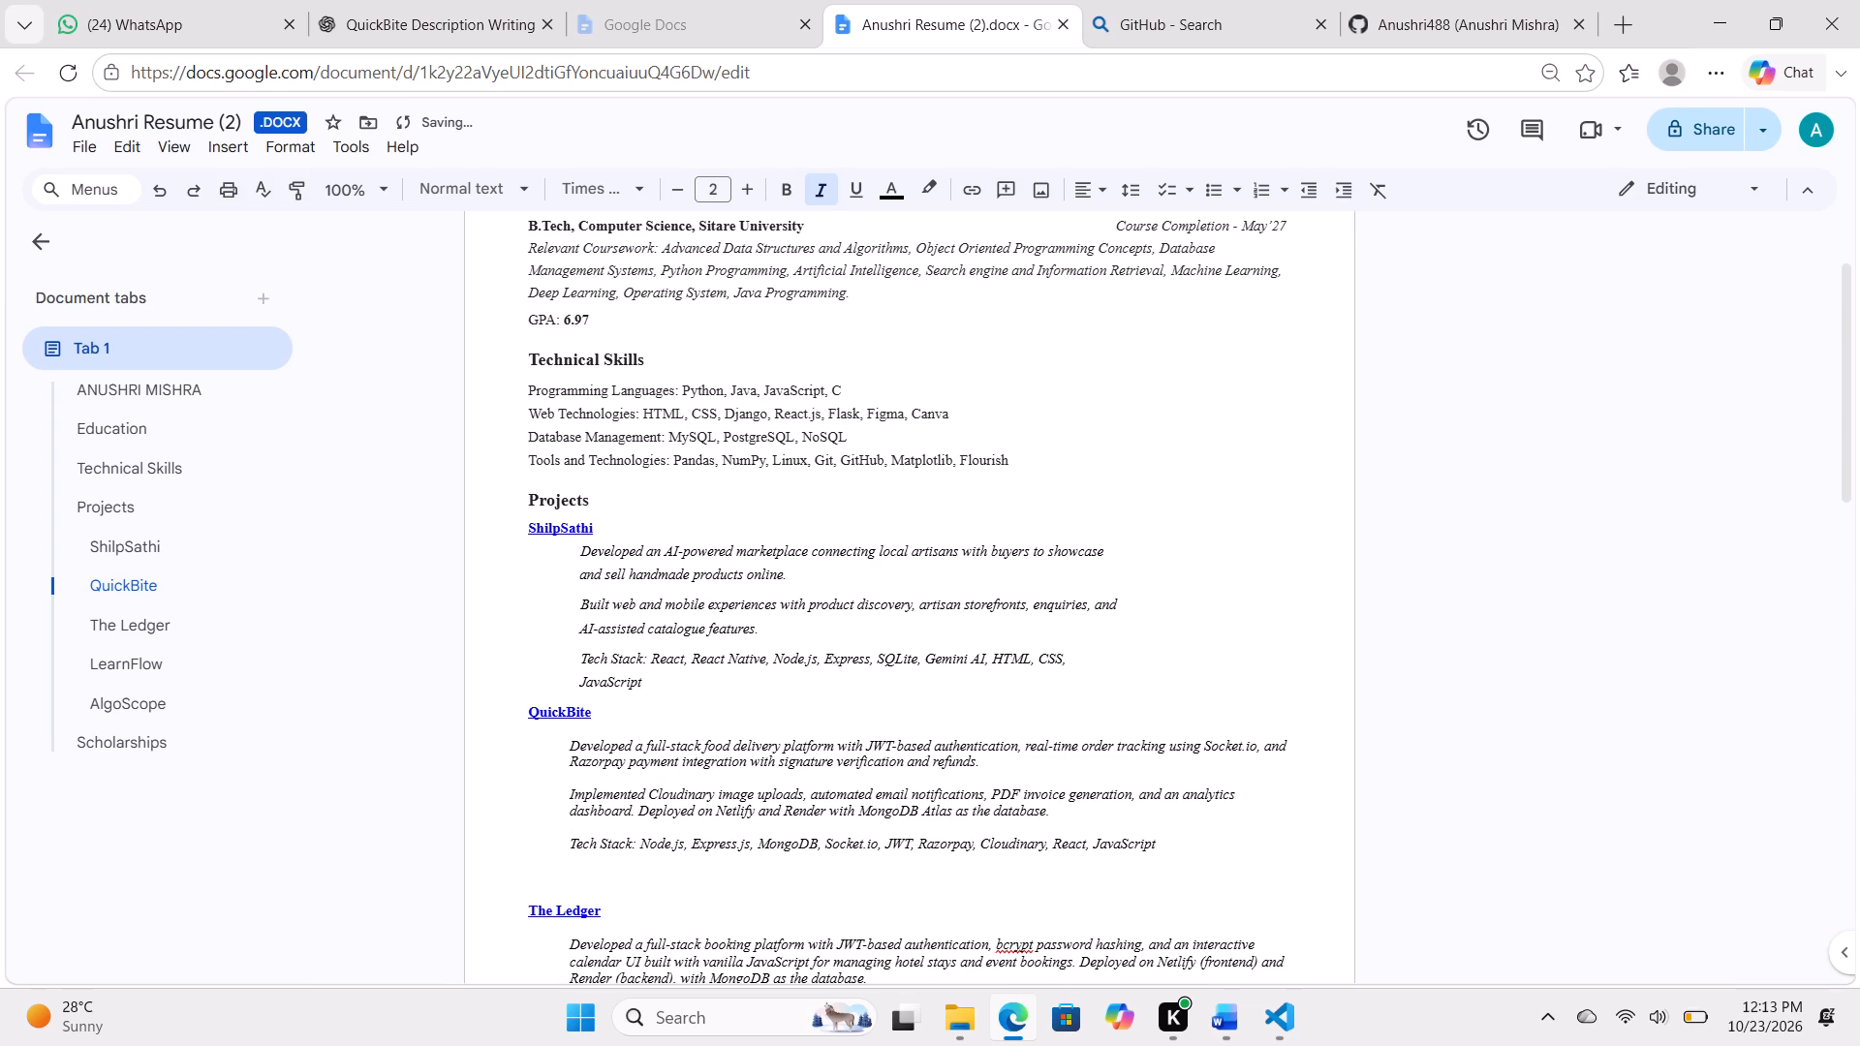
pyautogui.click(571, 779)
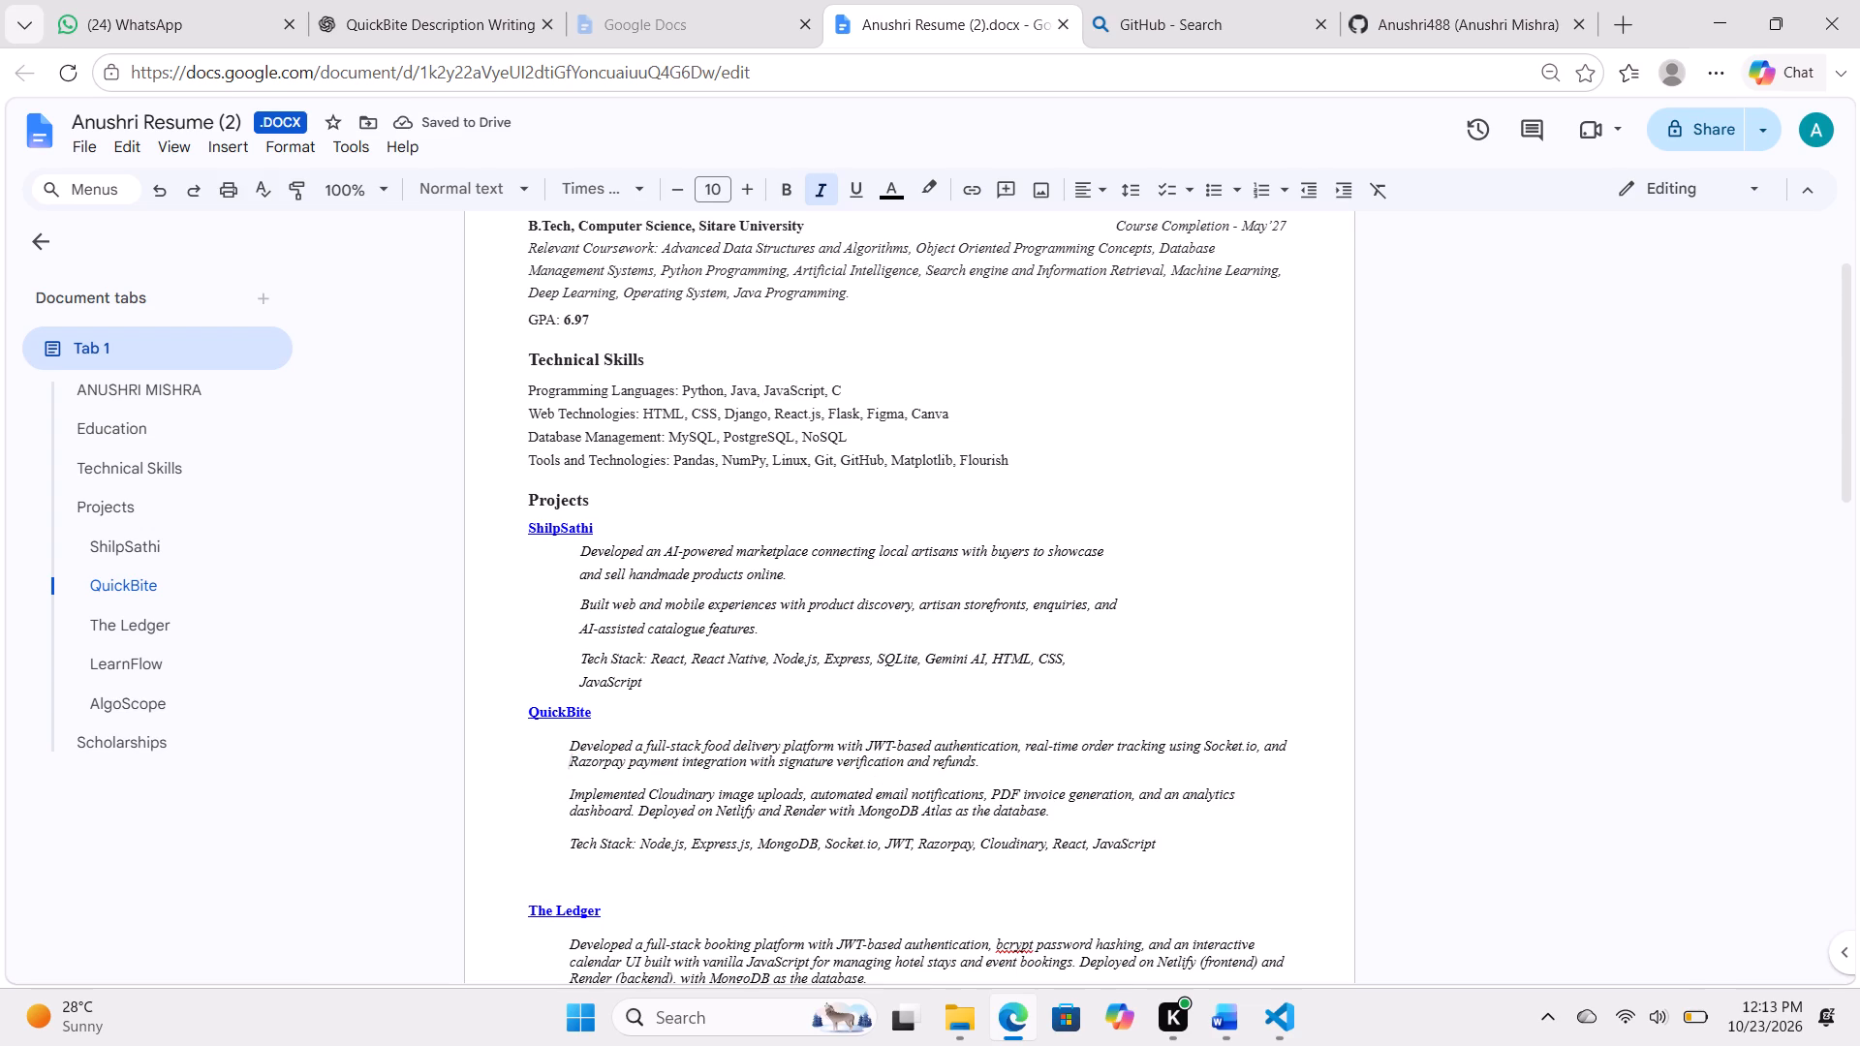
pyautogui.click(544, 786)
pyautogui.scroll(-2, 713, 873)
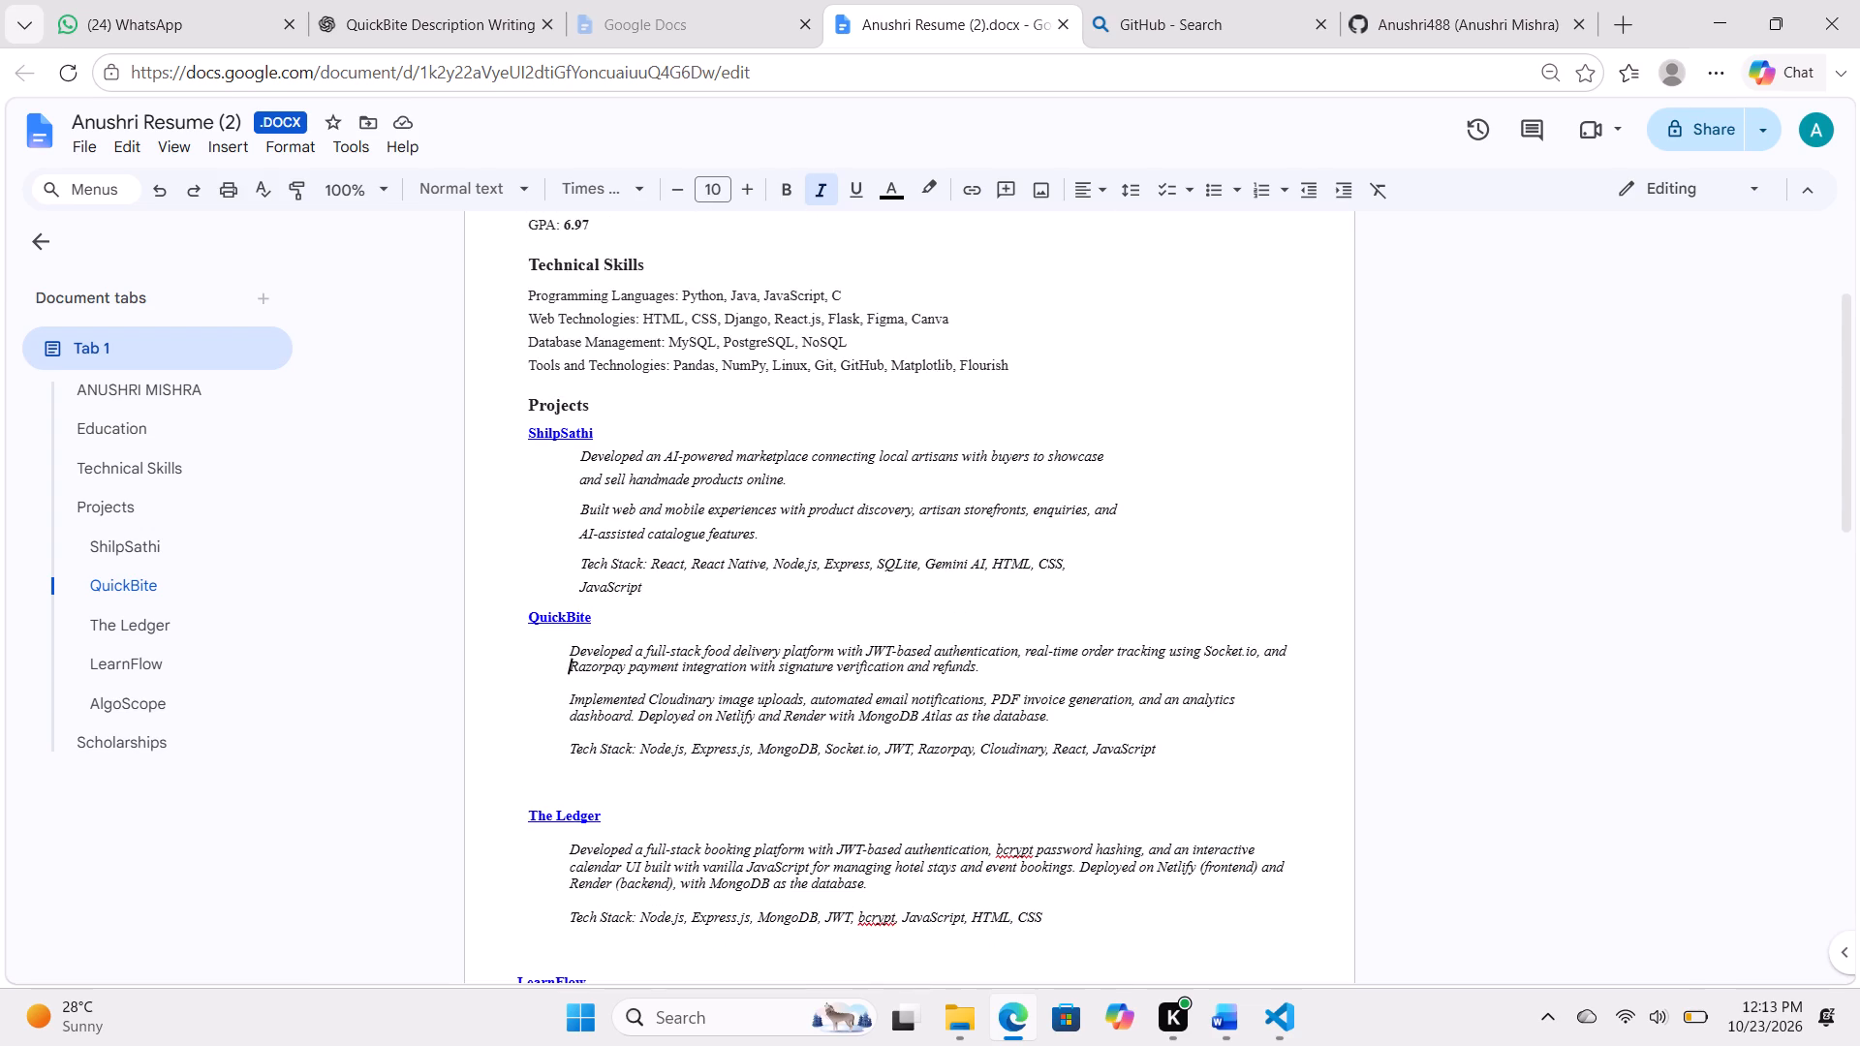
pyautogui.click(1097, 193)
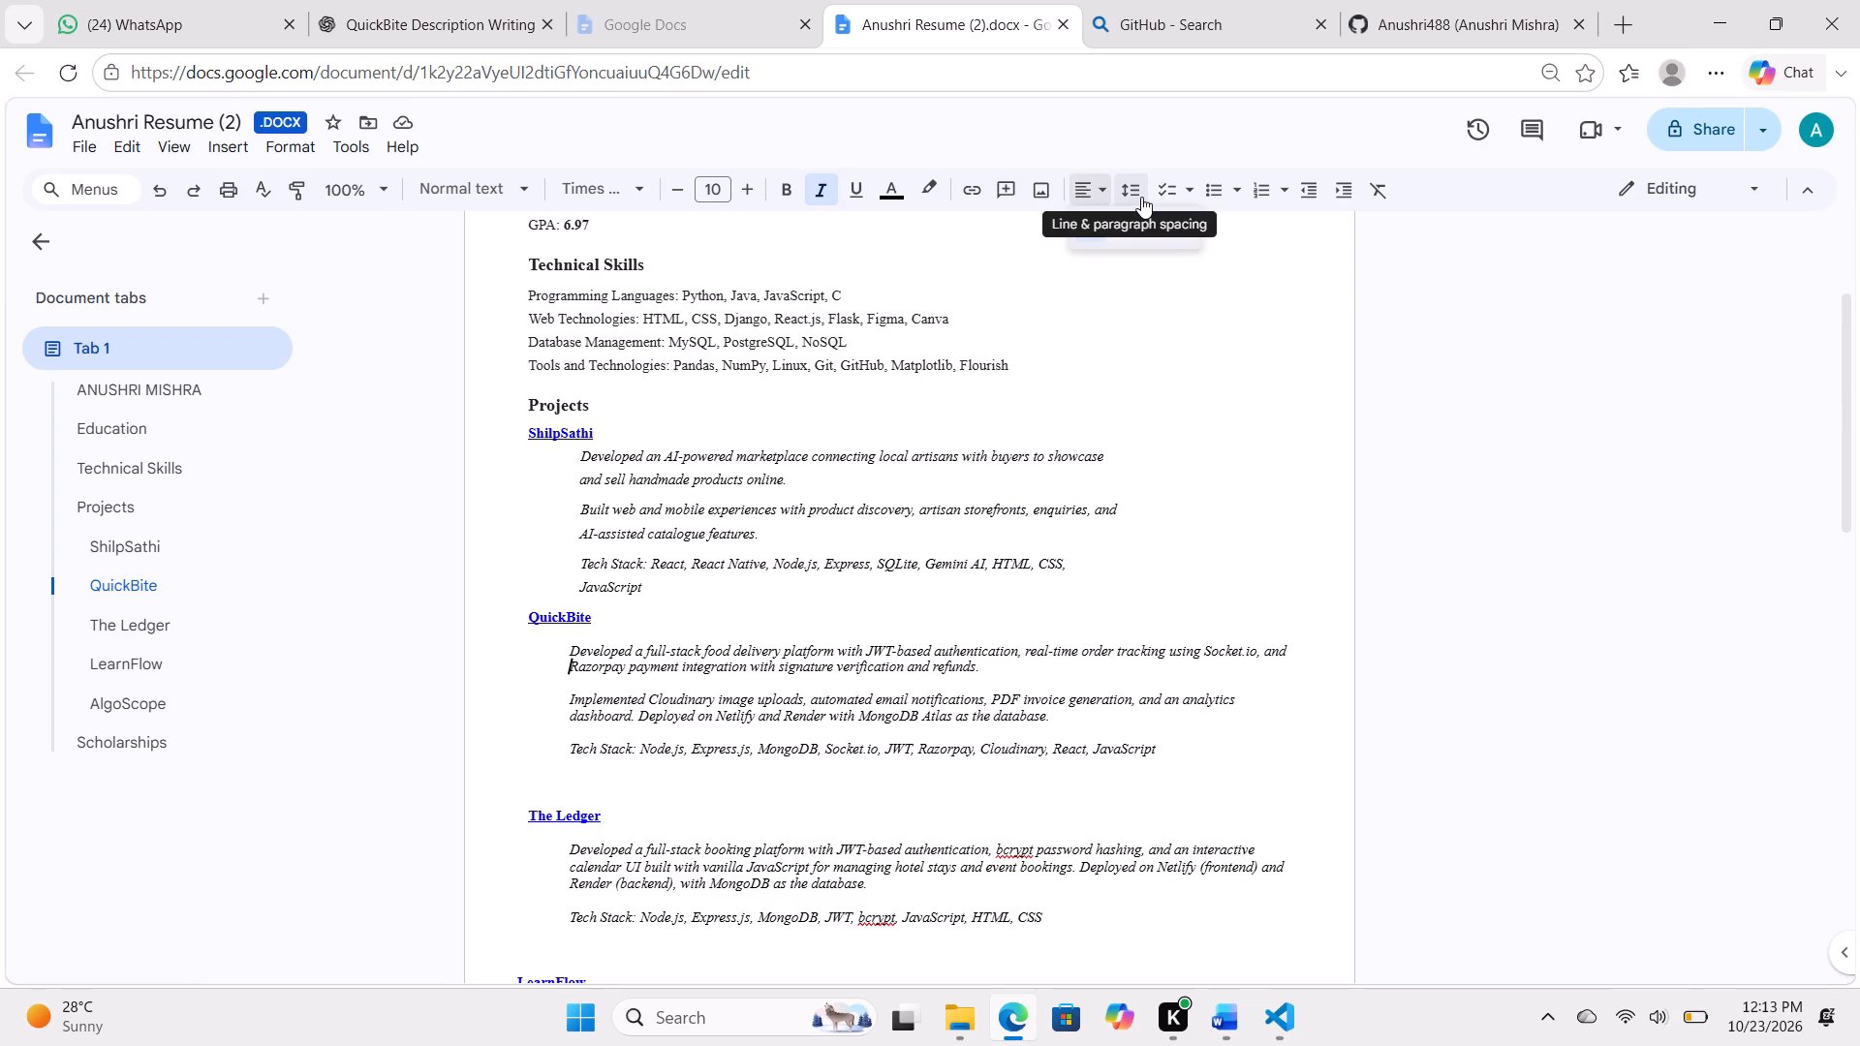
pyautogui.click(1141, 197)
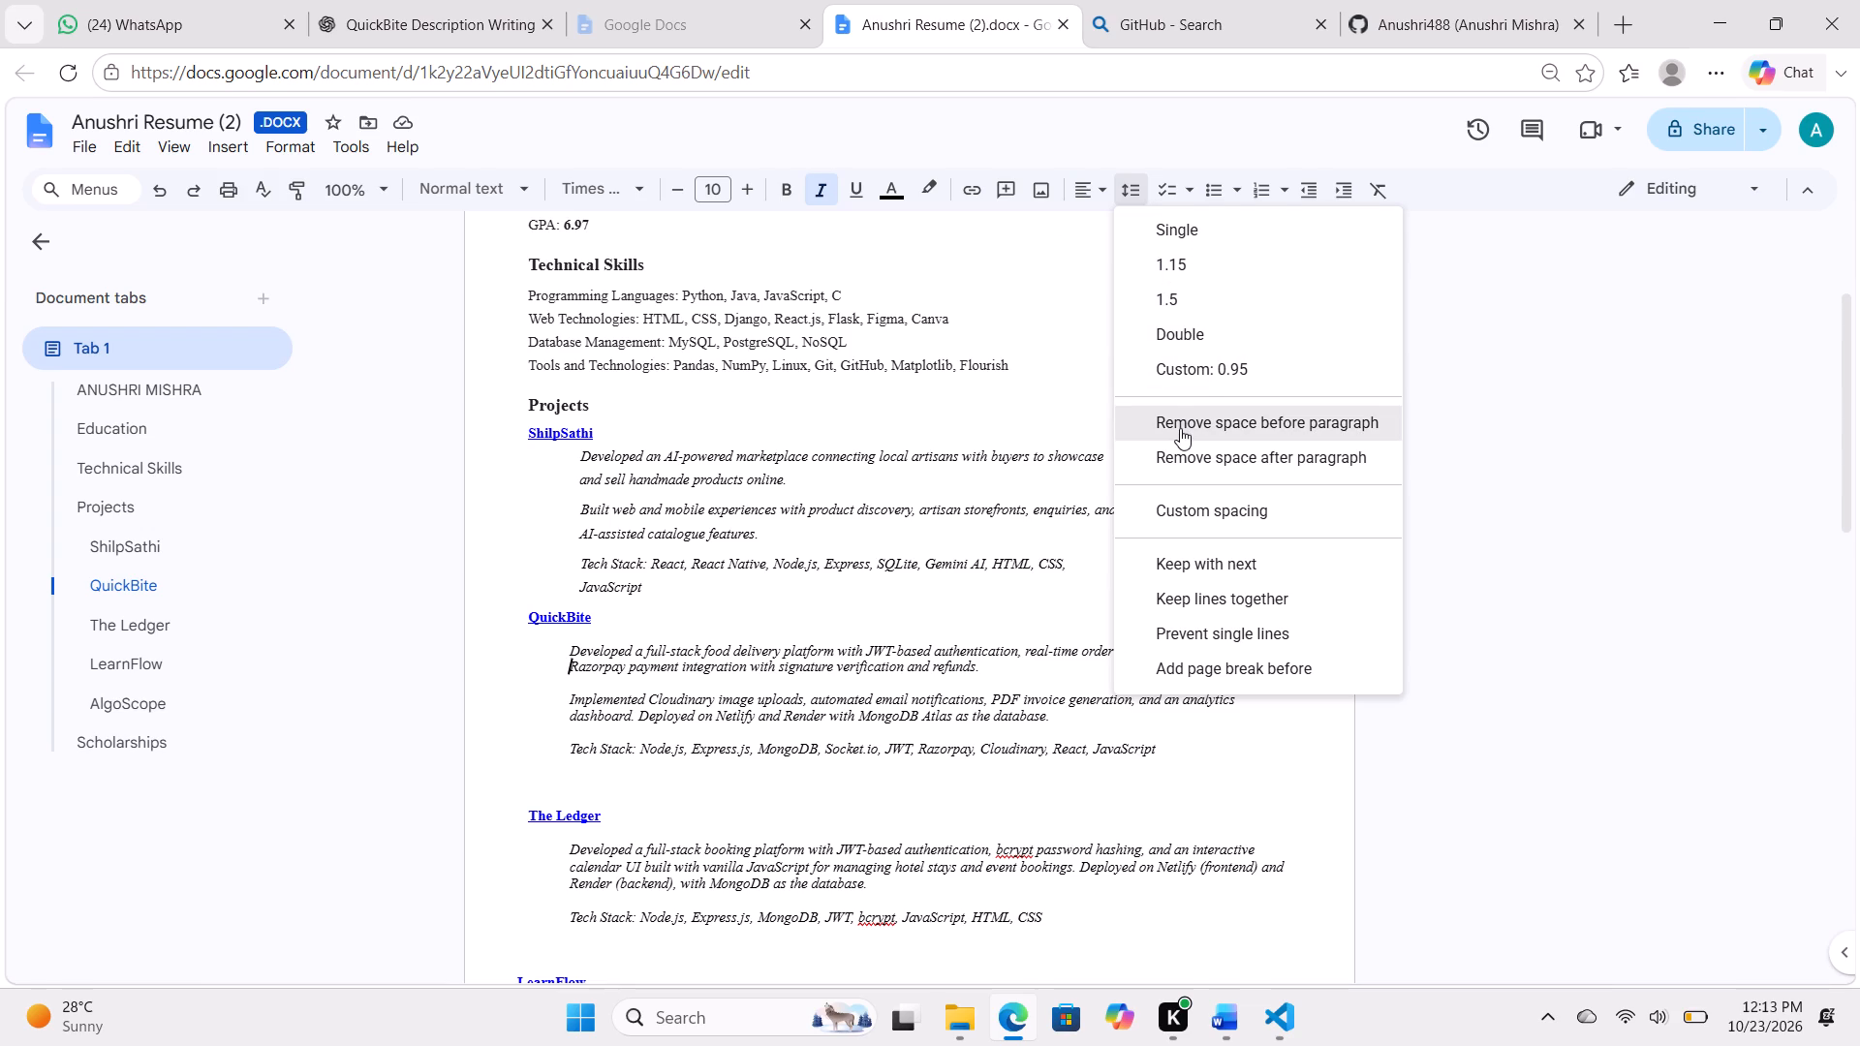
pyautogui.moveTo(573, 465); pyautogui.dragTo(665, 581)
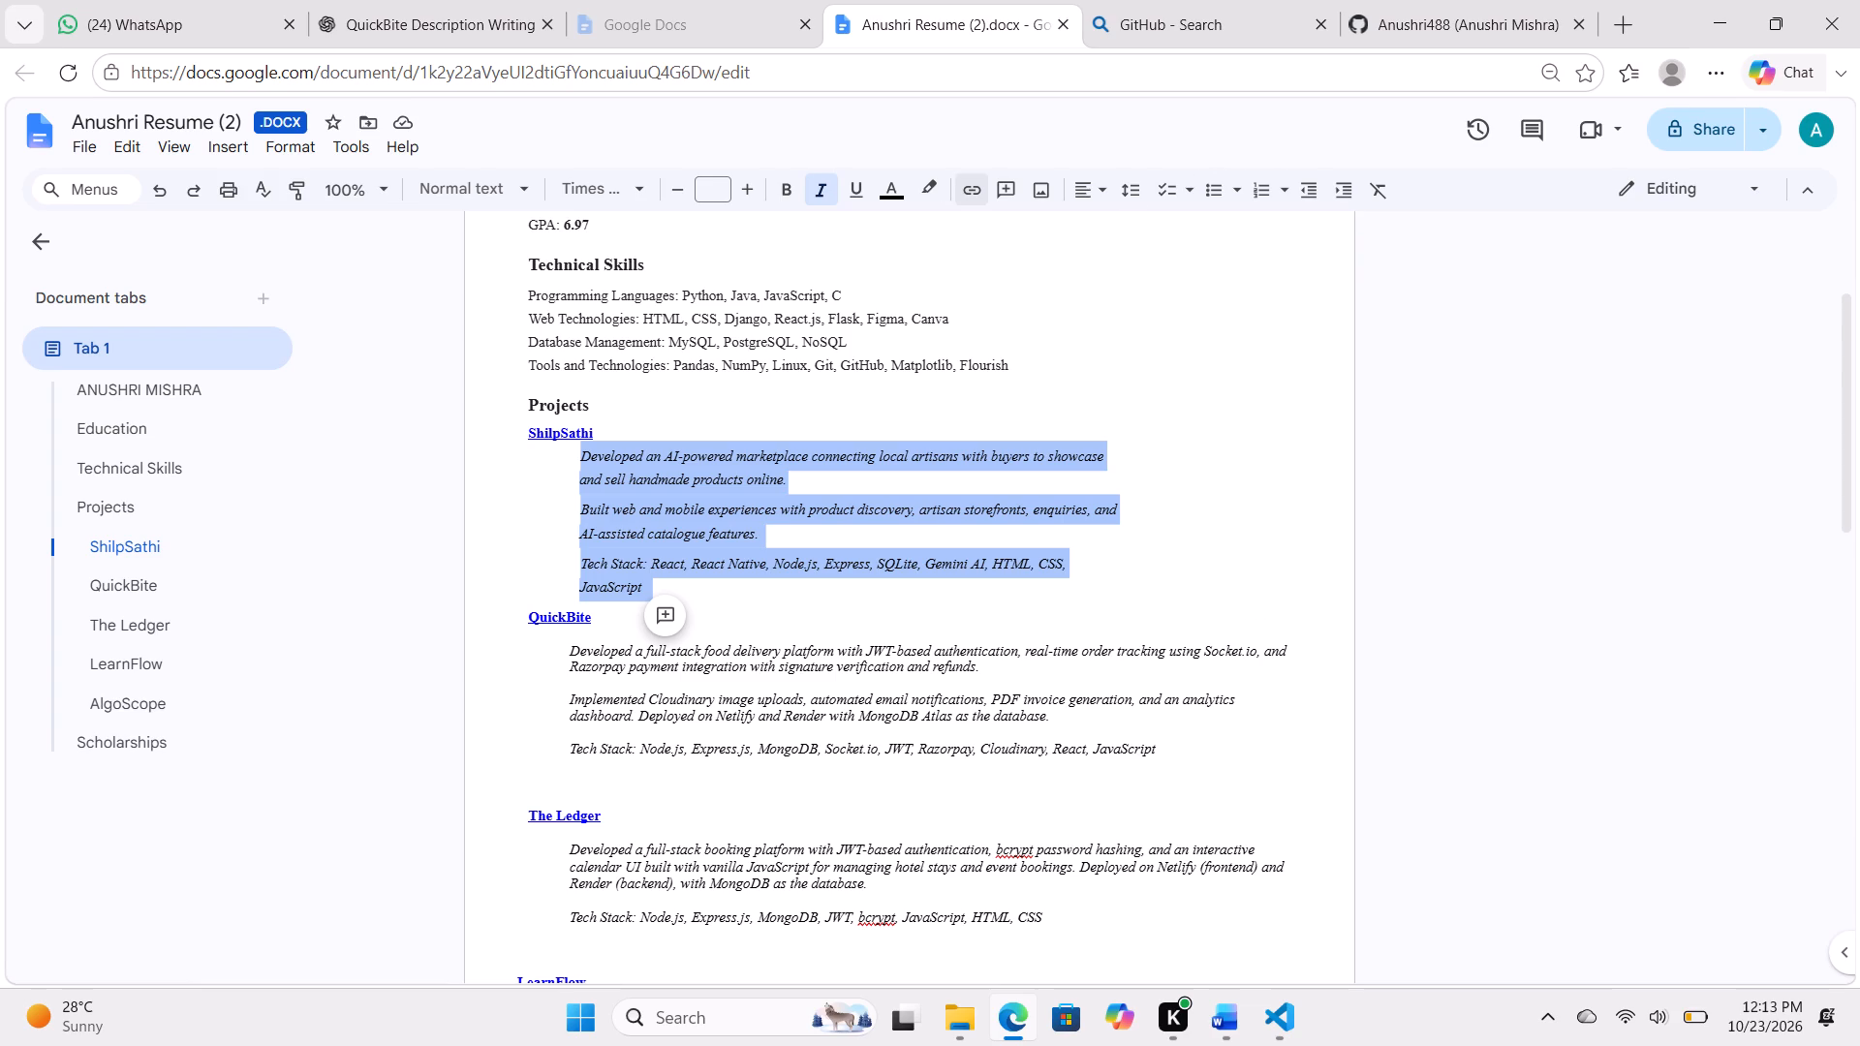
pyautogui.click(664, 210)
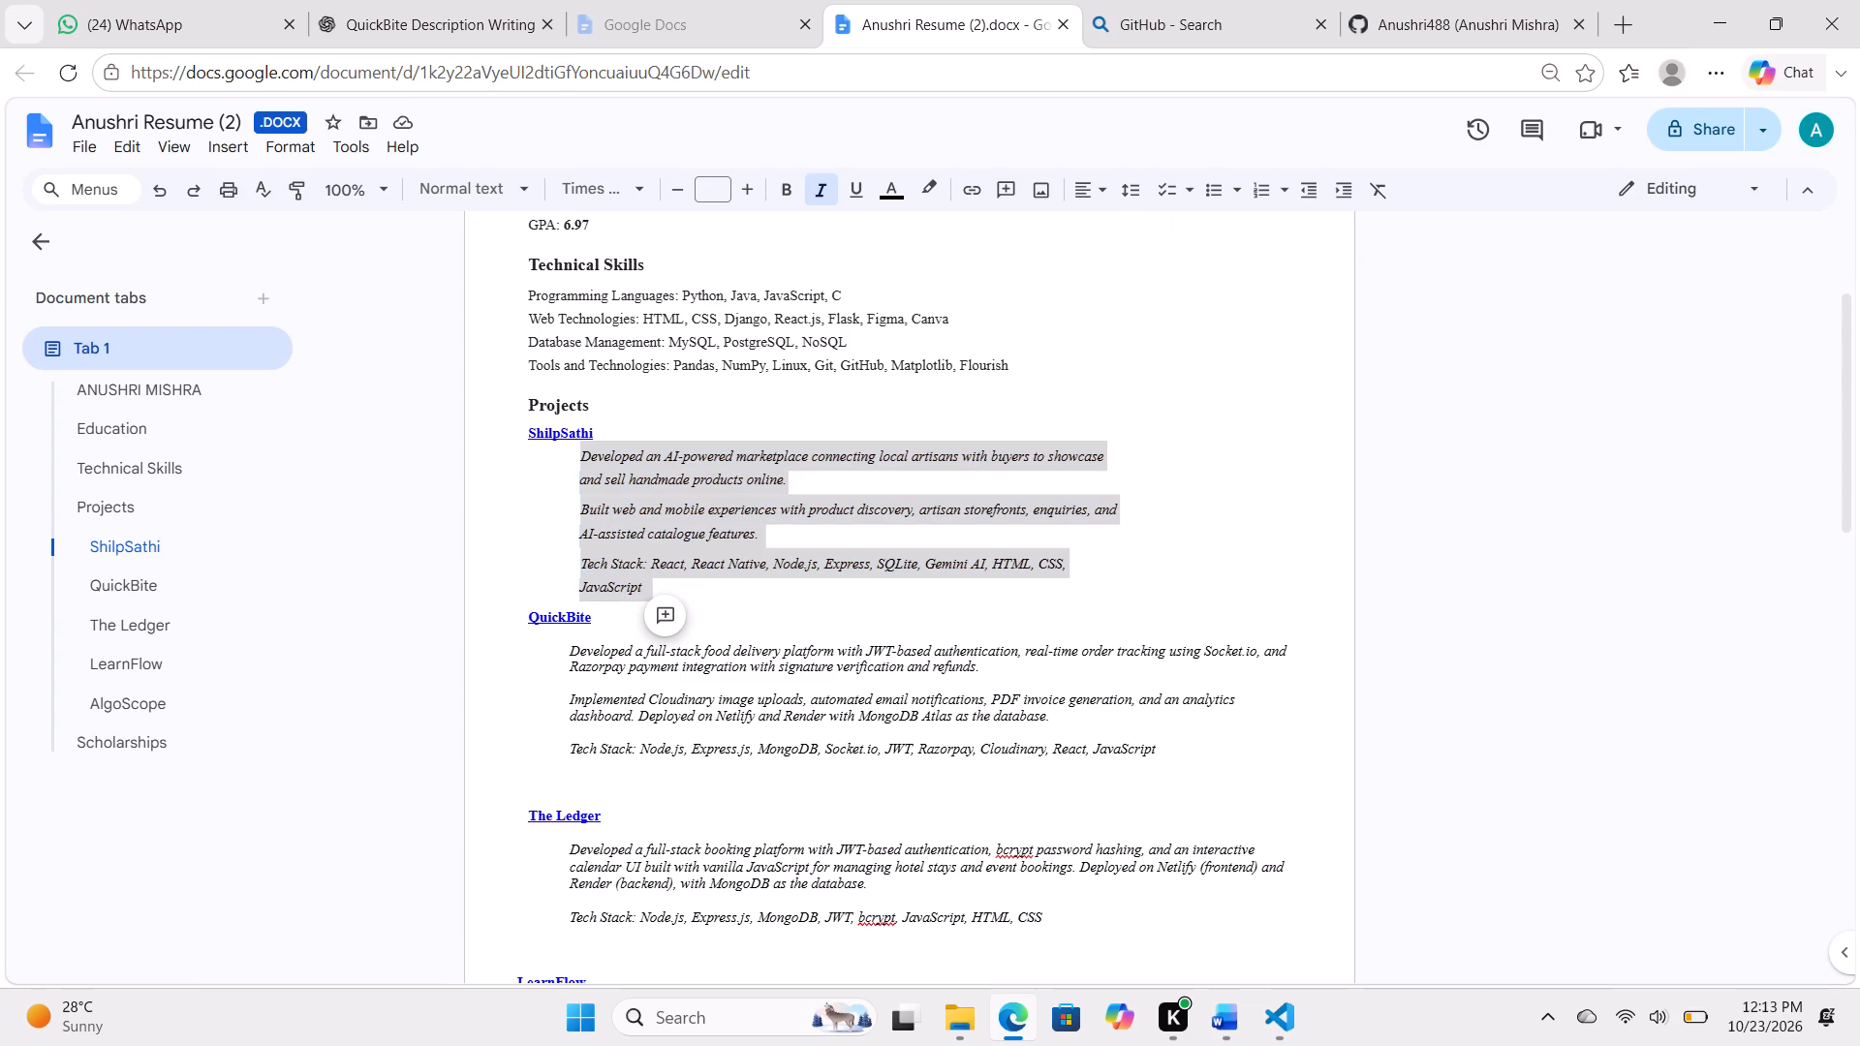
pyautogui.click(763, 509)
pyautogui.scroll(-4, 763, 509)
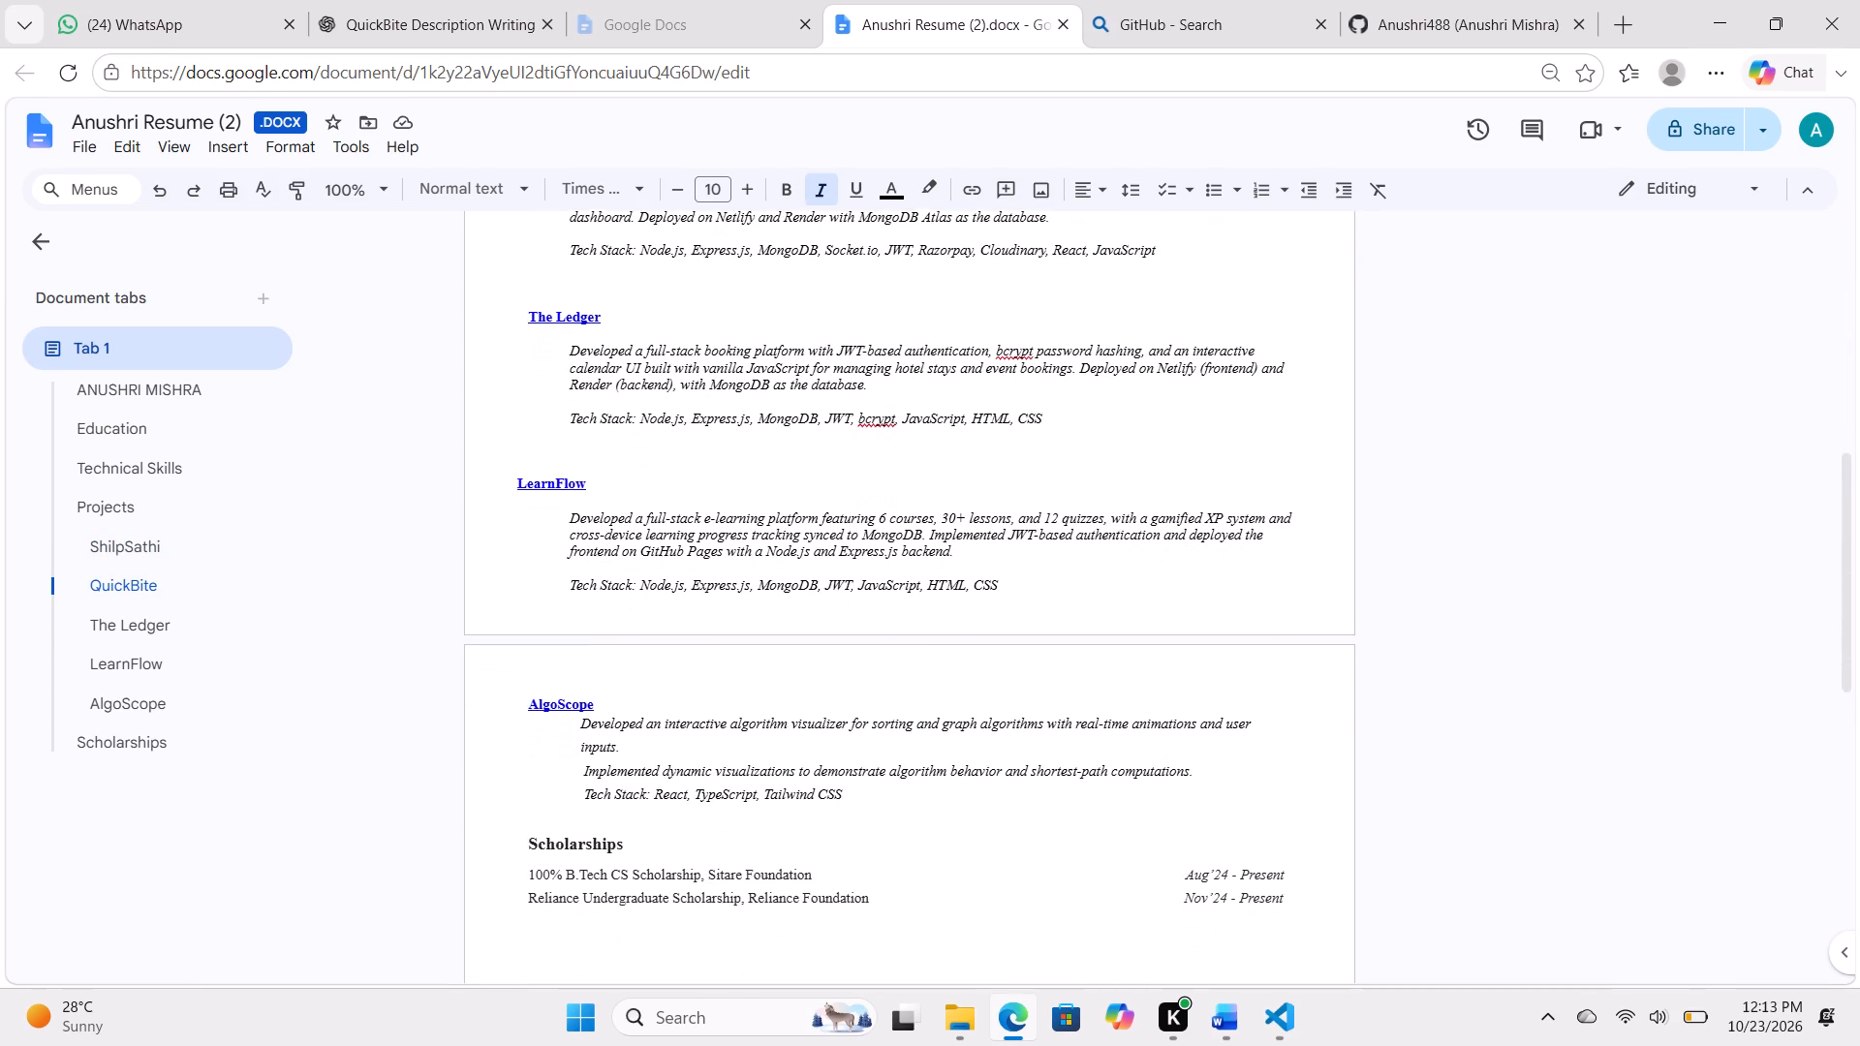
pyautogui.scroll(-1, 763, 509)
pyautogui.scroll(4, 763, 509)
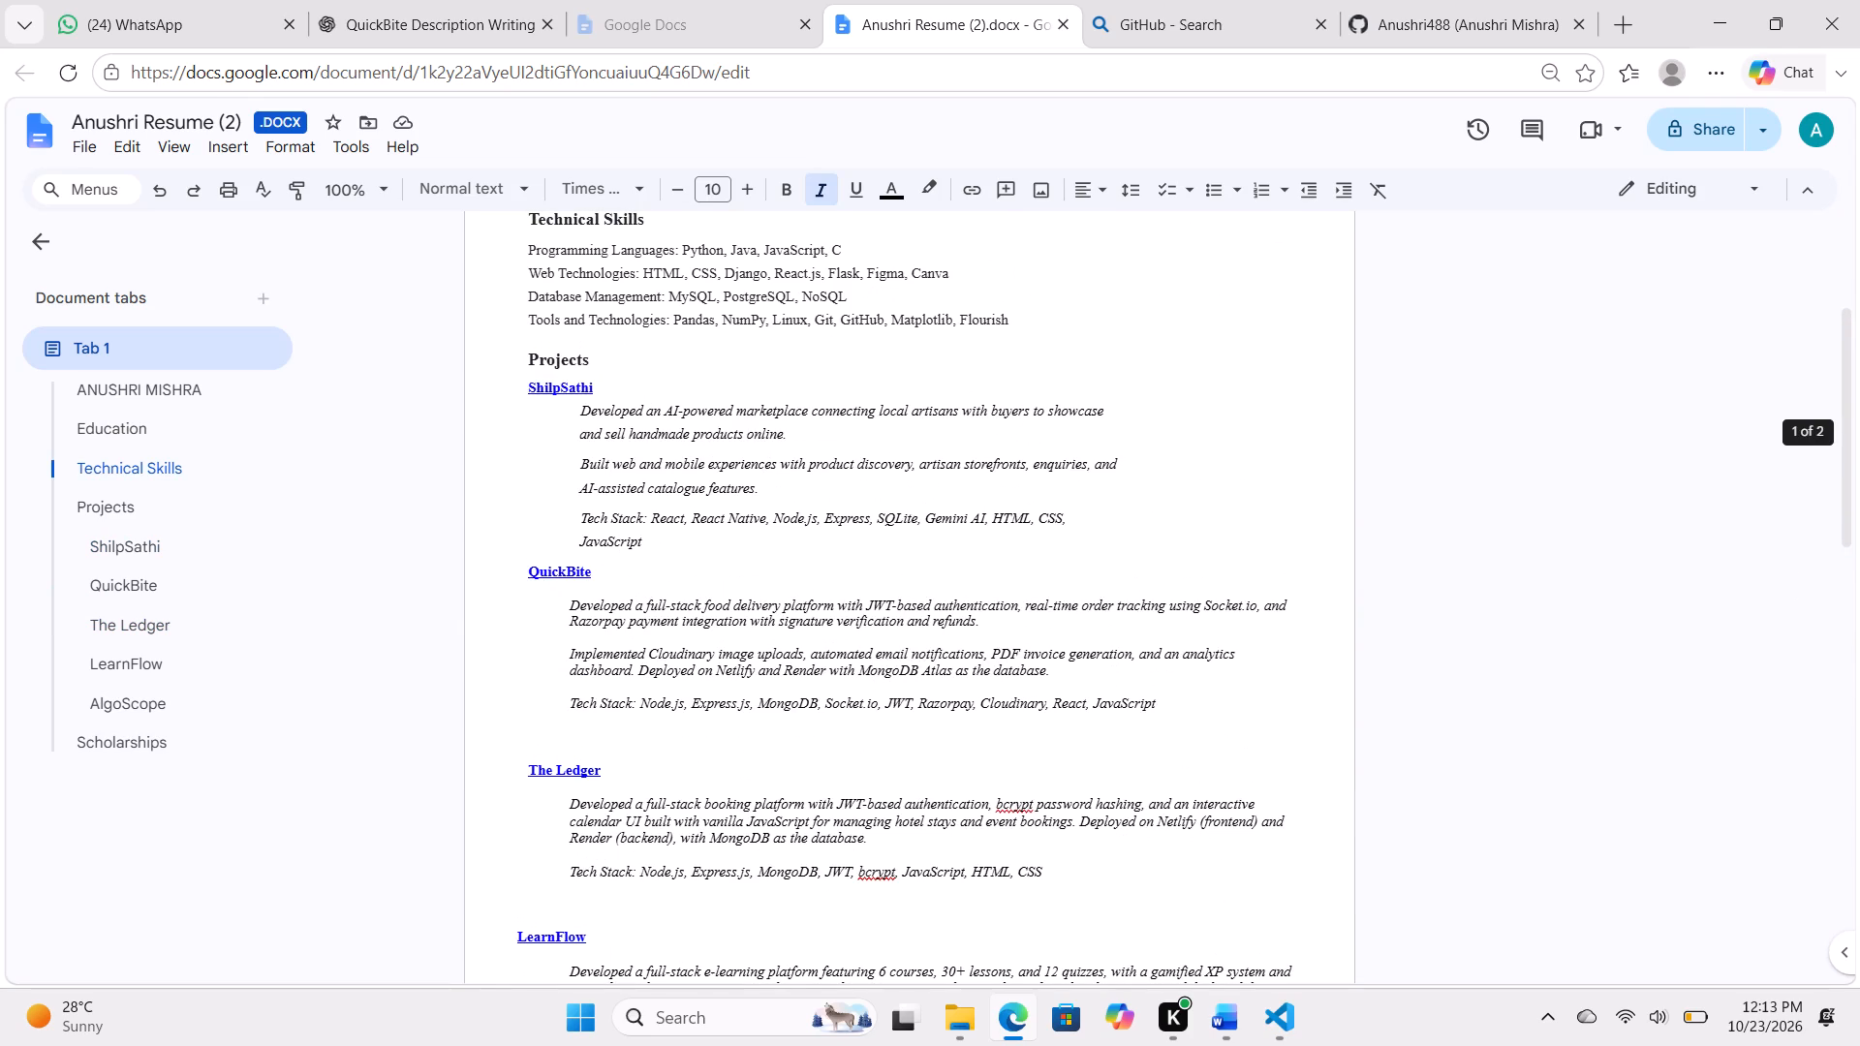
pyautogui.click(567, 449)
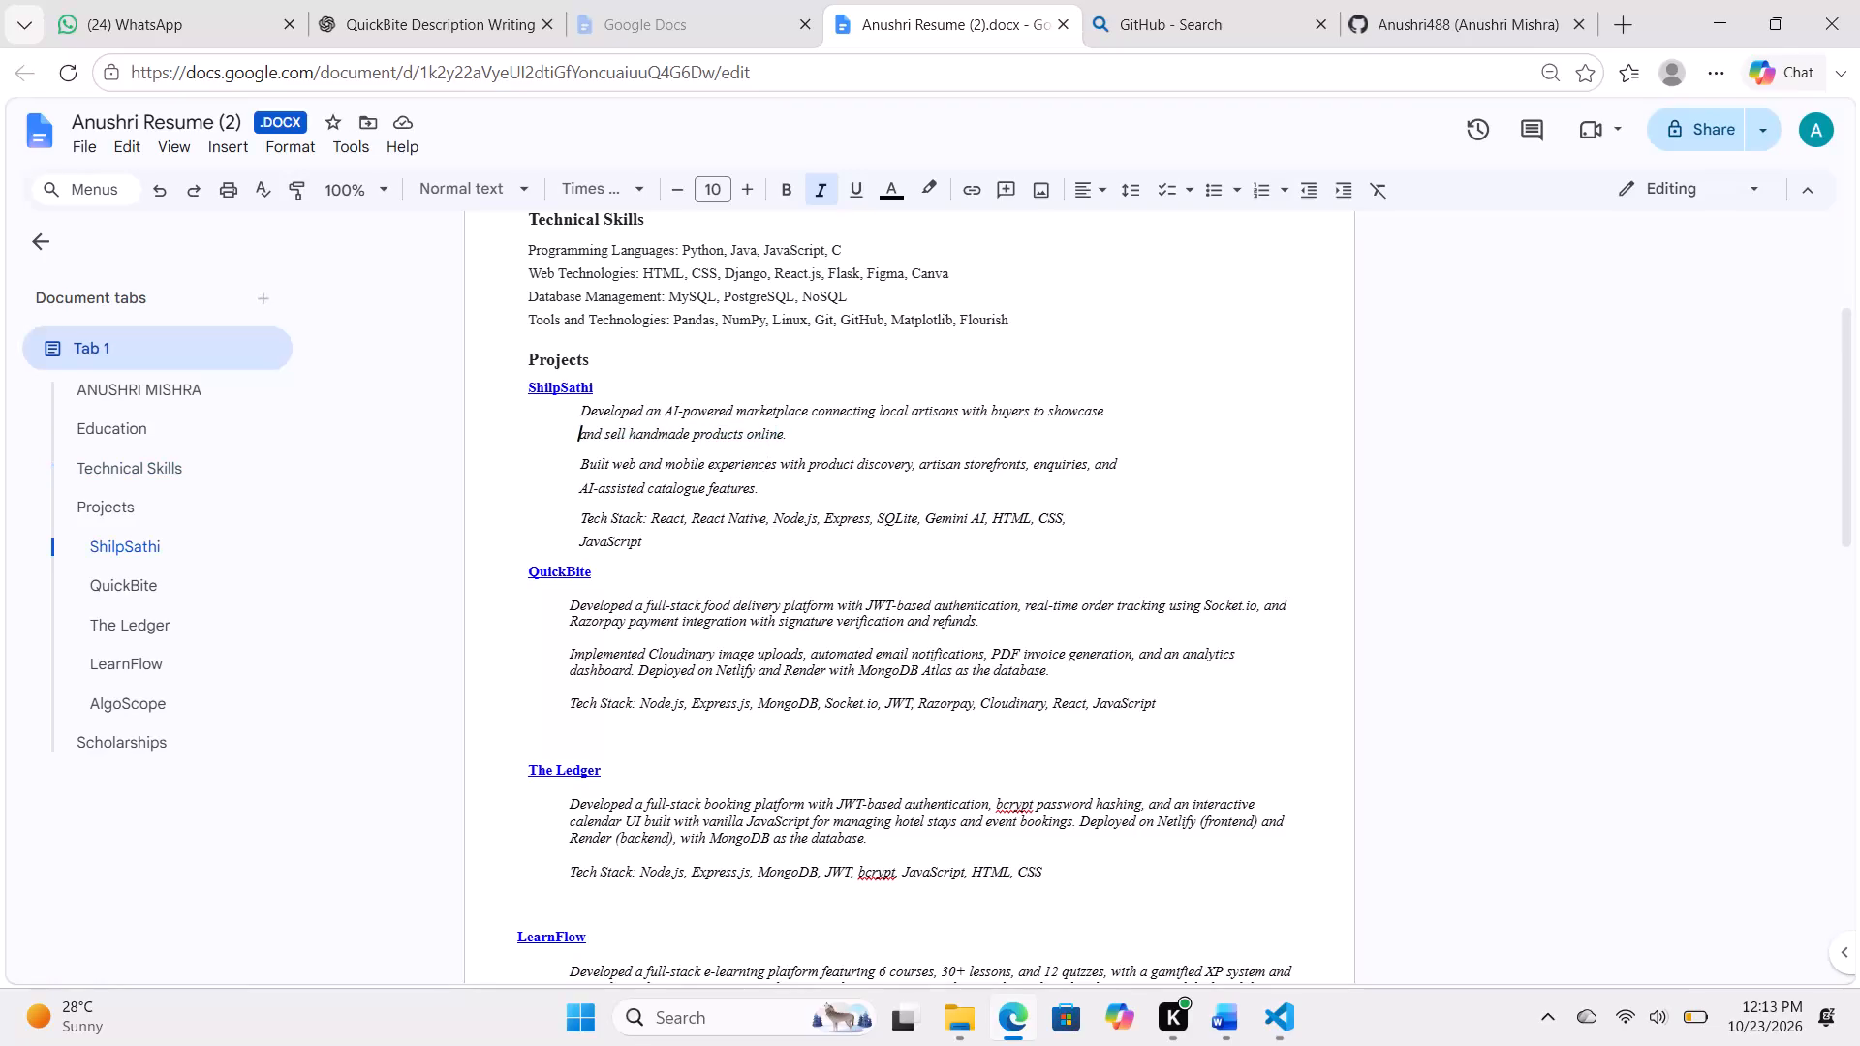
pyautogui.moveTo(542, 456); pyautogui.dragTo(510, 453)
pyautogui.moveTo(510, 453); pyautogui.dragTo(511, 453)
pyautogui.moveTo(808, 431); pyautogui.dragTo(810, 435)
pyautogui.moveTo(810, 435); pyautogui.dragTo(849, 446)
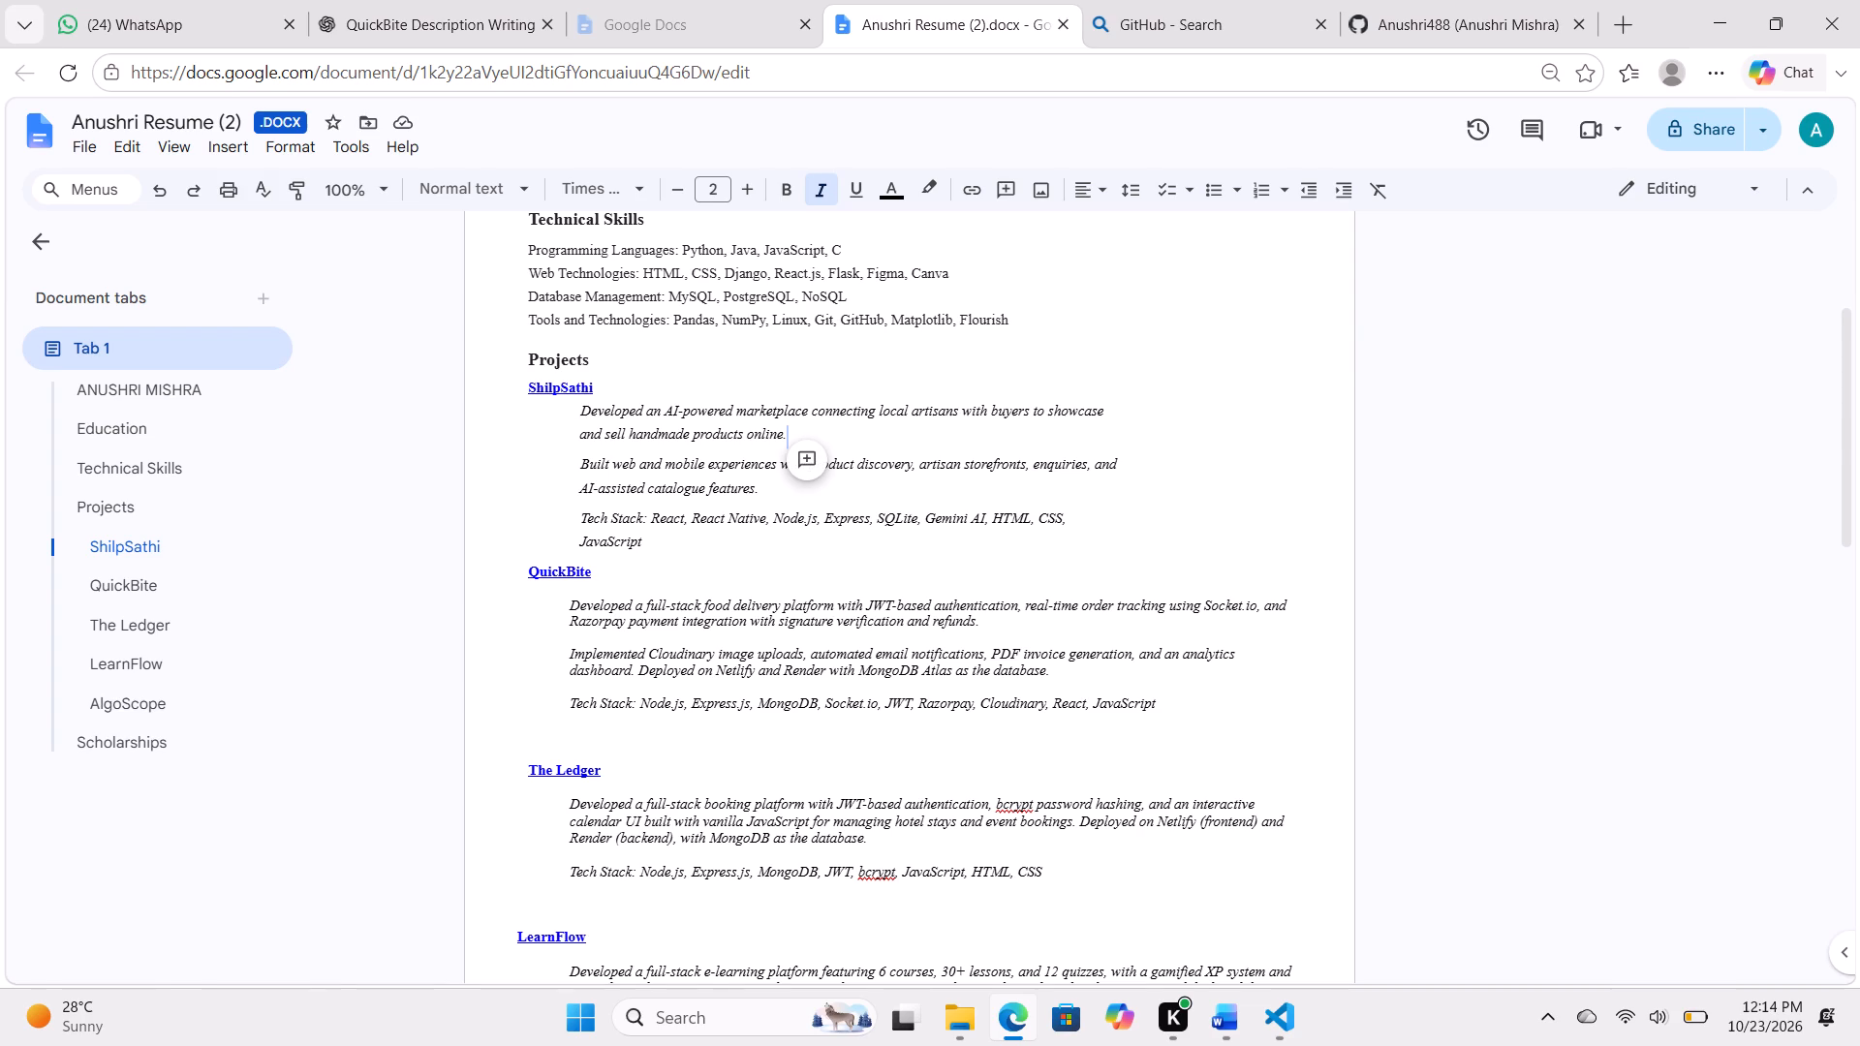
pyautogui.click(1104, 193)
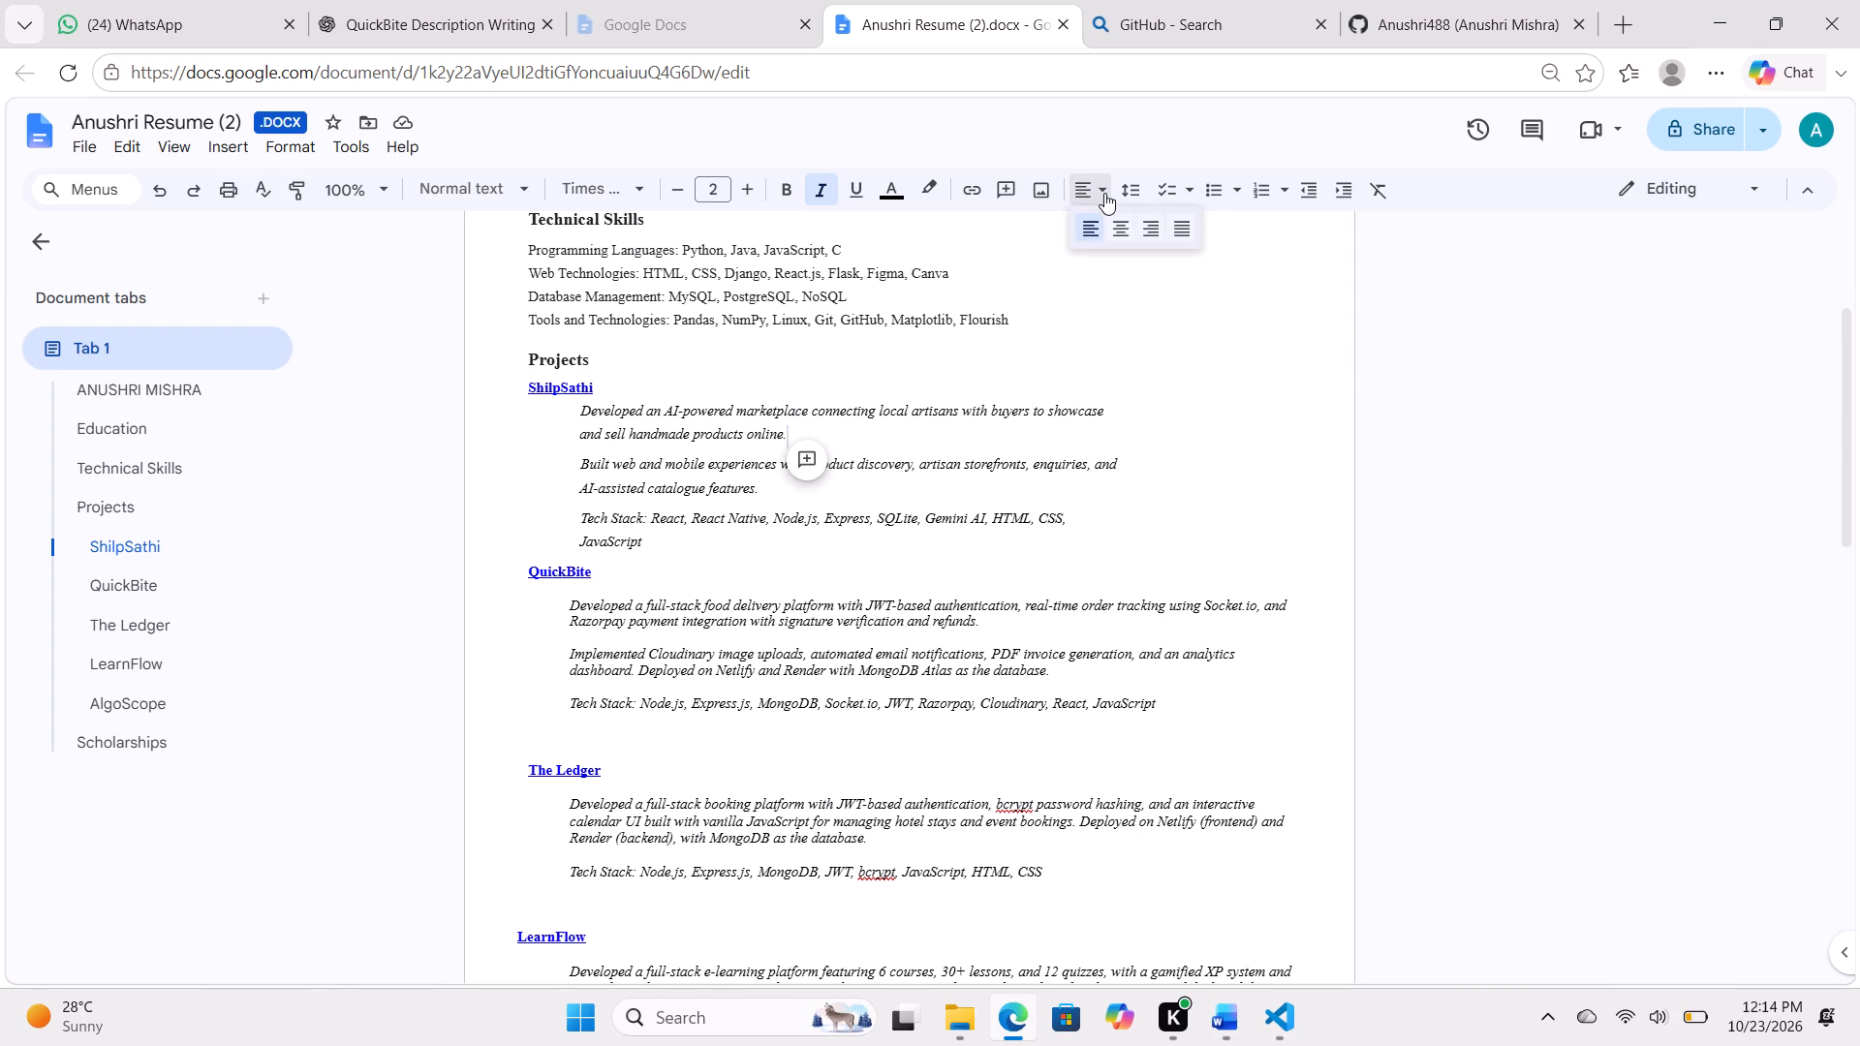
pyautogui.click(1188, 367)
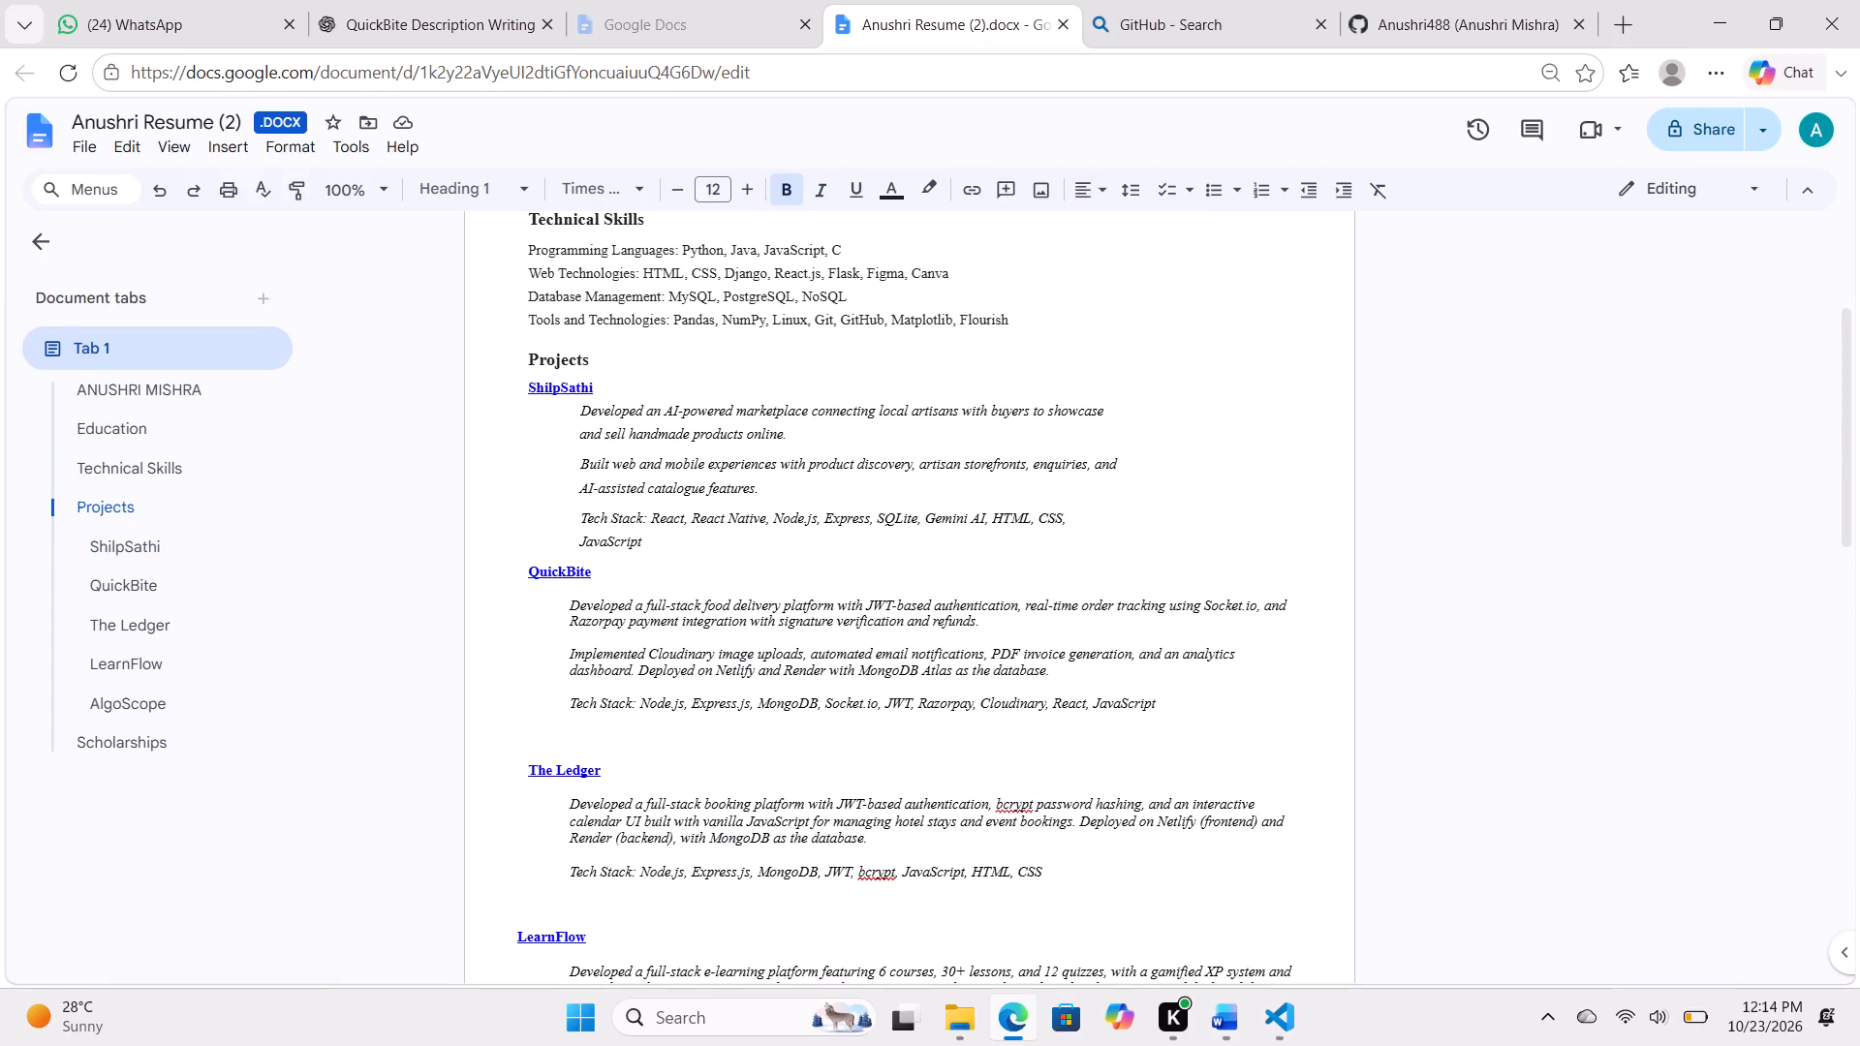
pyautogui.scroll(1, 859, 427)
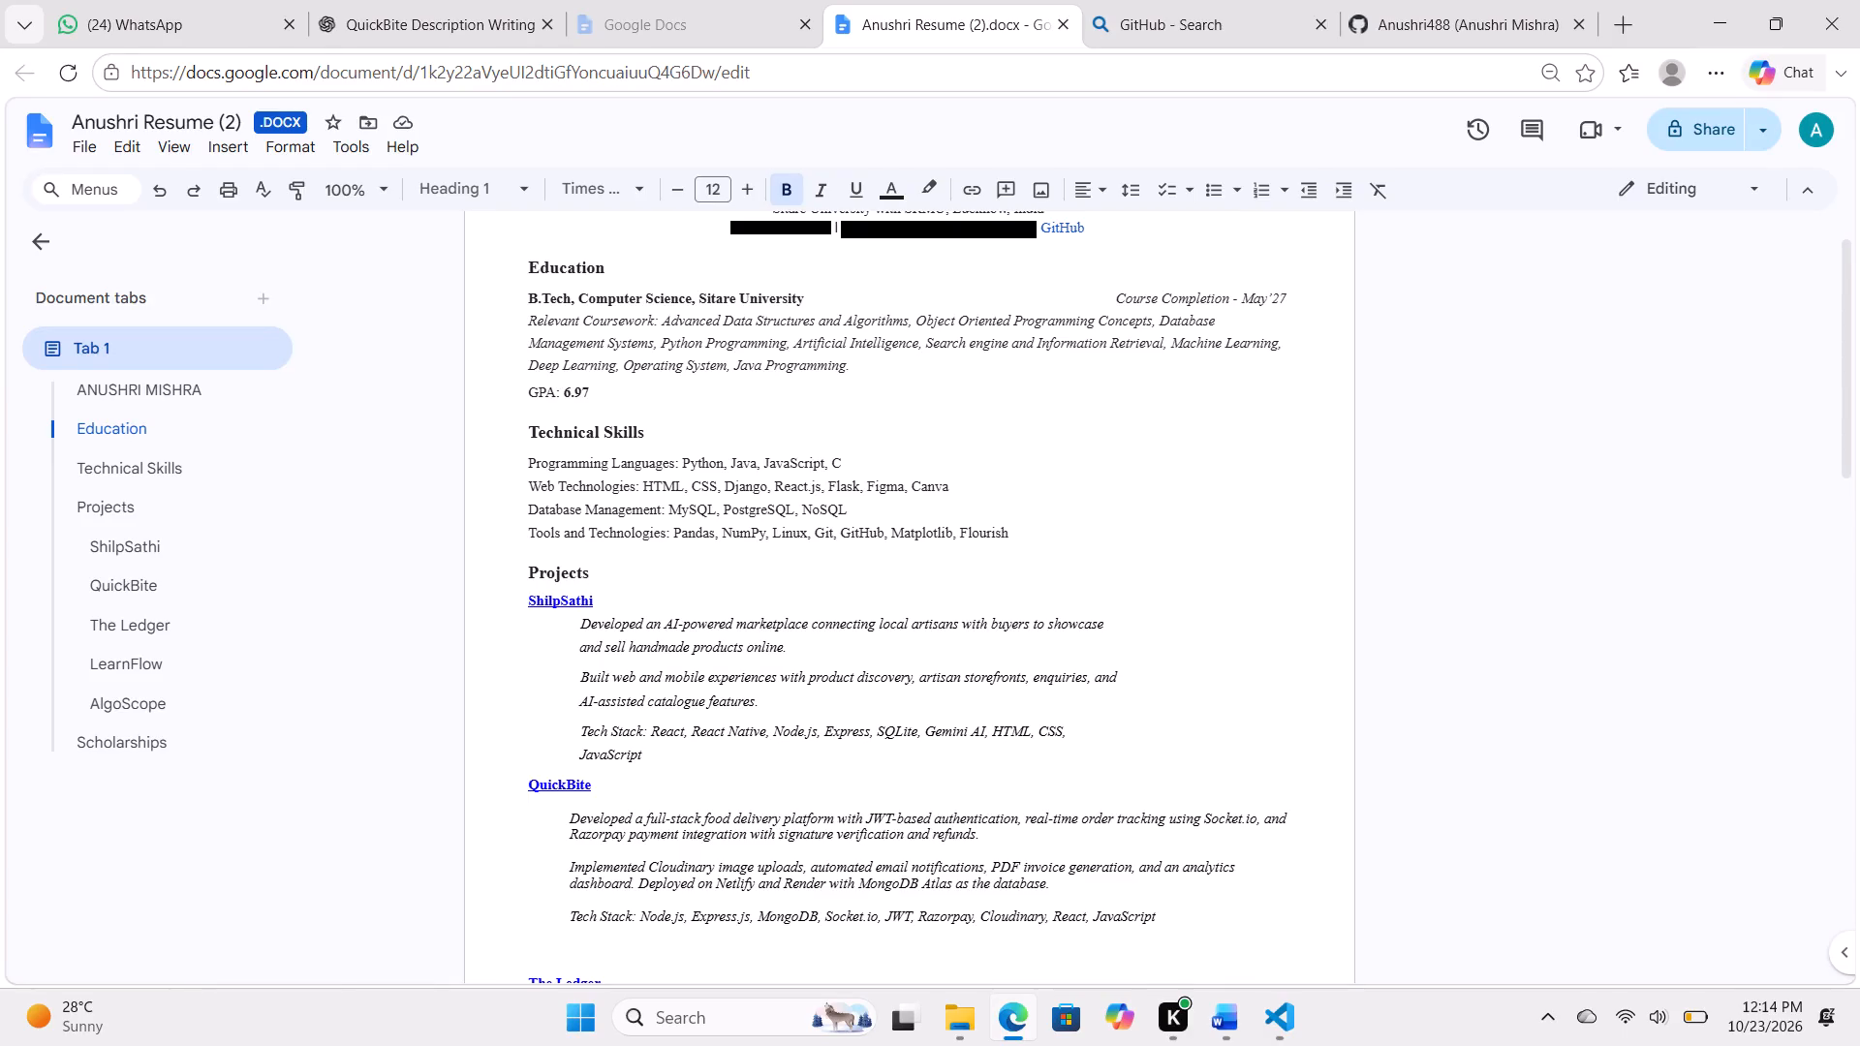
# Split The Ledger's description into a new paragraph before "Deployed on Netlify (frontend)" and remove its leading space.
pyautogui.scroll(-1, 859, 427)
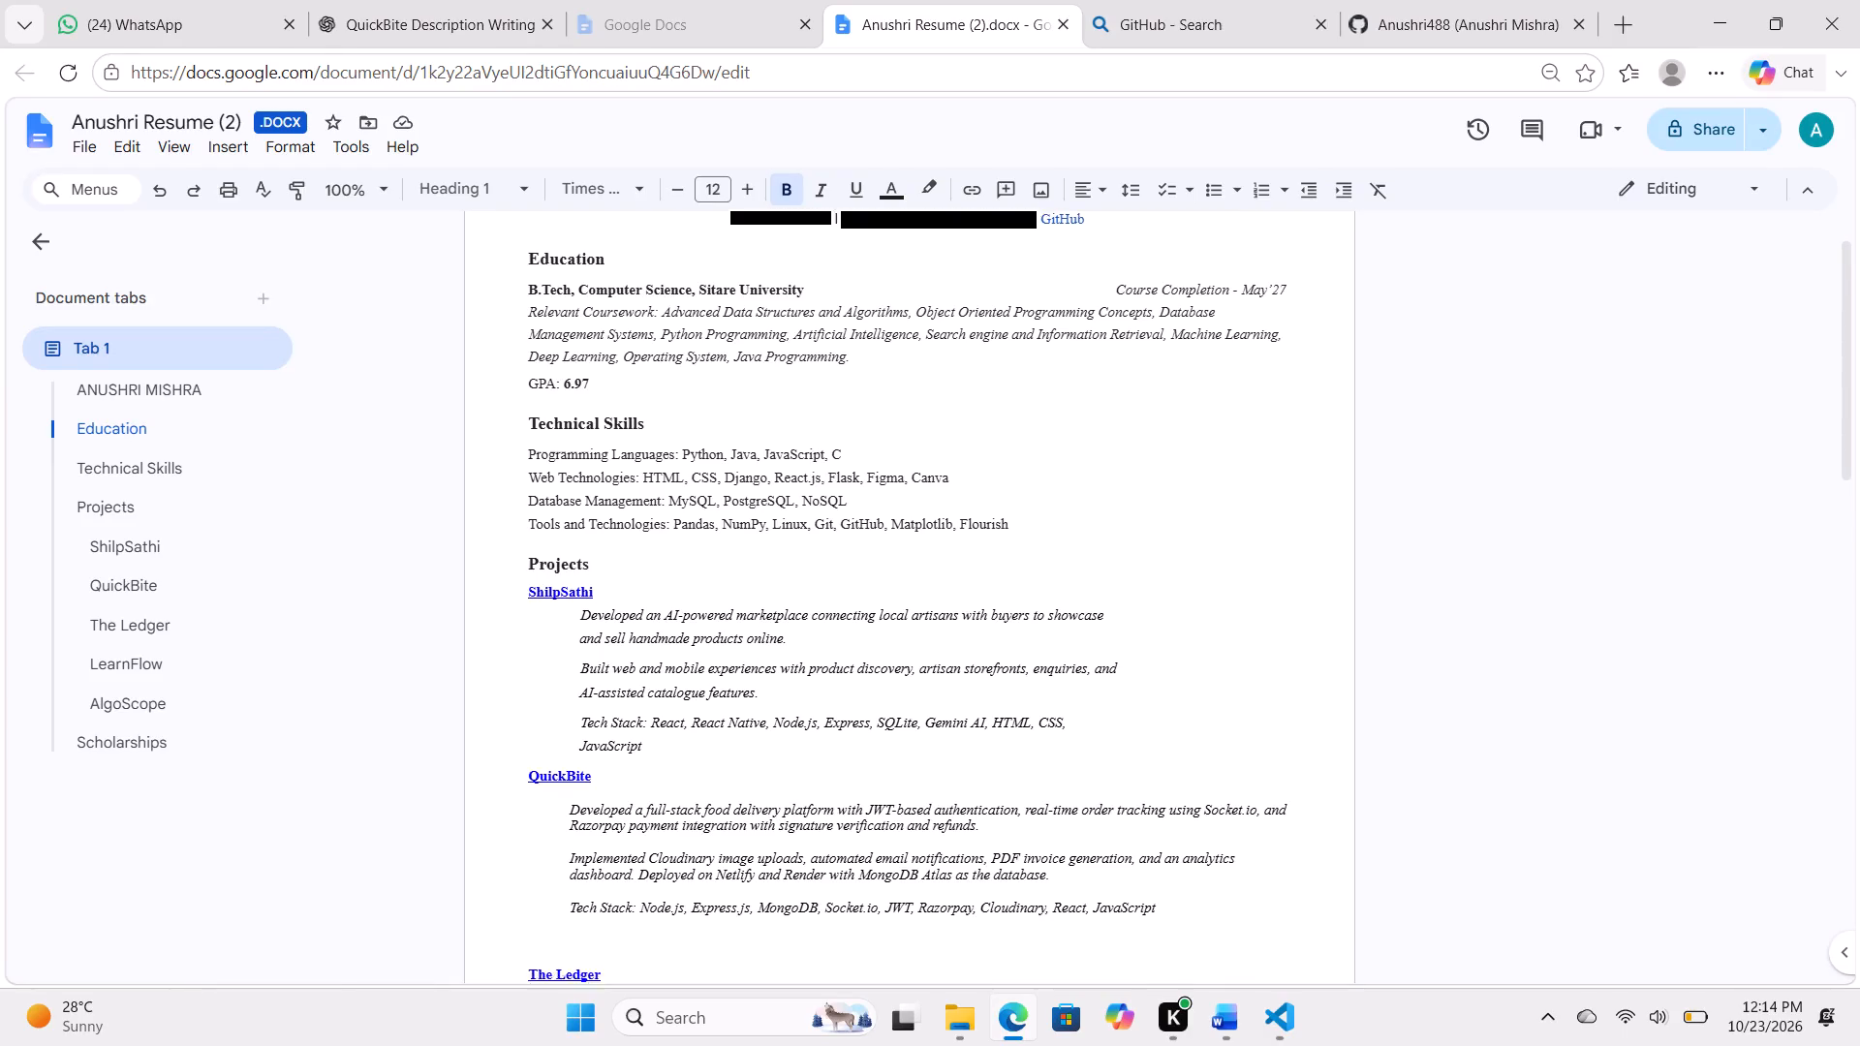
pyautogui.scroll(-3, 859, 427)
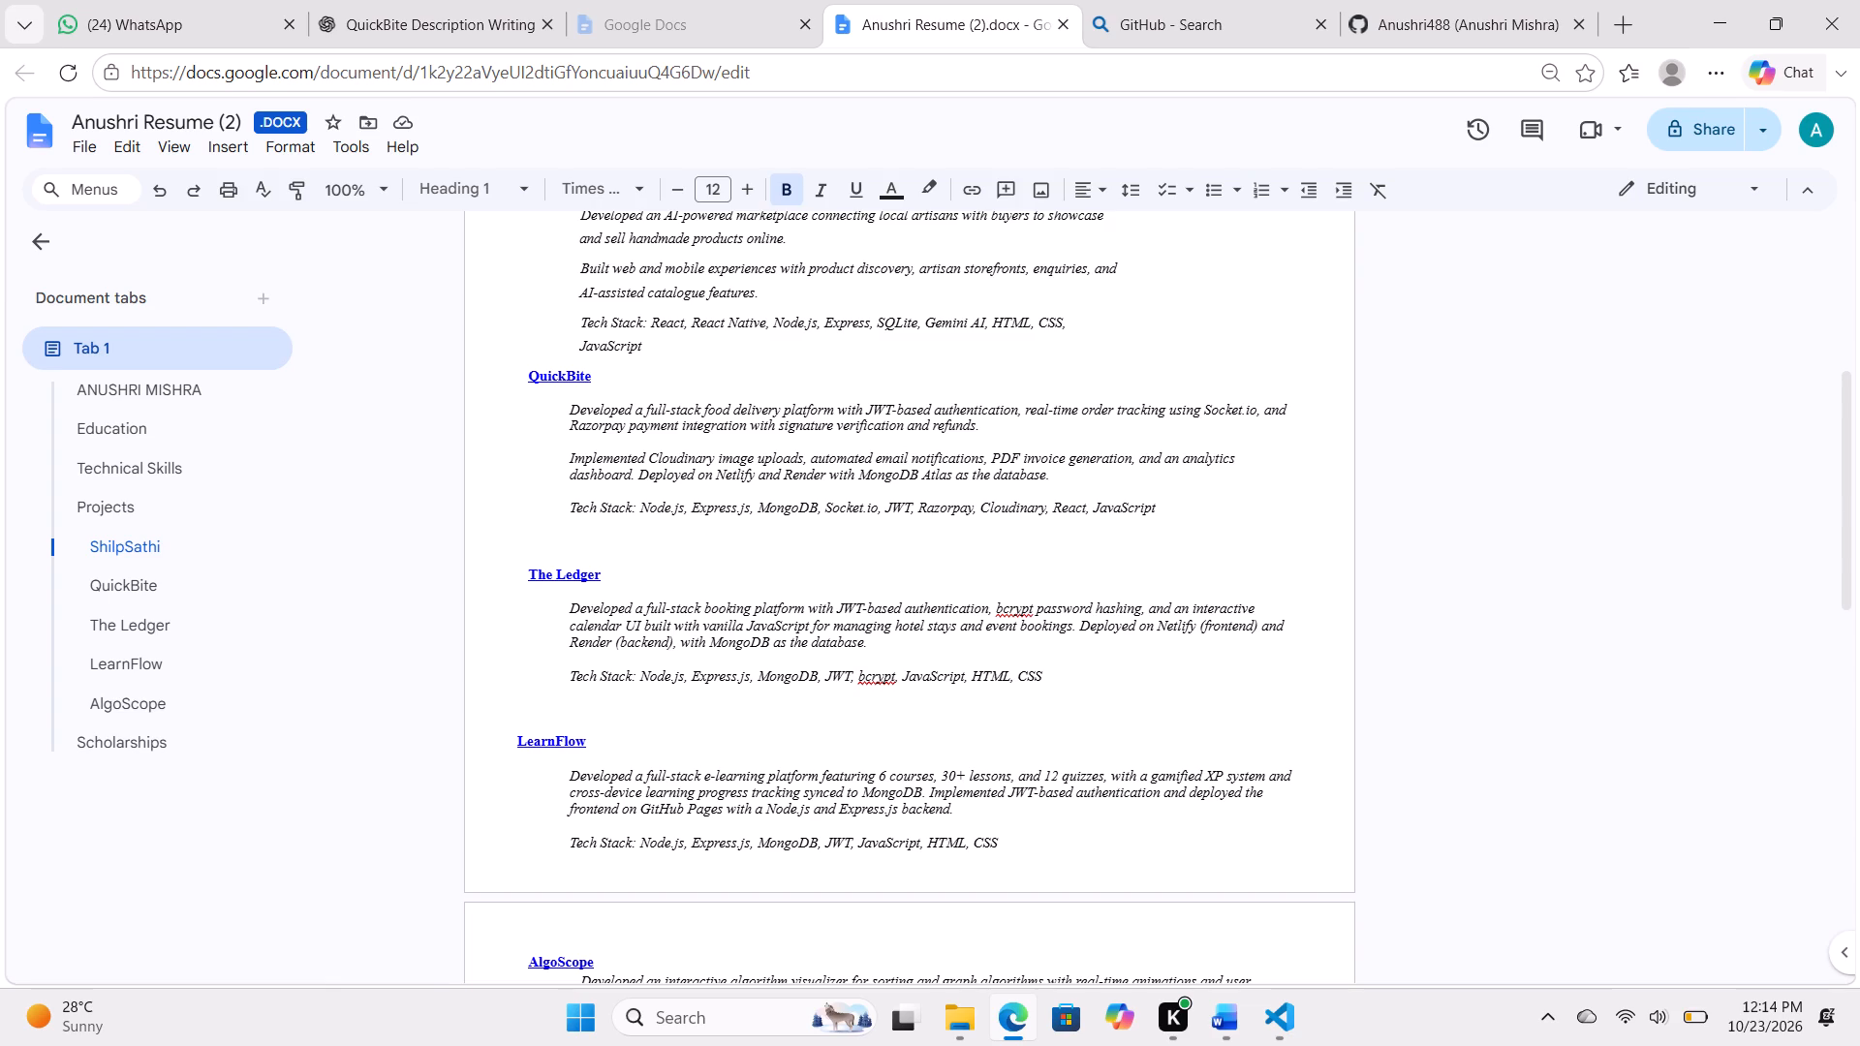
pyautogui.click(1078, 621)
pyautogui.press('Return')
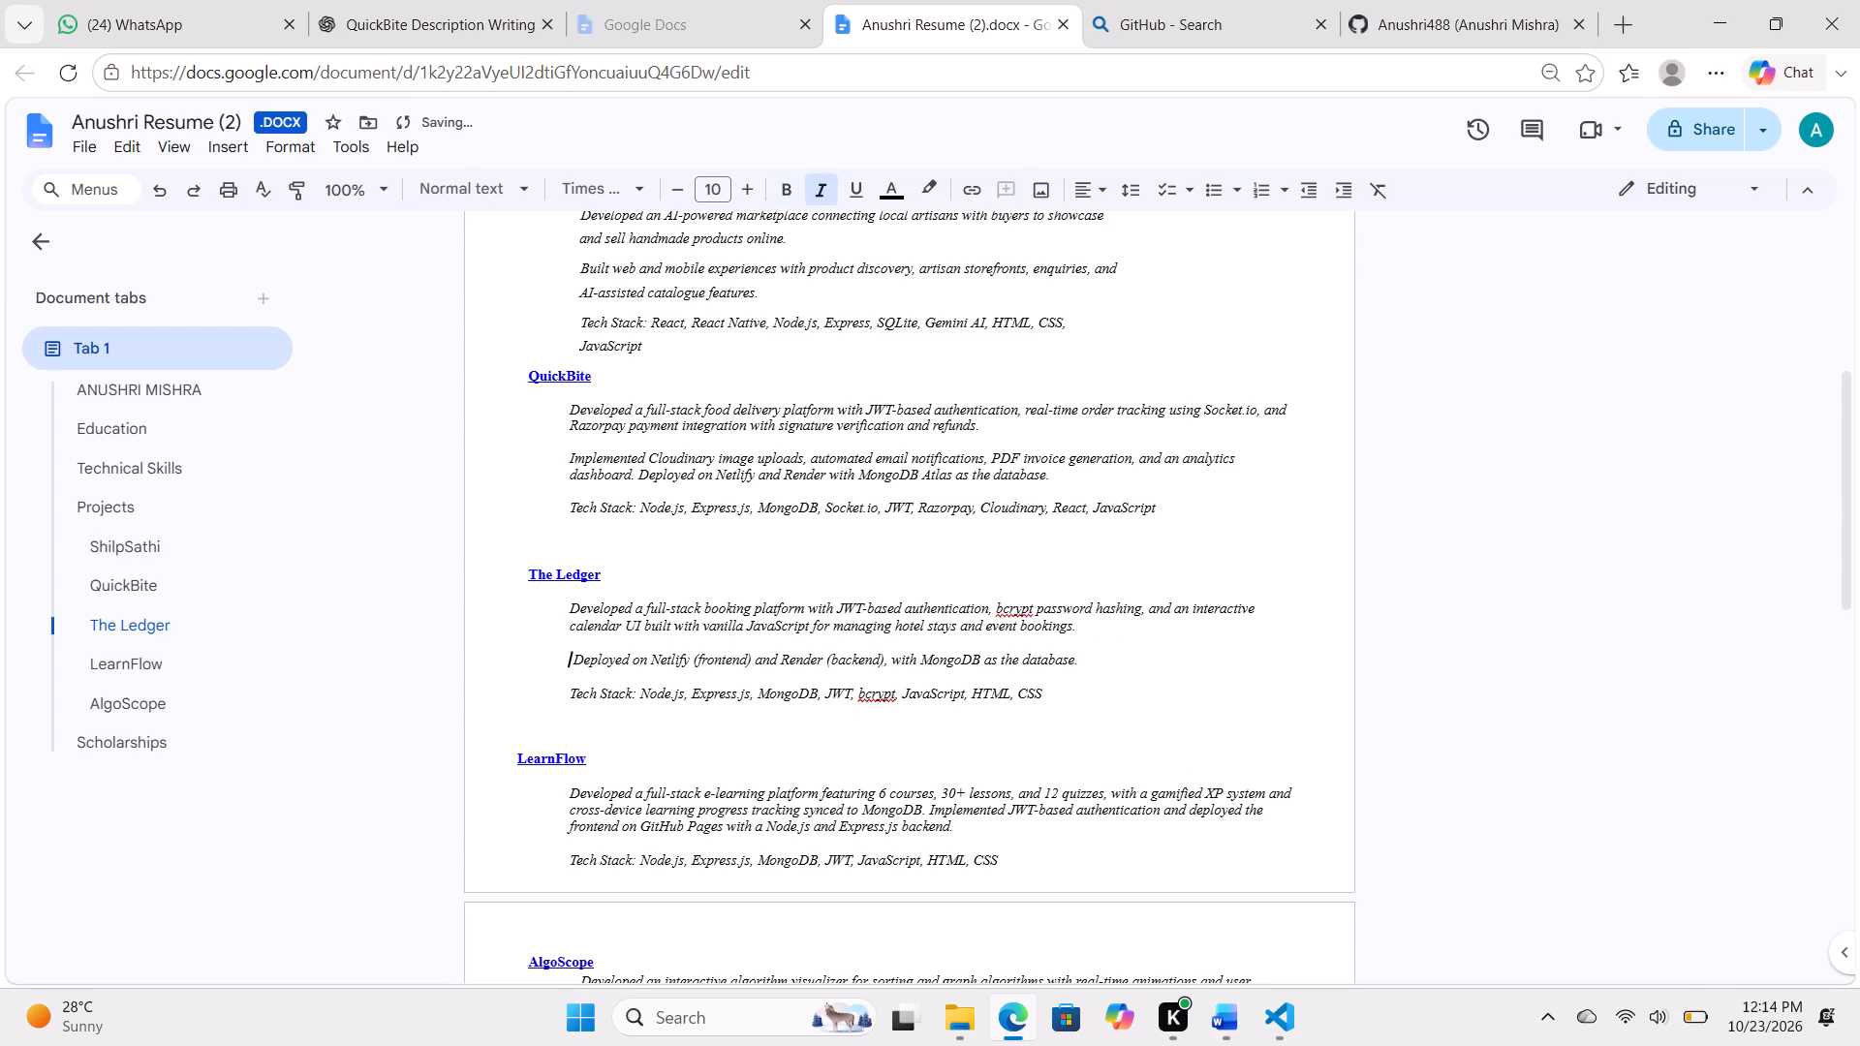
pyautogui.press('Right')
pyautogui.press('BackSpace')
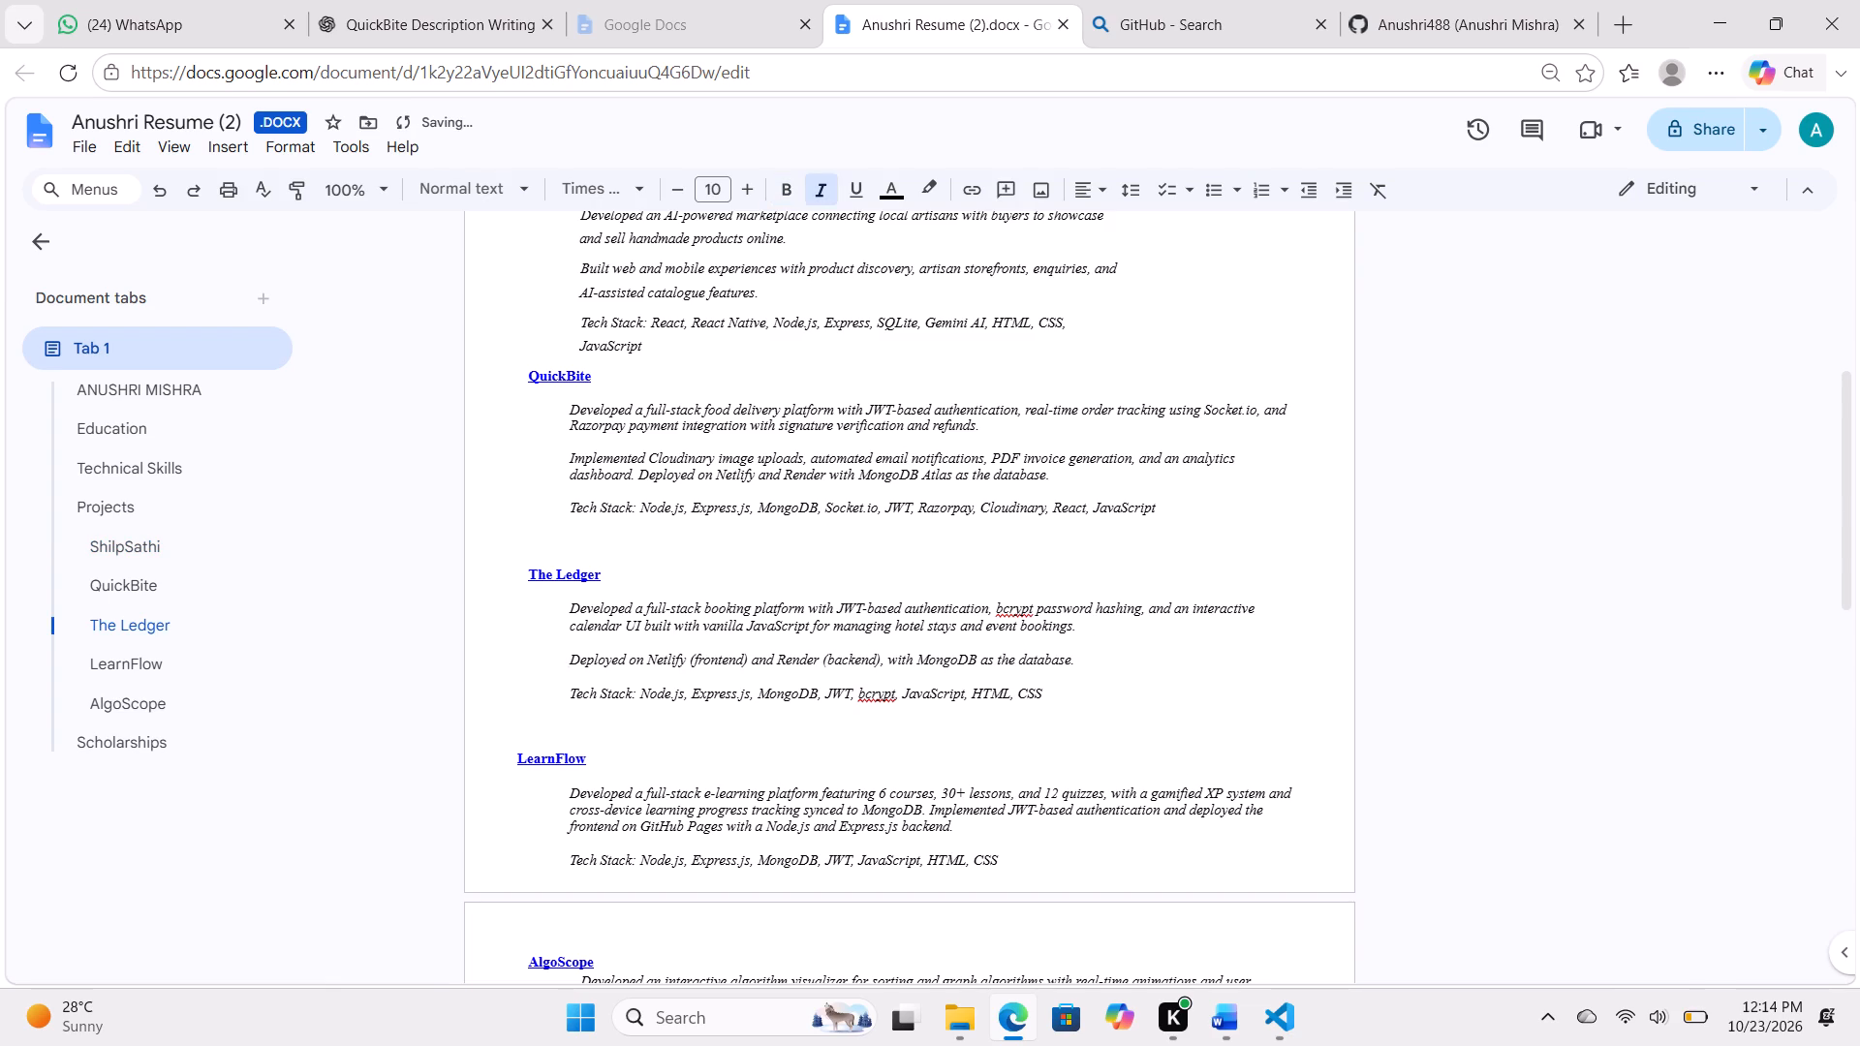
# Split LearnFlow's description into a new paragraph before "Implemented JWT-based authentication".
pyautogui.scroll(-1, 976, 745)
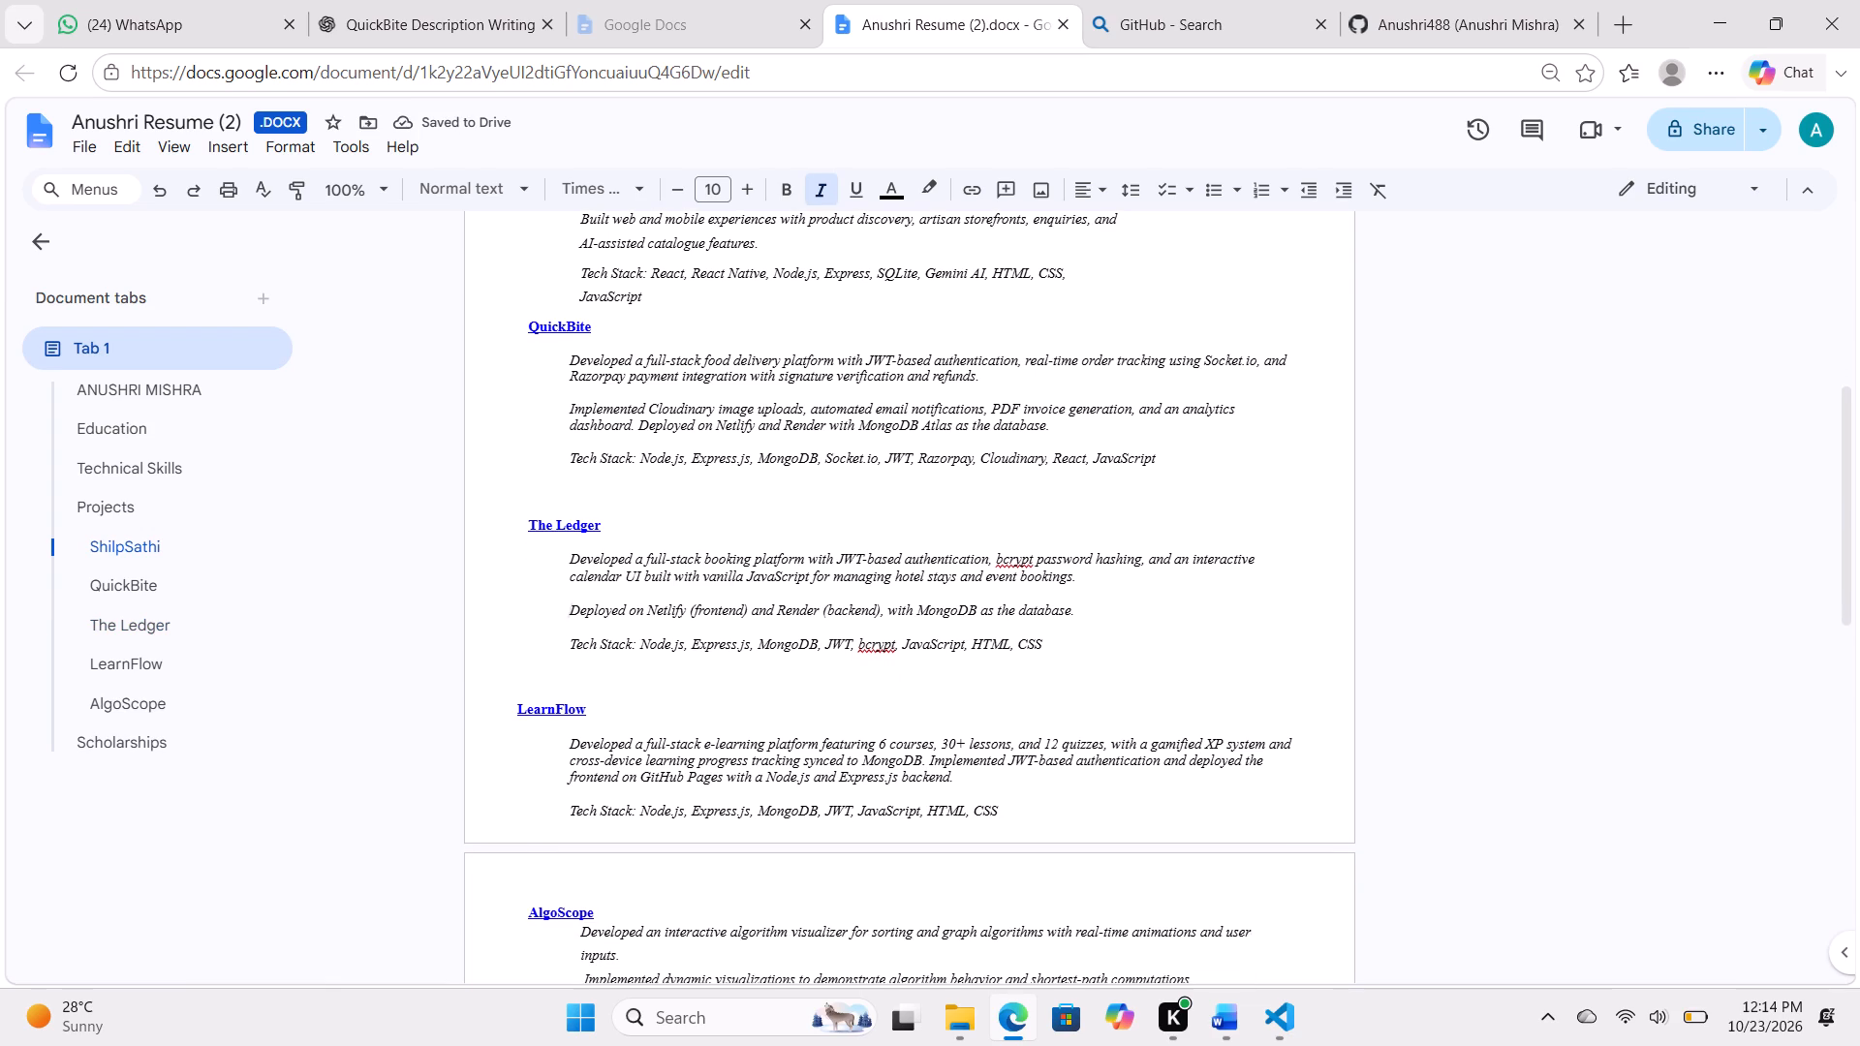
pyautogui.scroll(-1, 1137, 754)
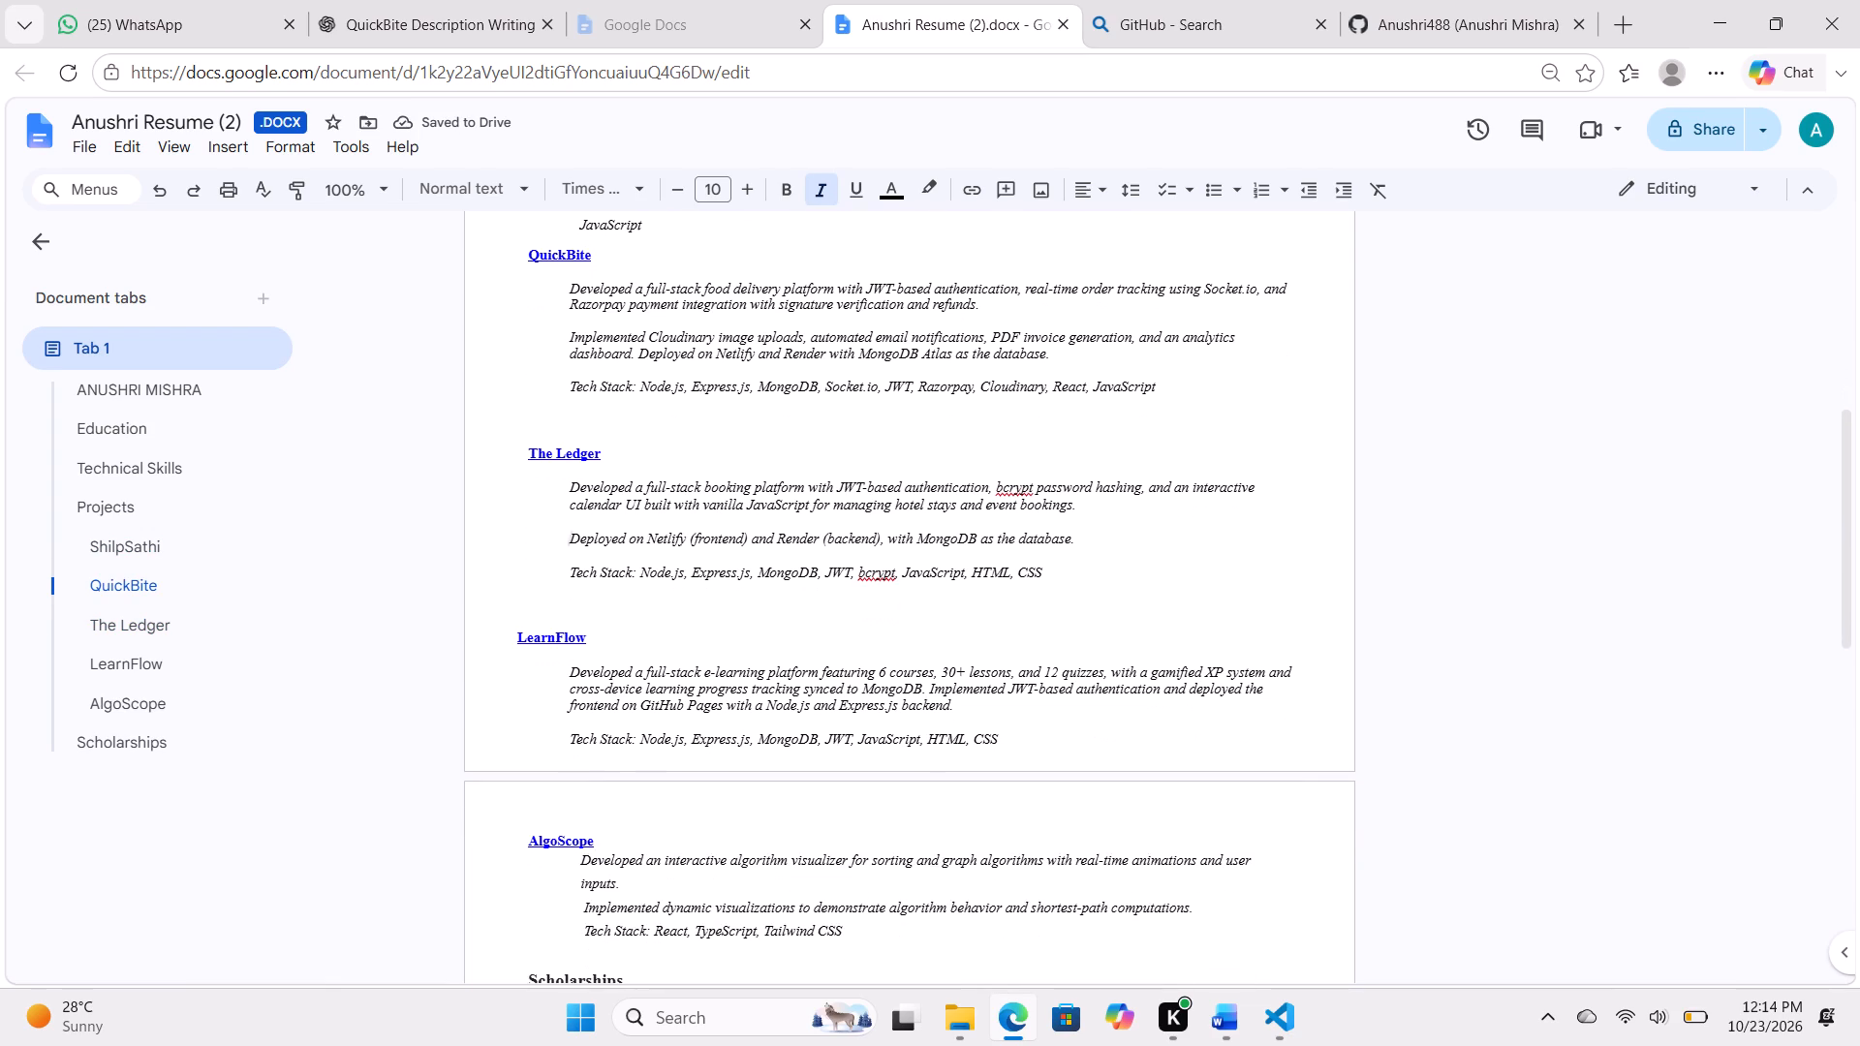
pyautogui.click(930, 691)
pyautogui.press('Return')
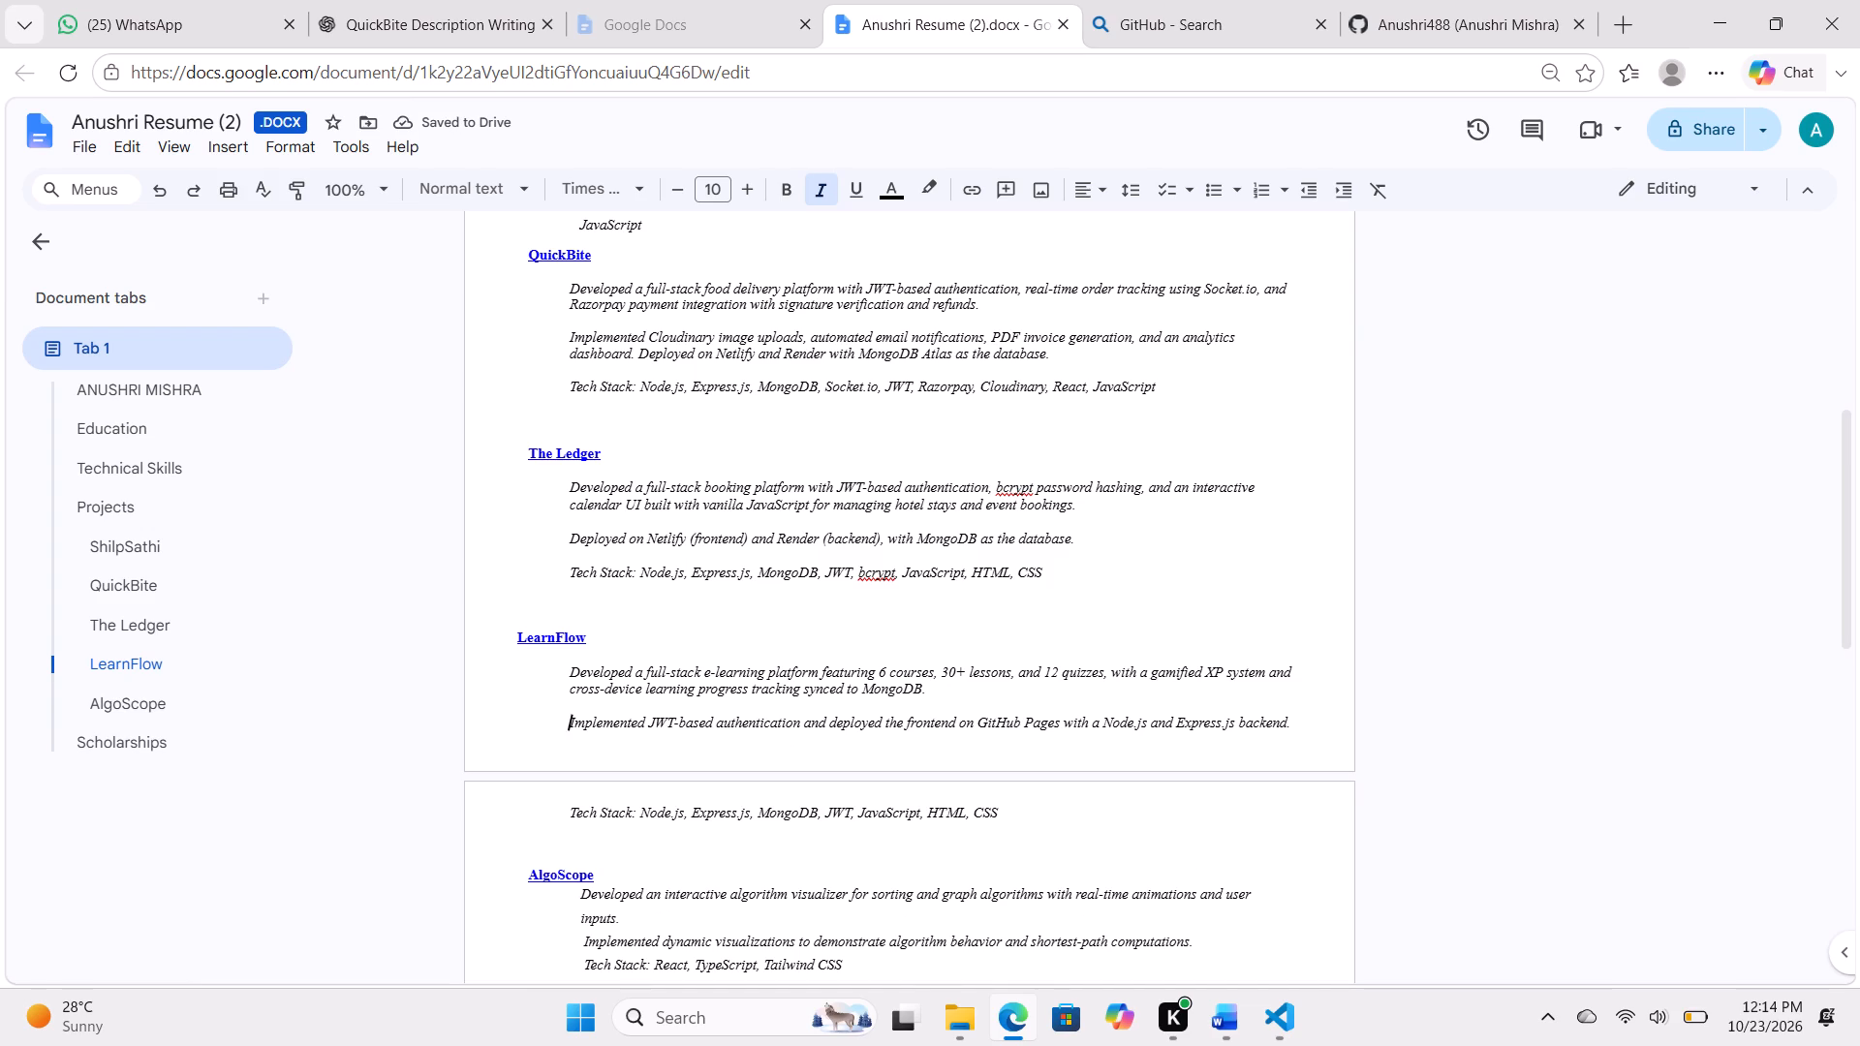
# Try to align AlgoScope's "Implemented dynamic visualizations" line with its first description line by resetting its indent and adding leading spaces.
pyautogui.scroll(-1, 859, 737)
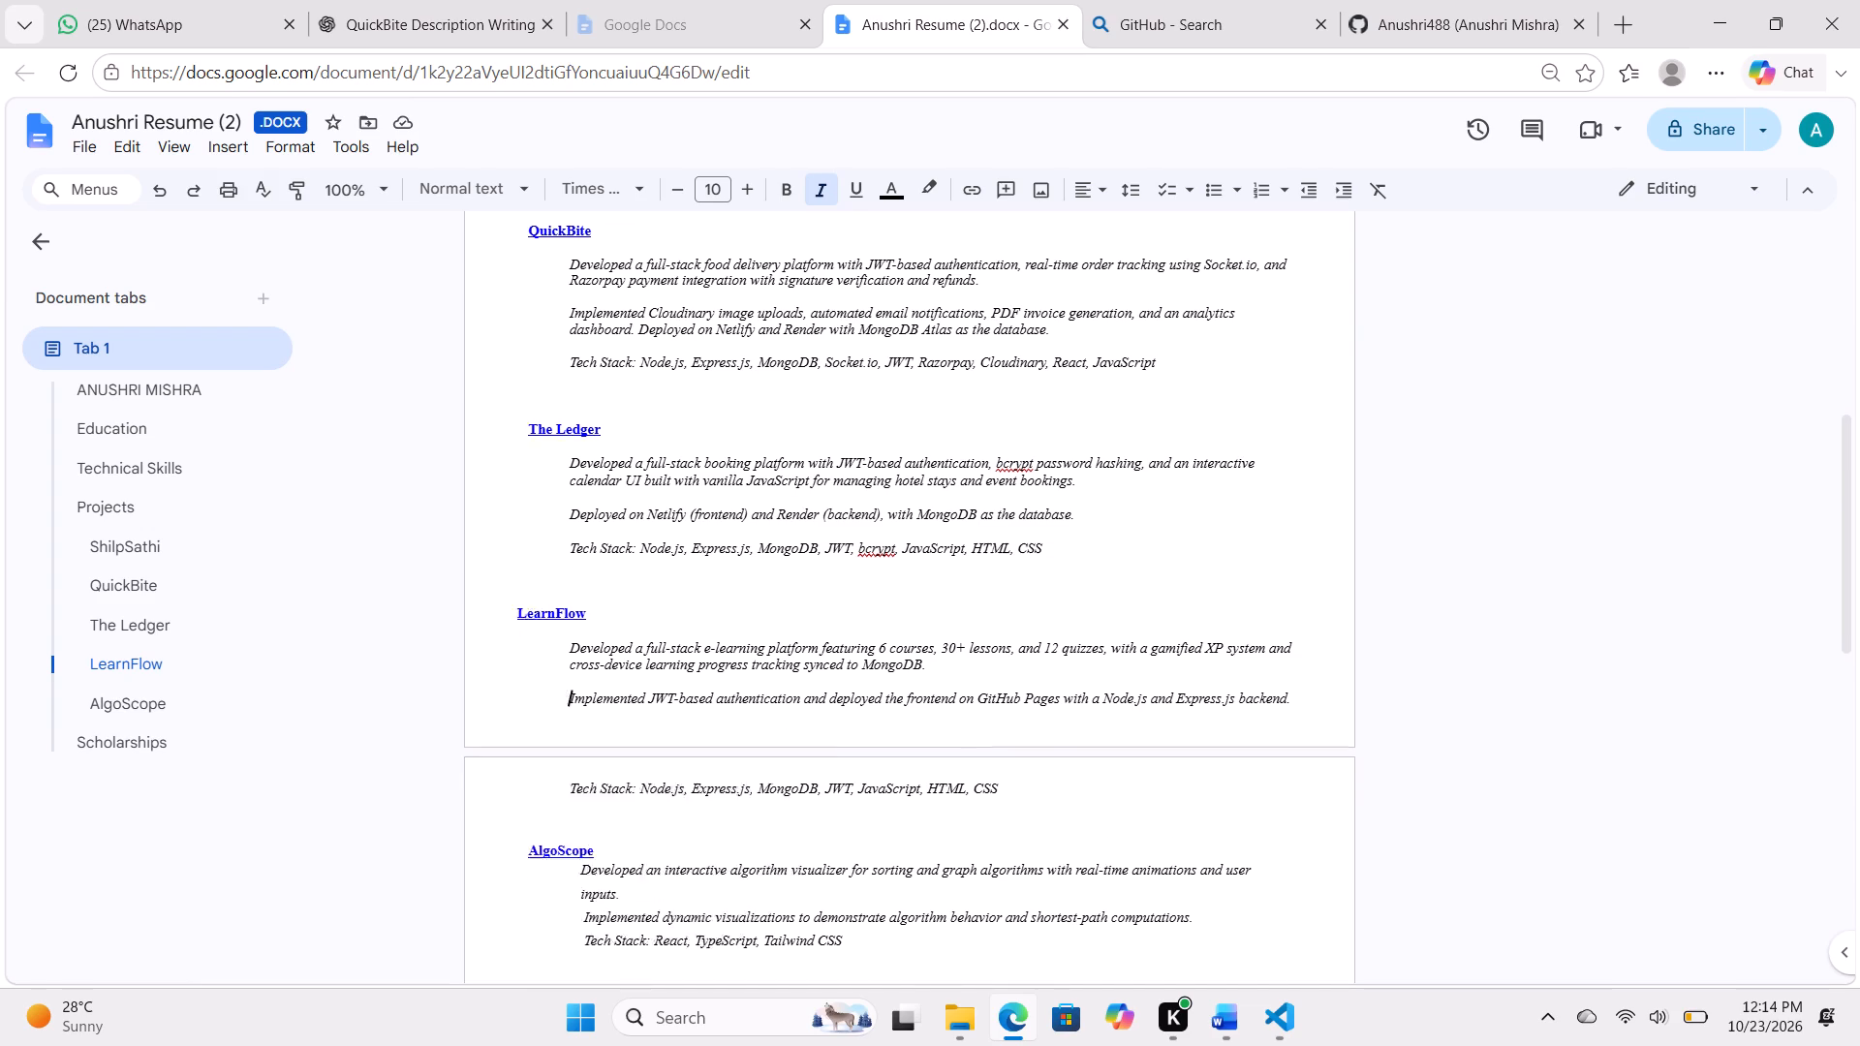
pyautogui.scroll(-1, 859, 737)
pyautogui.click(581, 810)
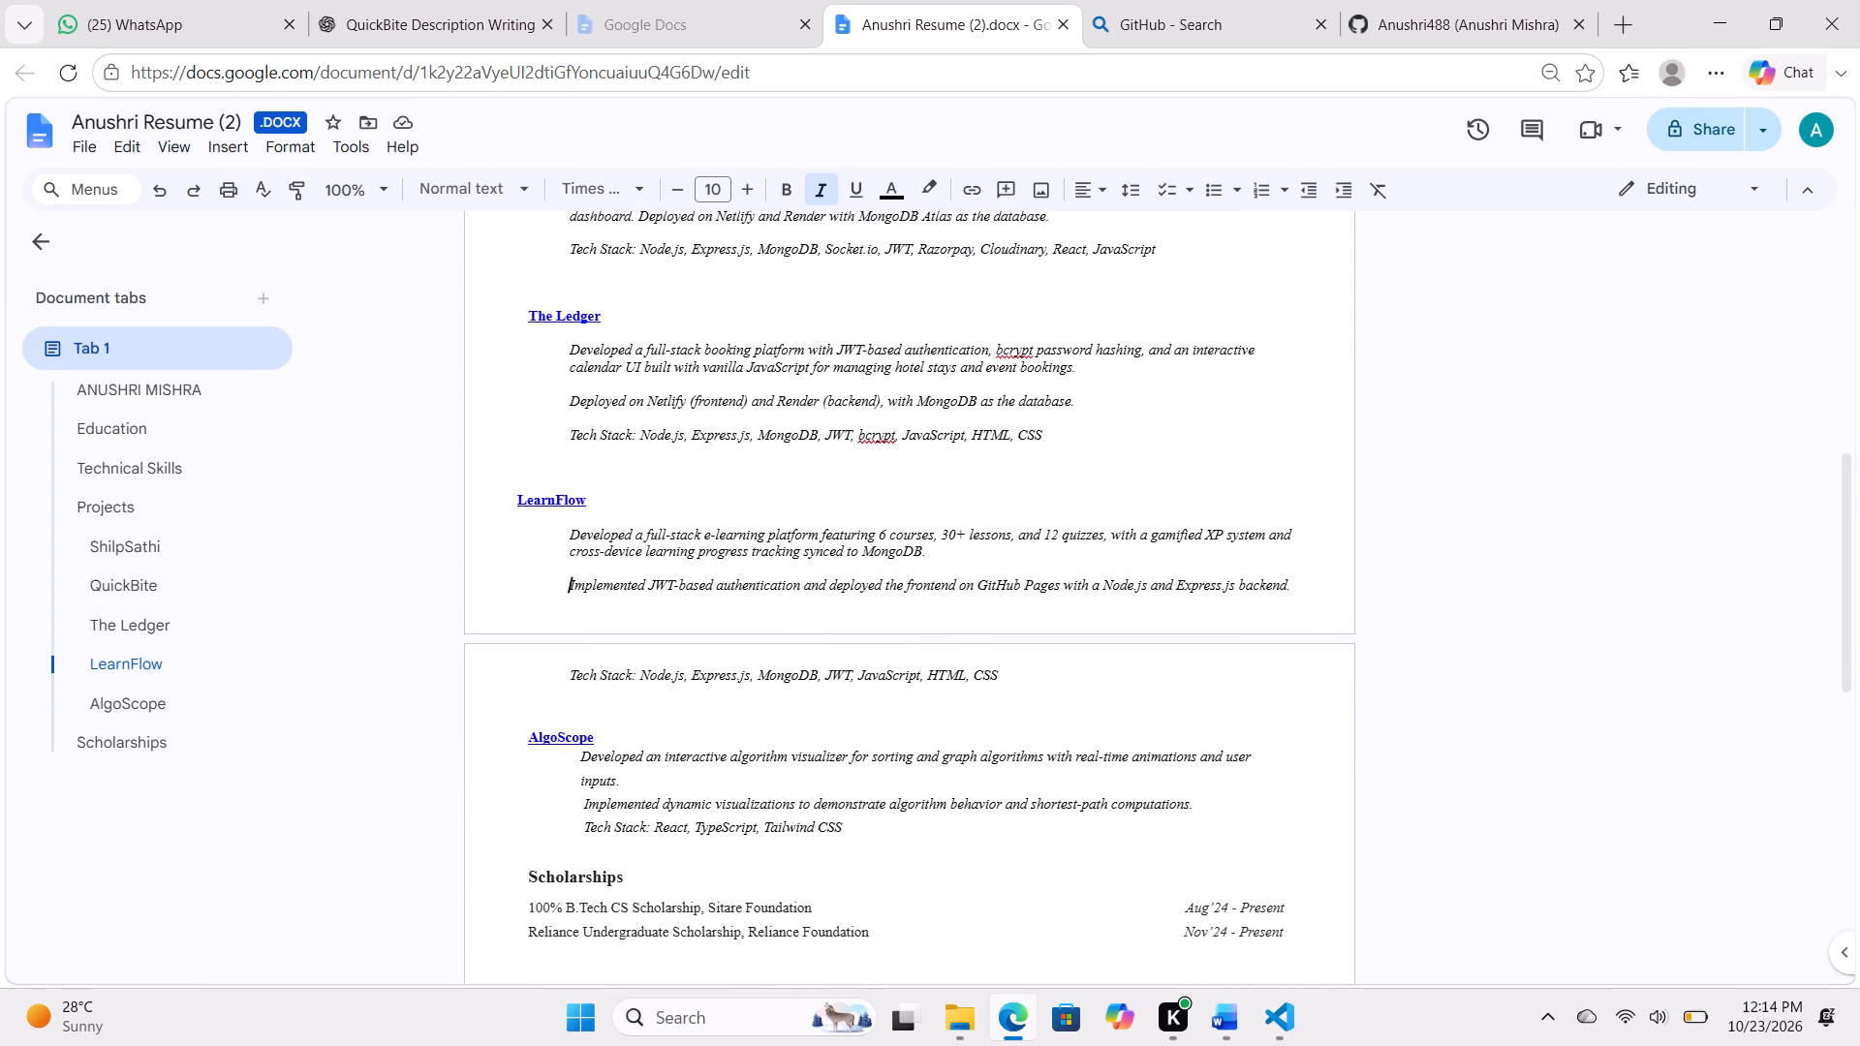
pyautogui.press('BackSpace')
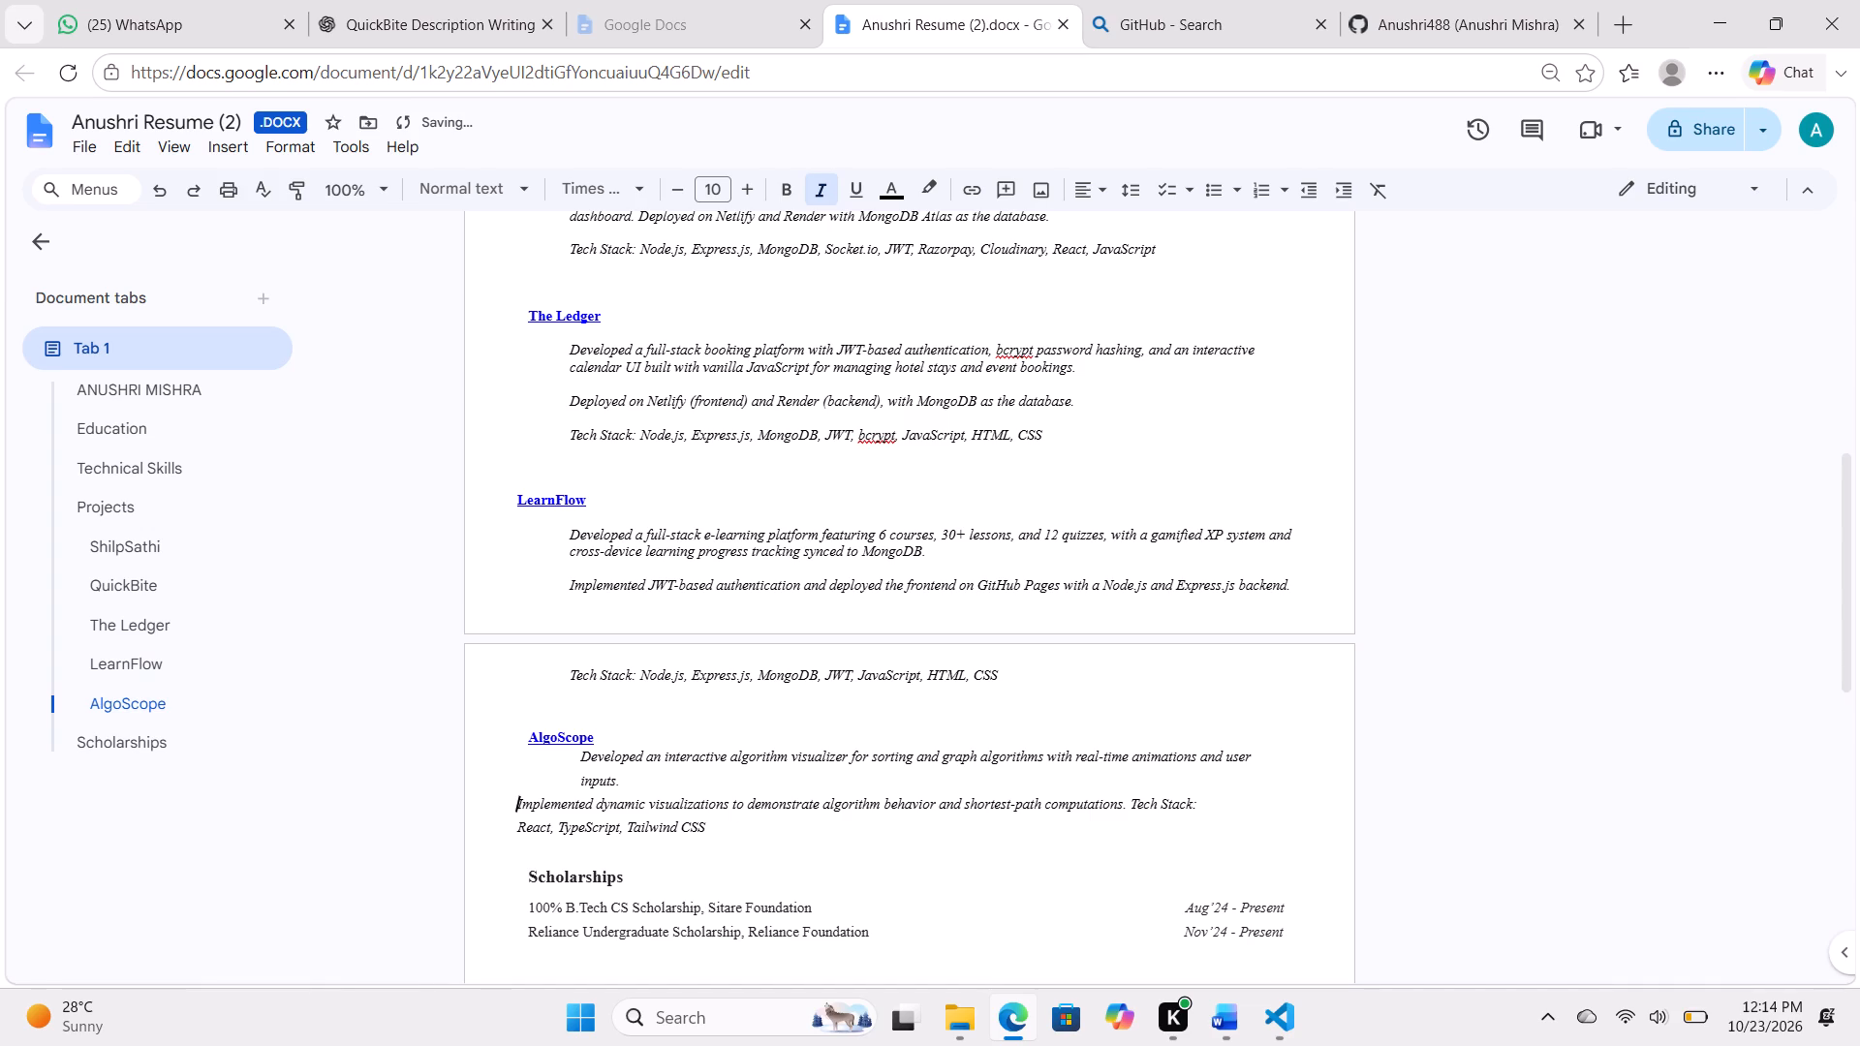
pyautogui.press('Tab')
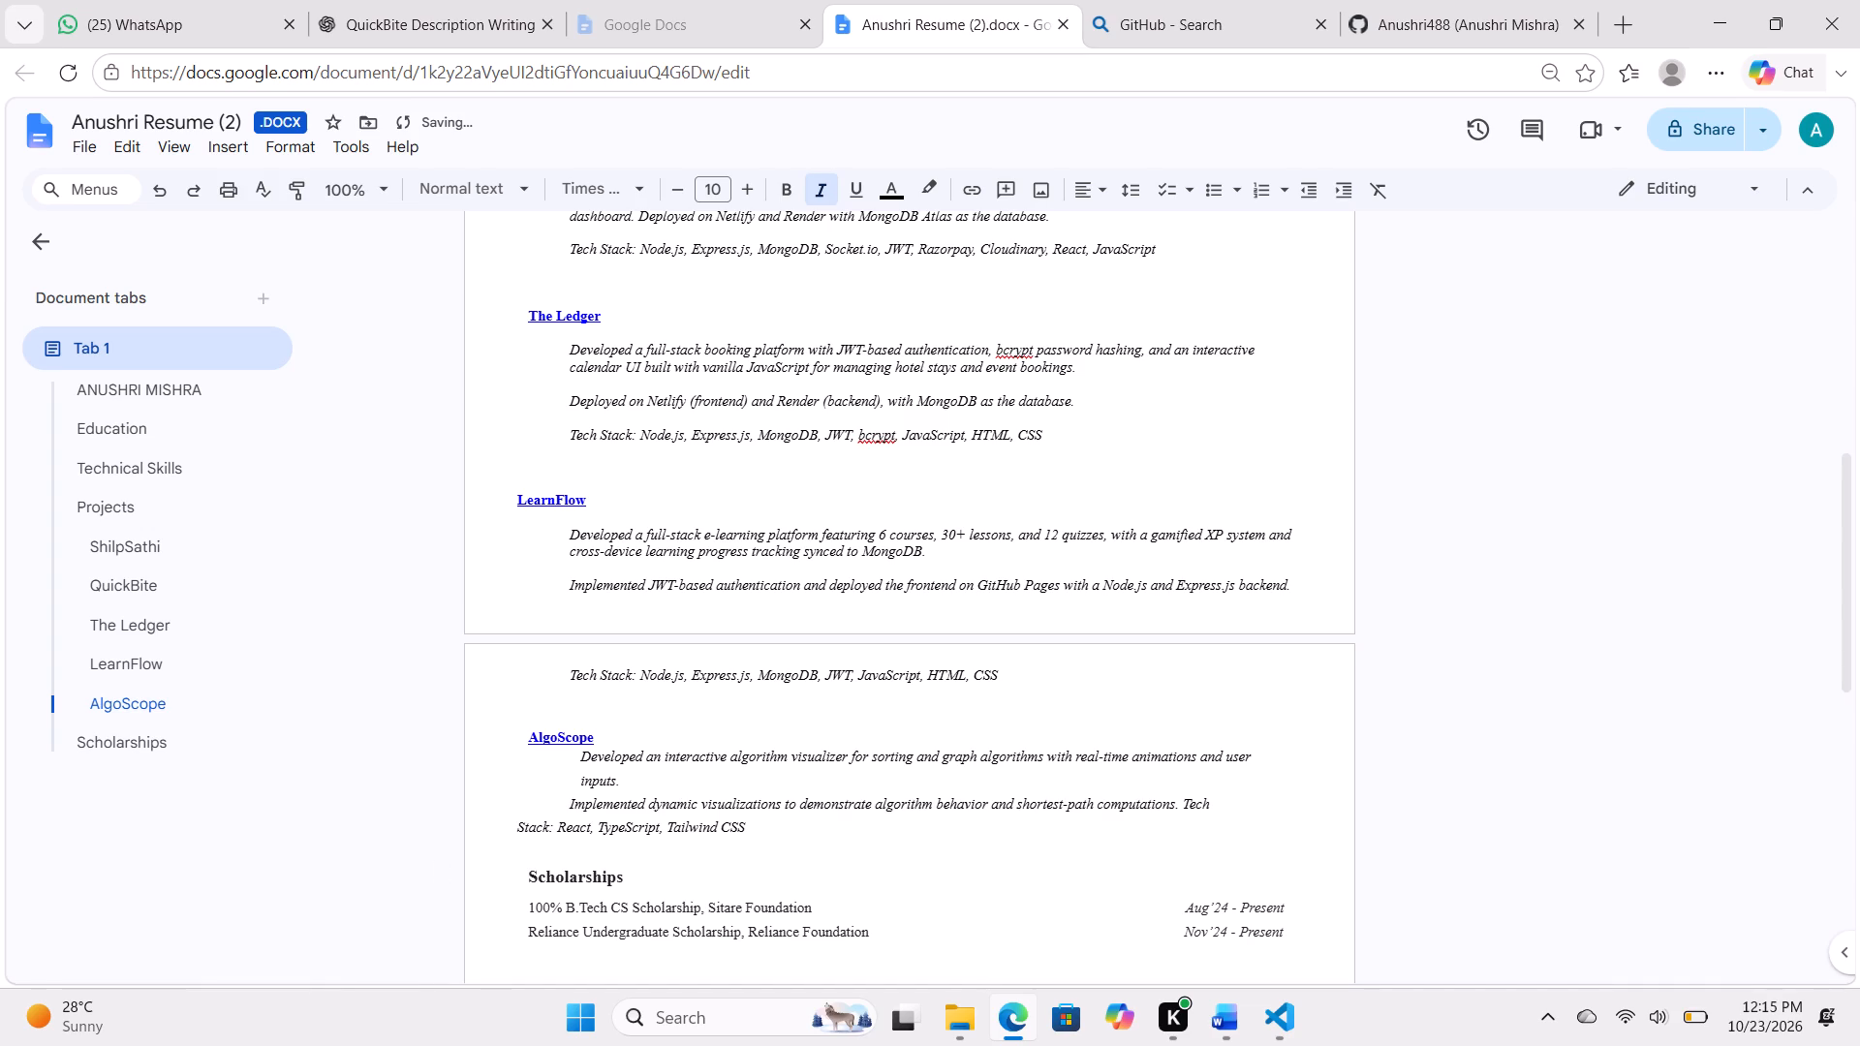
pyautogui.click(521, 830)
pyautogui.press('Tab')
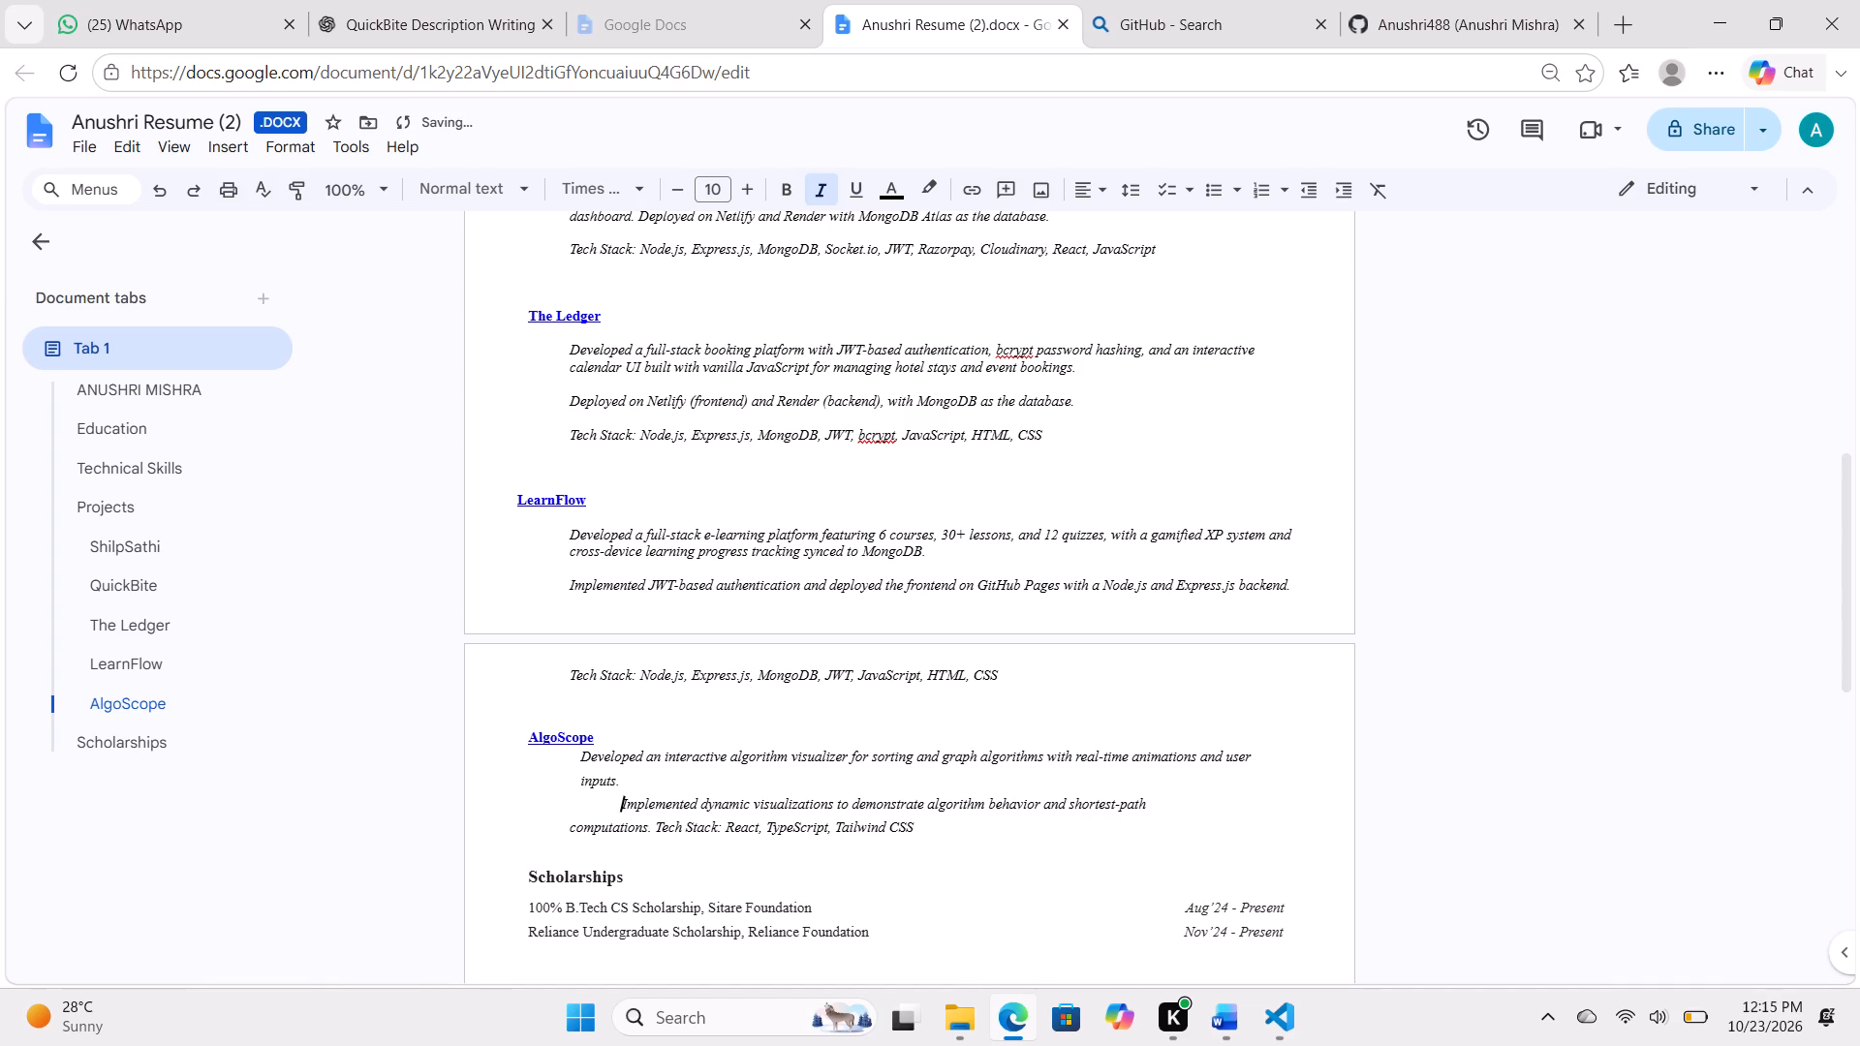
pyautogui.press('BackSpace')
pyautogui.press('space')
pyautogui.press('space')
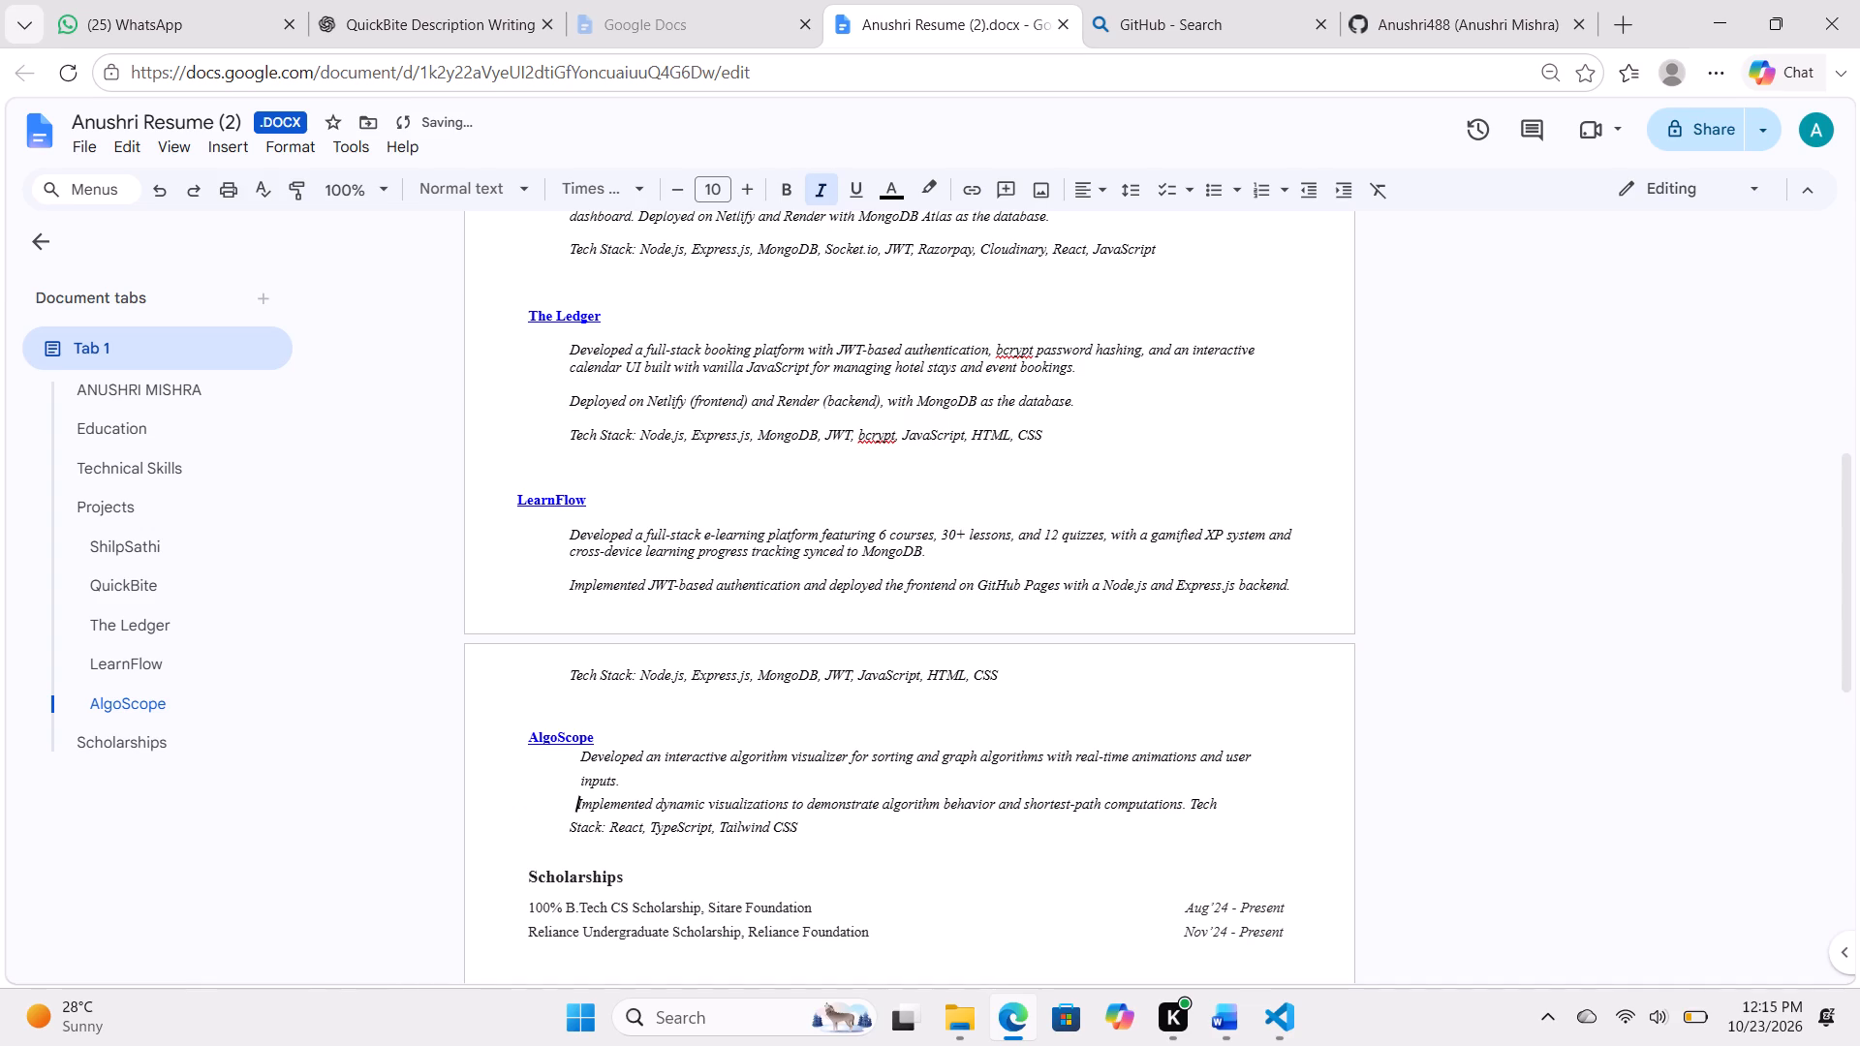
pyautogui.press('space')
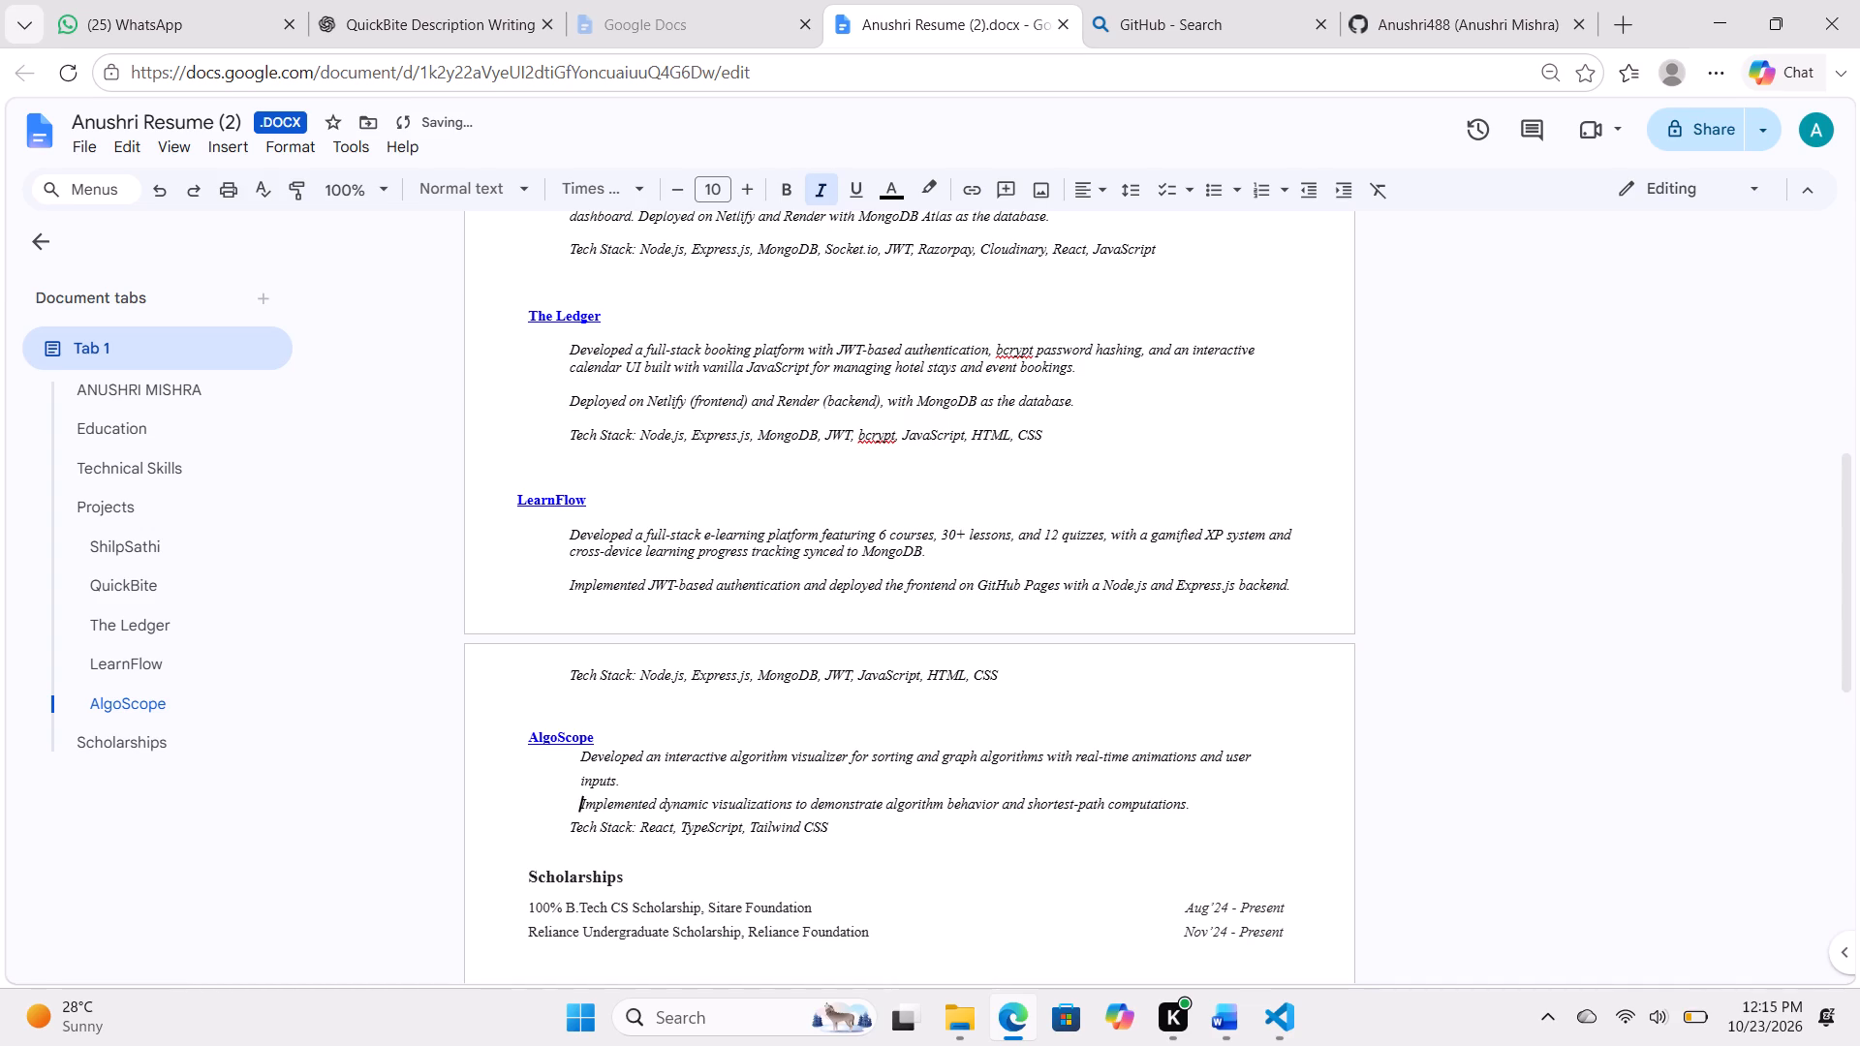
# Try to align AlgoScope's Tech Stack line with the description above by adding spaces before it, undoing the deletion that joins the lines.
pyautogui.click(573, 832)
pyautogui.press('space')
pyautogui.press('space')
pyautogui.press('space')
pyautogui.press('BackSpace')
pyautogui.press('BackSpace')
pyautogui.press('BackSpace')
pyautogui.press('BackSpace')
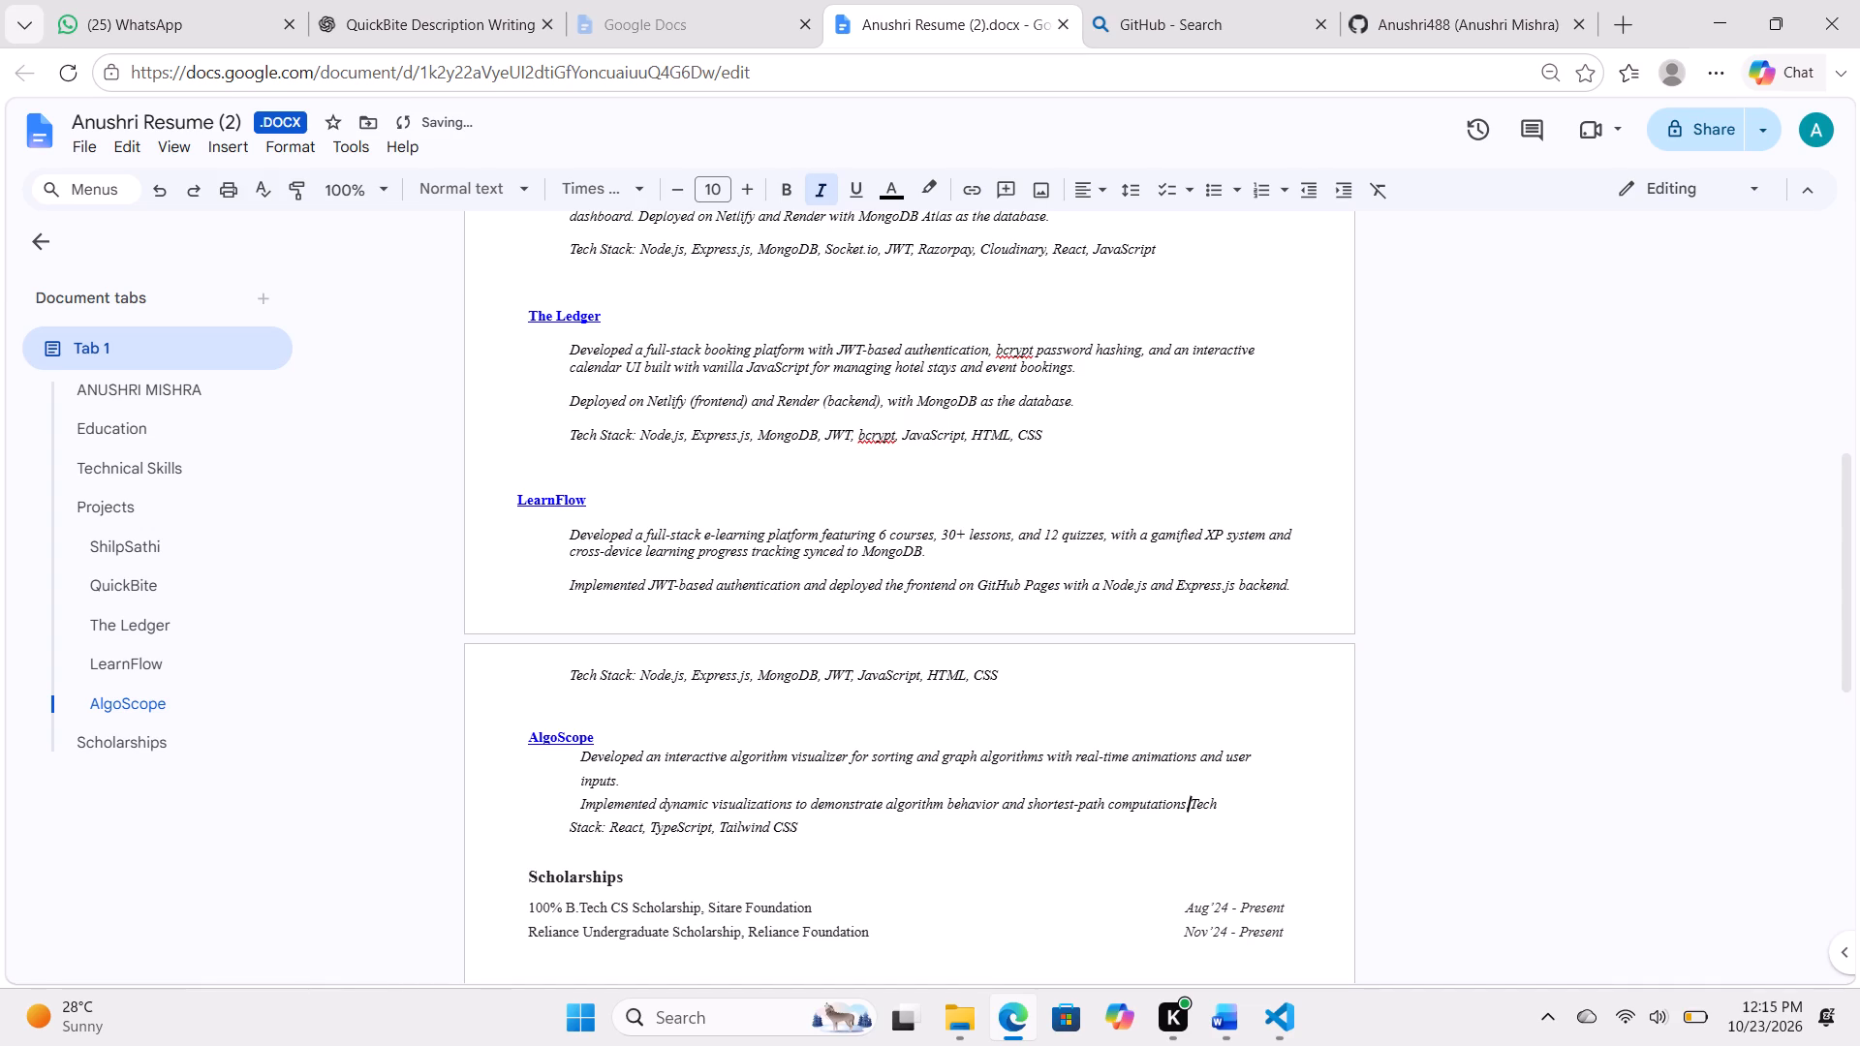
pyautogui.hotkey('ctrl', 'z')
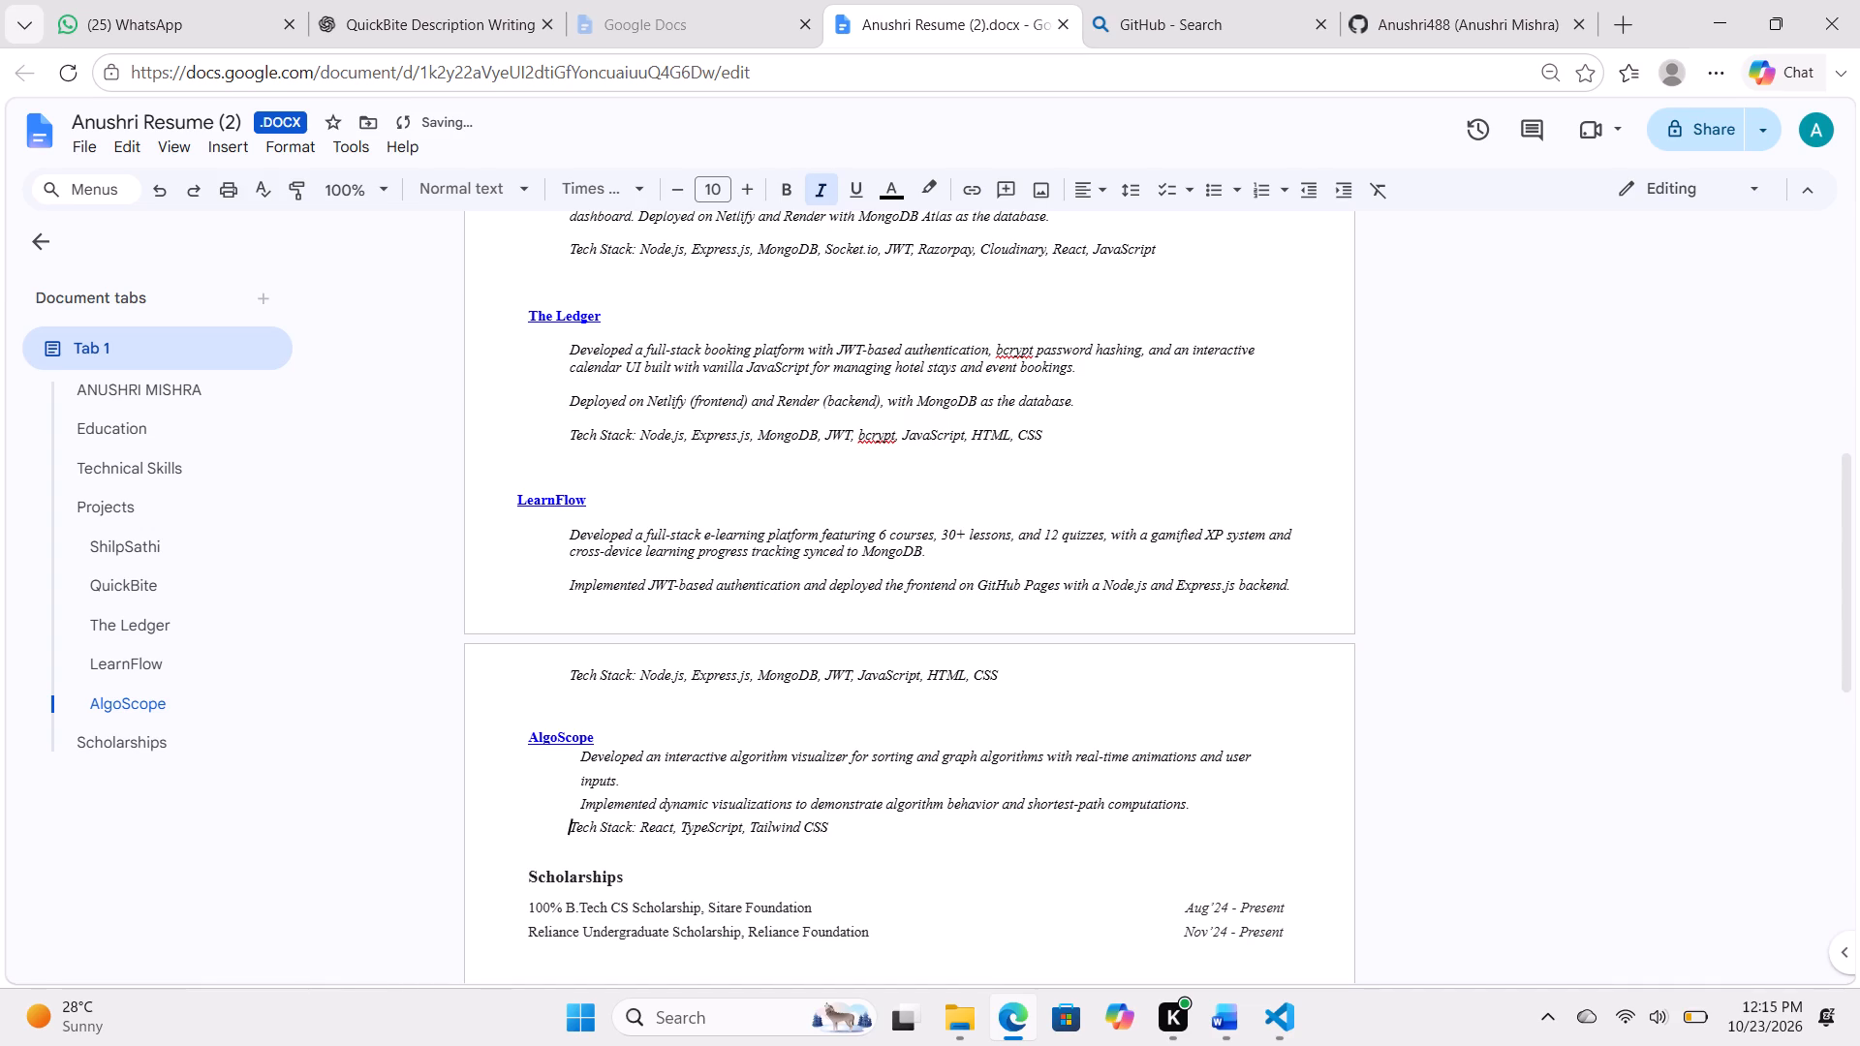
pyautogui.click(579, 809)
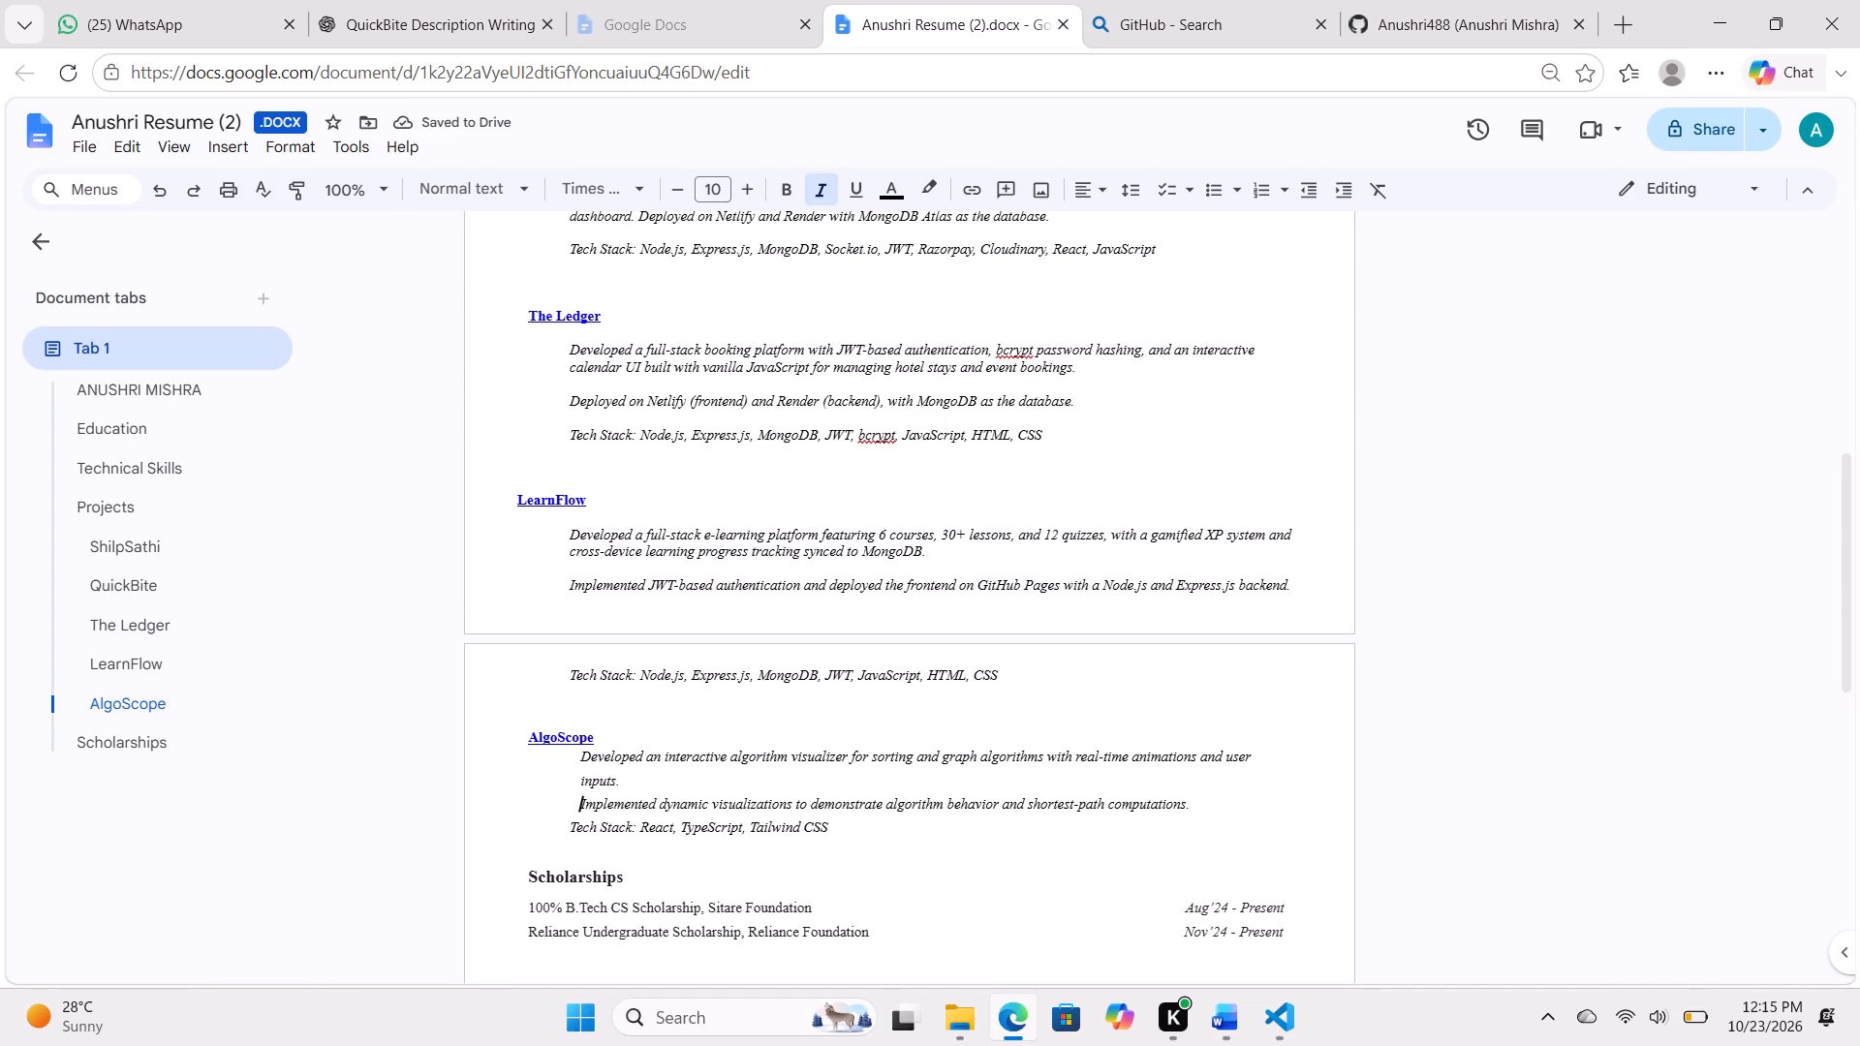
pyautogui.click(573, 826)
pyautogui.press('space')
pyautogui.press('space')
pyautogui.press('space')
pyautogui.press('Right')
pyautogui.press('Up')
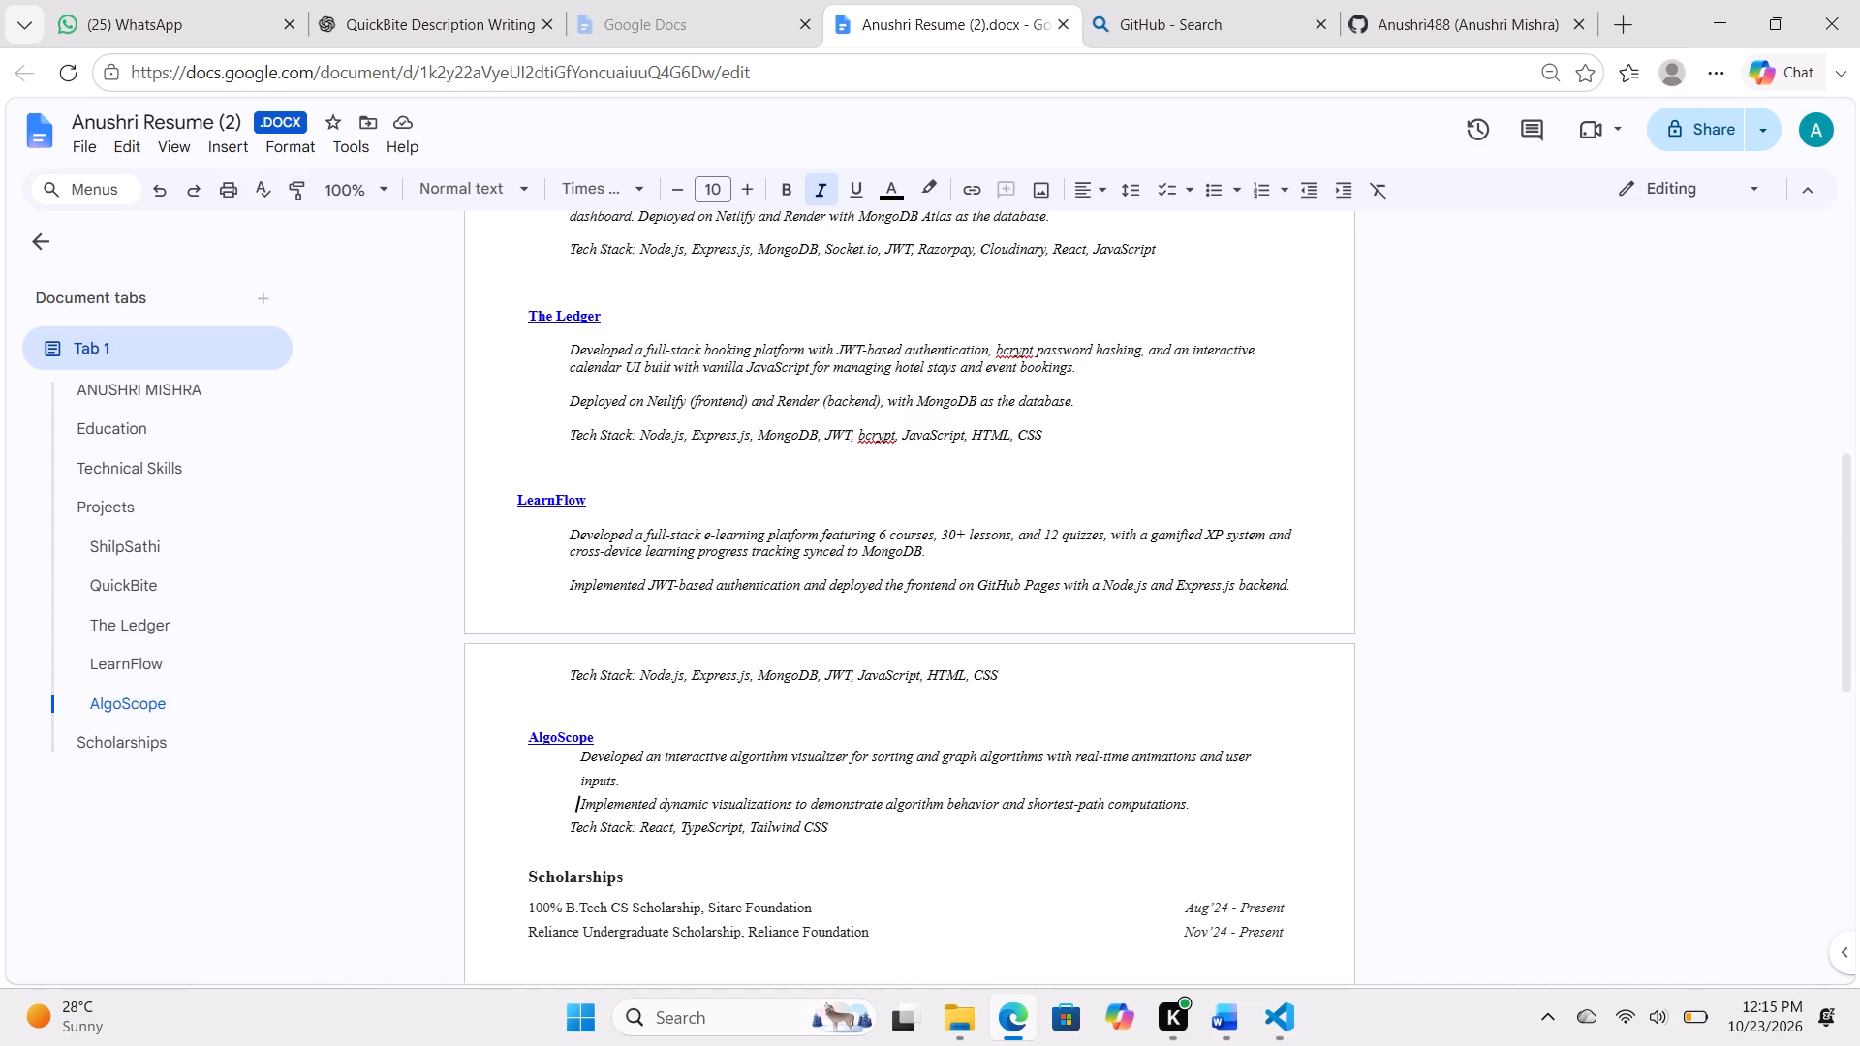
# Remove the spacing before AlgoScope's "Implemented dynamic visualizations", join it to the preceding paragraph, and split it off again as a new paragraph.
pyautogui.moveTo(542, 801); pyautogui.dragTo(491, 807)
pyautogui.moveTo(491, 807); pyautogui.dragTo(488, 806)
pyautogui.press('Right')
pyautogui.press('Right')
pyautogui.press('BackSpace')
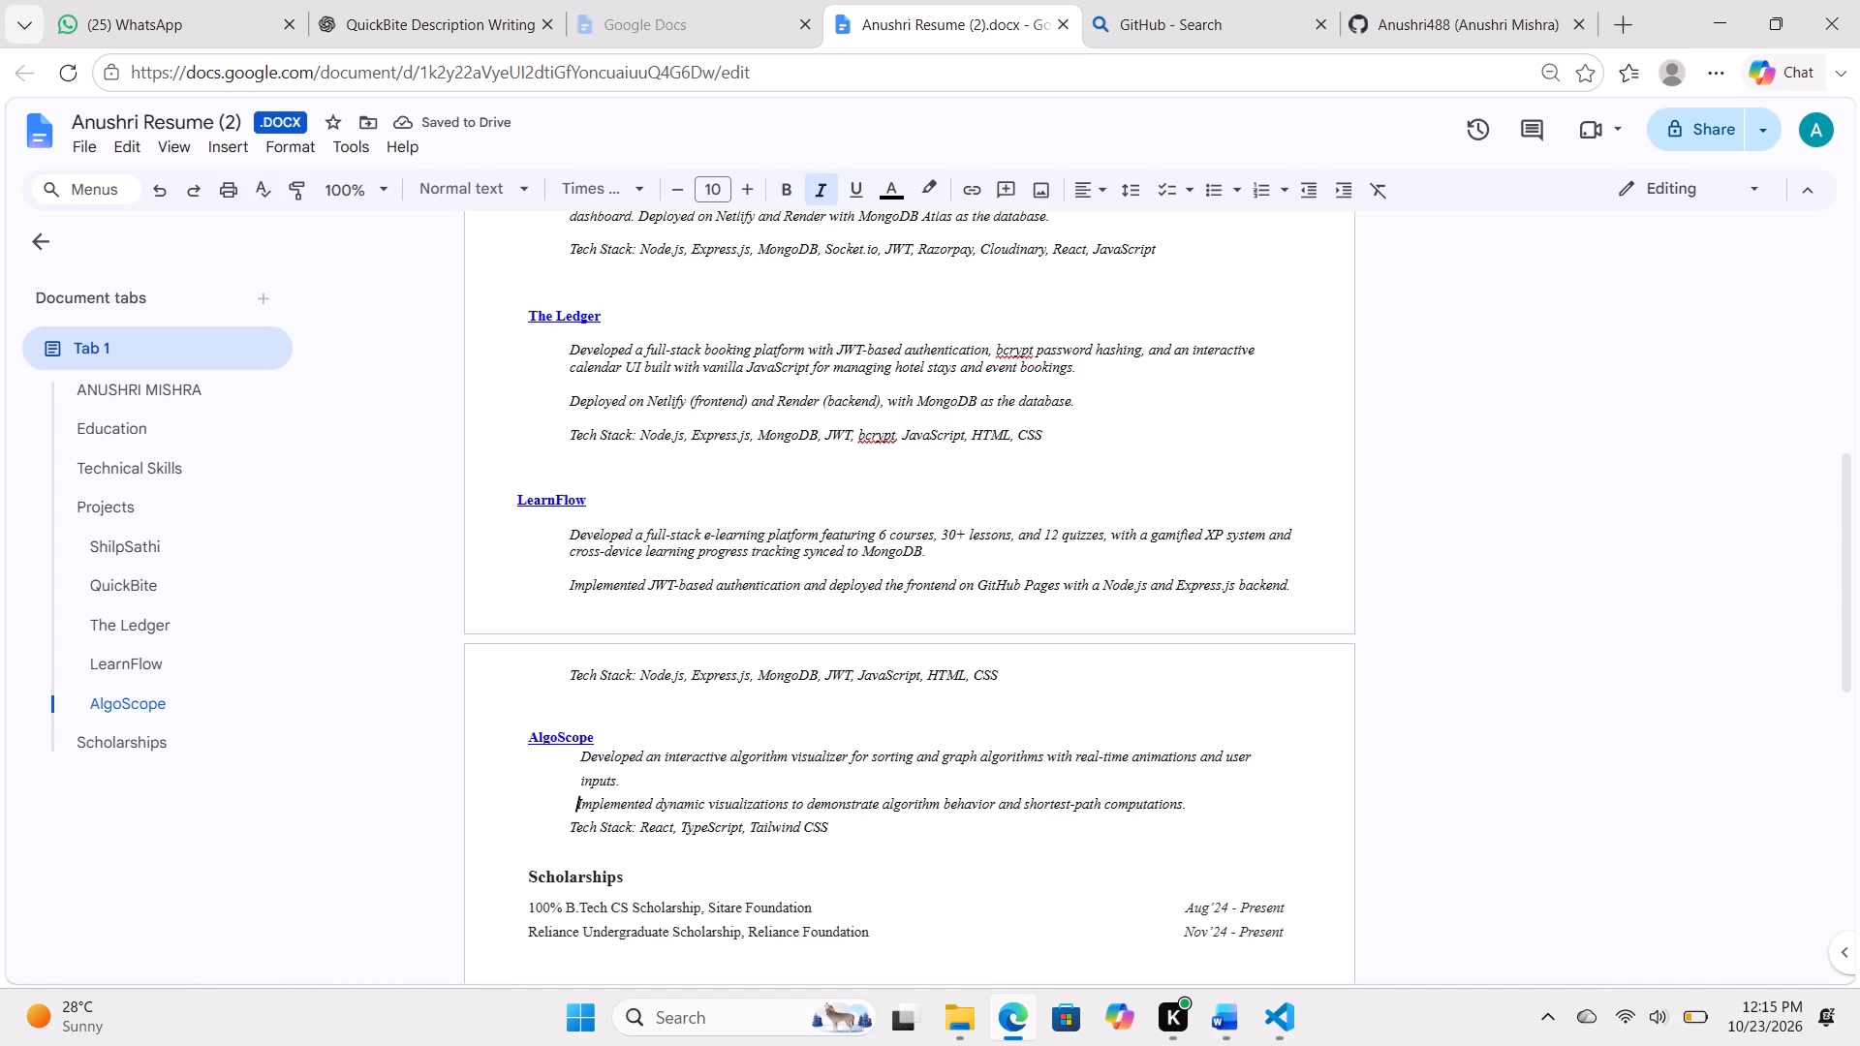
pyautogui.press('BackSpace')
pyautogui.press('BackSpace')
pyautogui.press('BackSpace')
pyautogui.press('BackSpace')
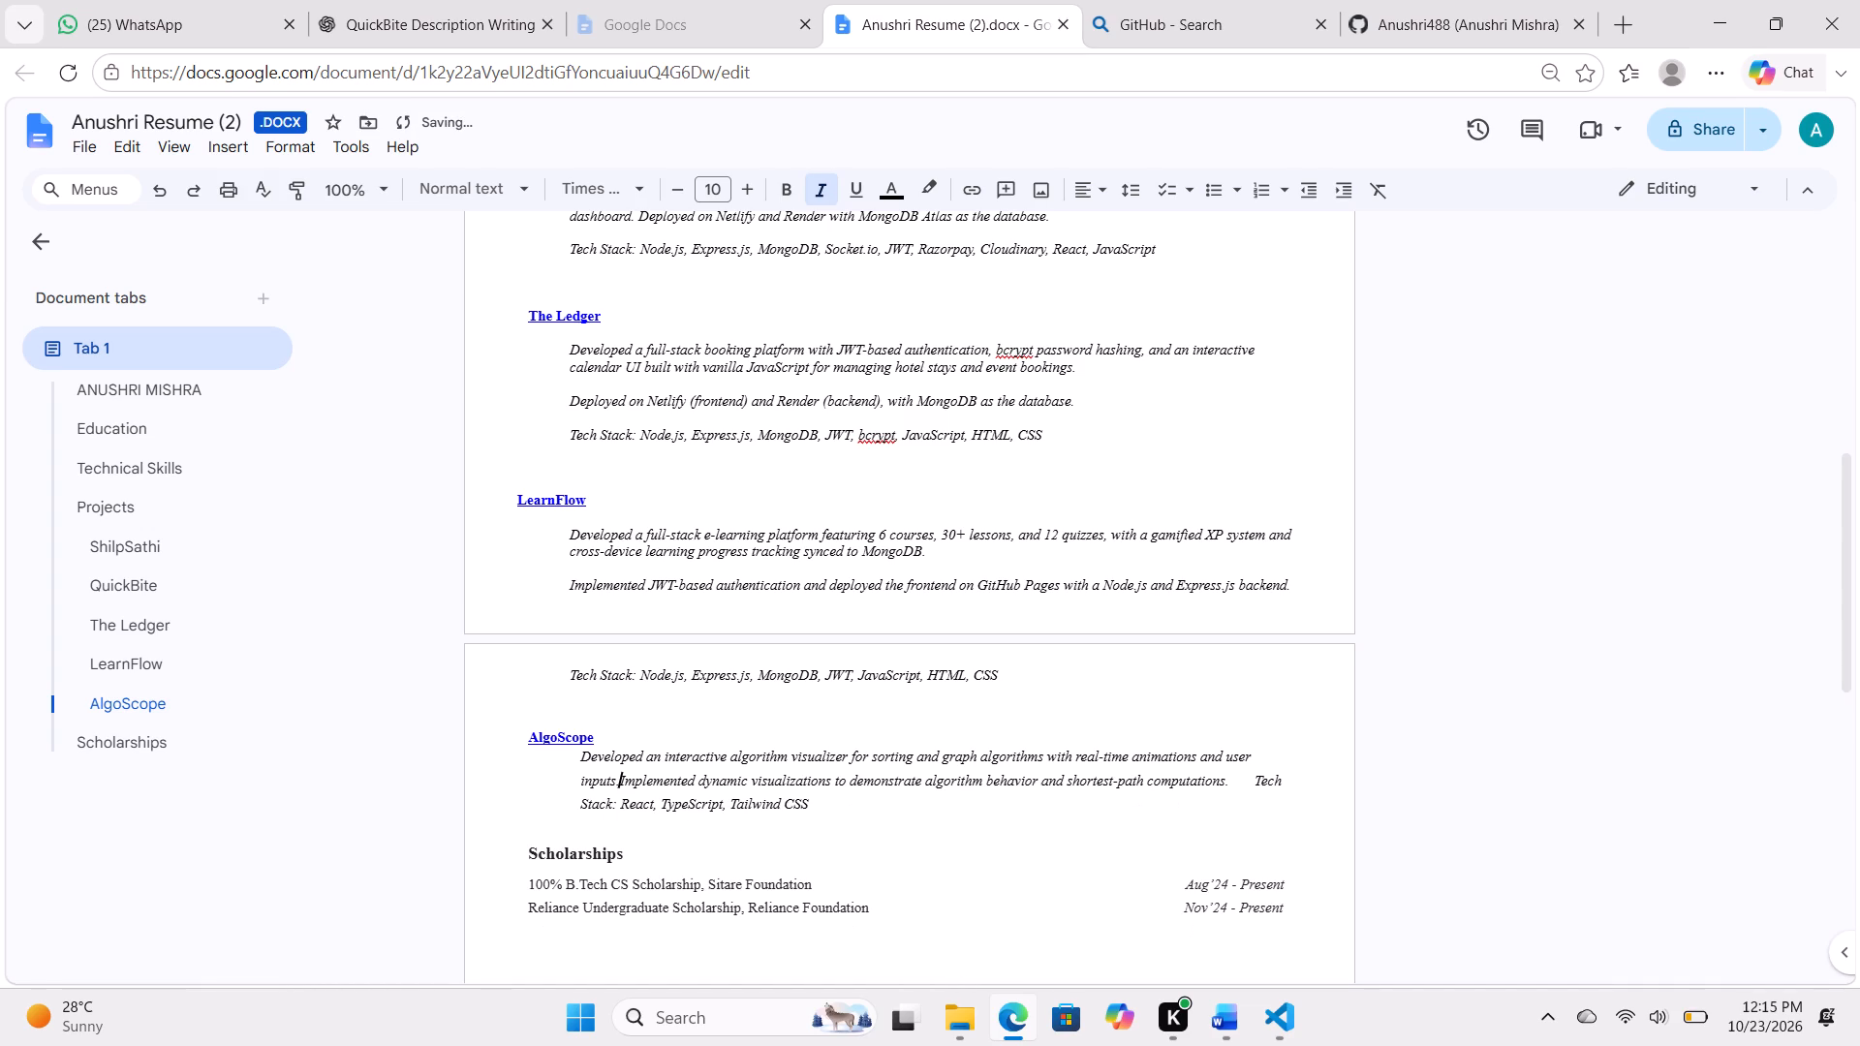
pyautogui.press('Return')
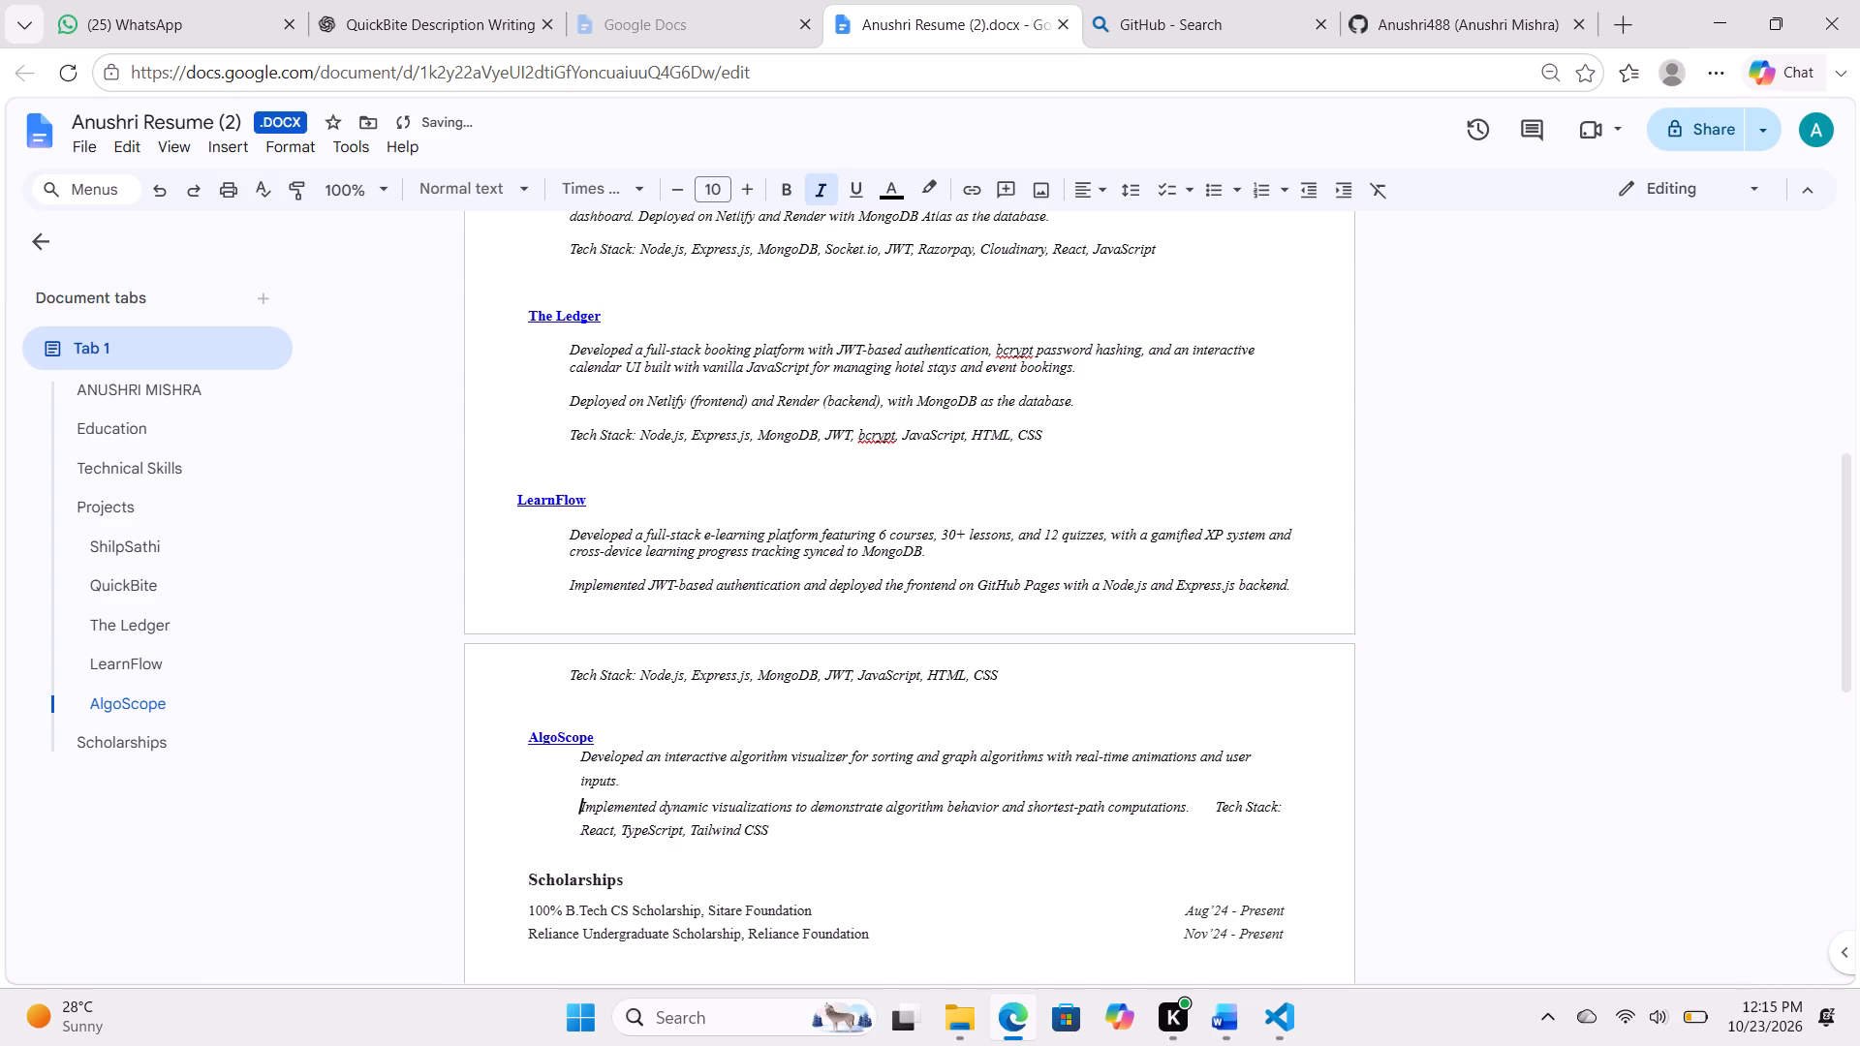
# Start a new paragraph at AlgoScope's "Tech Stack: React, TypeScript, Tailwind CSS".
pyautogui.click(1224, 805)
pyautogui.press('Left')
pyautogui.press('Return')
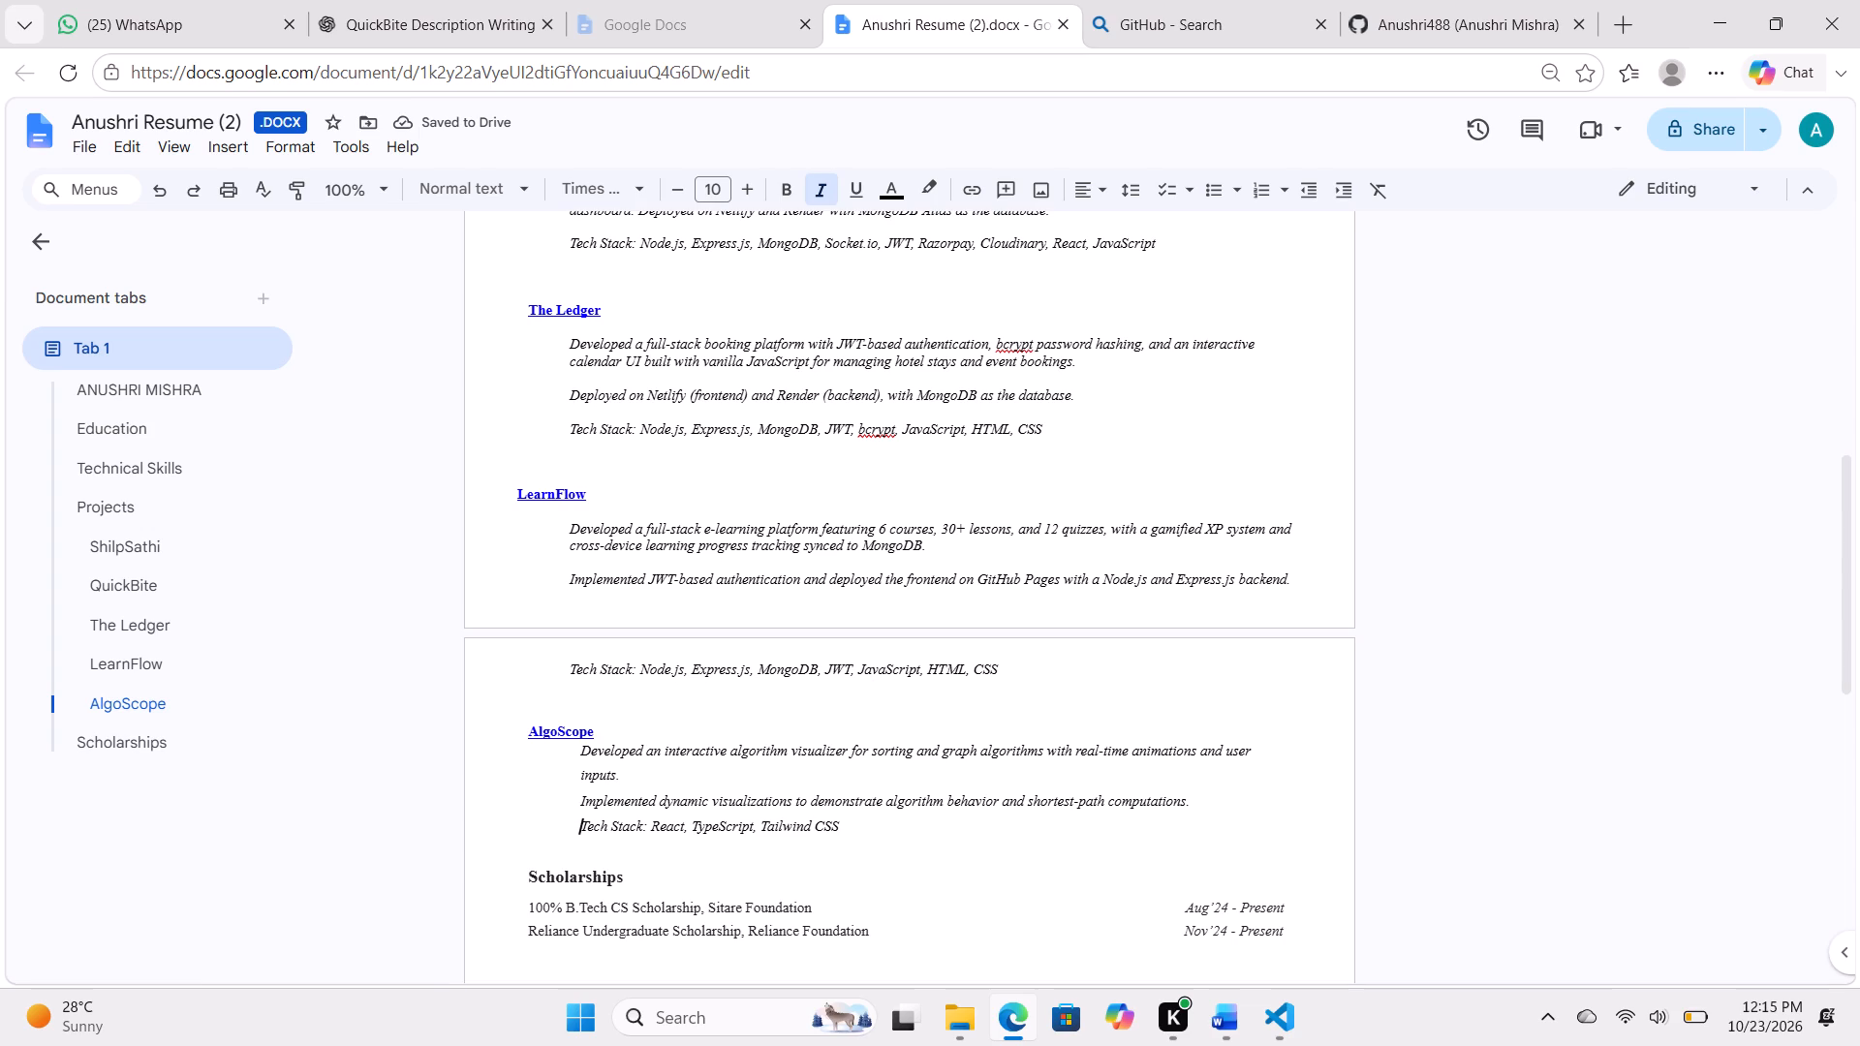
# Review the spacing and indentation of the resume's project entries from AlgoScope back up to ShilpSathi.
pyautogui.scroll(2, 1223, 782)
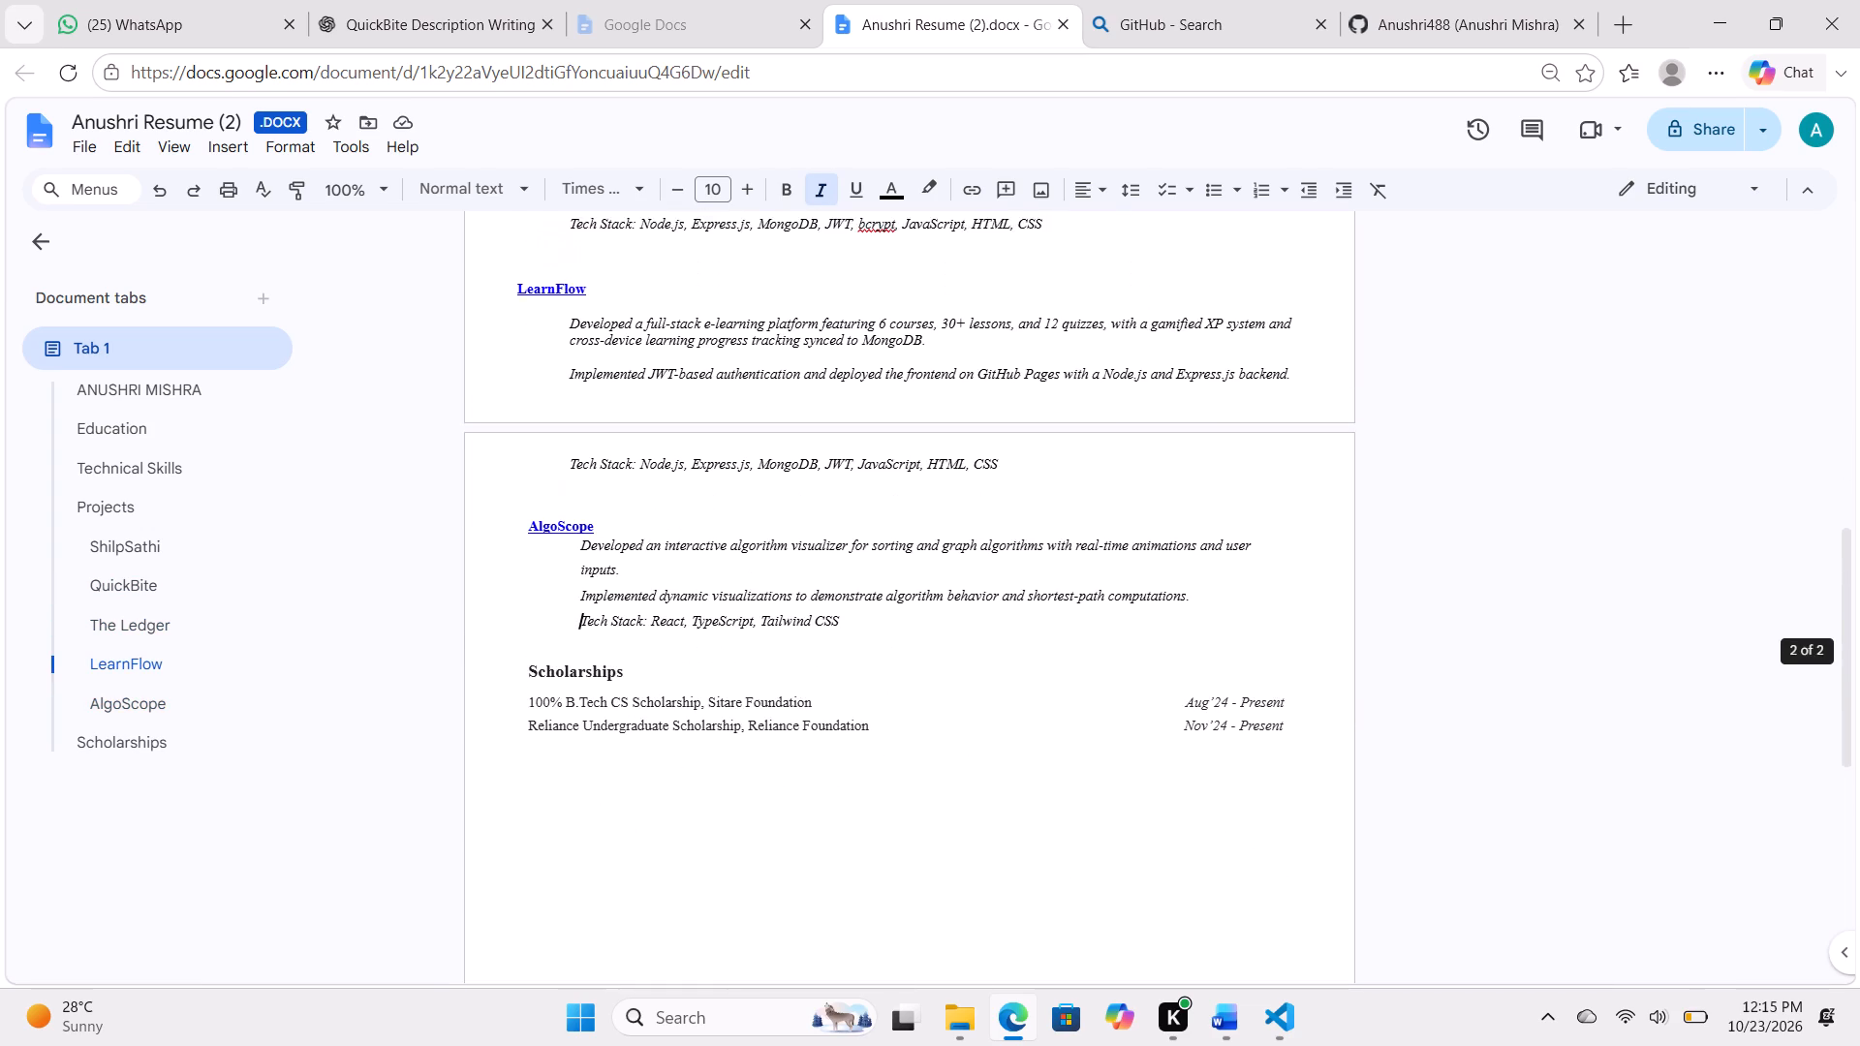
pyautogui.scroll(3, 1223, 782)
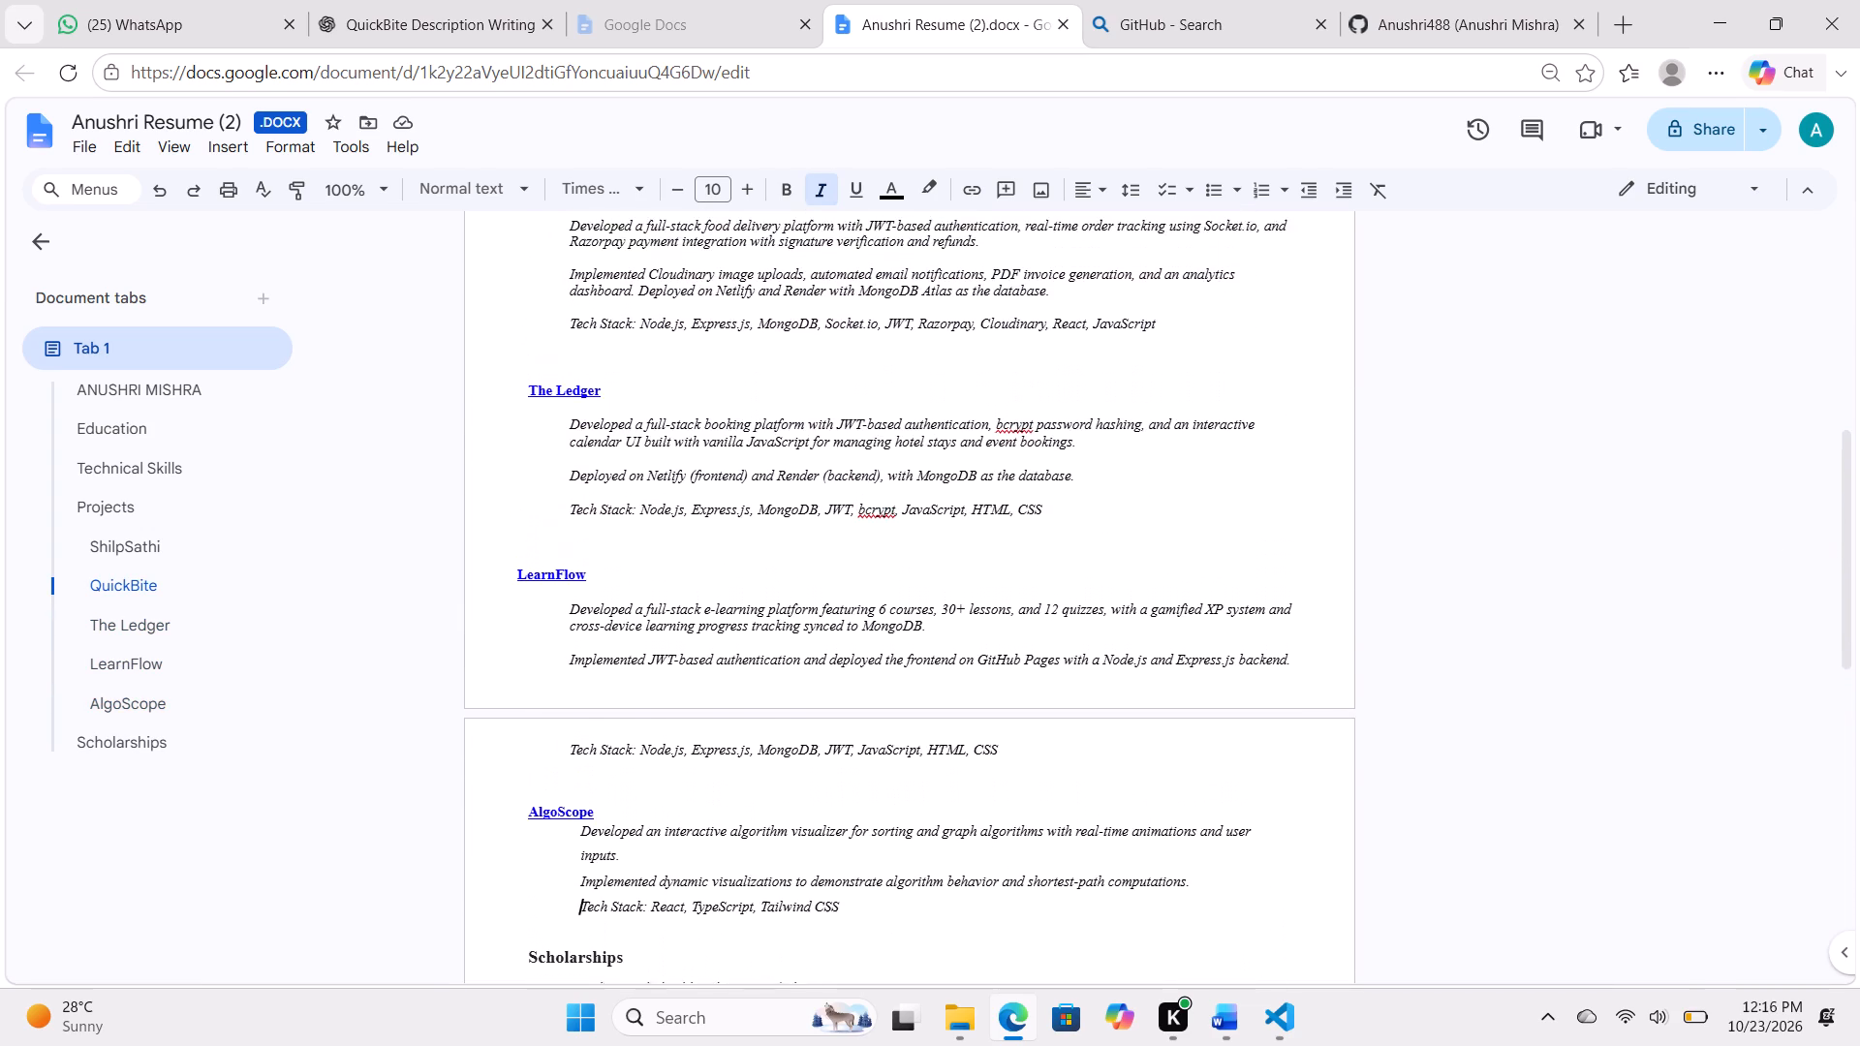
pyautogui.scroll(2, 1223, 782)
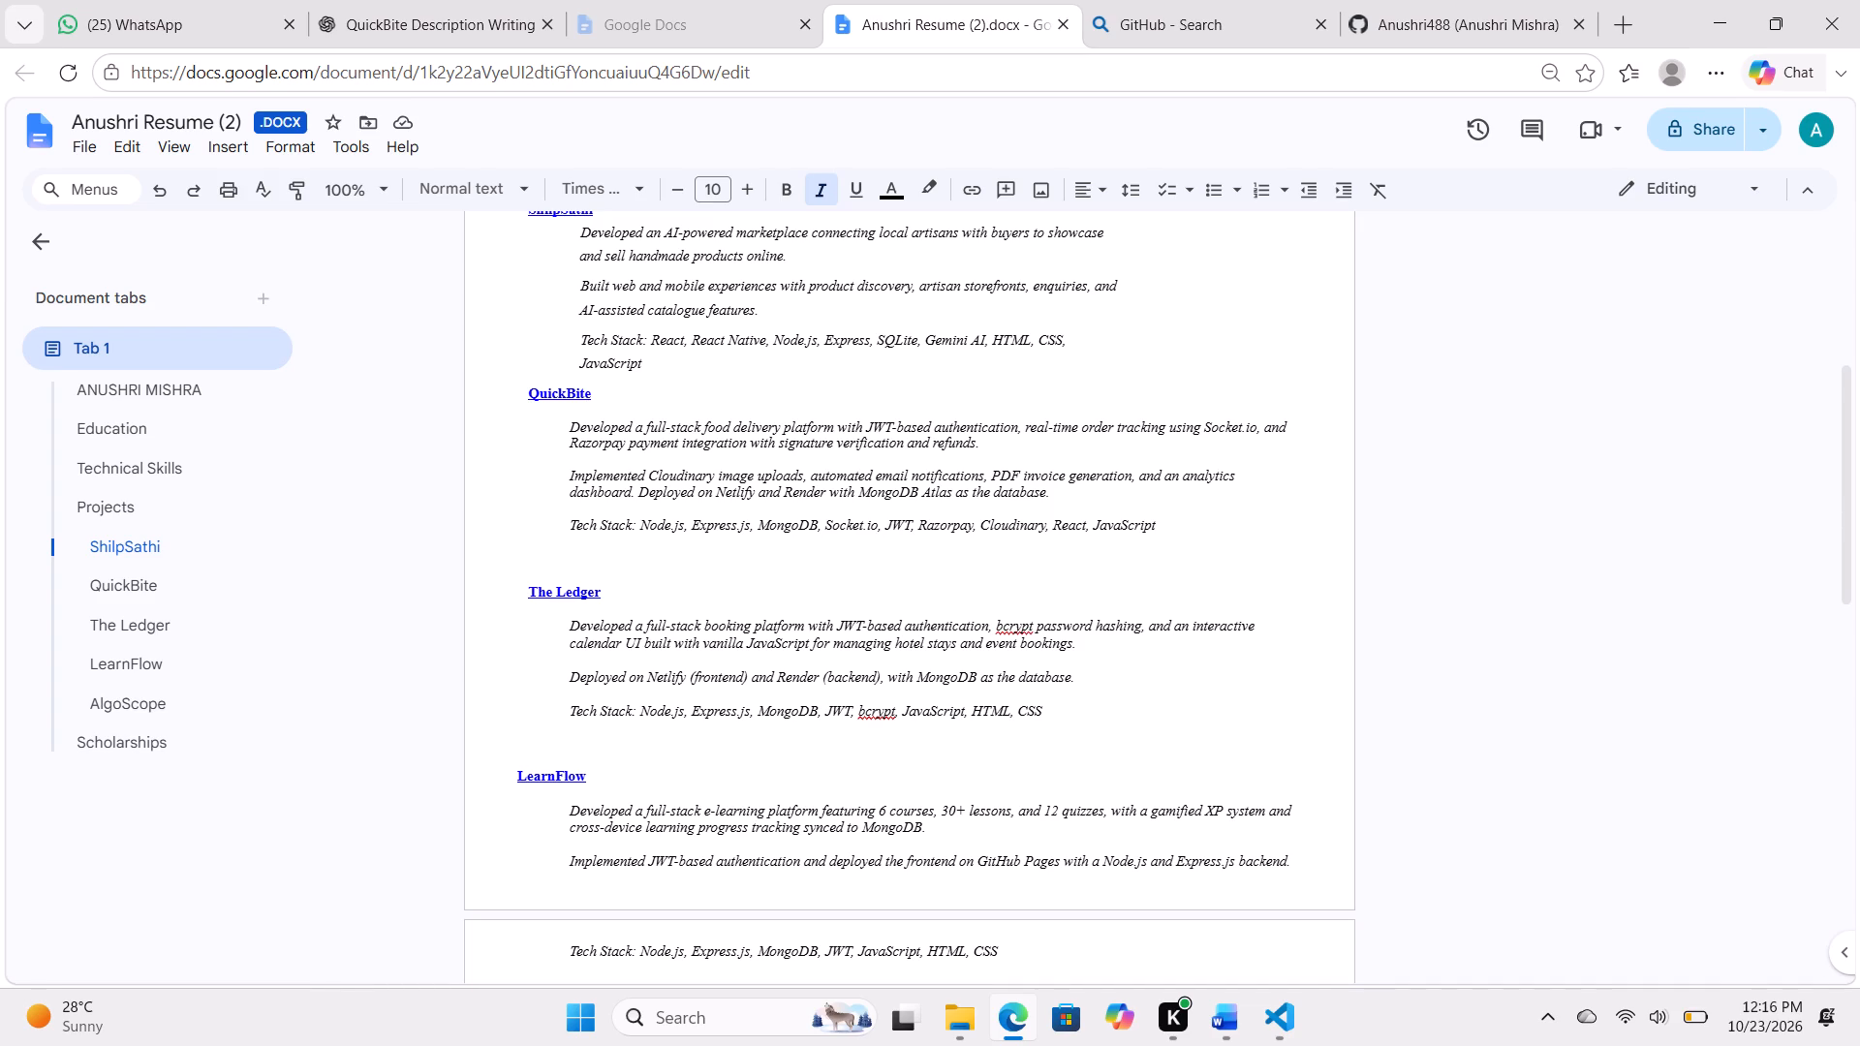
pyautogui.scroll(1, 1010, 688)
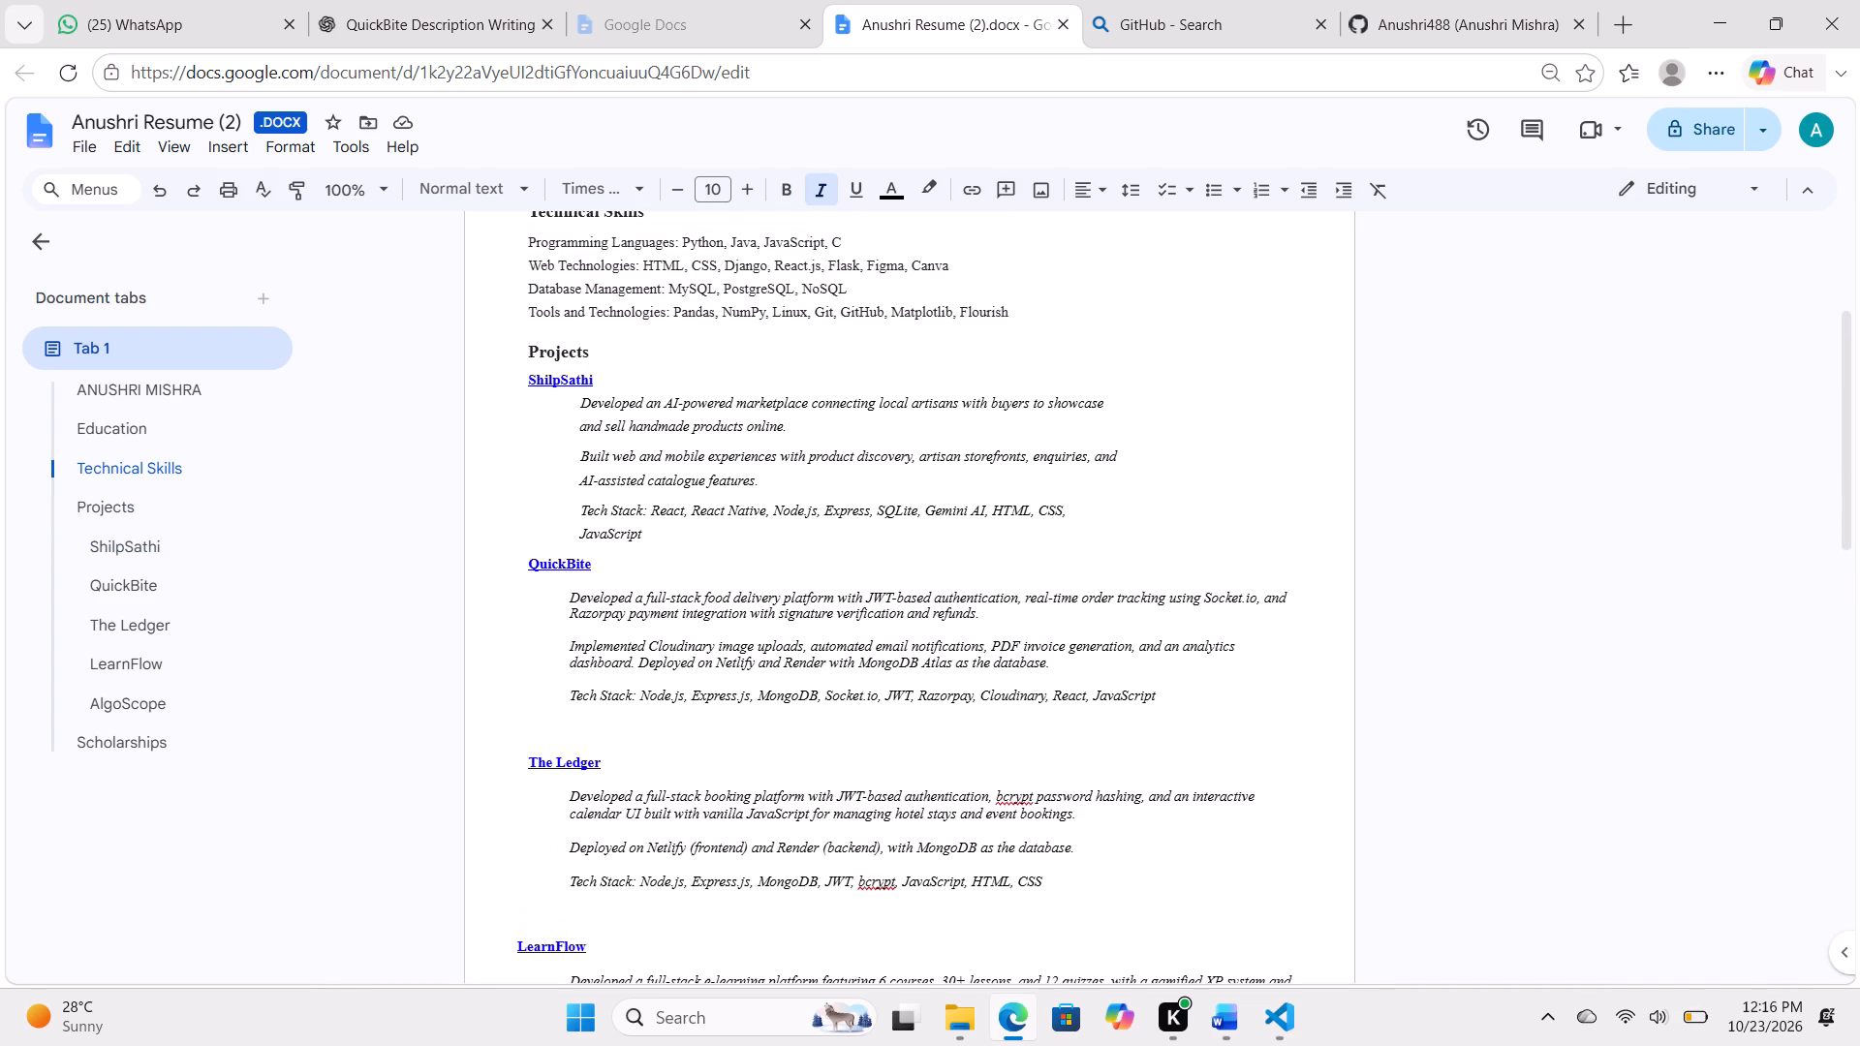
pyautogui.scroll(2, 1010, 688)
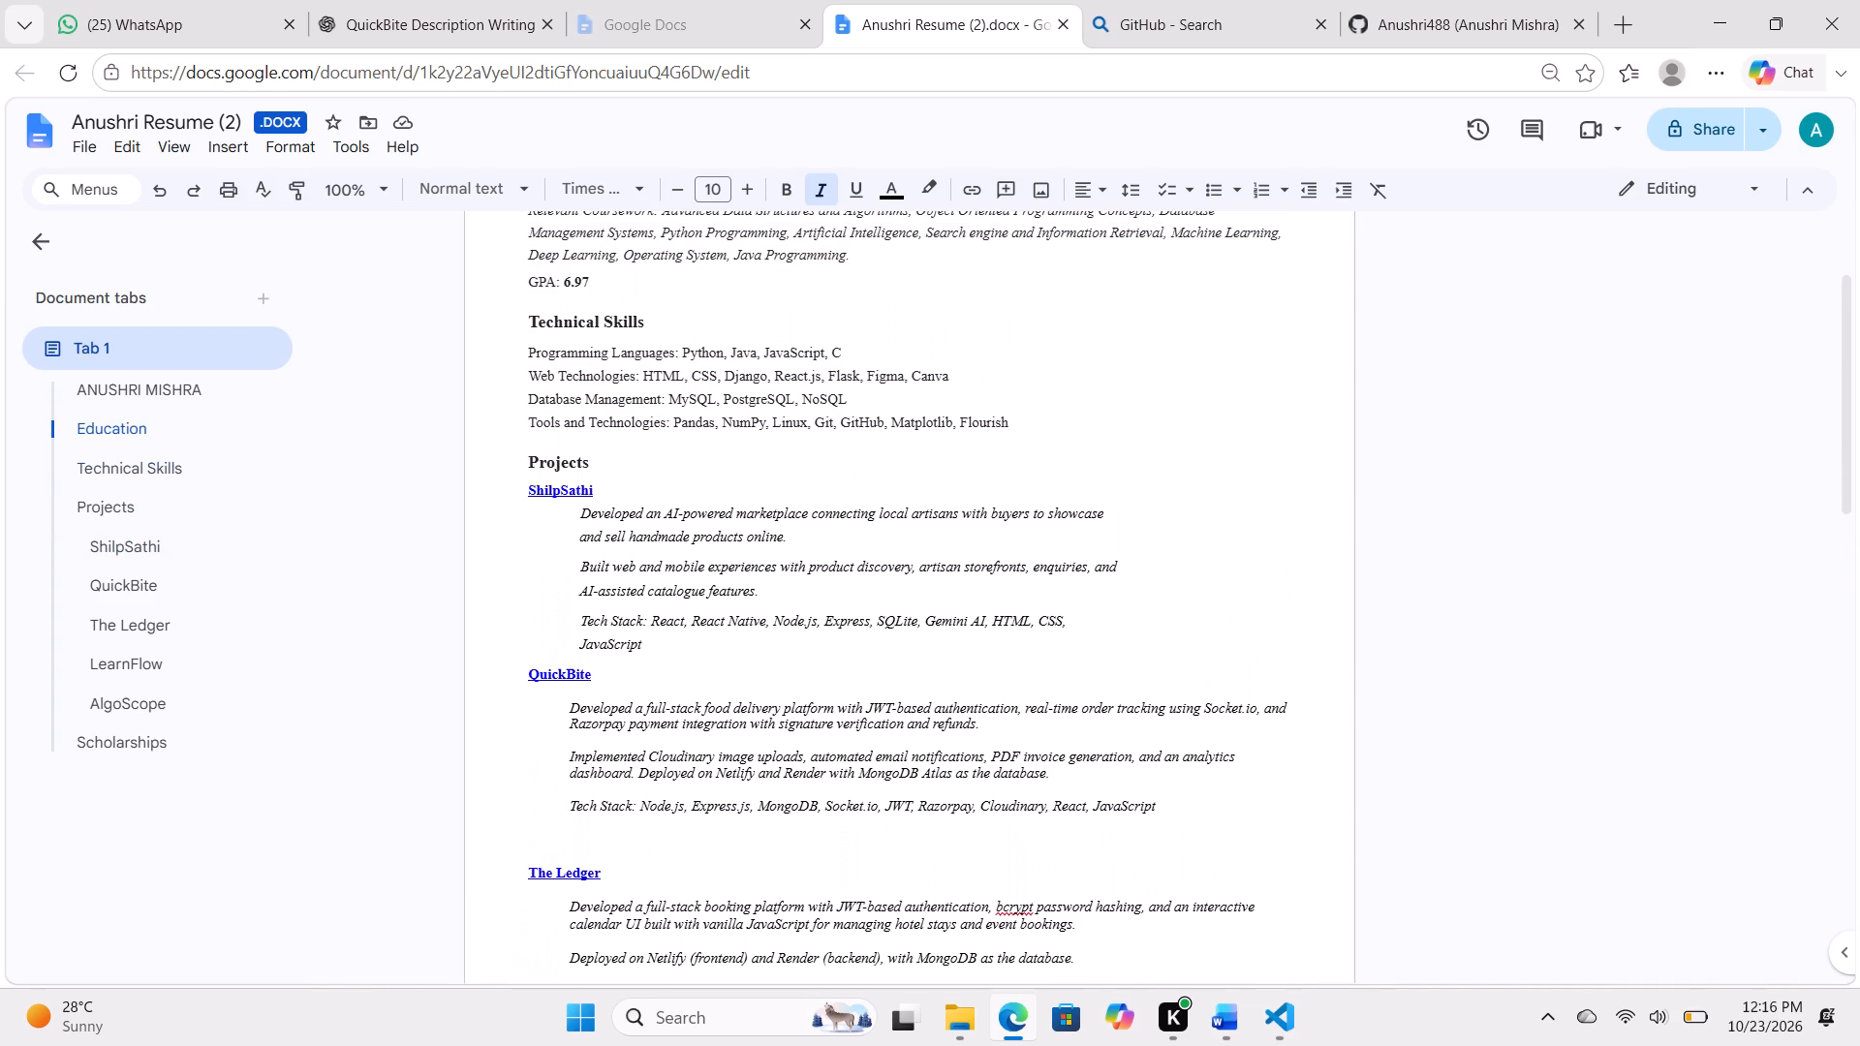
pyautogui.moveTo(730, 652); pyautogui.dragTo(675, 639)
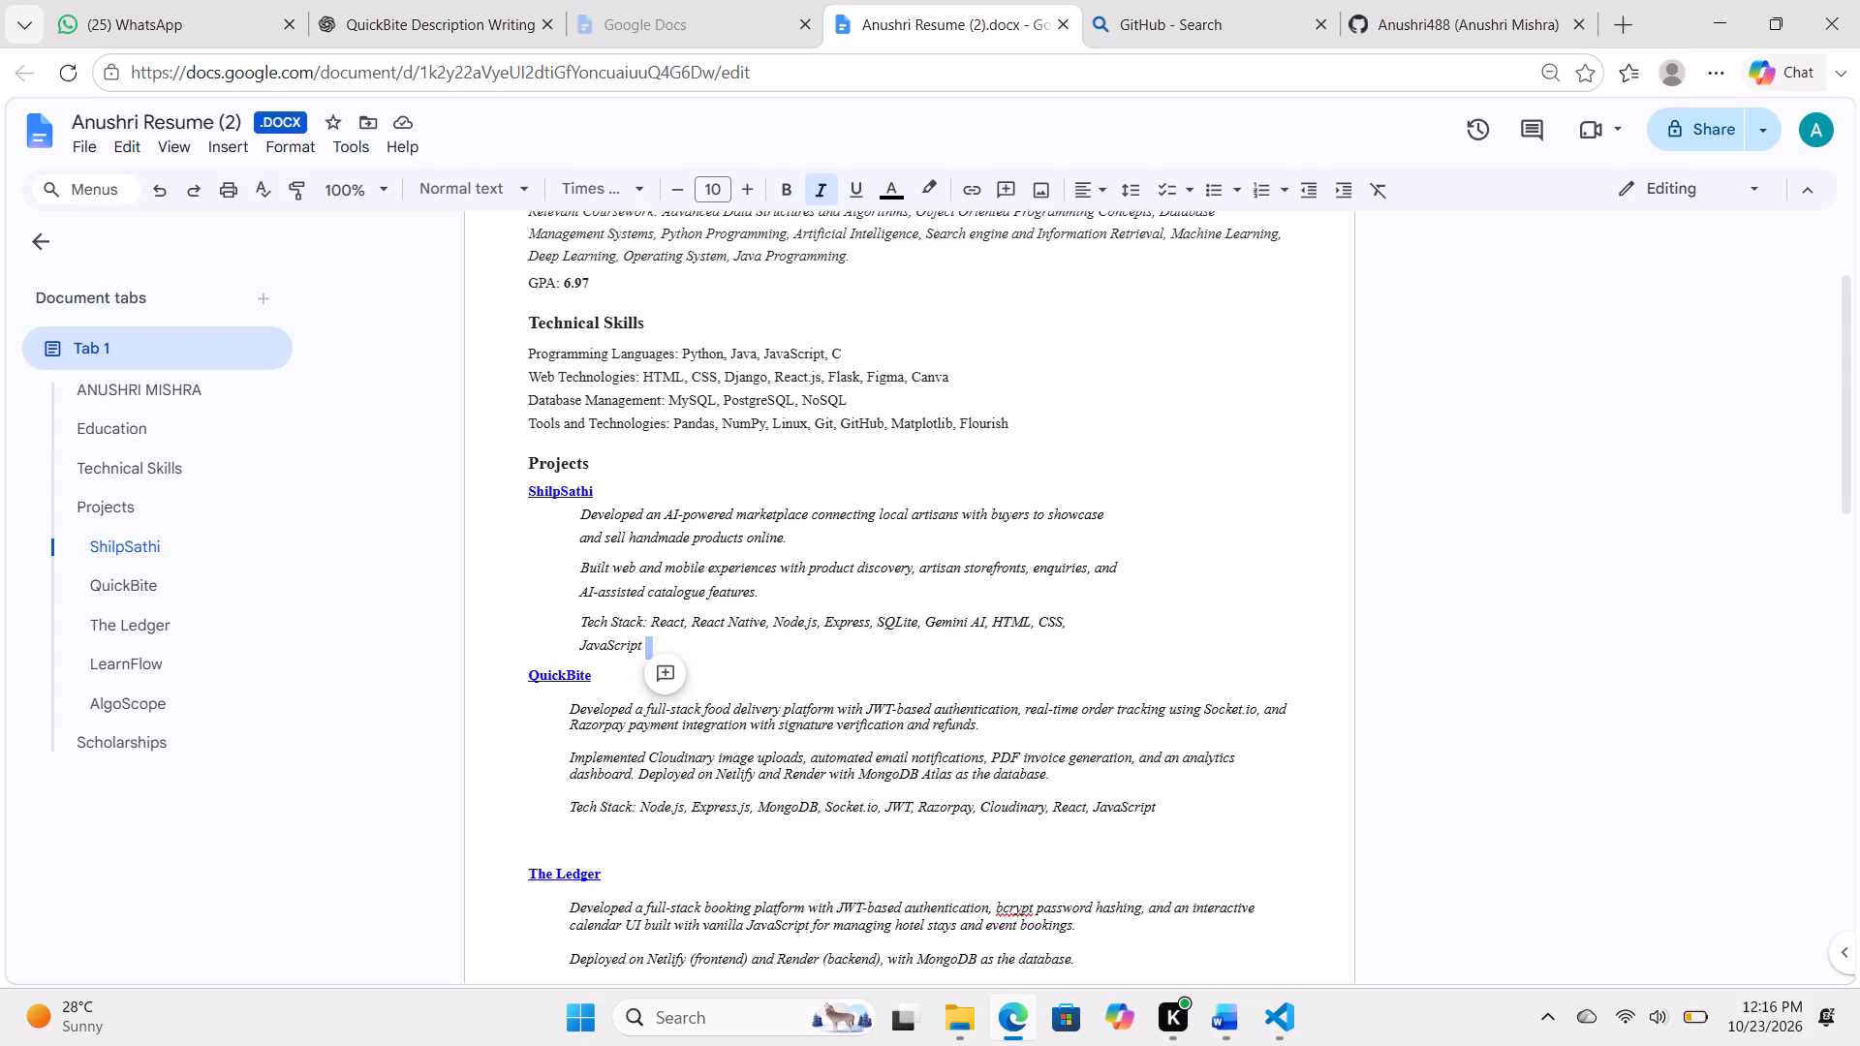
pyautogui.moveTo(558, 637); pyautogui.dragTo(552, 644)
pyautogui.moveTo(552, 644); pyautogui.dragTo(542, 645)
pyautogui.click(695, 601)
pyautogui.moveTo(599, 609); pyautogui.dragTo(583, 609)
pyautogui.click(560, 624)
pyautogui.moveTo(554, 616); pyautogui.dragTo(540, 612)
# Join ShilpSathi's Tech Stack line to the preceding paragraph, then split it off again with the font size at the break set to 2.
pyautogui.moveTo(798, 595); pyautogui.dragTo(804, 603)
pyautogui.press('BackSpace')
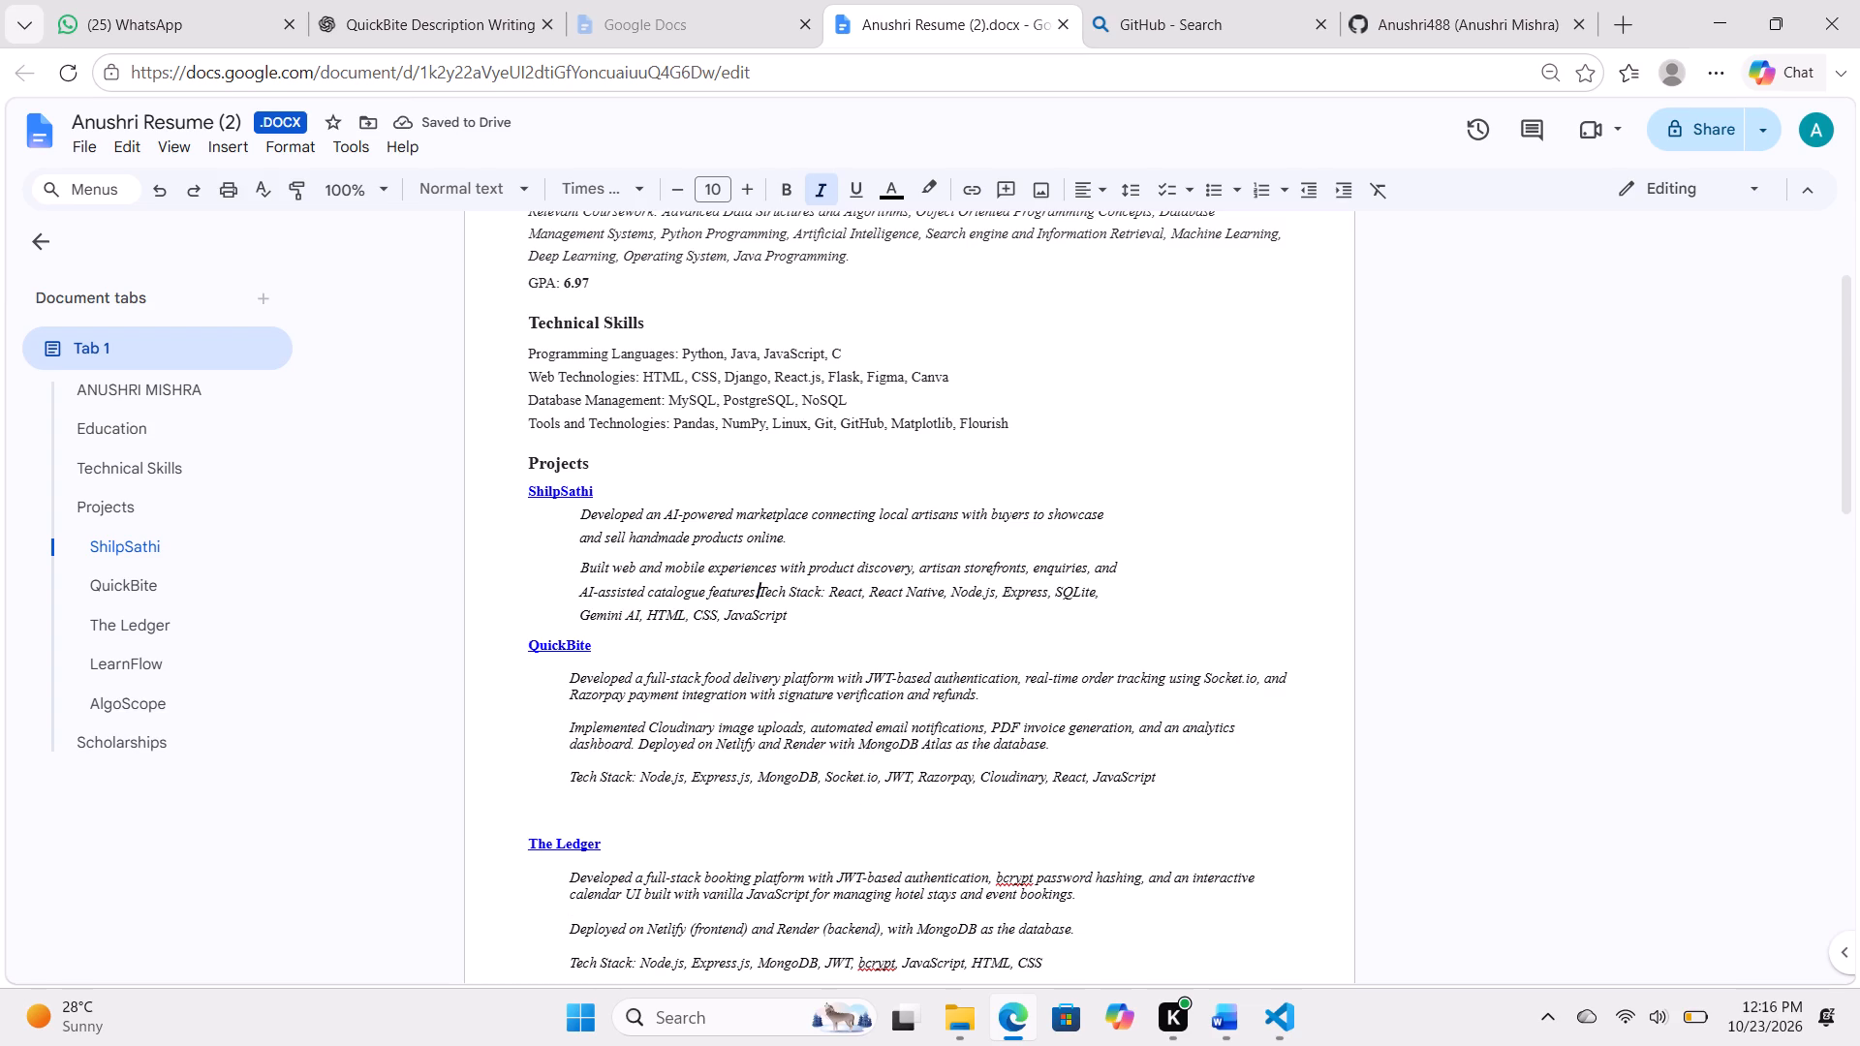
pyautogui.tripleClick(680, 195)
pyautogui.tripleClick(680, 195)
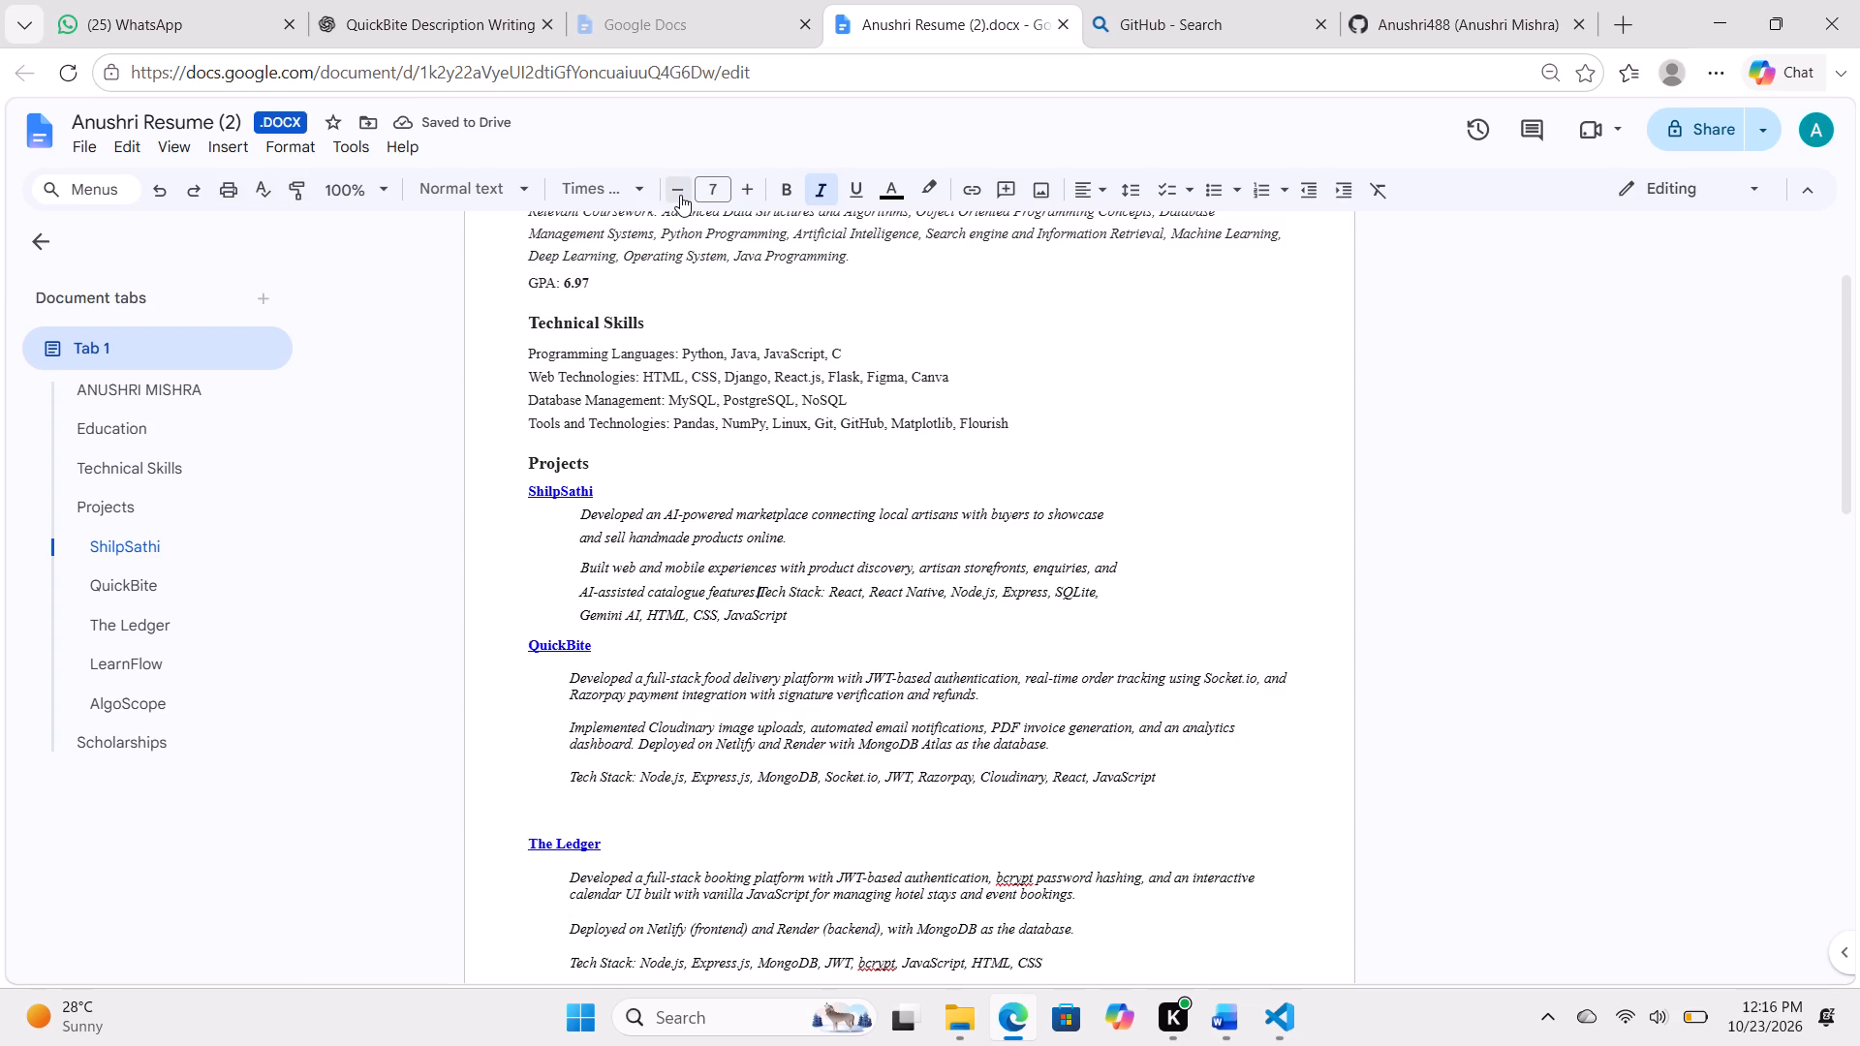
pyautogui.click(680, 195)
pyautogui.click(680, 195)
pyautogui.press('Return')
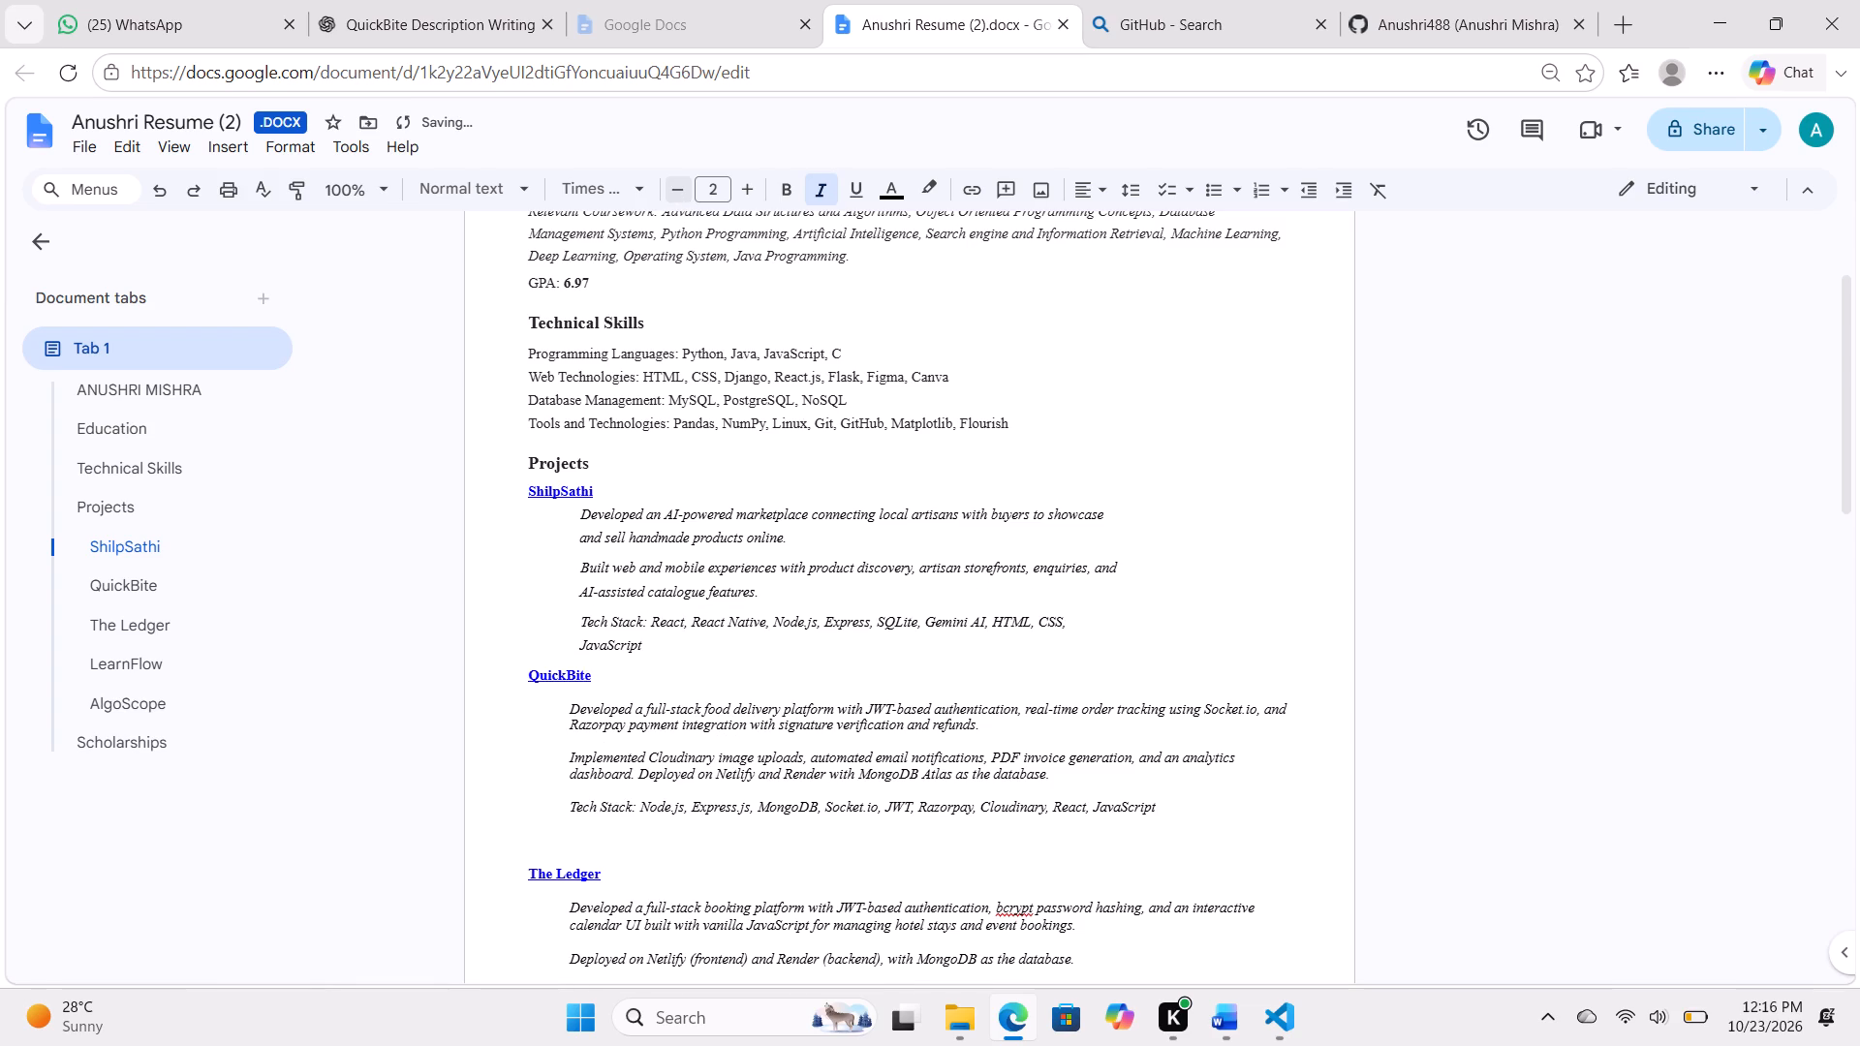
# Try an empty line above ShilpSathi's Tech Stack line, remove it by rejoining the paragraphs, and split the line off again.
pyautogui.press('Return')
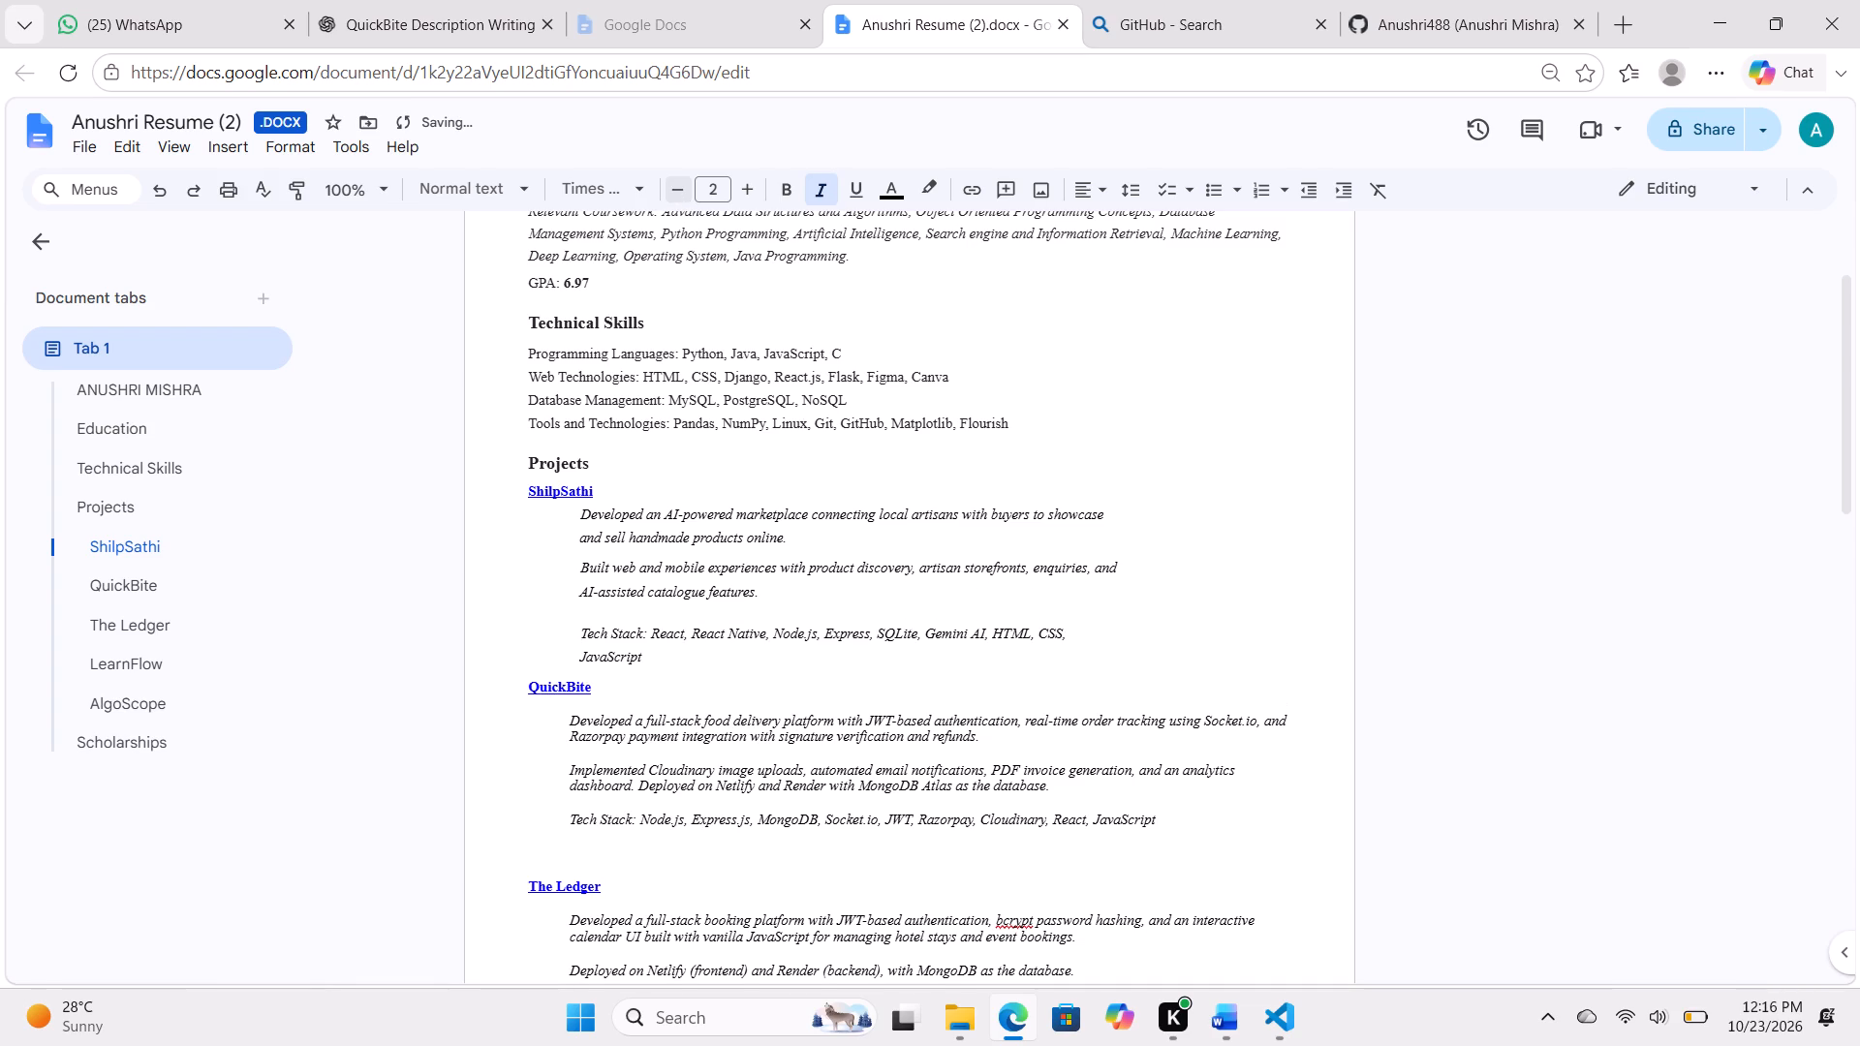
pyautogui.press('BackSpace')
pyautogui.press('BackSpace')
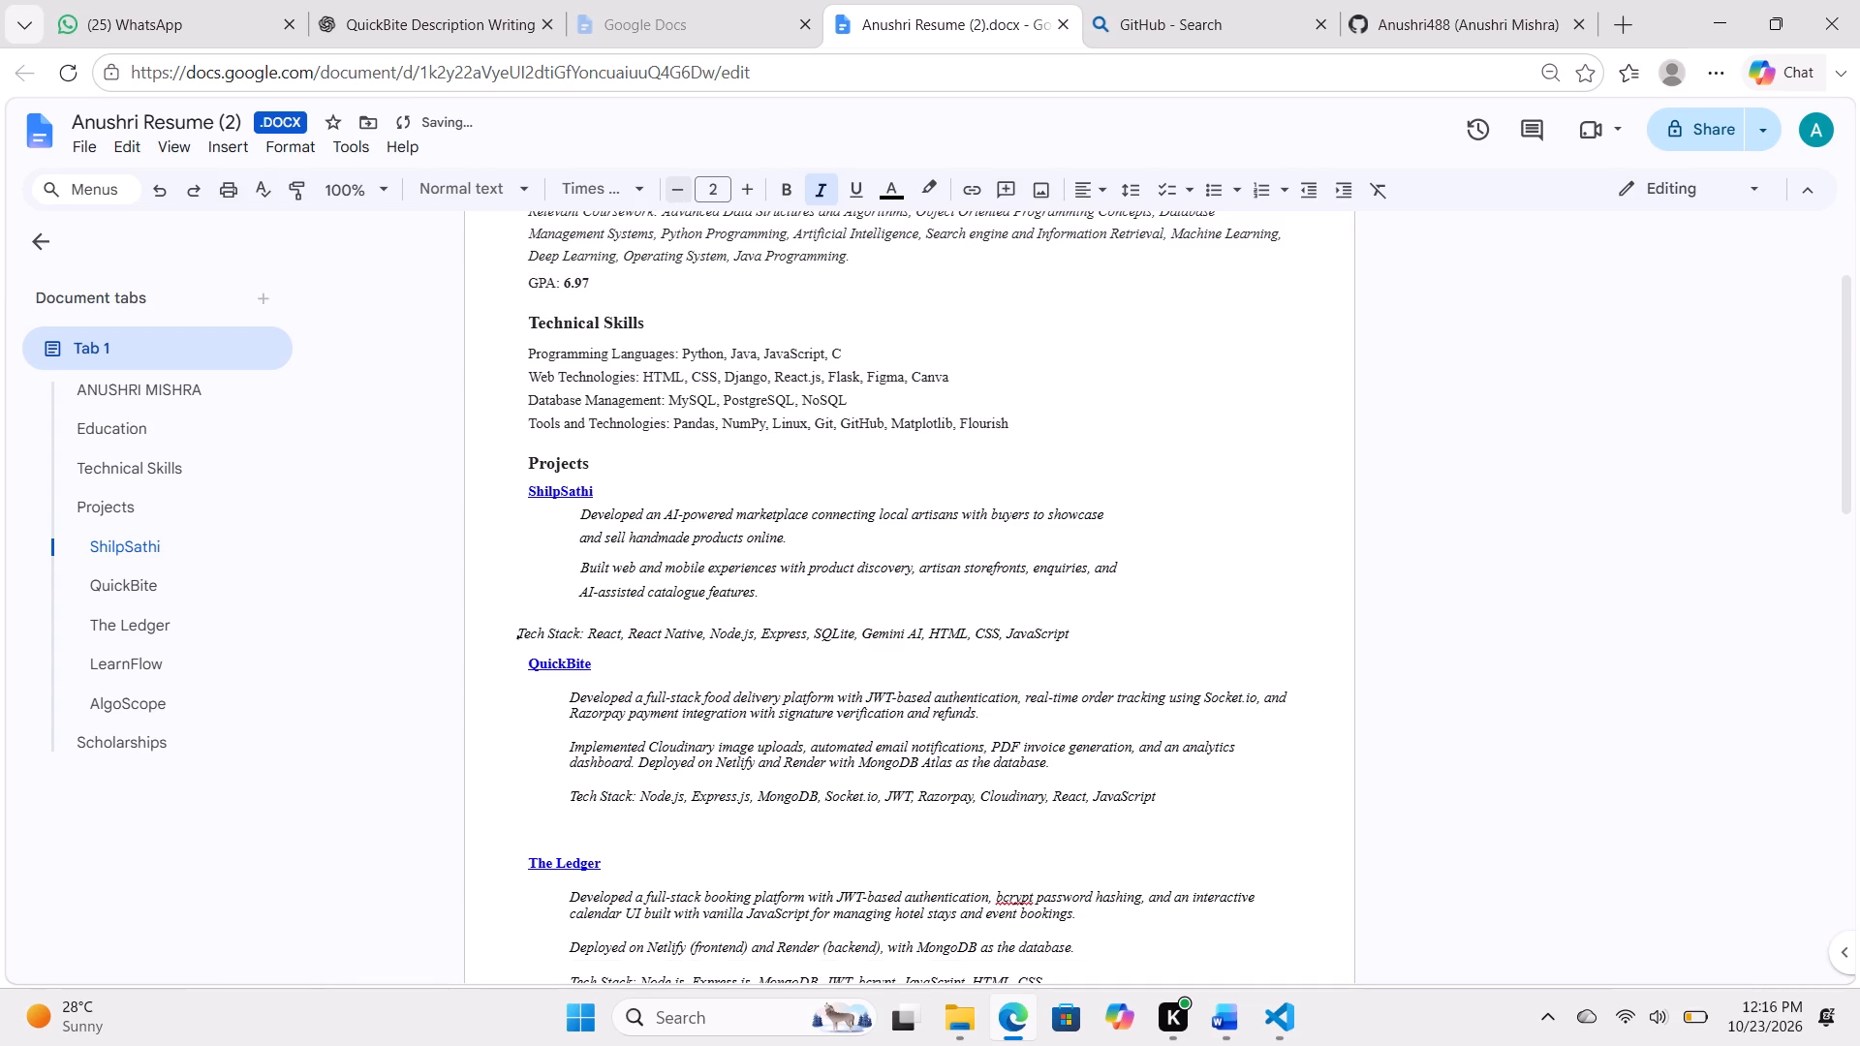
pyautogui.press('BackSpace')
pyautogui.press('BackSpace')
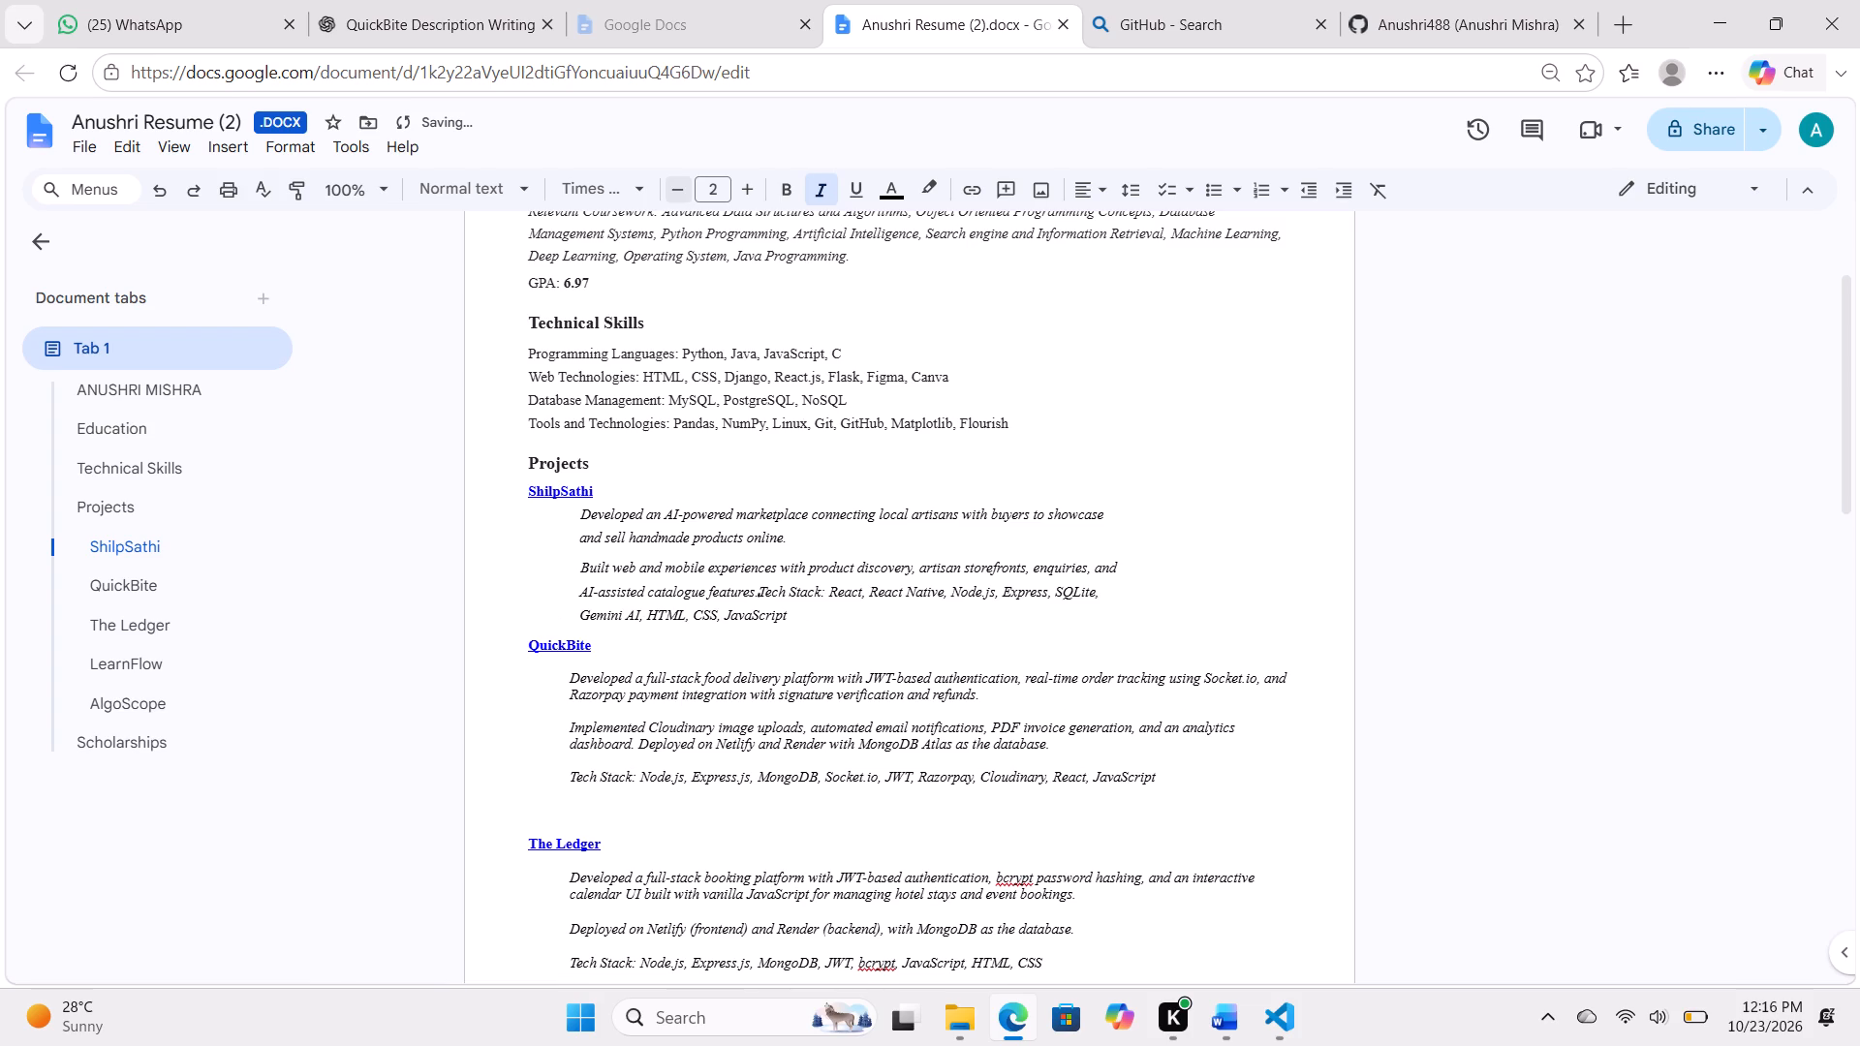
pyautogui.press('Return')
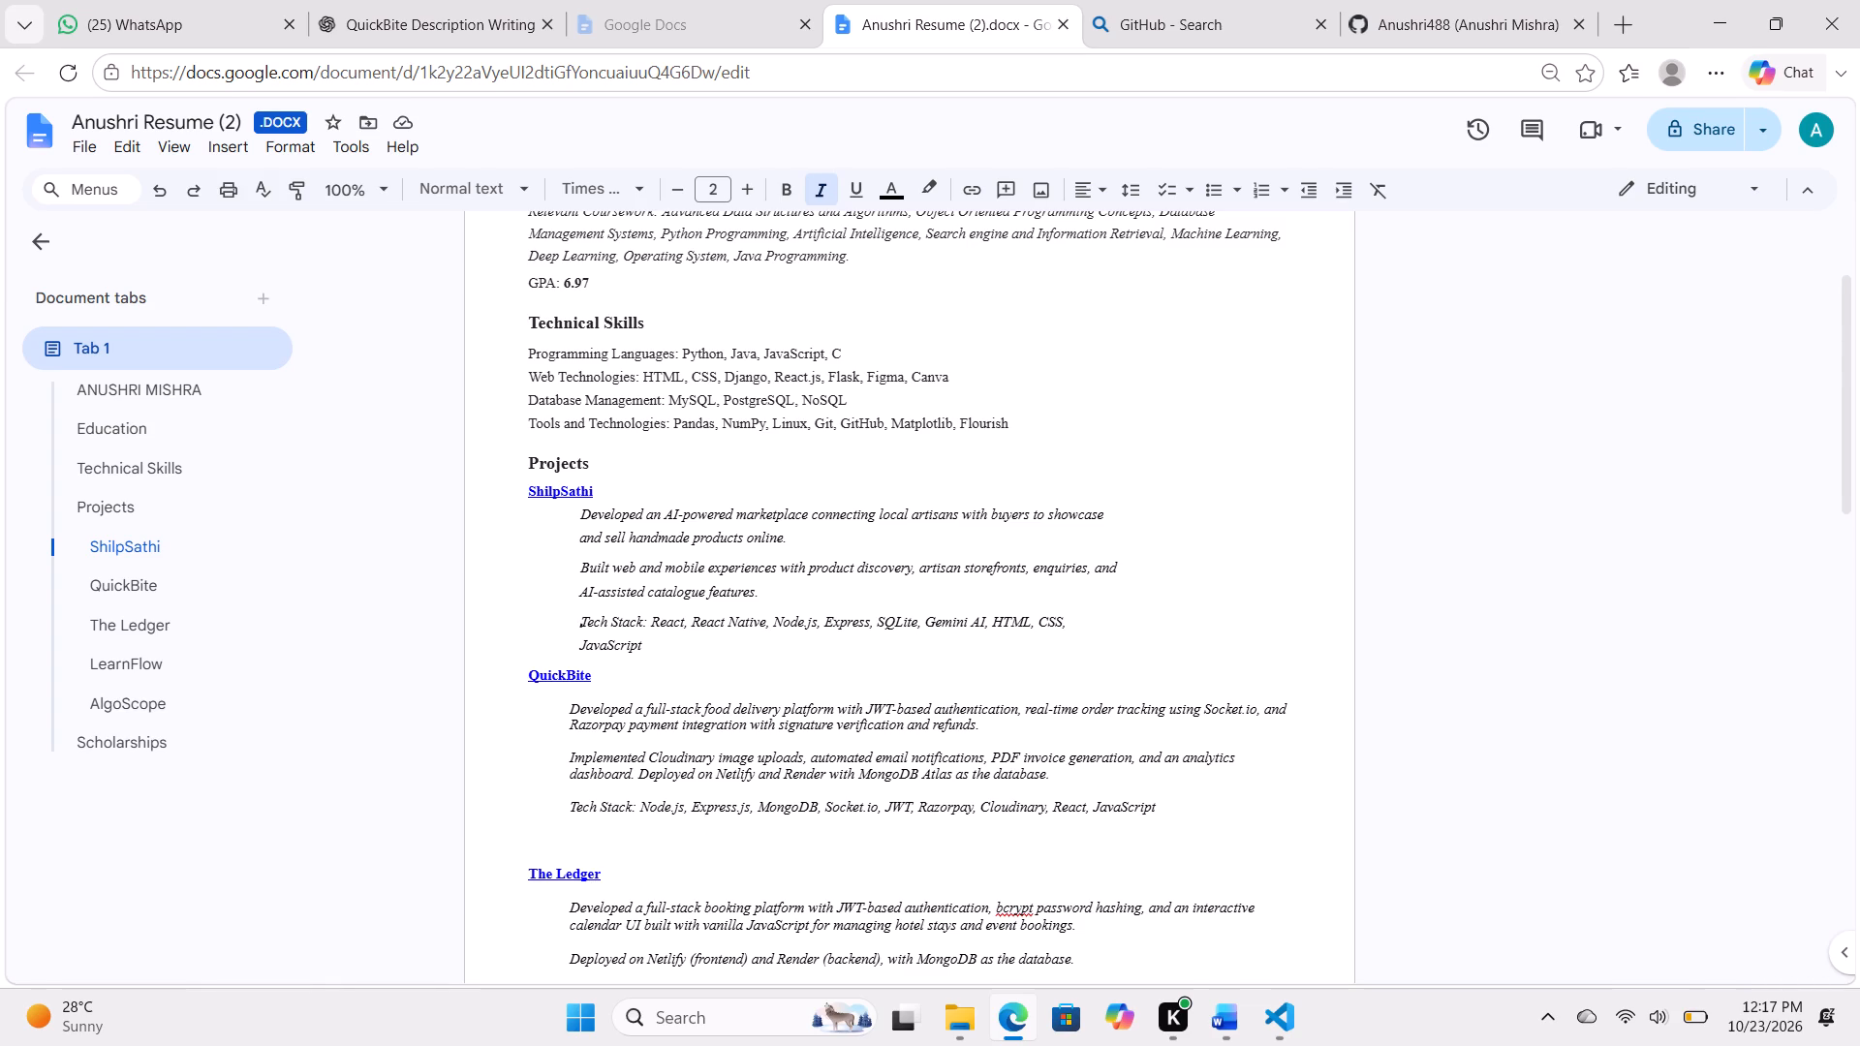
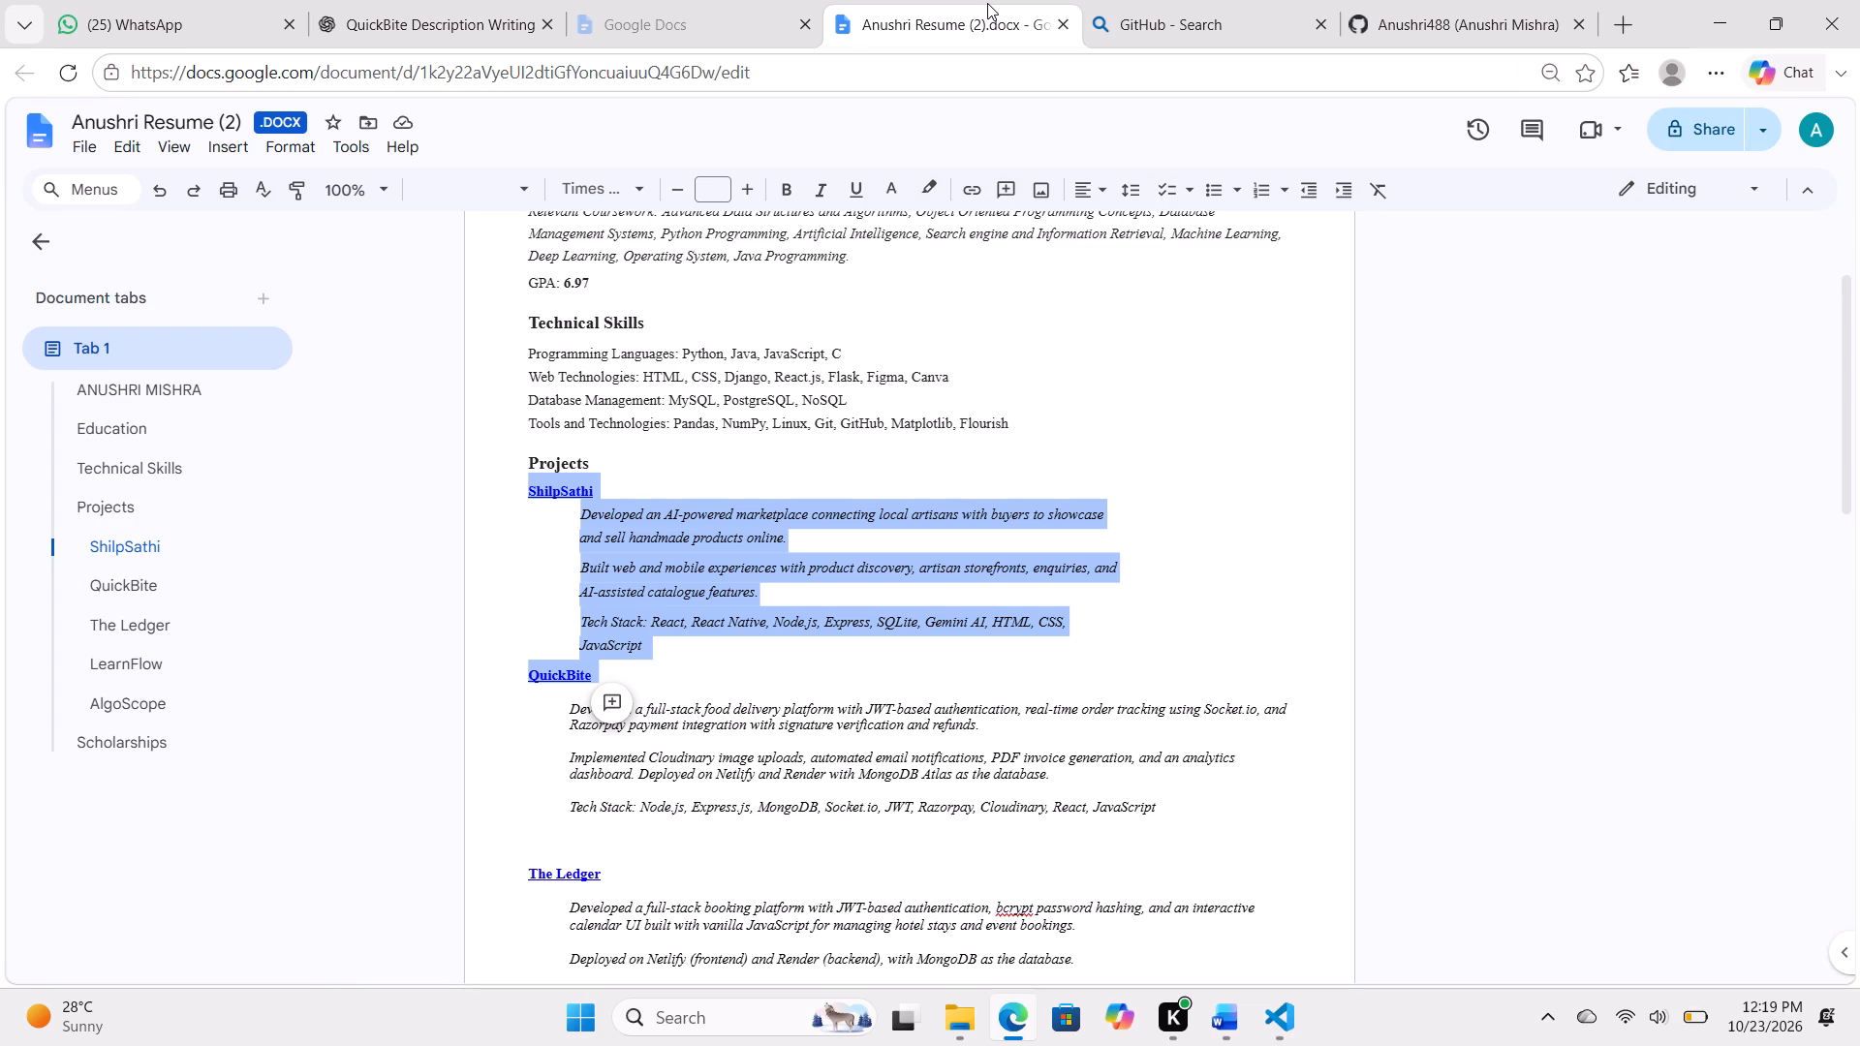
pyautogui.click(726, 479)
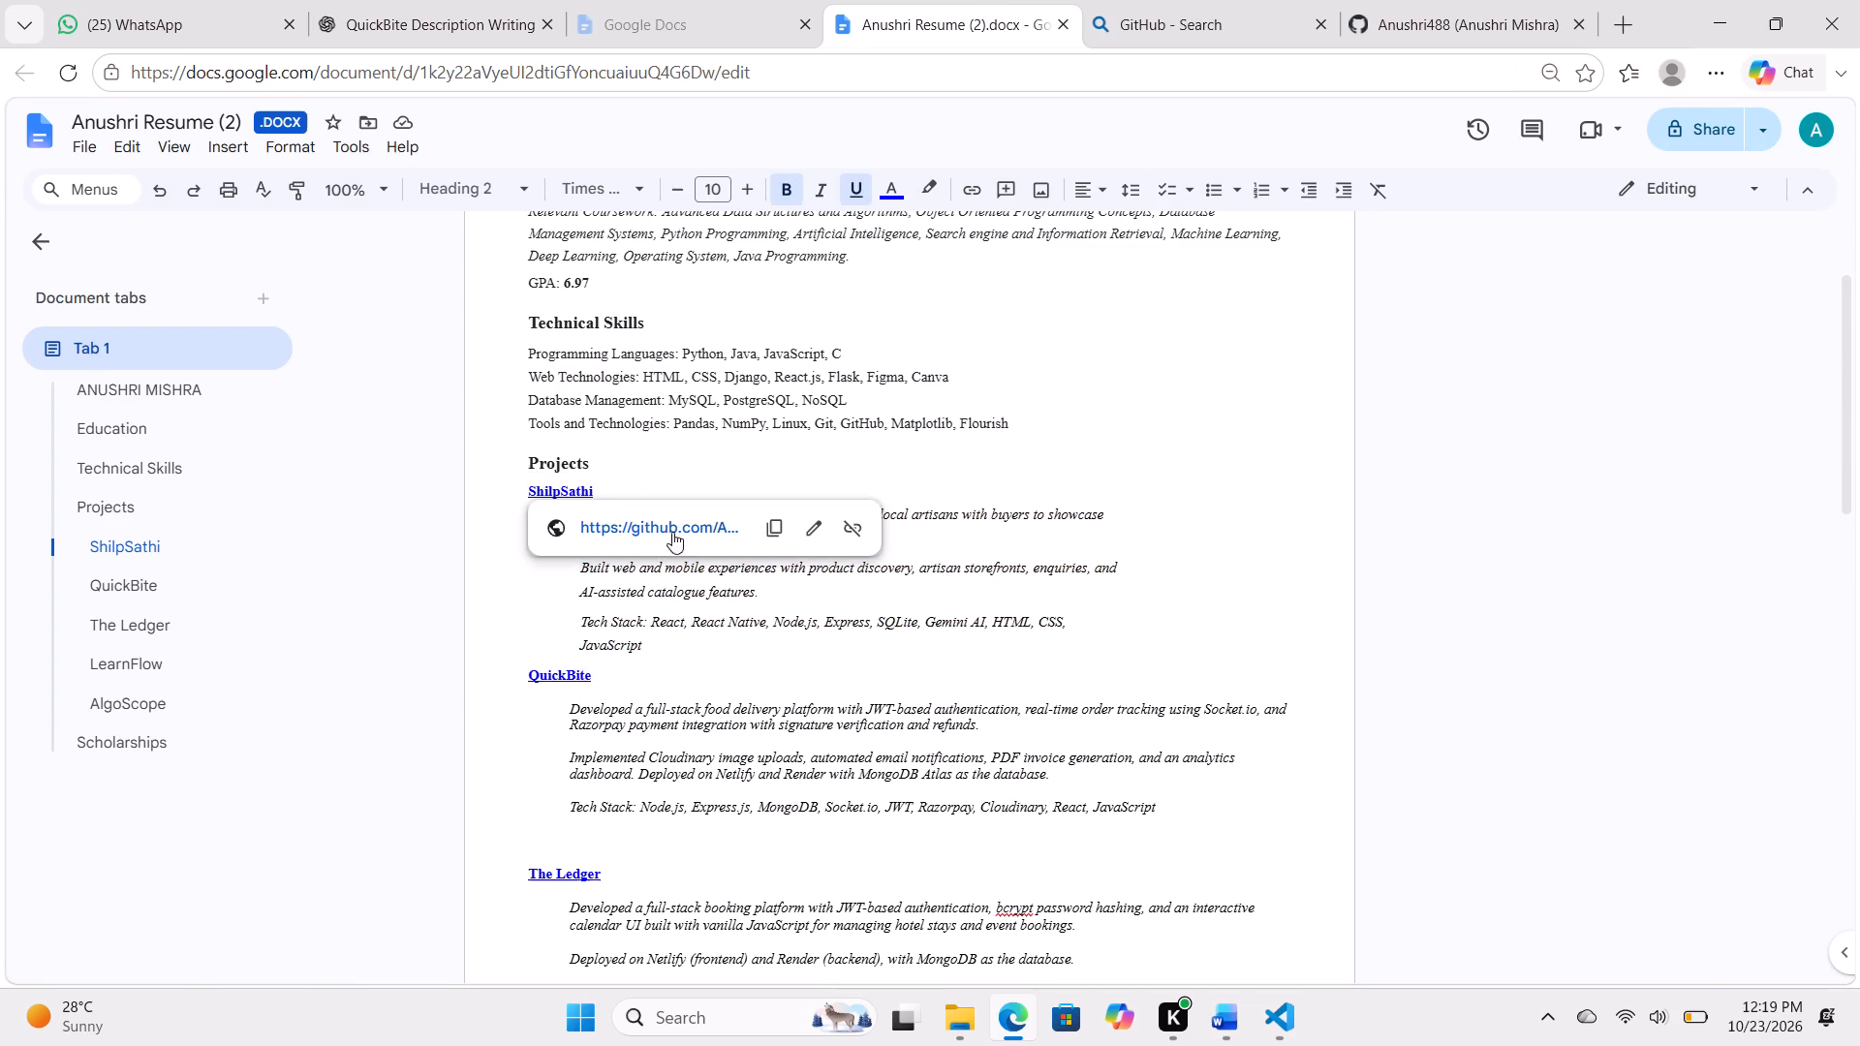
pyautogui.click(708, 624)
pyautogui.moveTo(573, 514); pyautogui.dragTo(653, 642)
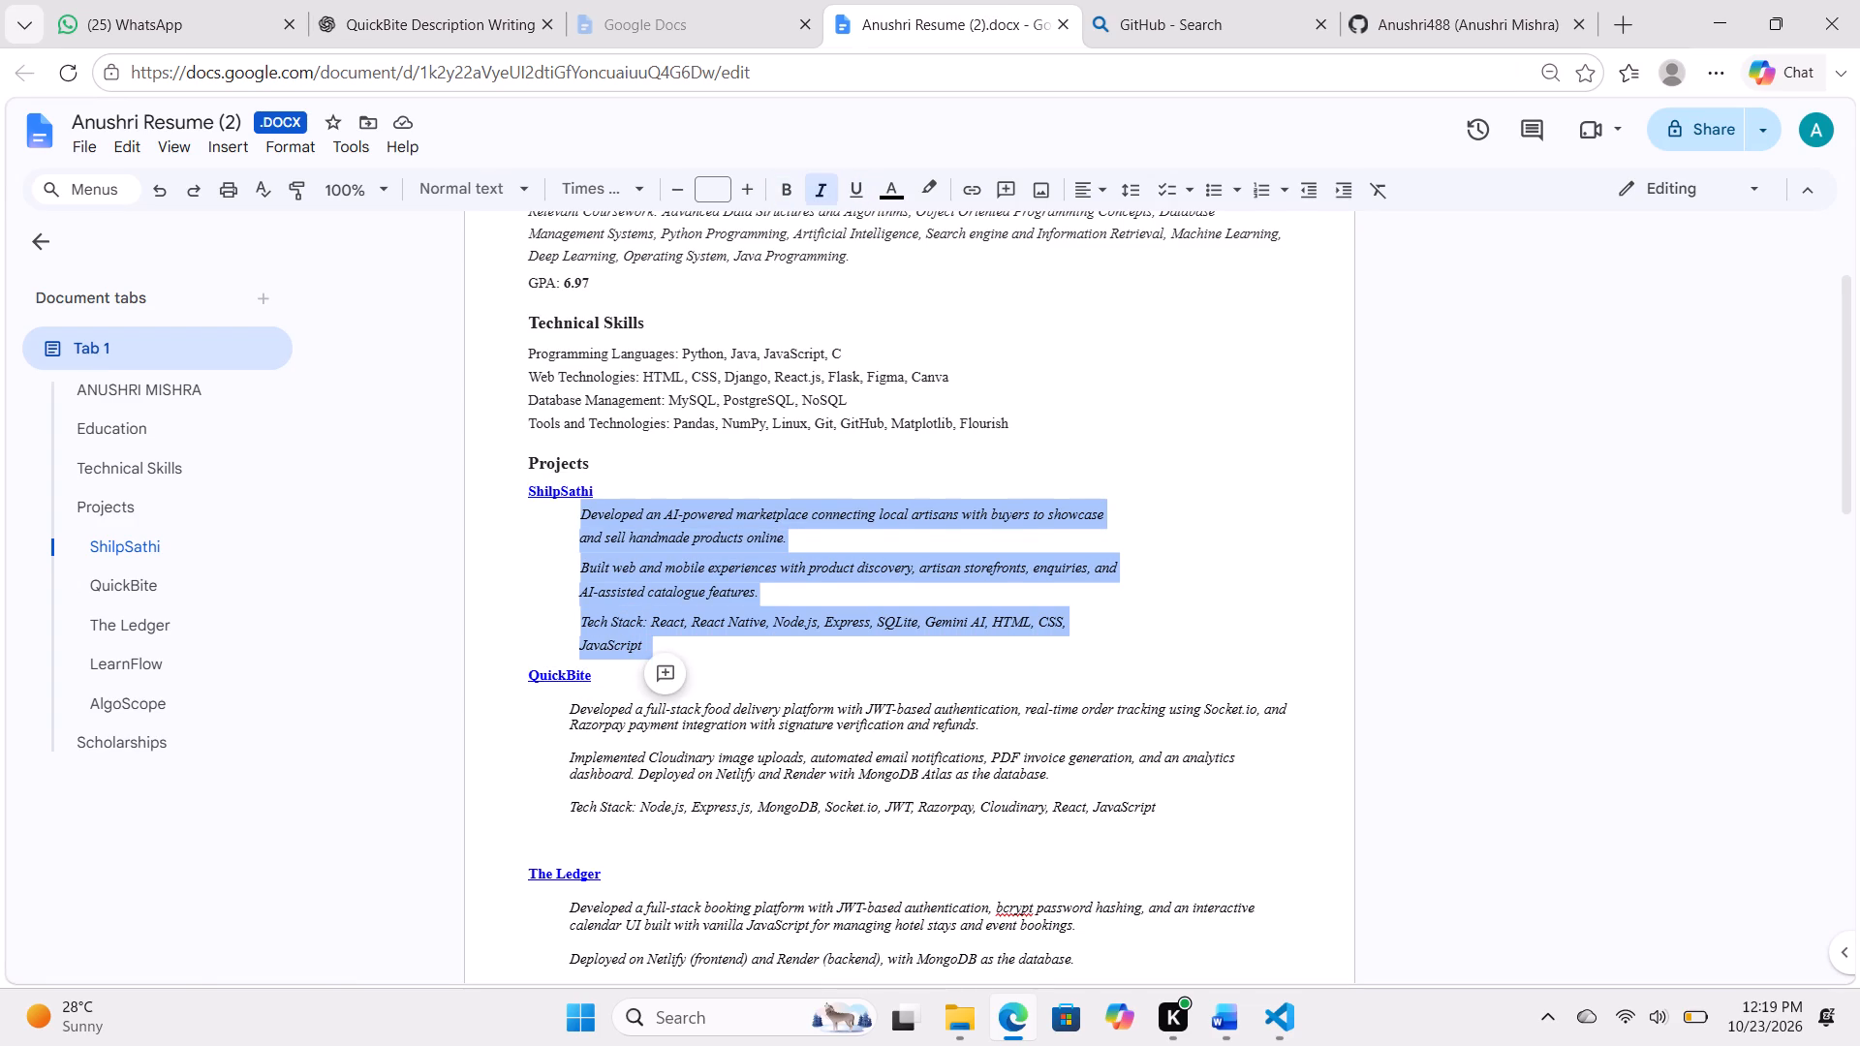
pyautogui.hotkey('ctrl', 'v')
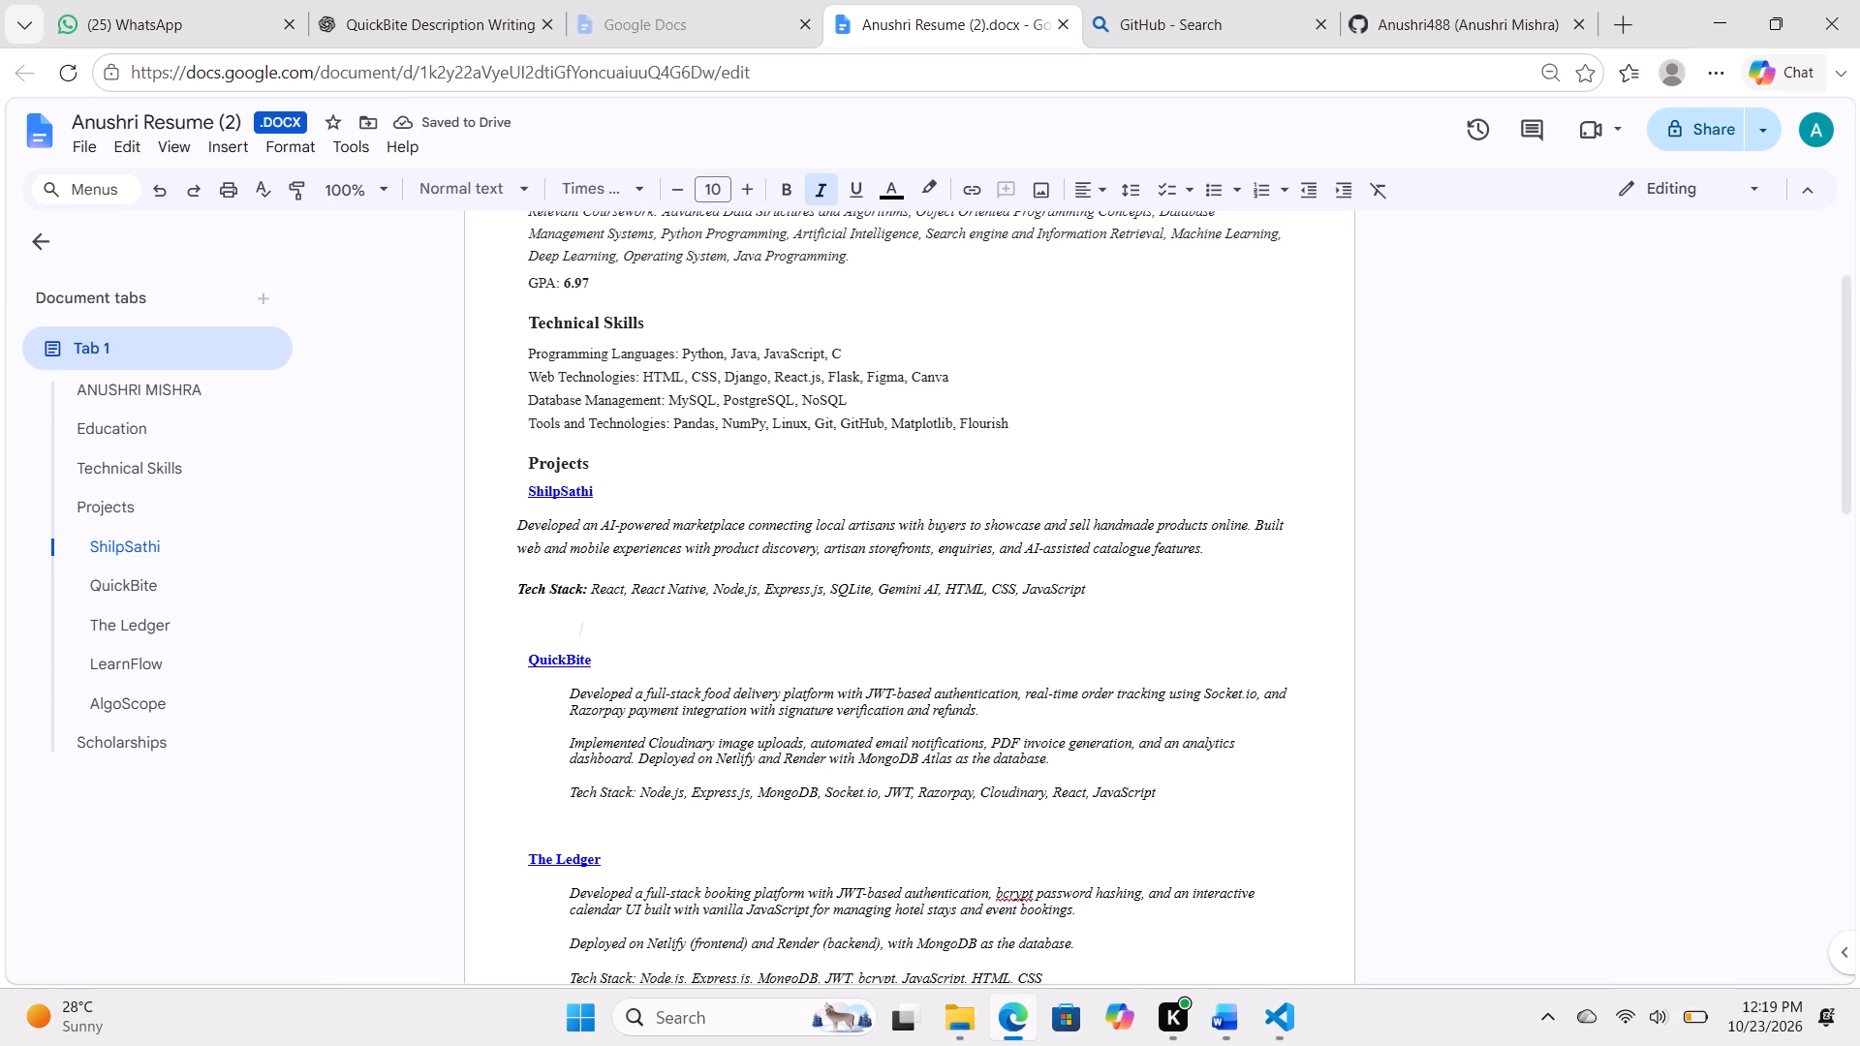
# Split ShilpSathi's description before "Built web and mobile experiences" and indent all of the entry's paragraphs one level.
pyautogui.click(1255, 531)
pyautogui.press('Return')
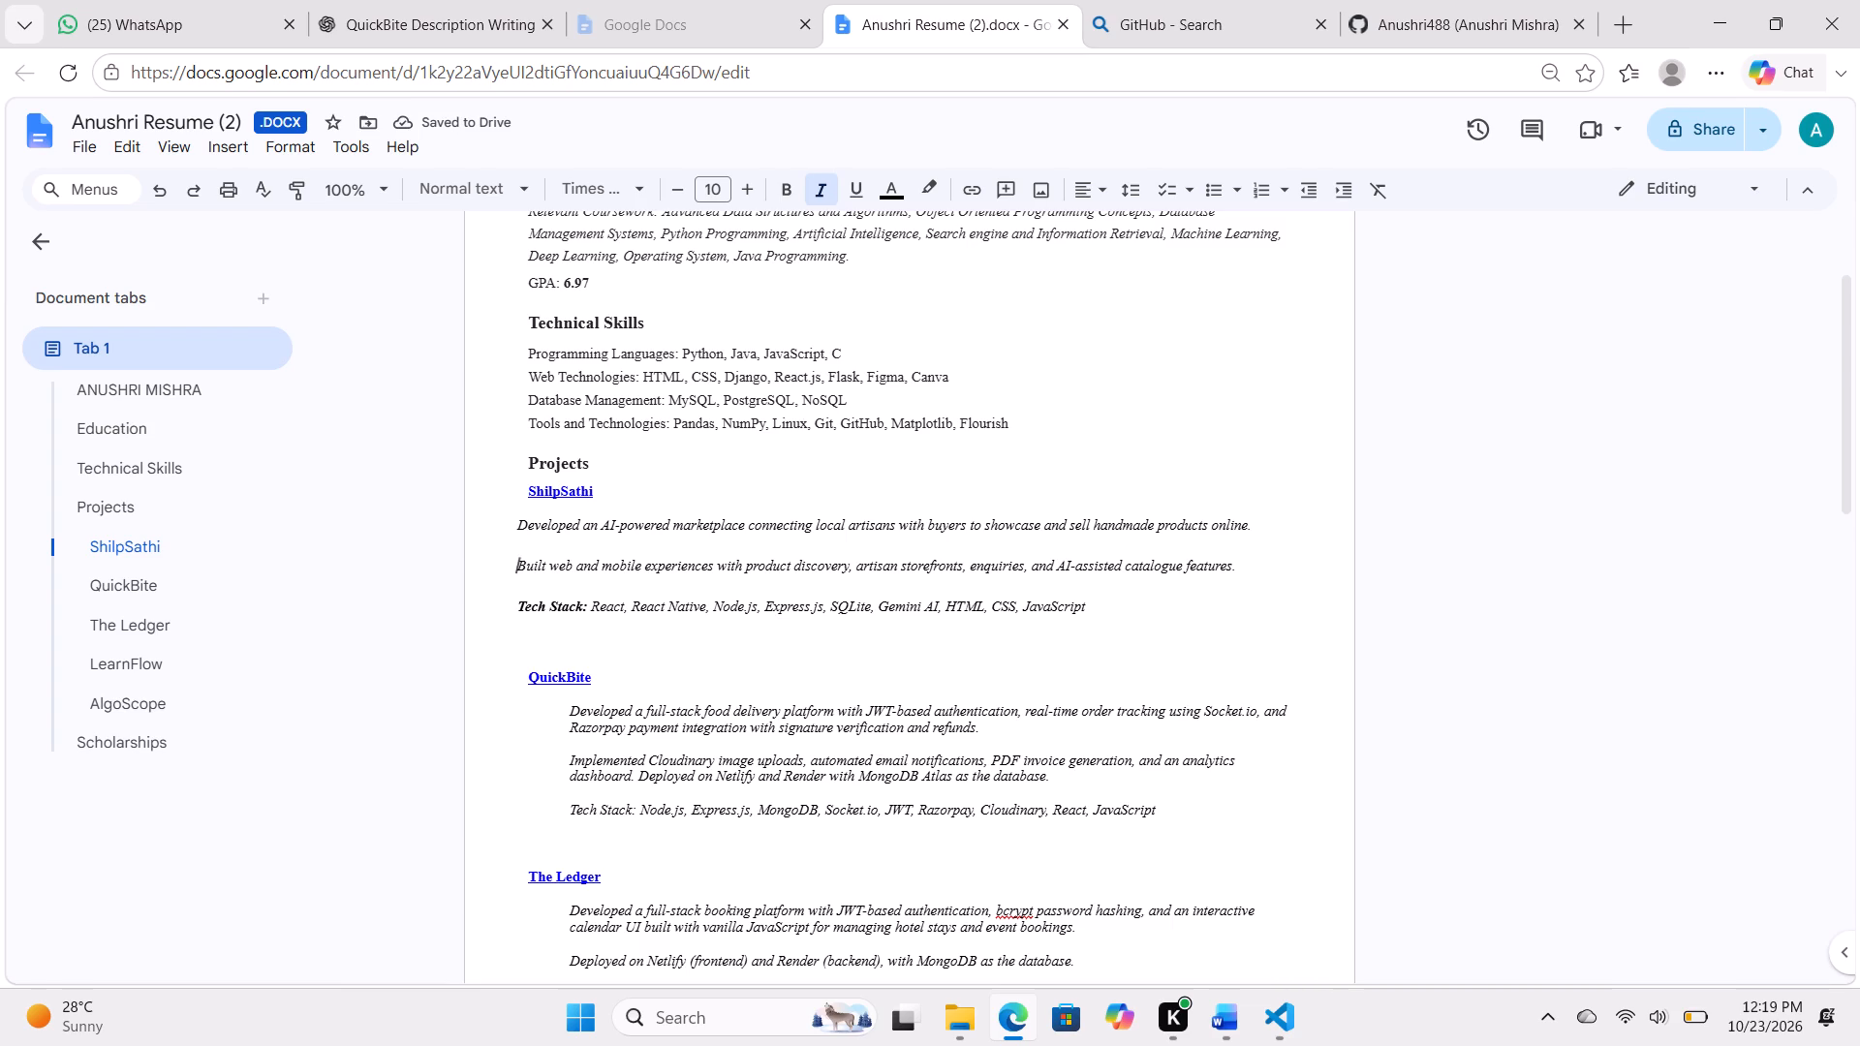
pyautogui.moveTo(517, 523); pyautogui.dragTo(1111, 607)
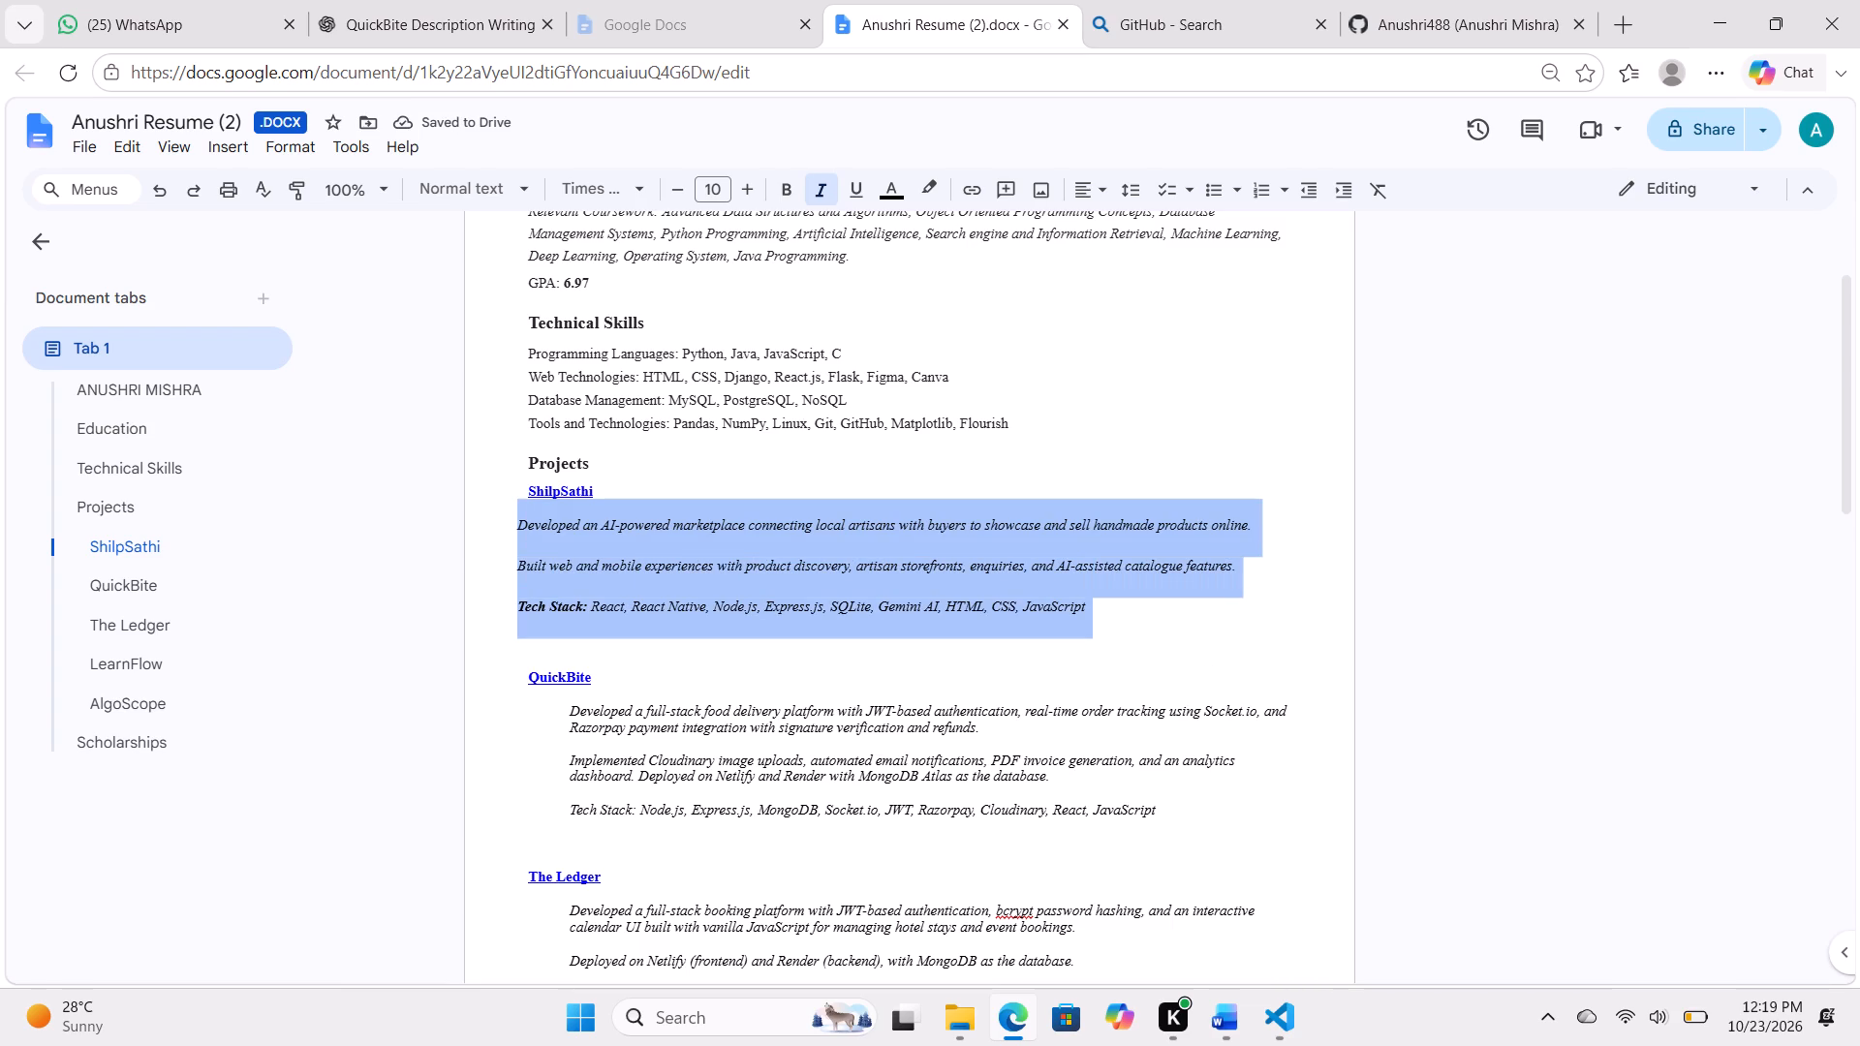
pyautogui.moveTo(1111, 607); pyautogui.dragTo(1111, 610)
pyautogui.press('Tab')
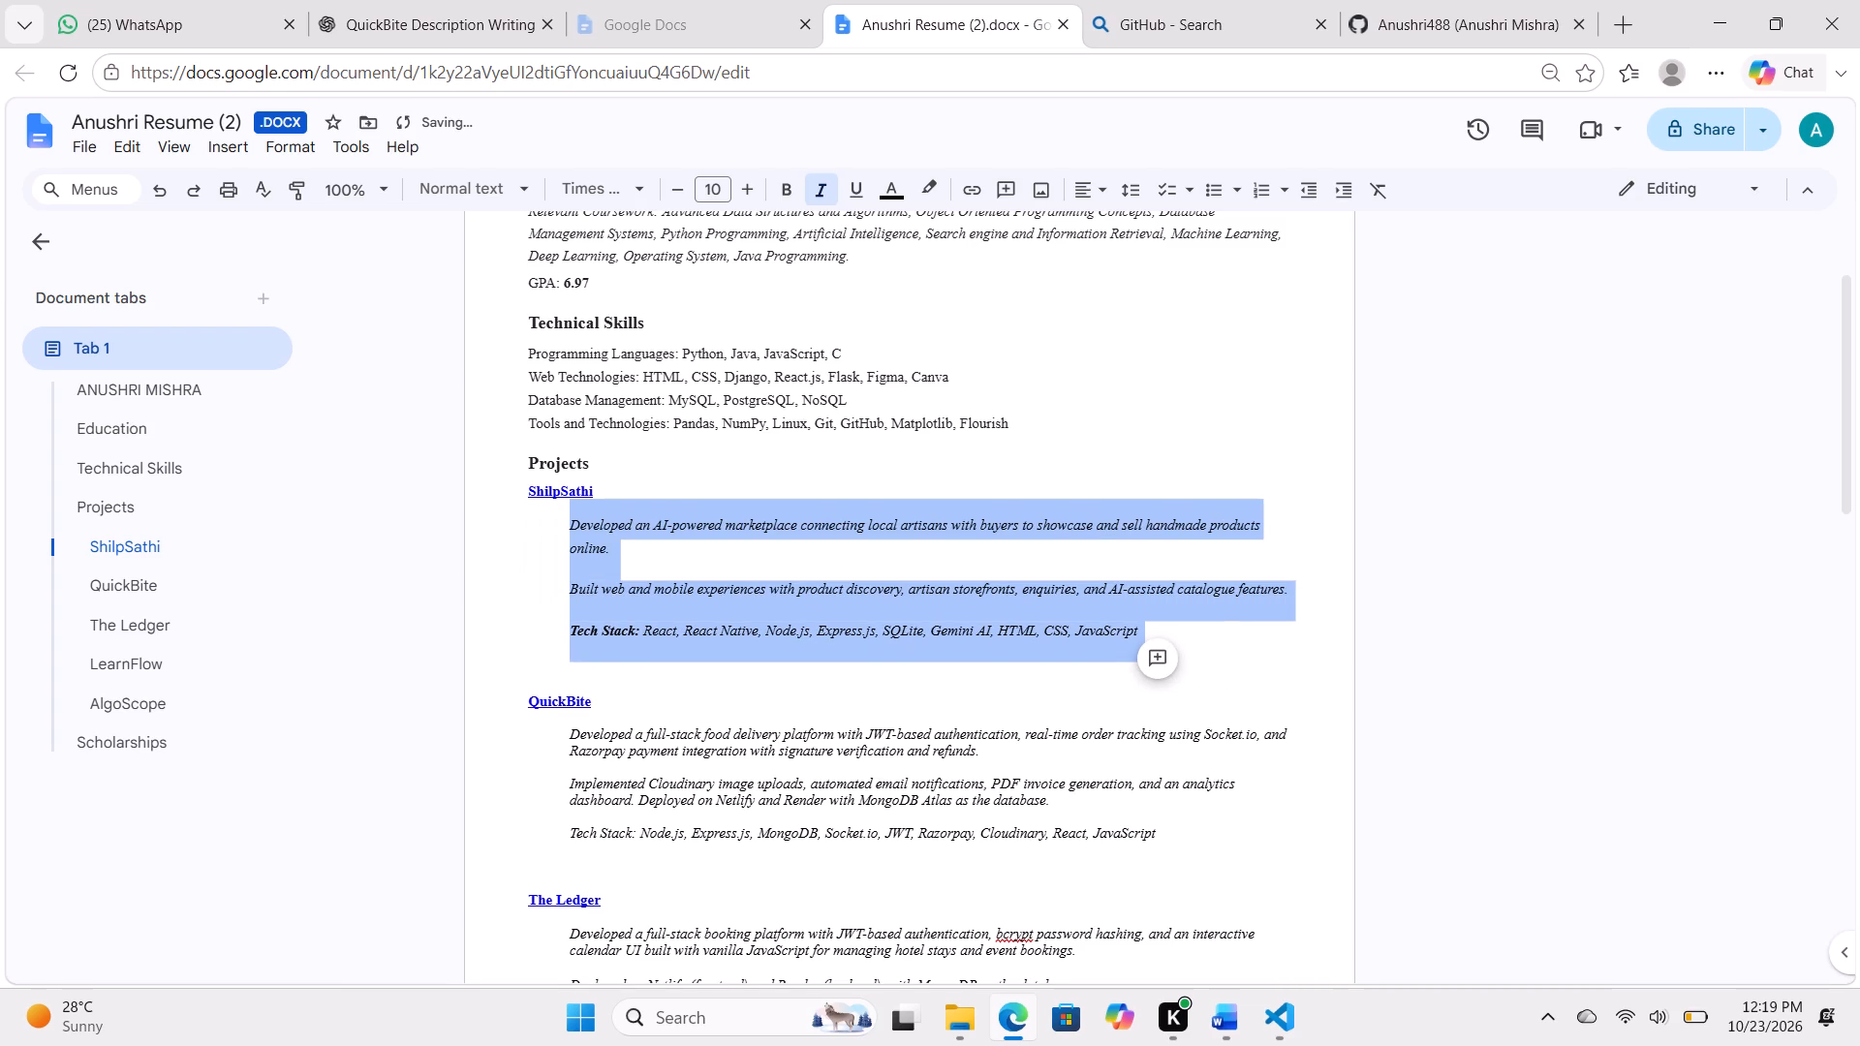
# Merge ShilpSathi's two description sentences and its Tech Stack line into a single paragraph.
pyautogui.click(705, 535)
pyautogui.moveTo(560, 582); pyautogui.dragTo(527, 583)
pyautogui.moveTo(527, 583); pyautogui.dragTo(518, 588)
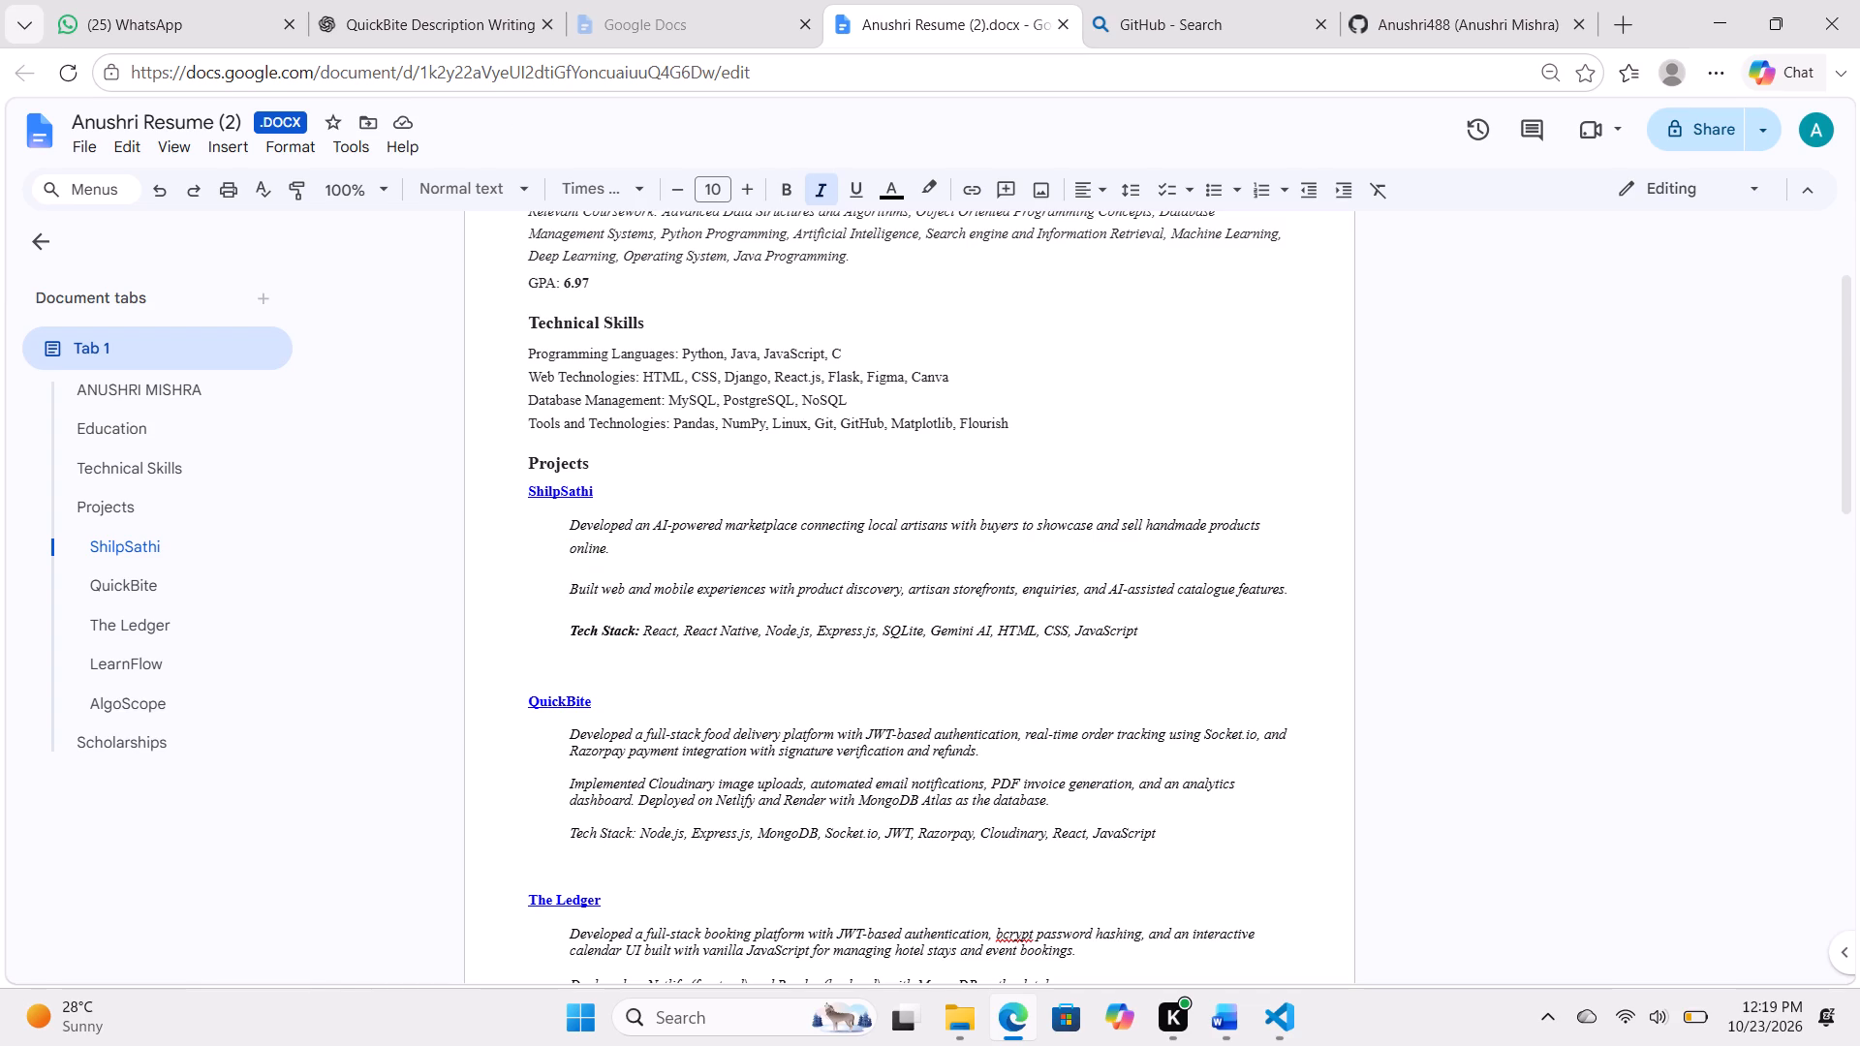
pyautogui.moveTo(618, 559); pyautogui.dragTo(626, 568)
pyautogui.moveTo(626, 568); pyautogui.dragTo(635, 567)
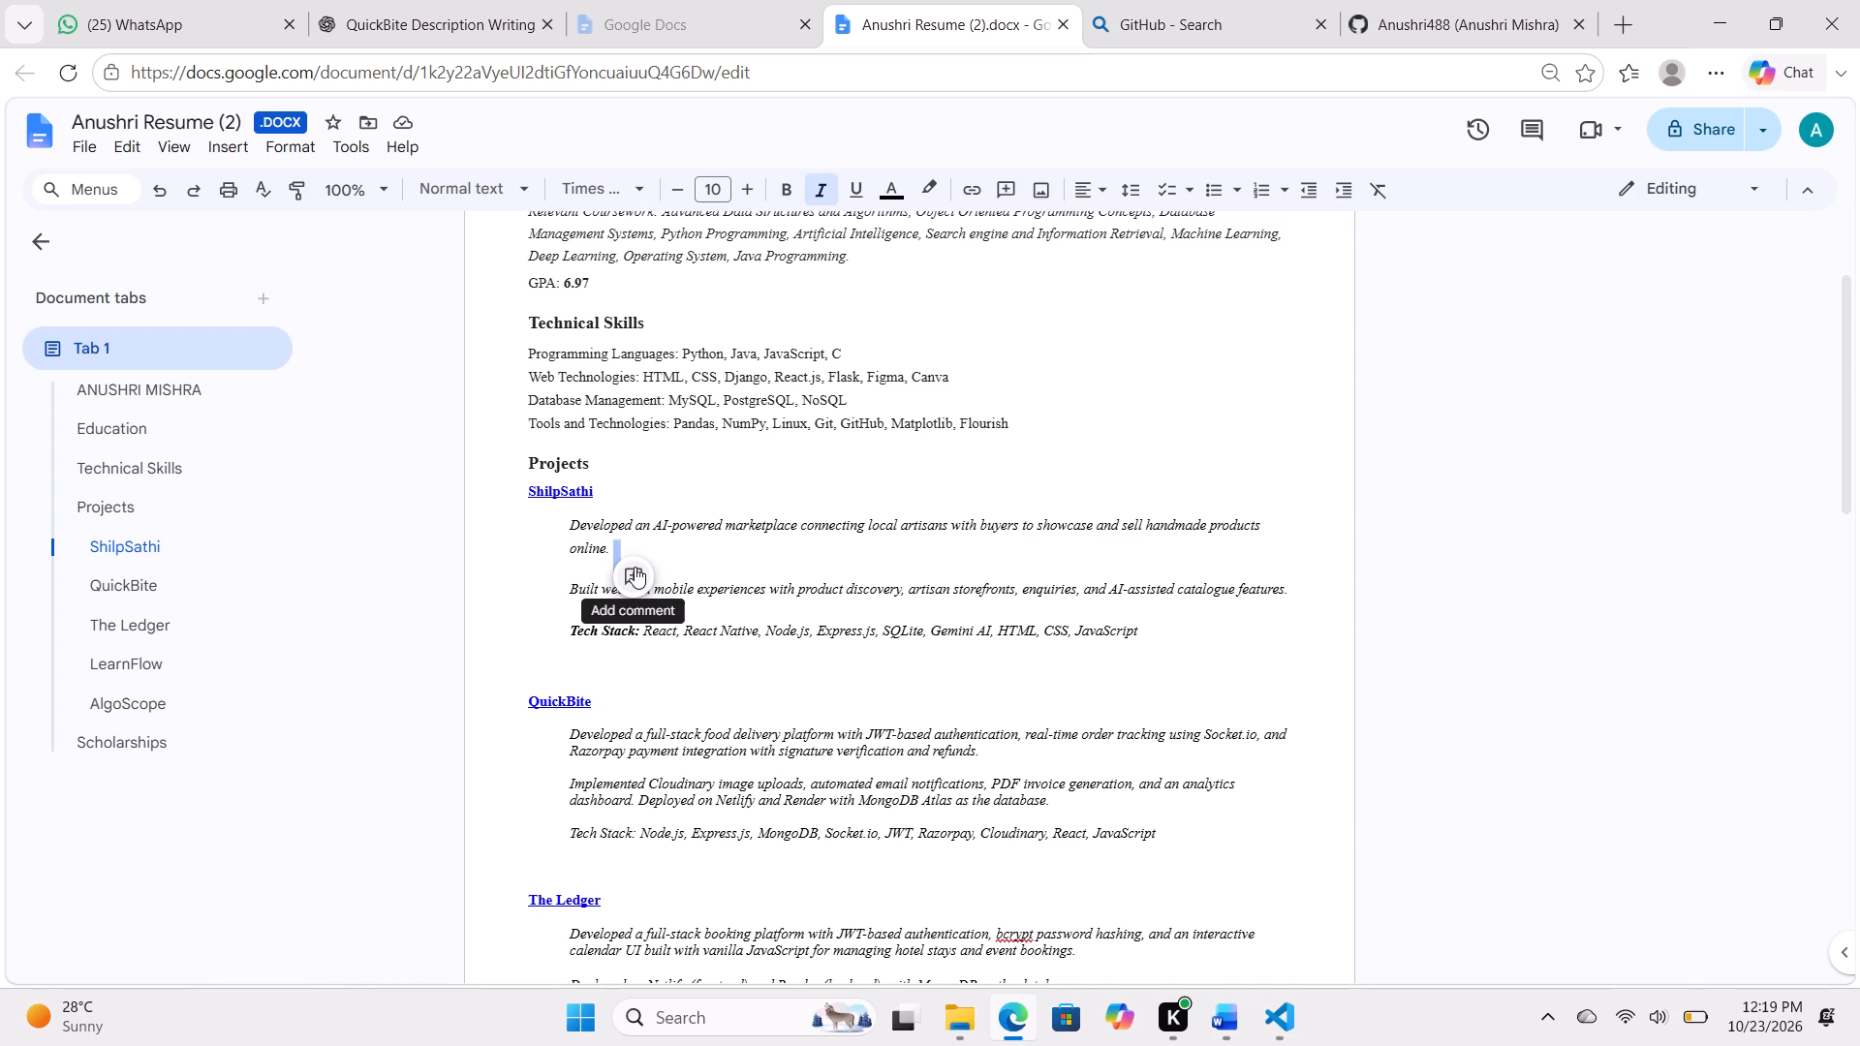
pyautogui.press('BackSpace')
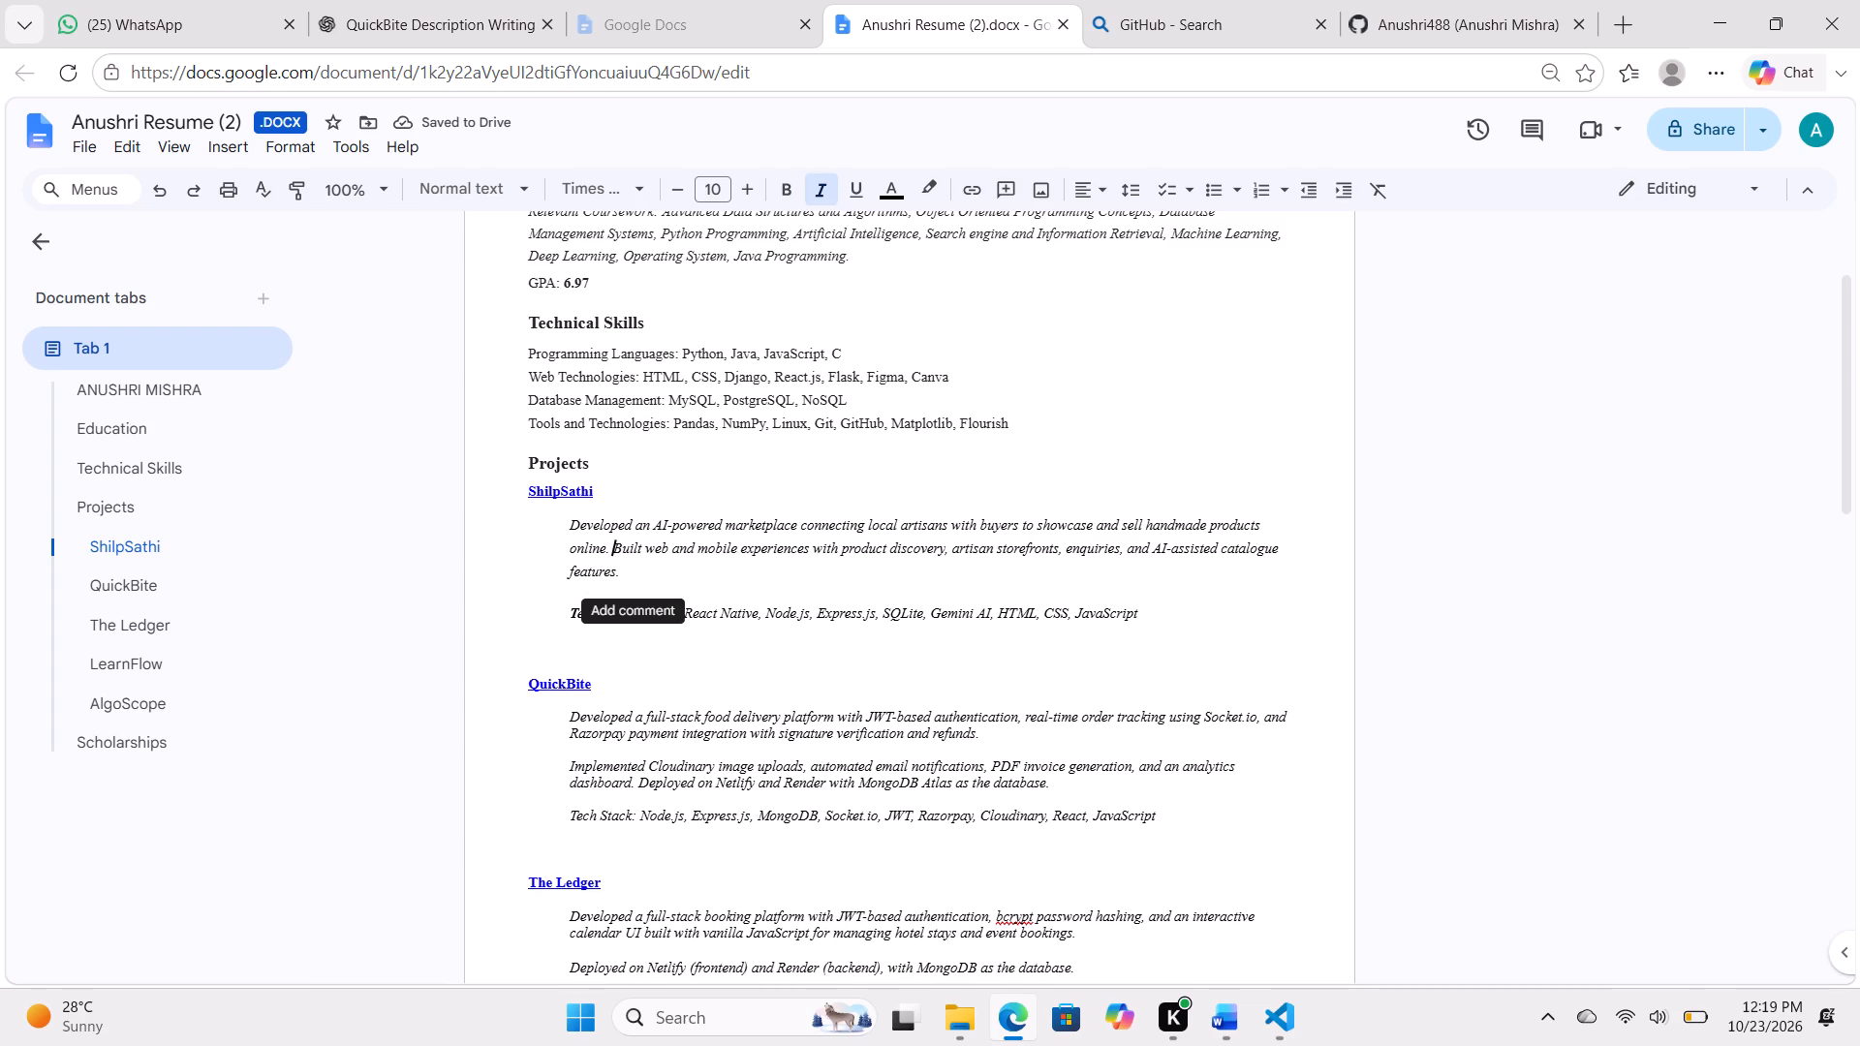
pyautogui.moveTo(631, 585); pyautogui.dragTo(643, 603)
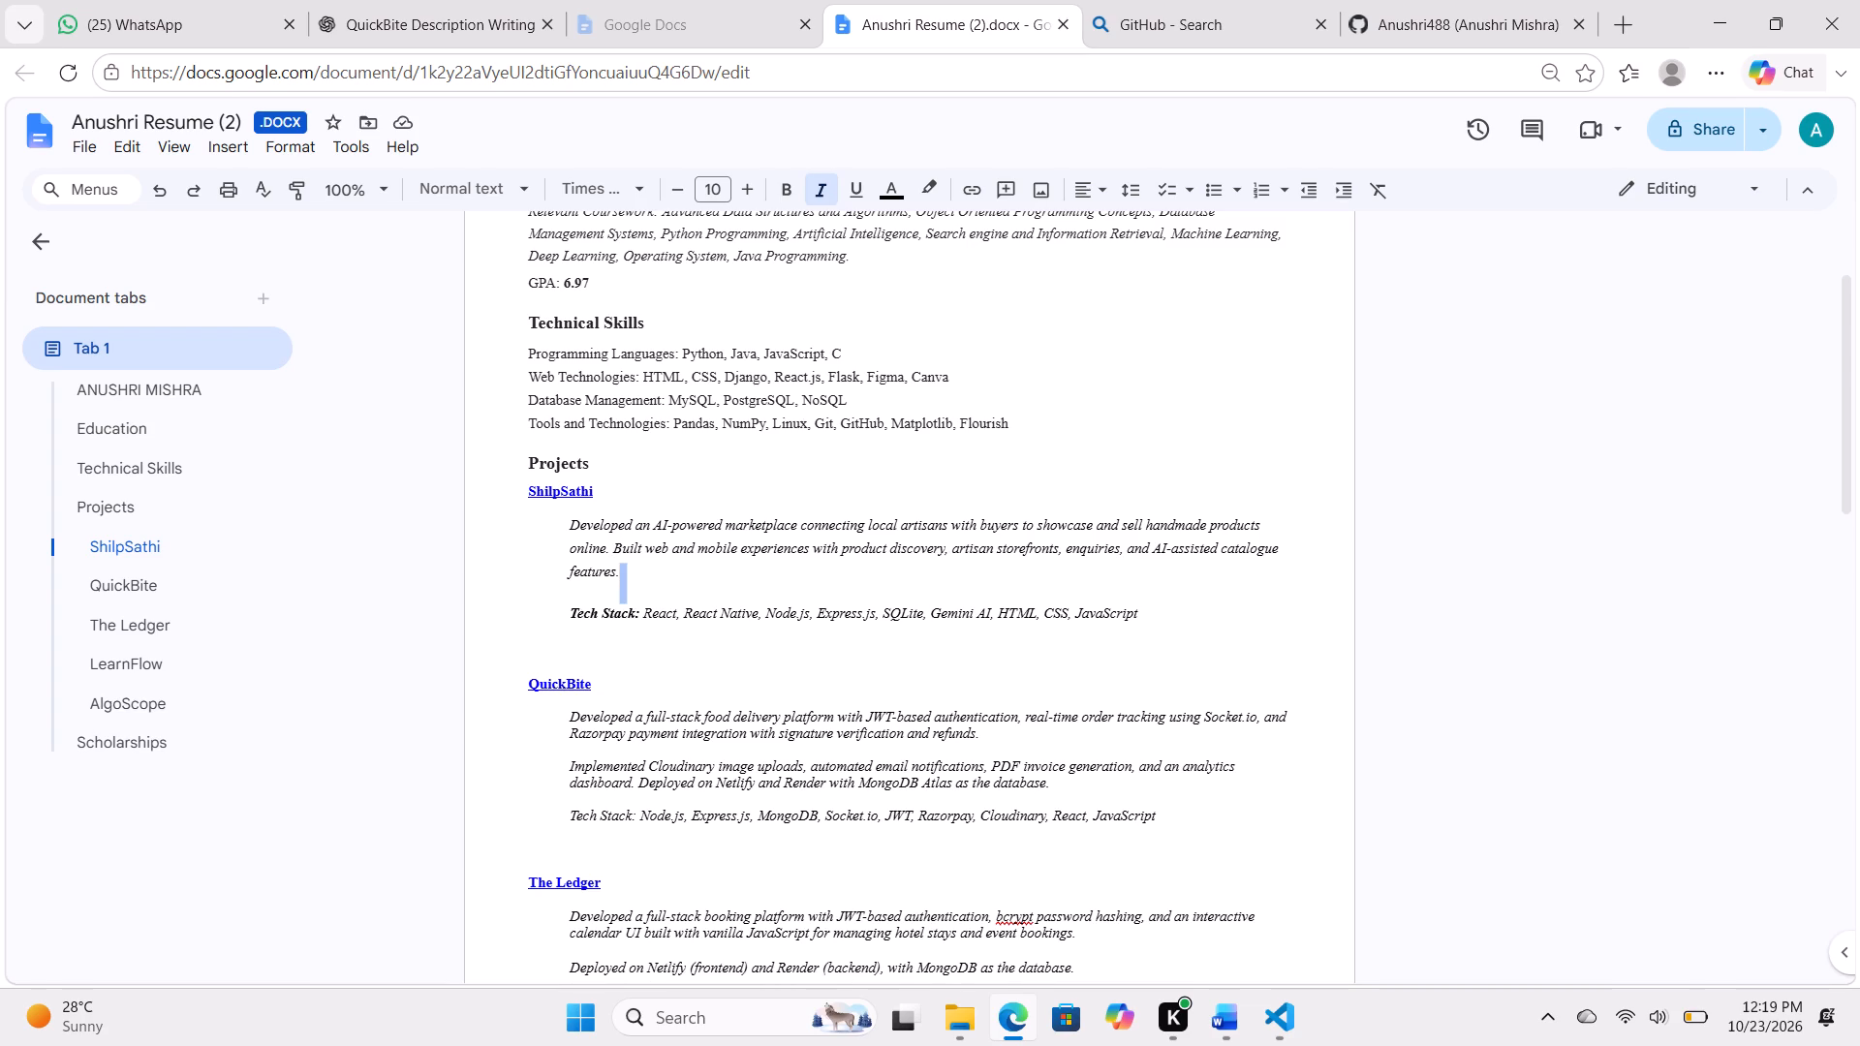
pyautogui.moveTo(643, 603); pyautogui.dragTo(643, 601)
pyautogui.press('BackSpace')
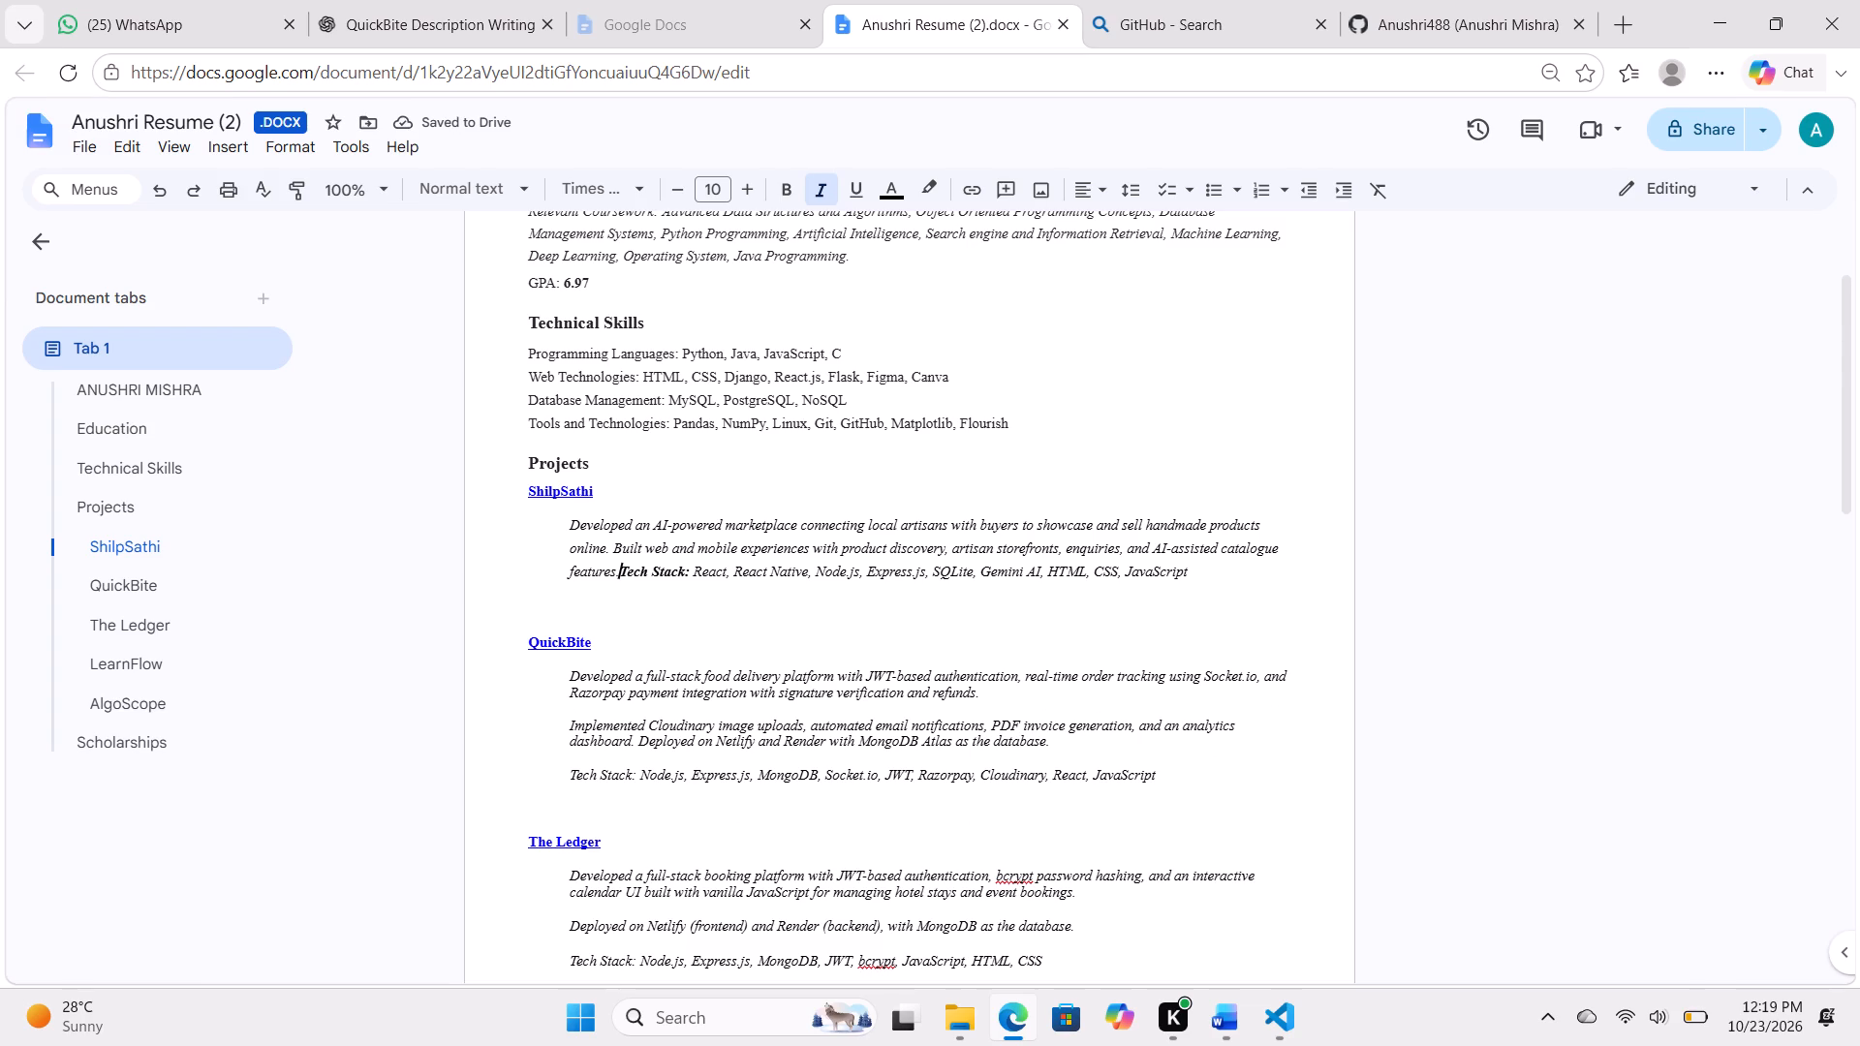
# Merge QuickBite's two description paragraphs and its Tech Stack line into a single paragraph.
pyautogui.moveTo(982, 692); pyautogui.dragTo(1001, 709)
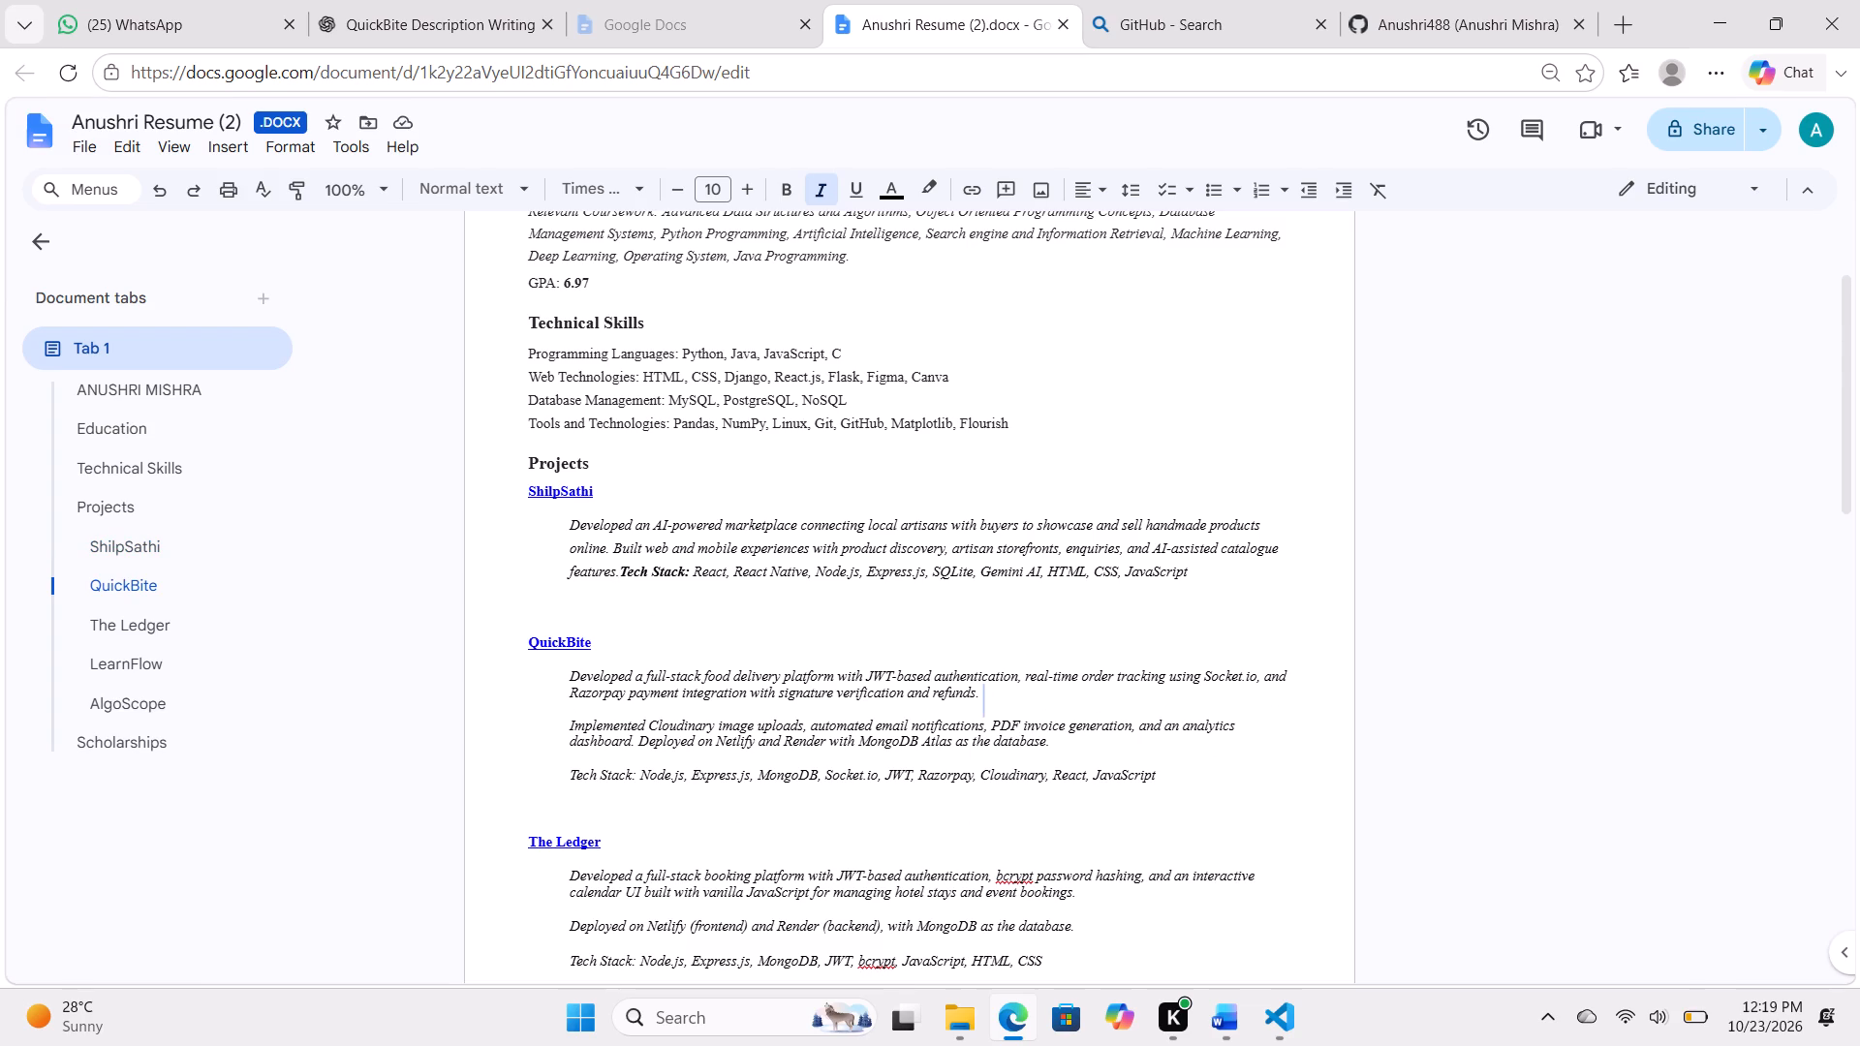
pyautogui.moveTo(1001, 709); pyautogui.dragTo(1014, 704)
pyautogui.press('BackSpace')
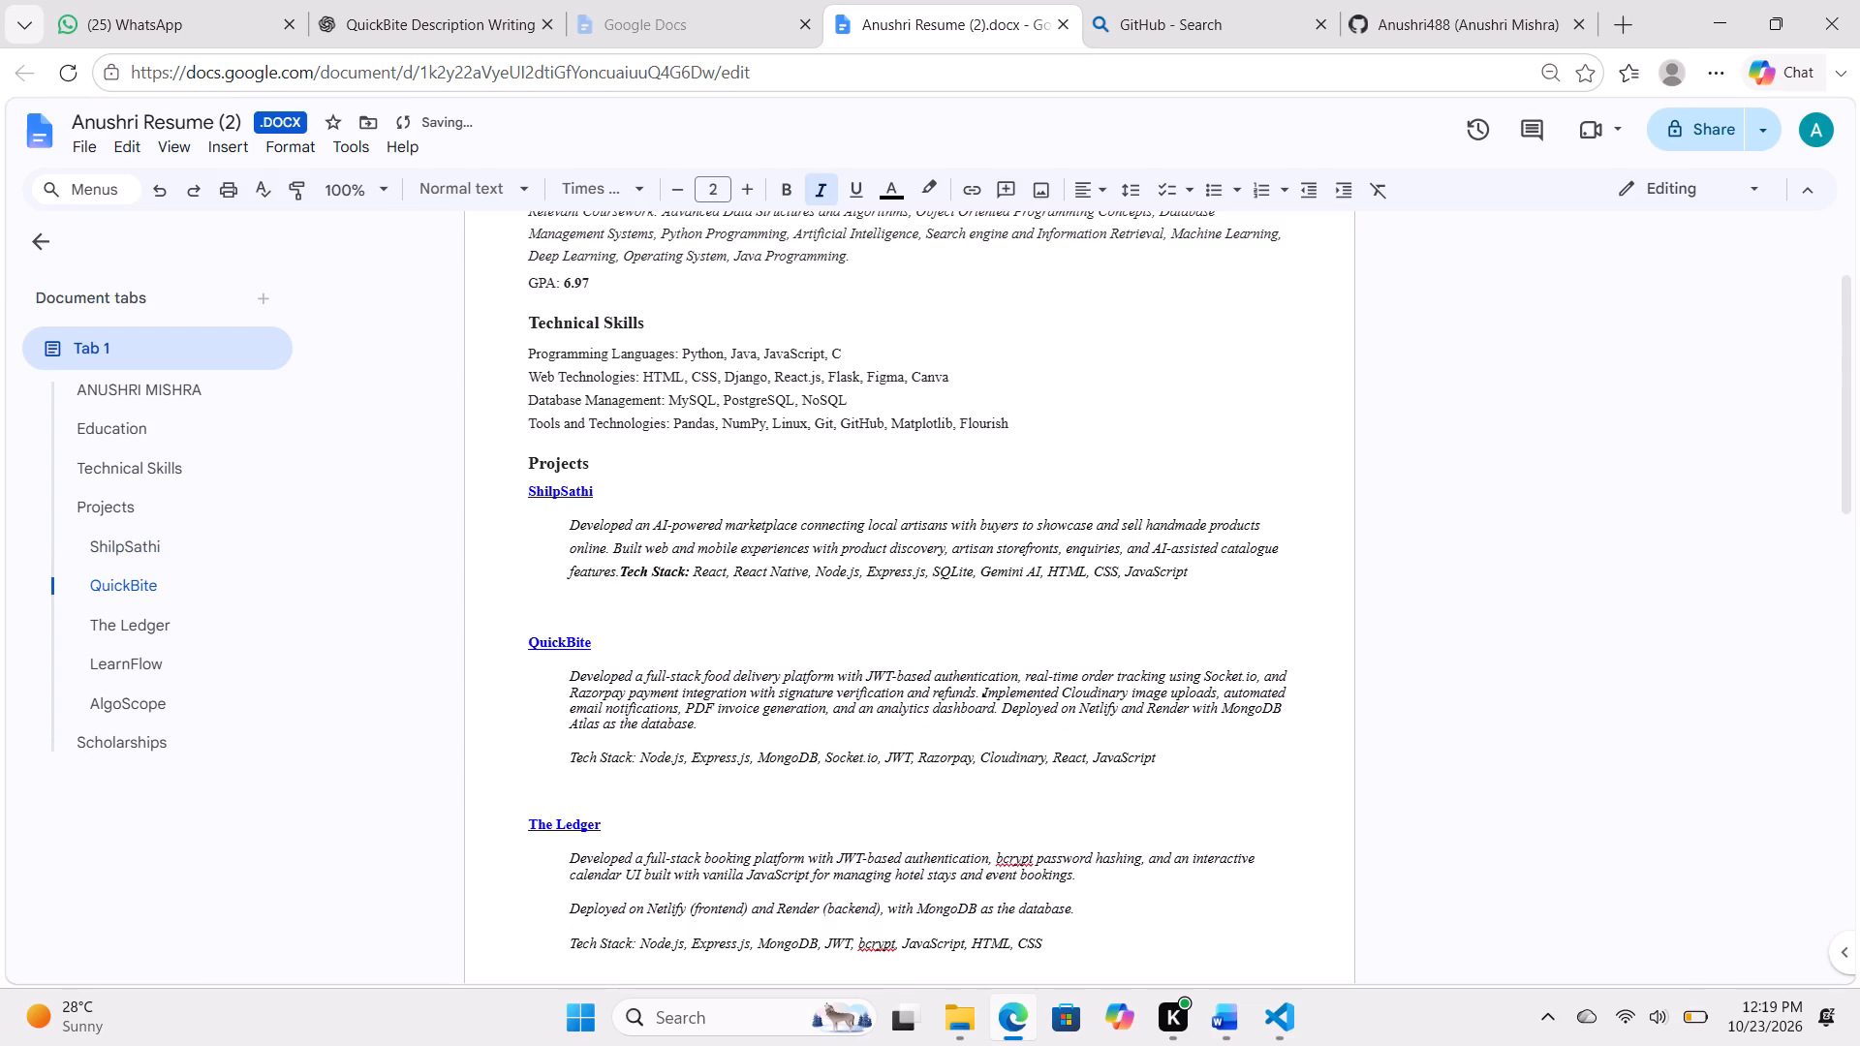
pyautogui.moveTo(704, 732); pyautogui.dragTo(717, 749)
pyautogui.press('BackSpace')
# Merge The Ledger's two description paragraphs and its Tech Stack line into a single paragraph.
pyautogui.scroll(-1, 681, 809)
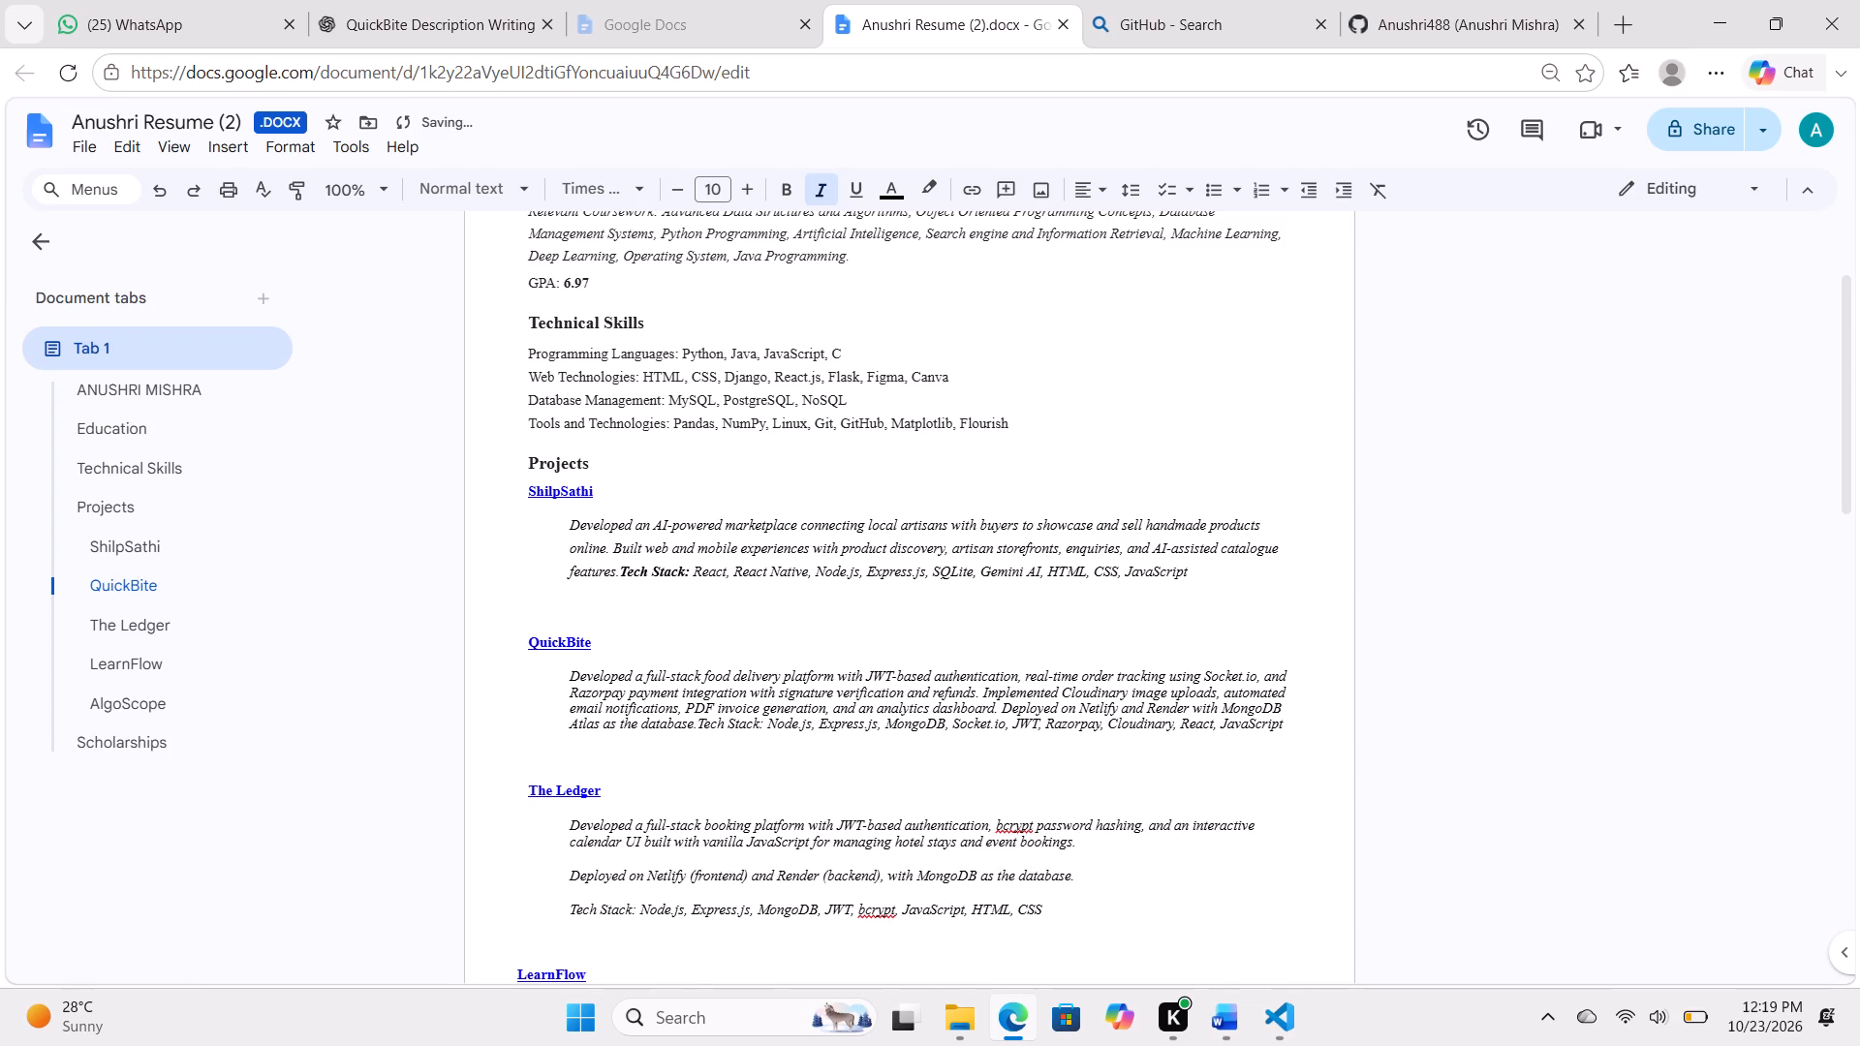
pyautogui.scroll(-1, 681, 809)
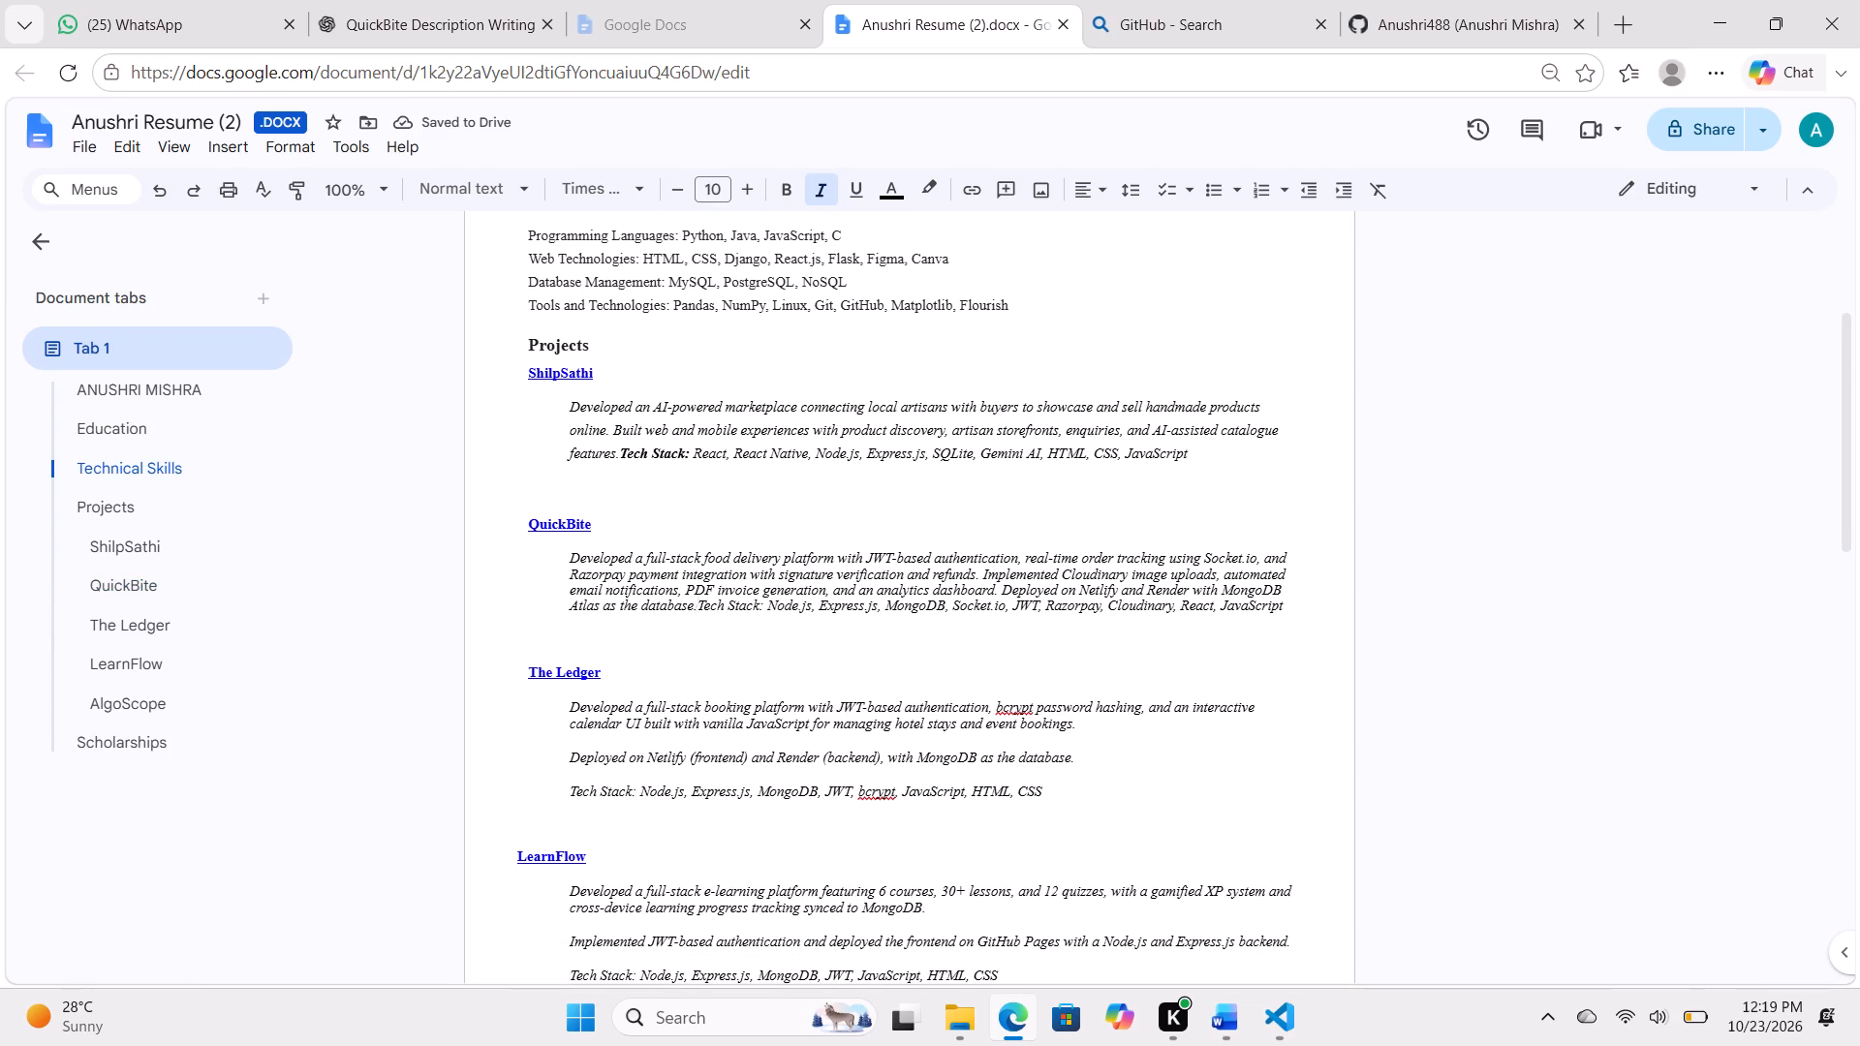
pyautogui.moveTo(1079, 730); pyautogui.dragTo(1095, 745)
pyautogui.press('BackSpace')
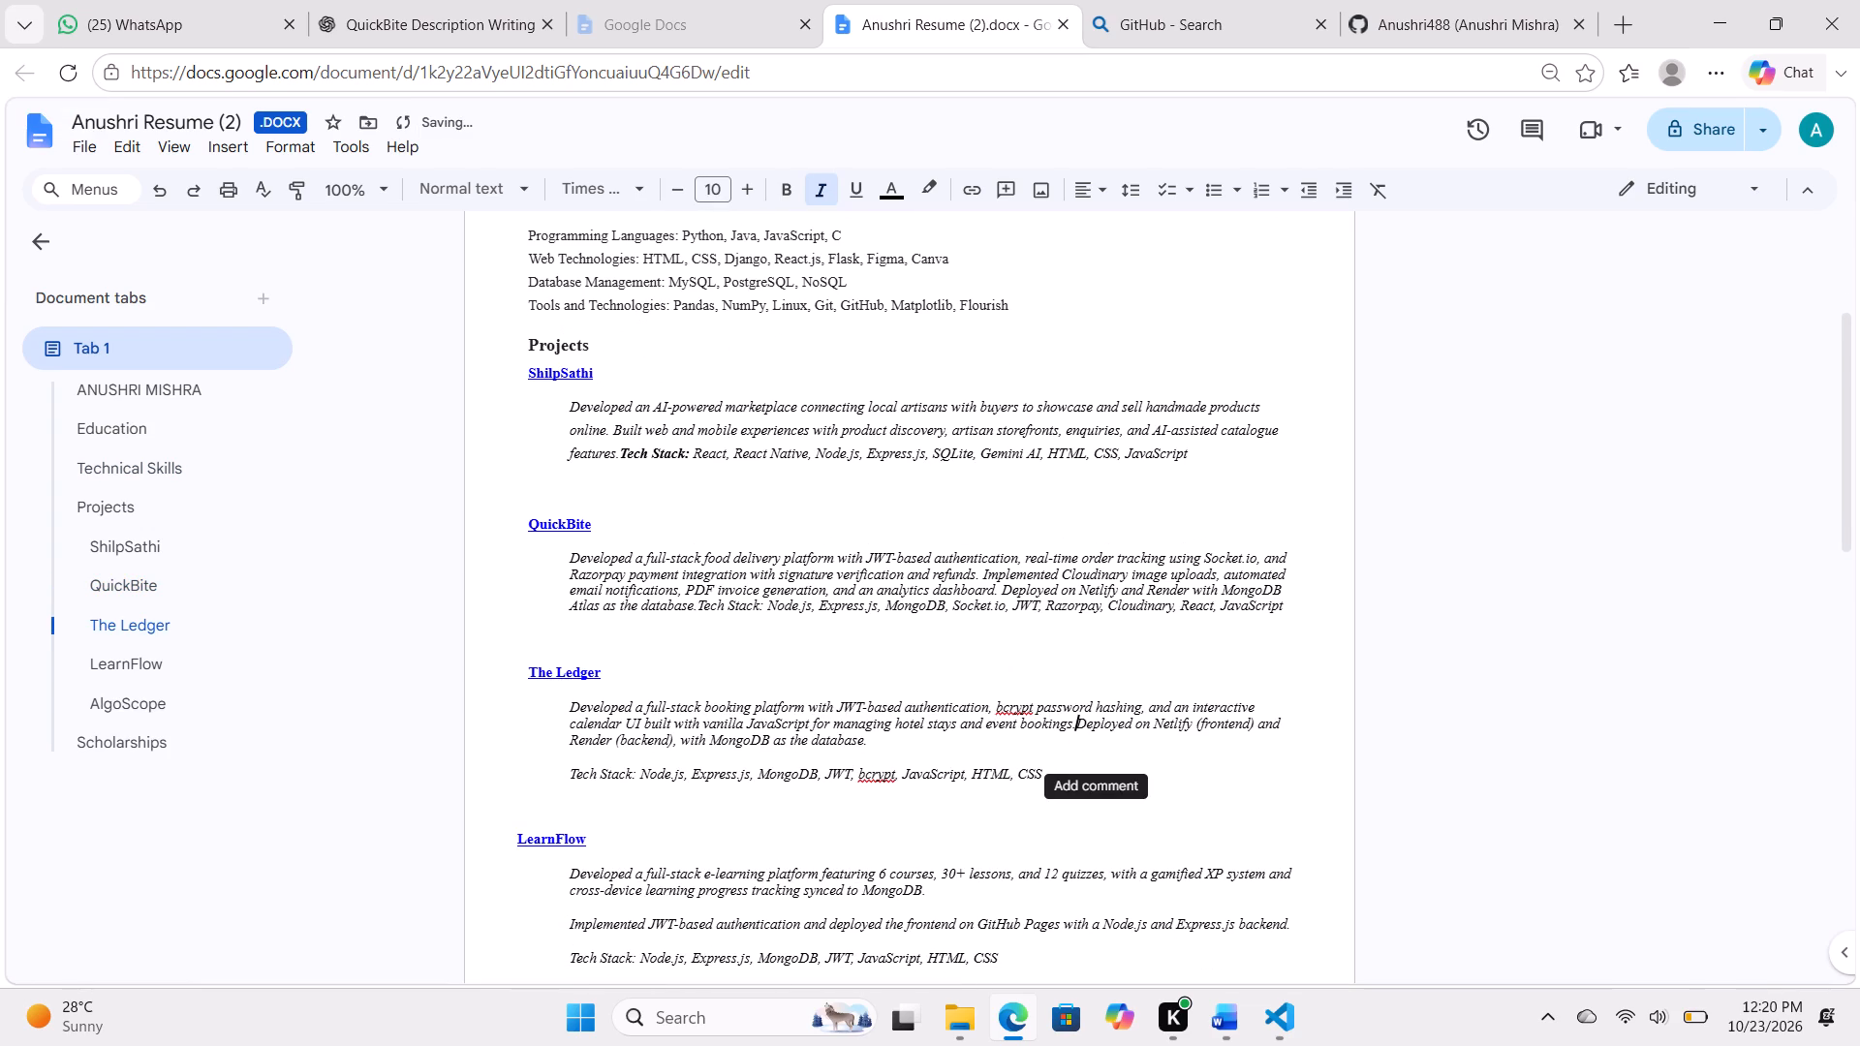
pyautogui.moveTo(877, 747); pyautogui.dragTo(885, 760)
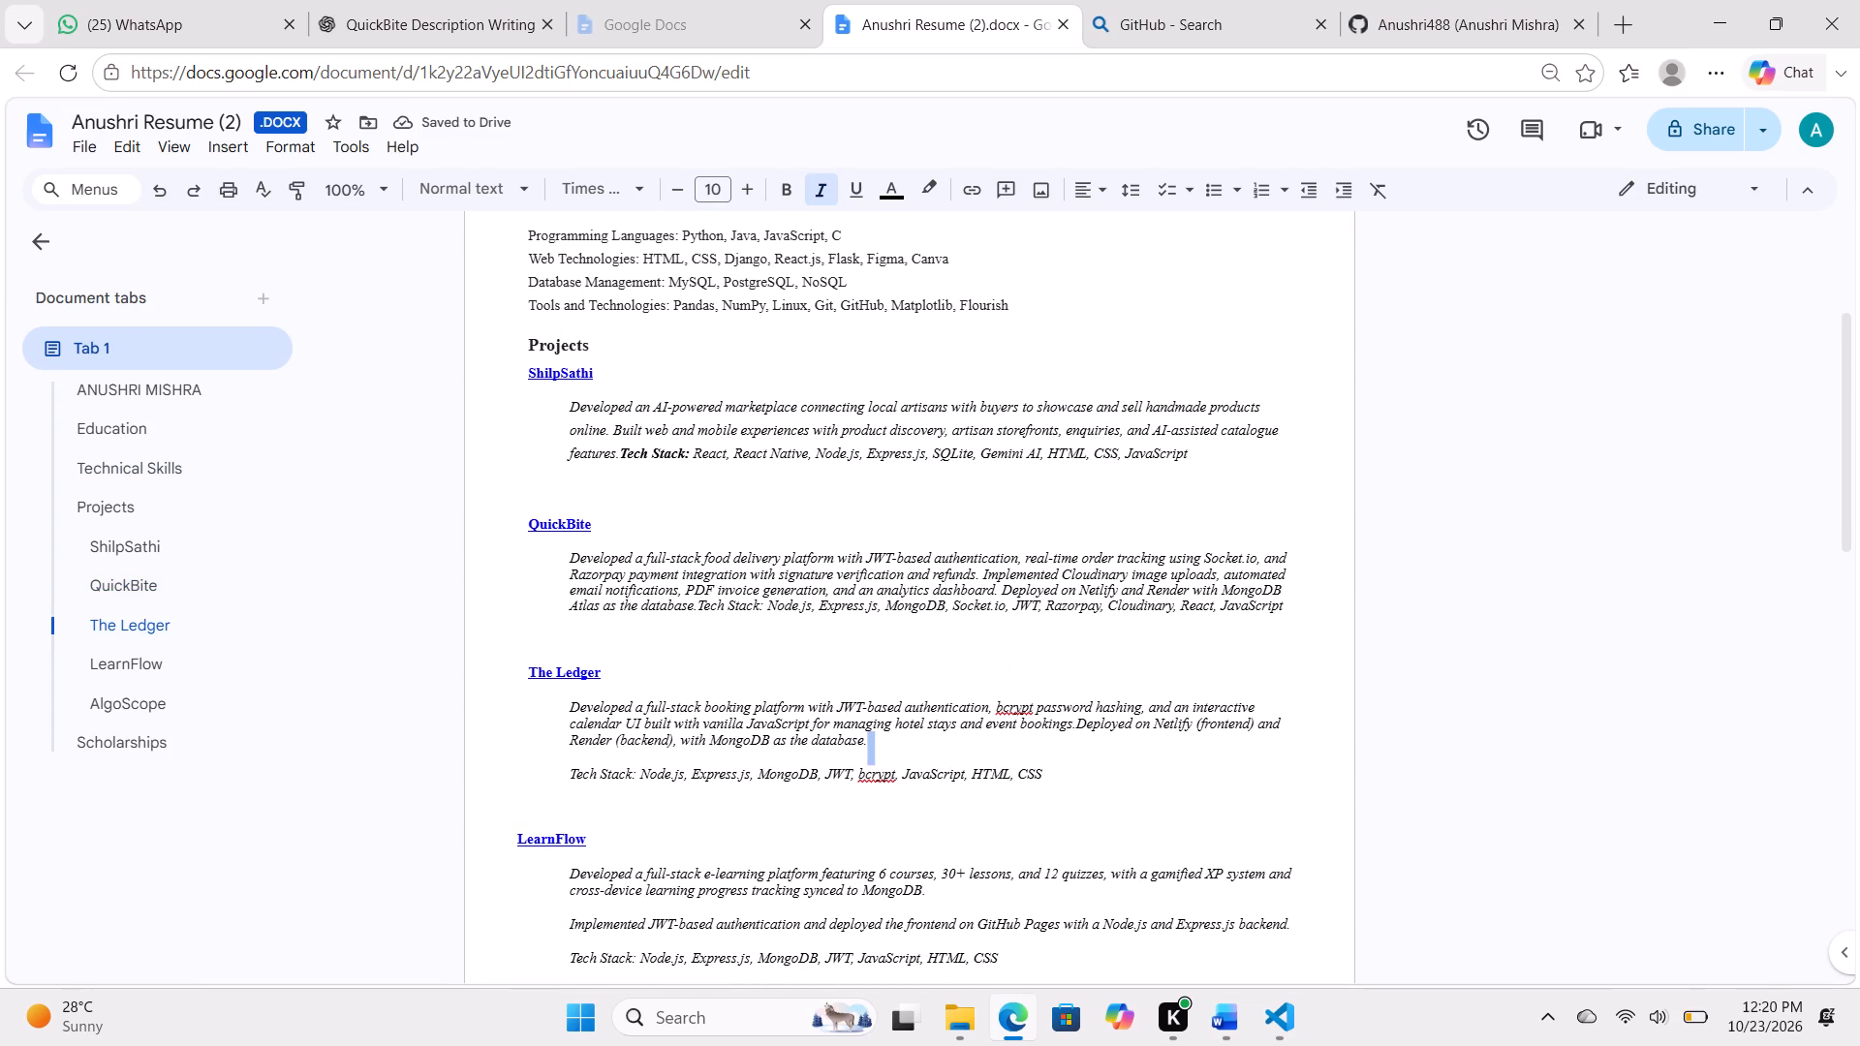
pyautogui.moveTo(885, 760); pyautogui.dragTo(887, 762)
pyautogui.press('BackSpace')
# Merge LearnFlow's two description paragraphs and its Tech Stack line into a single paragraph.
pyautogui.scroll(-1, 763, 782)
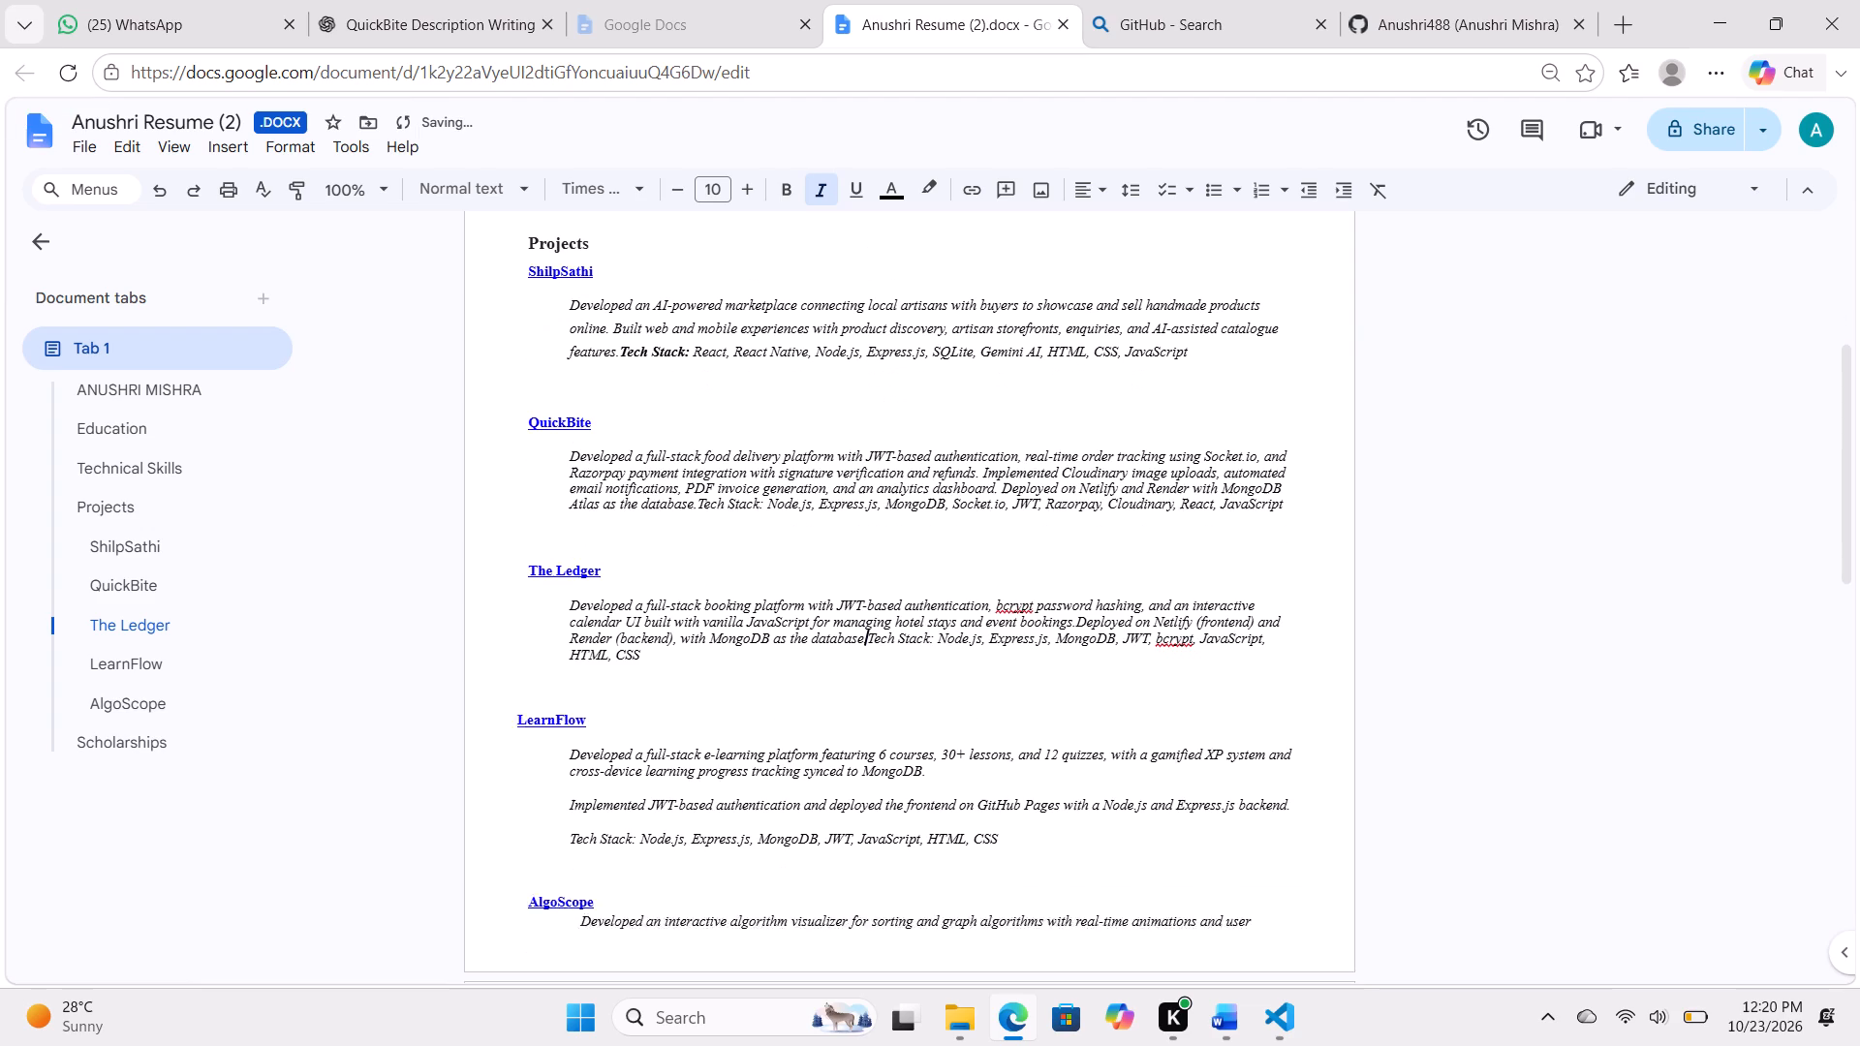
pyautogui.scroll(-1, 763, 782)
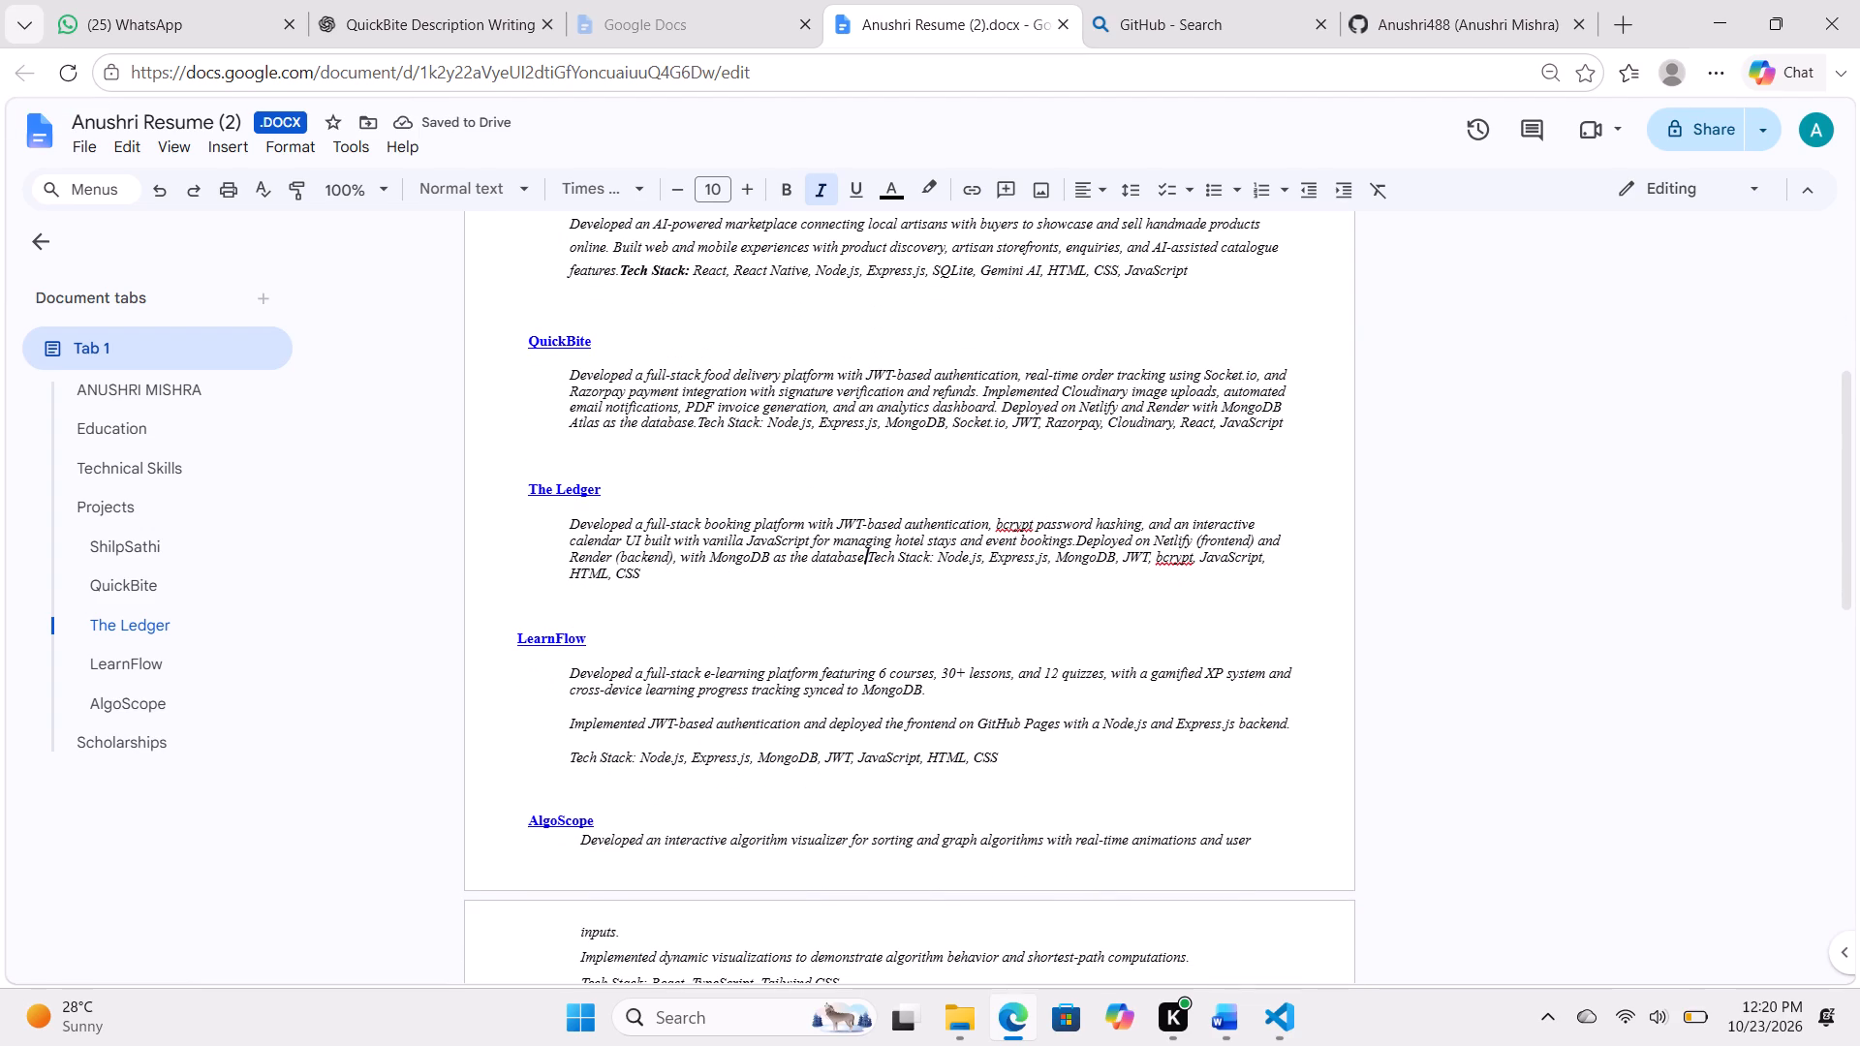
pyautogui.moveTo(930, 690); pyautogui.dragTo(953, 709)
pyautogui.moveTo(953, 709); pyautogui.dragTo(956, 710)
pyautogui.press('BackSpace')
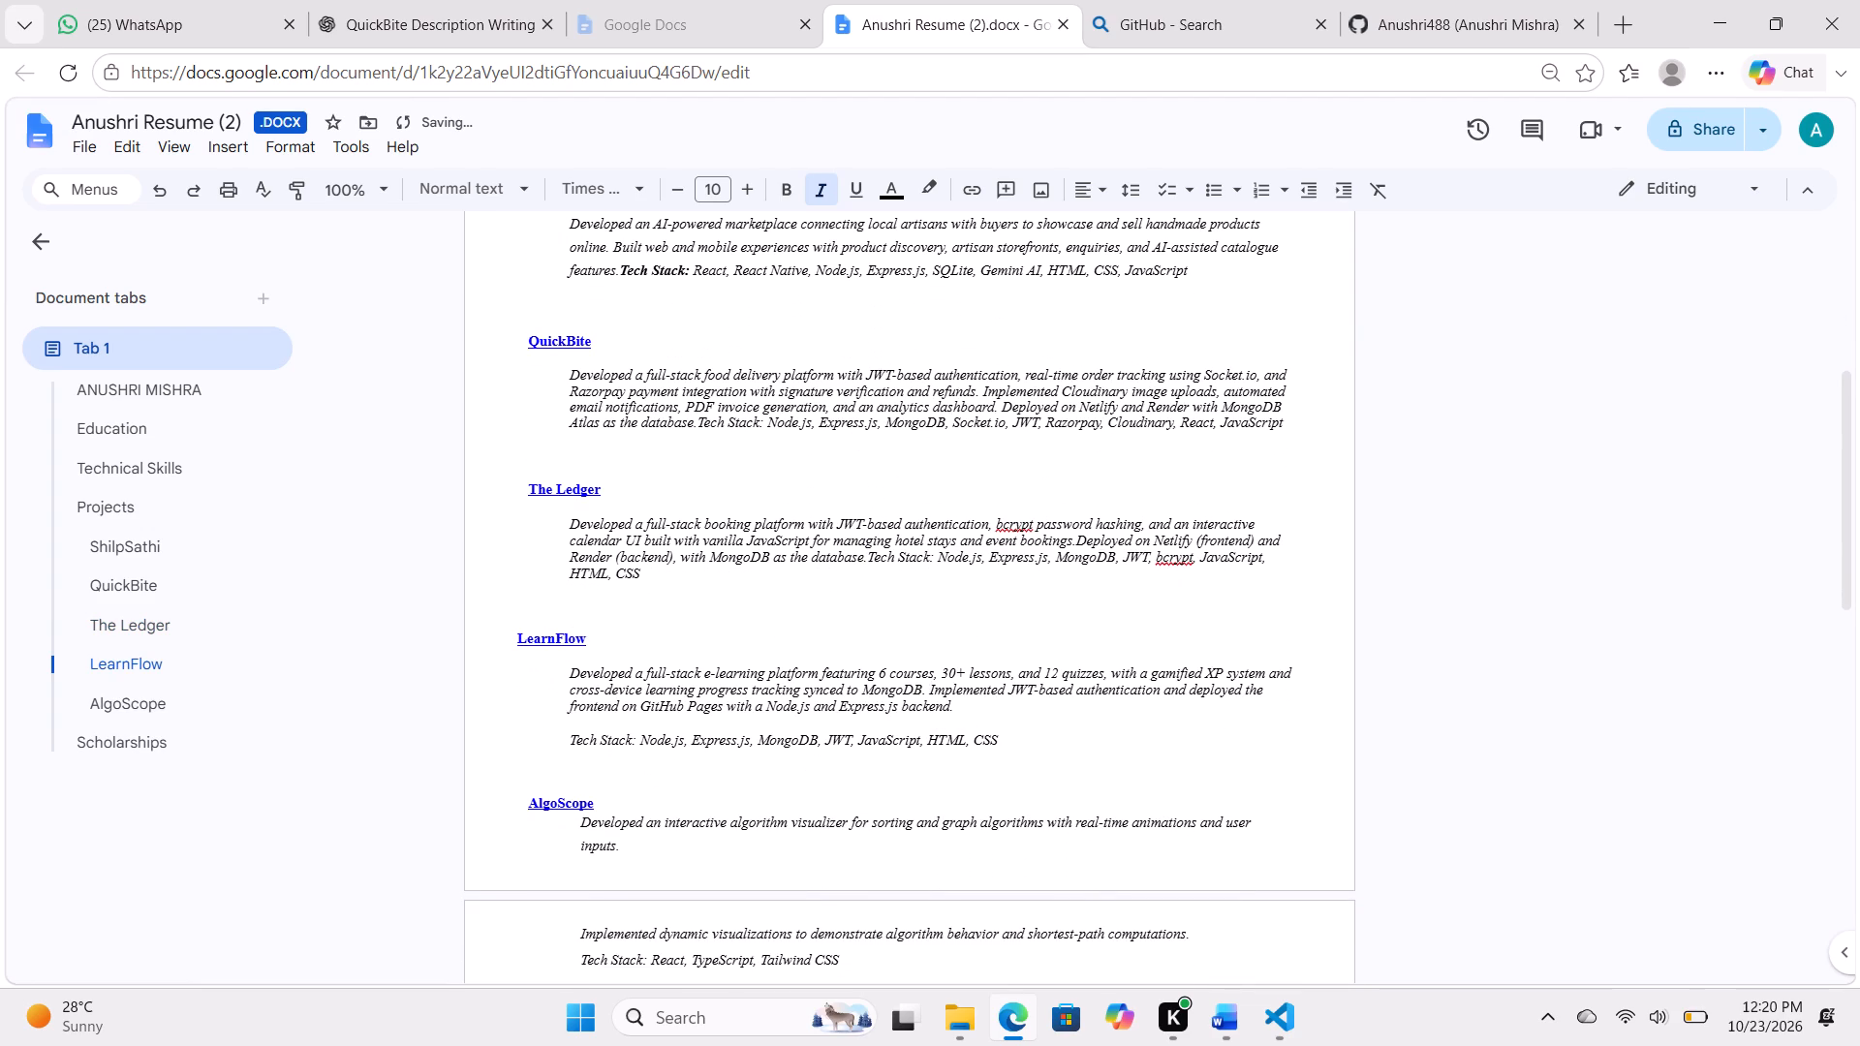
pyautogui.moveTo(953, 712); pyautogui.dragTo(967, 729)
pyautogui.press('BackSpace')
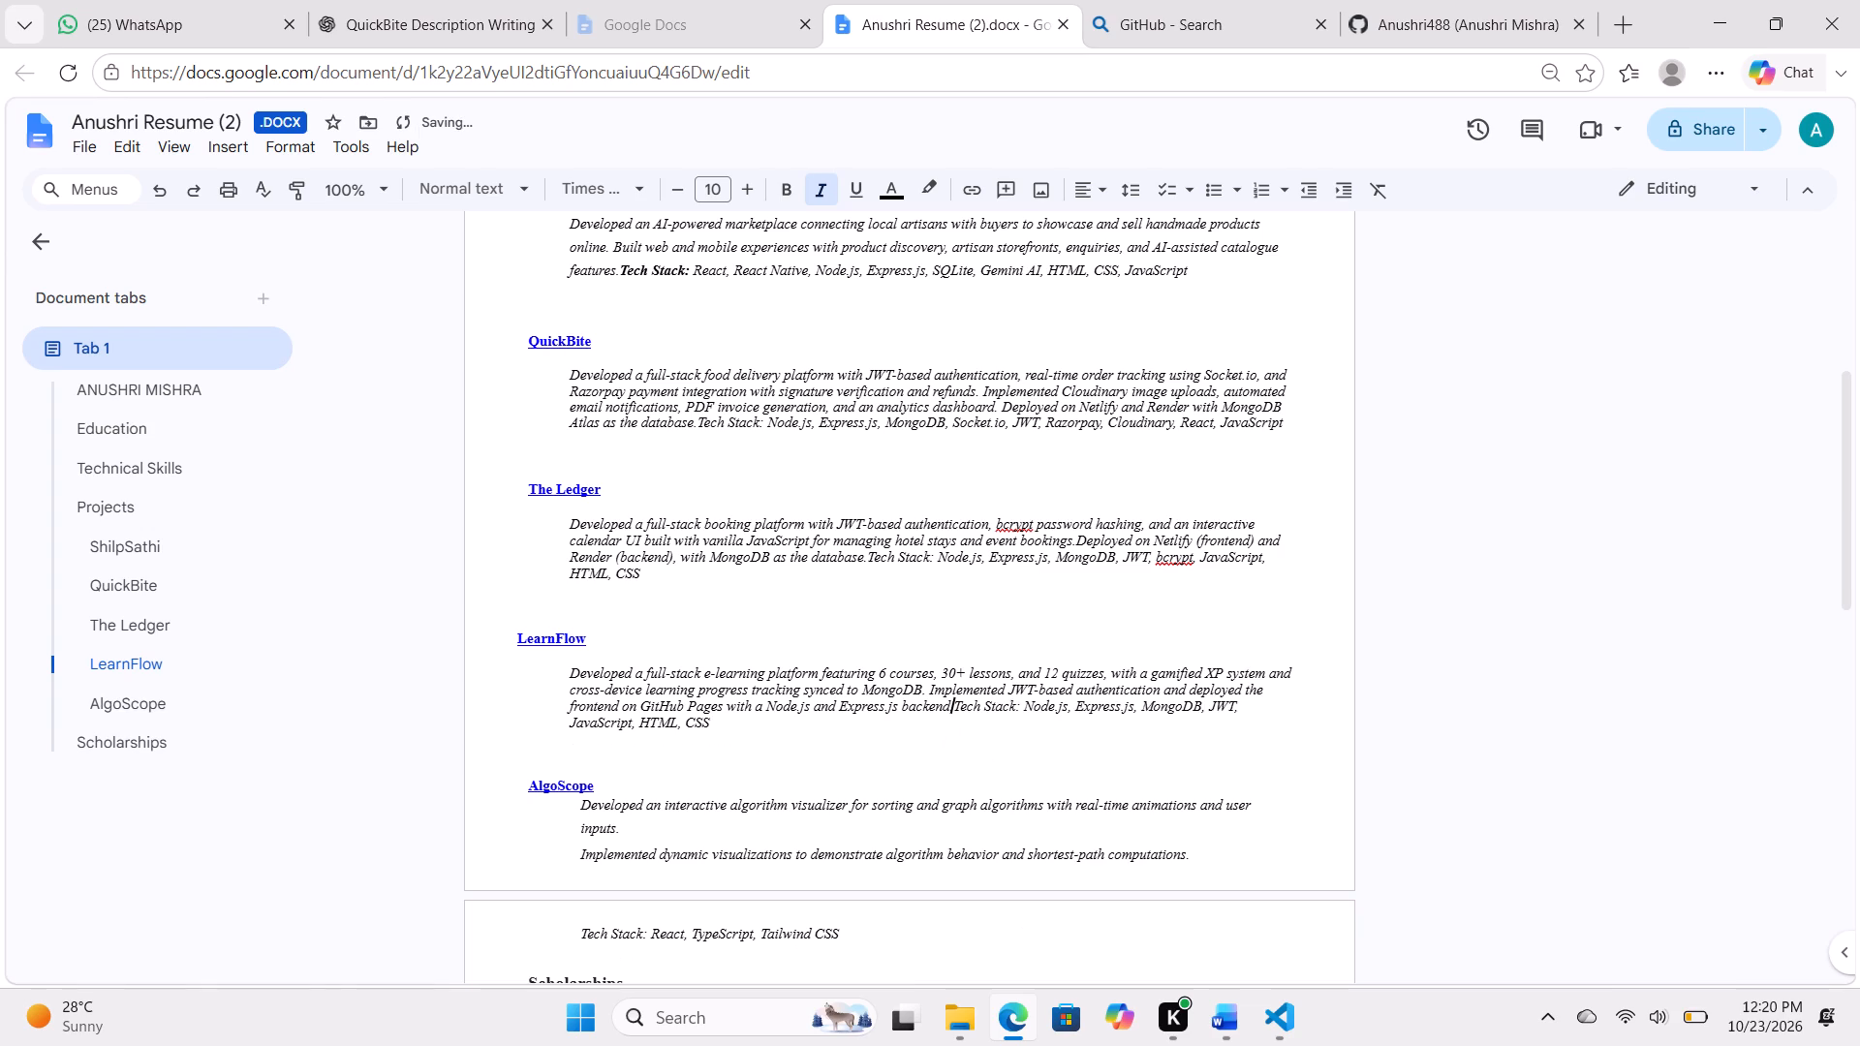
# Join AlgoScope's "Implemented dynamic visualizations" sentence to the paragraph before it.
pyautogui.moveTo(647, 825); pyautogui.dragTo(657, 836)
pyautogui.press('BackSpace')
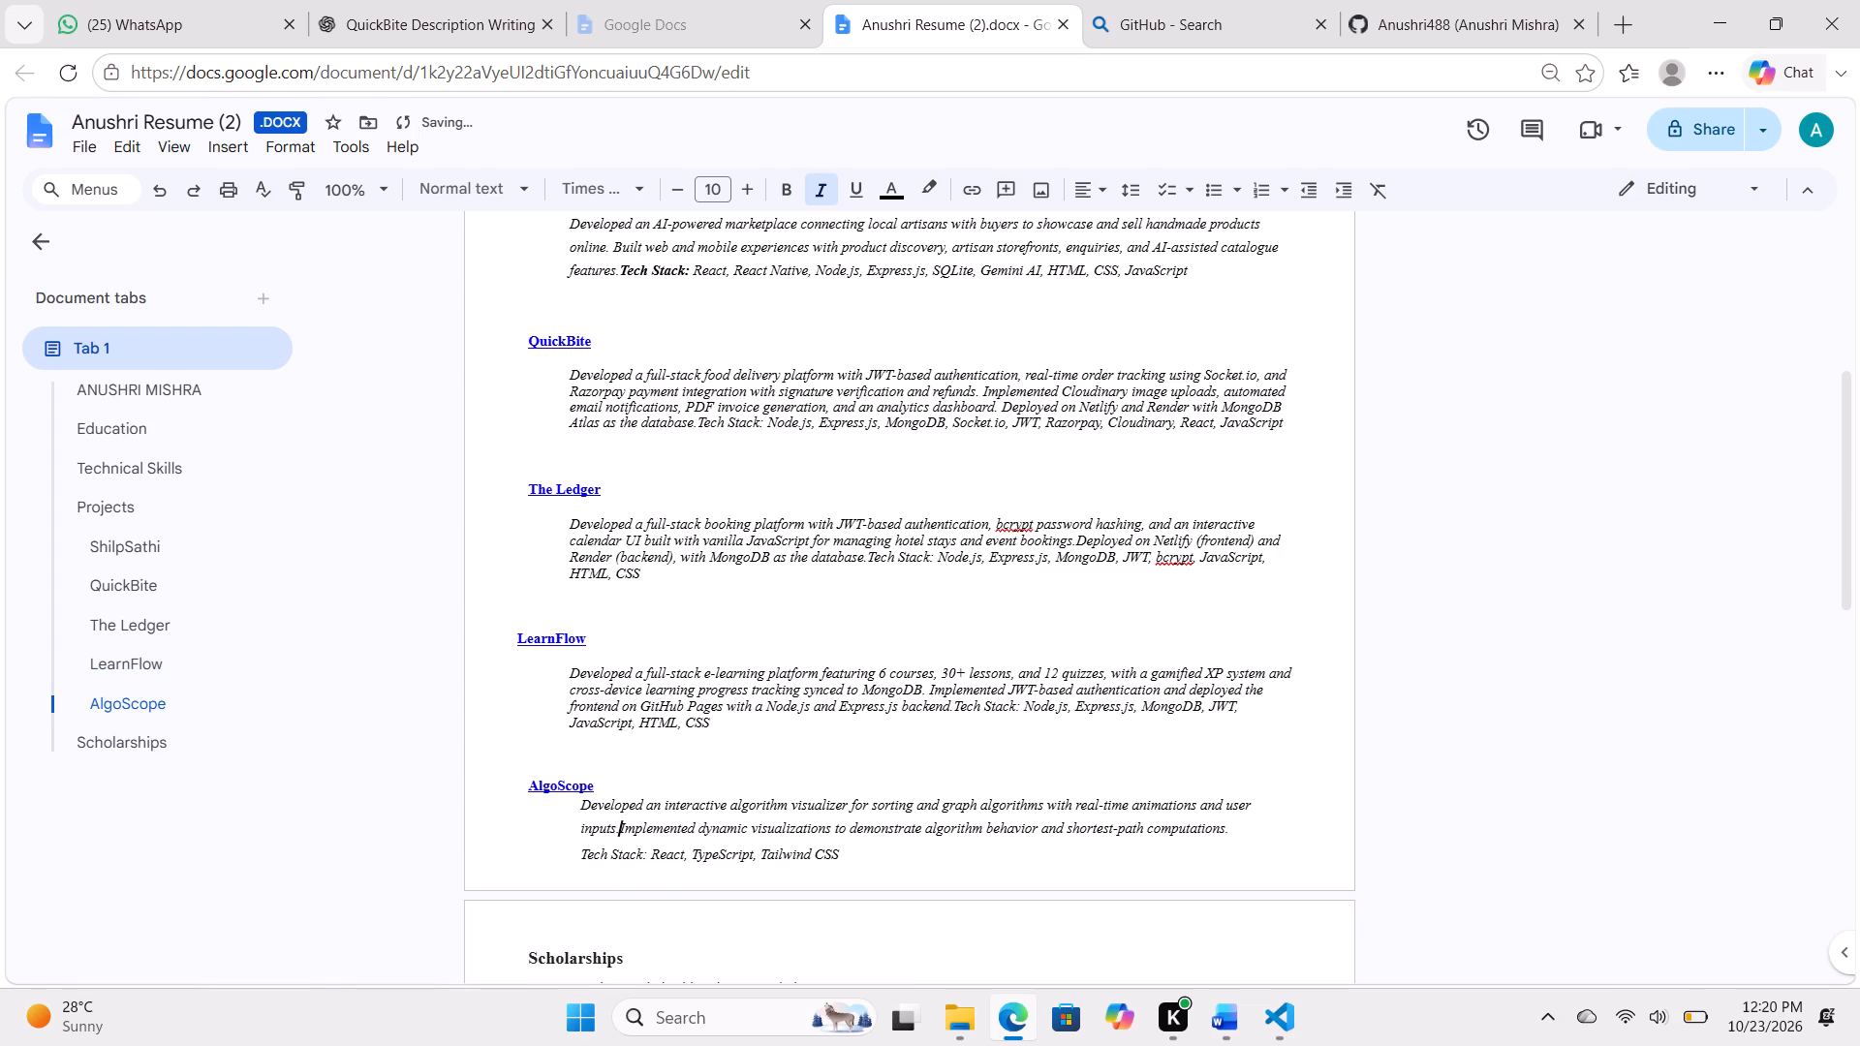
# Remove the empty space between the ShilpSathi entry and the QuickBite heading.
pyautogui.scroll(-3, 1128, 844)
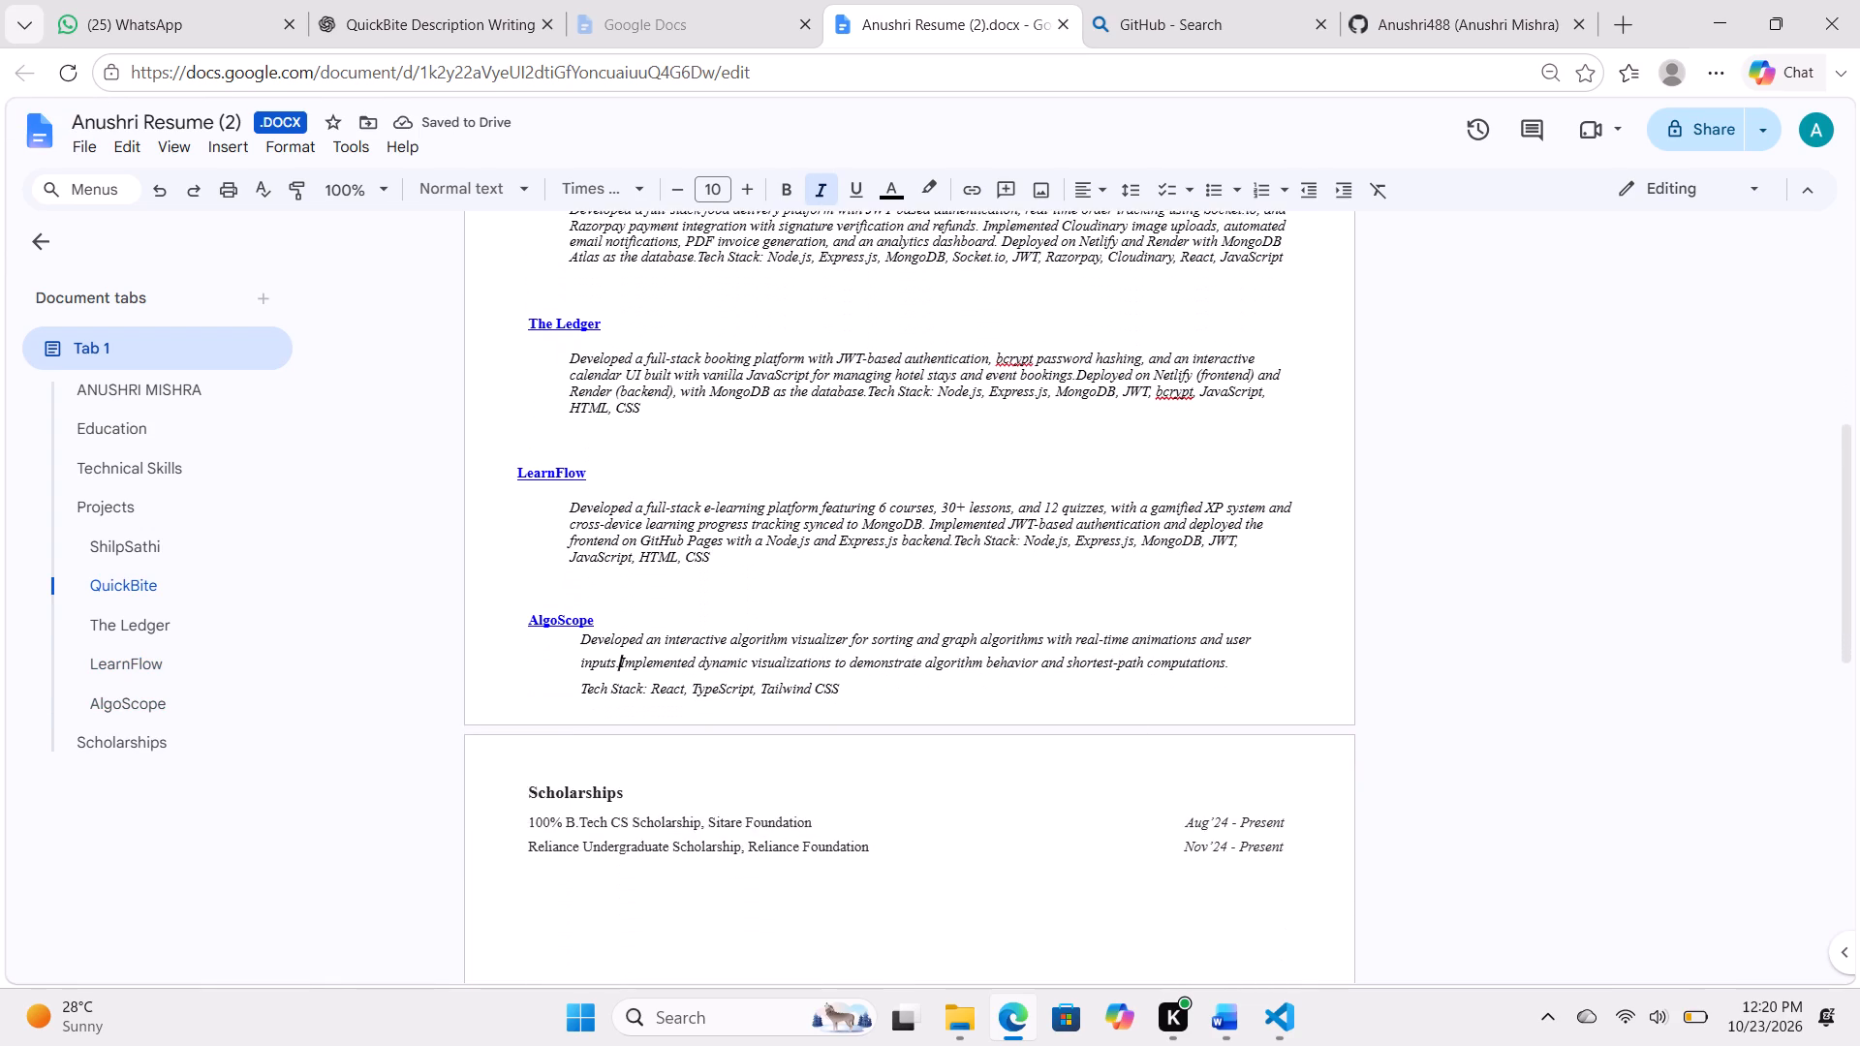
pyautogui.scroll(-1, 1128, 844)
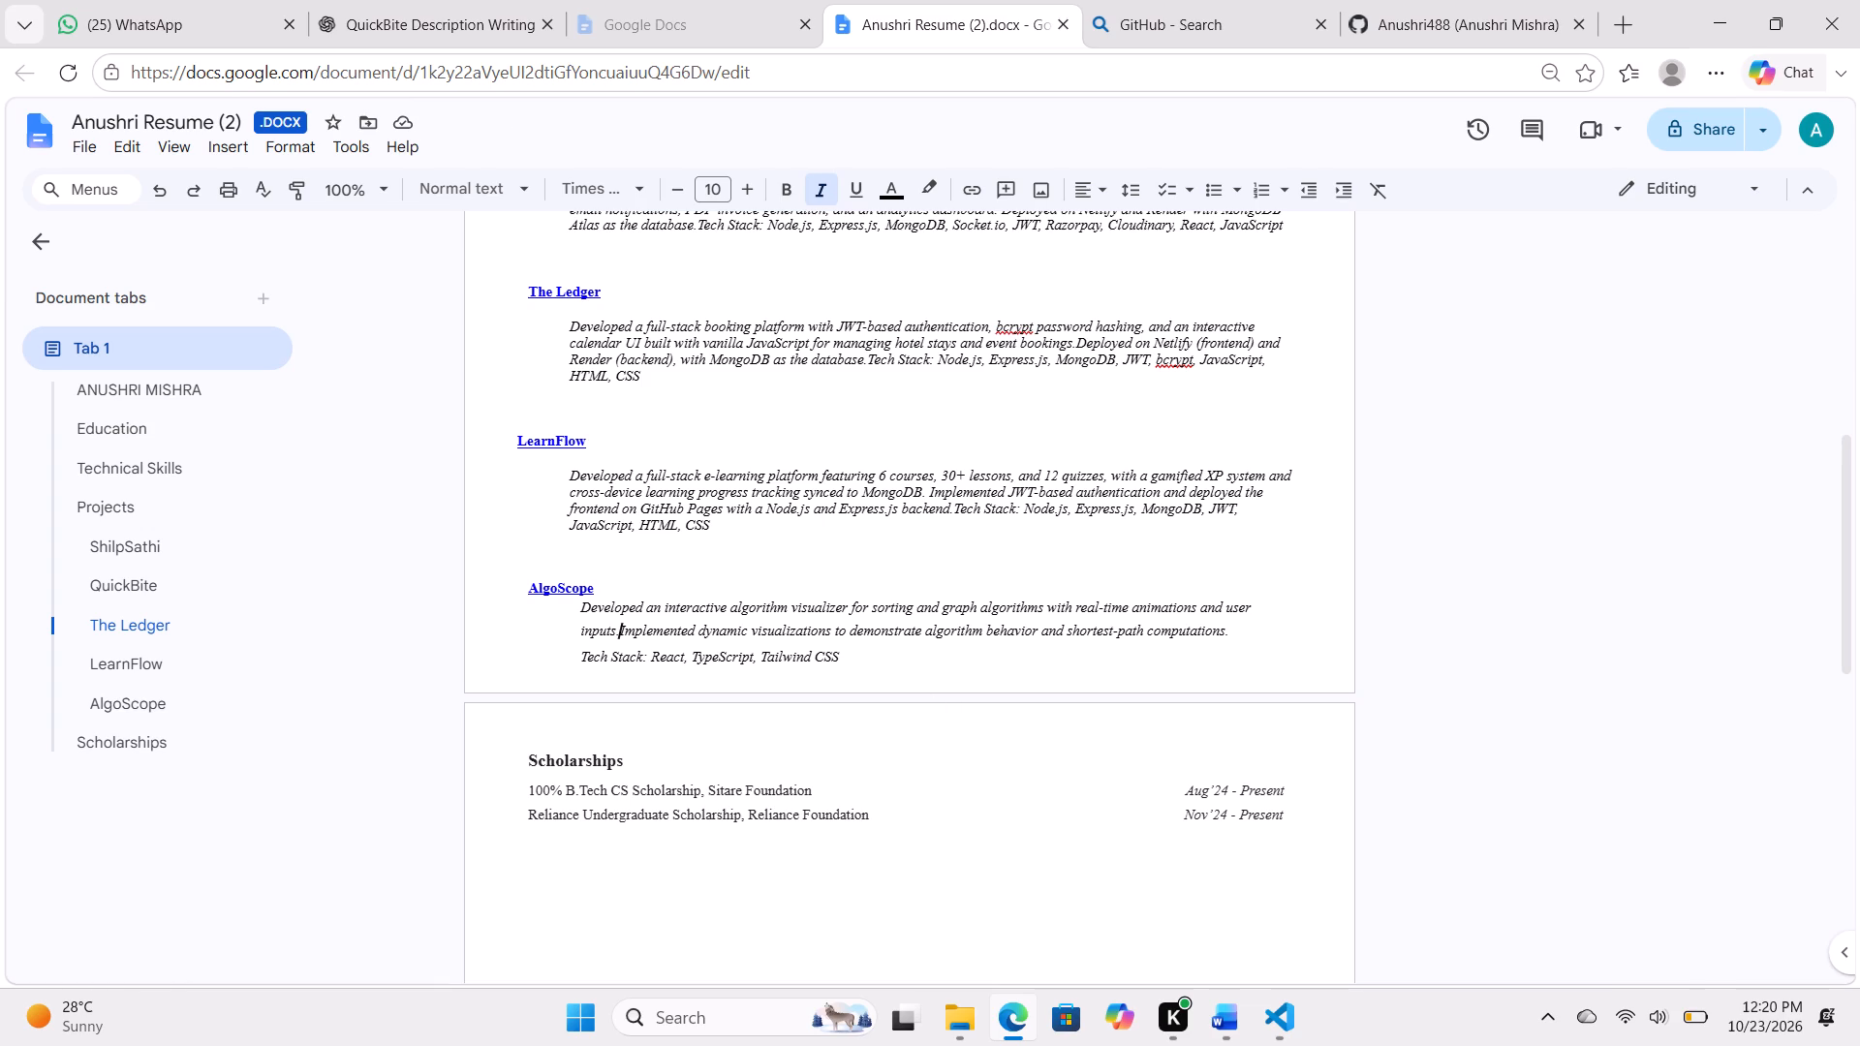
pyautogui.scroll(2, 917, 680)
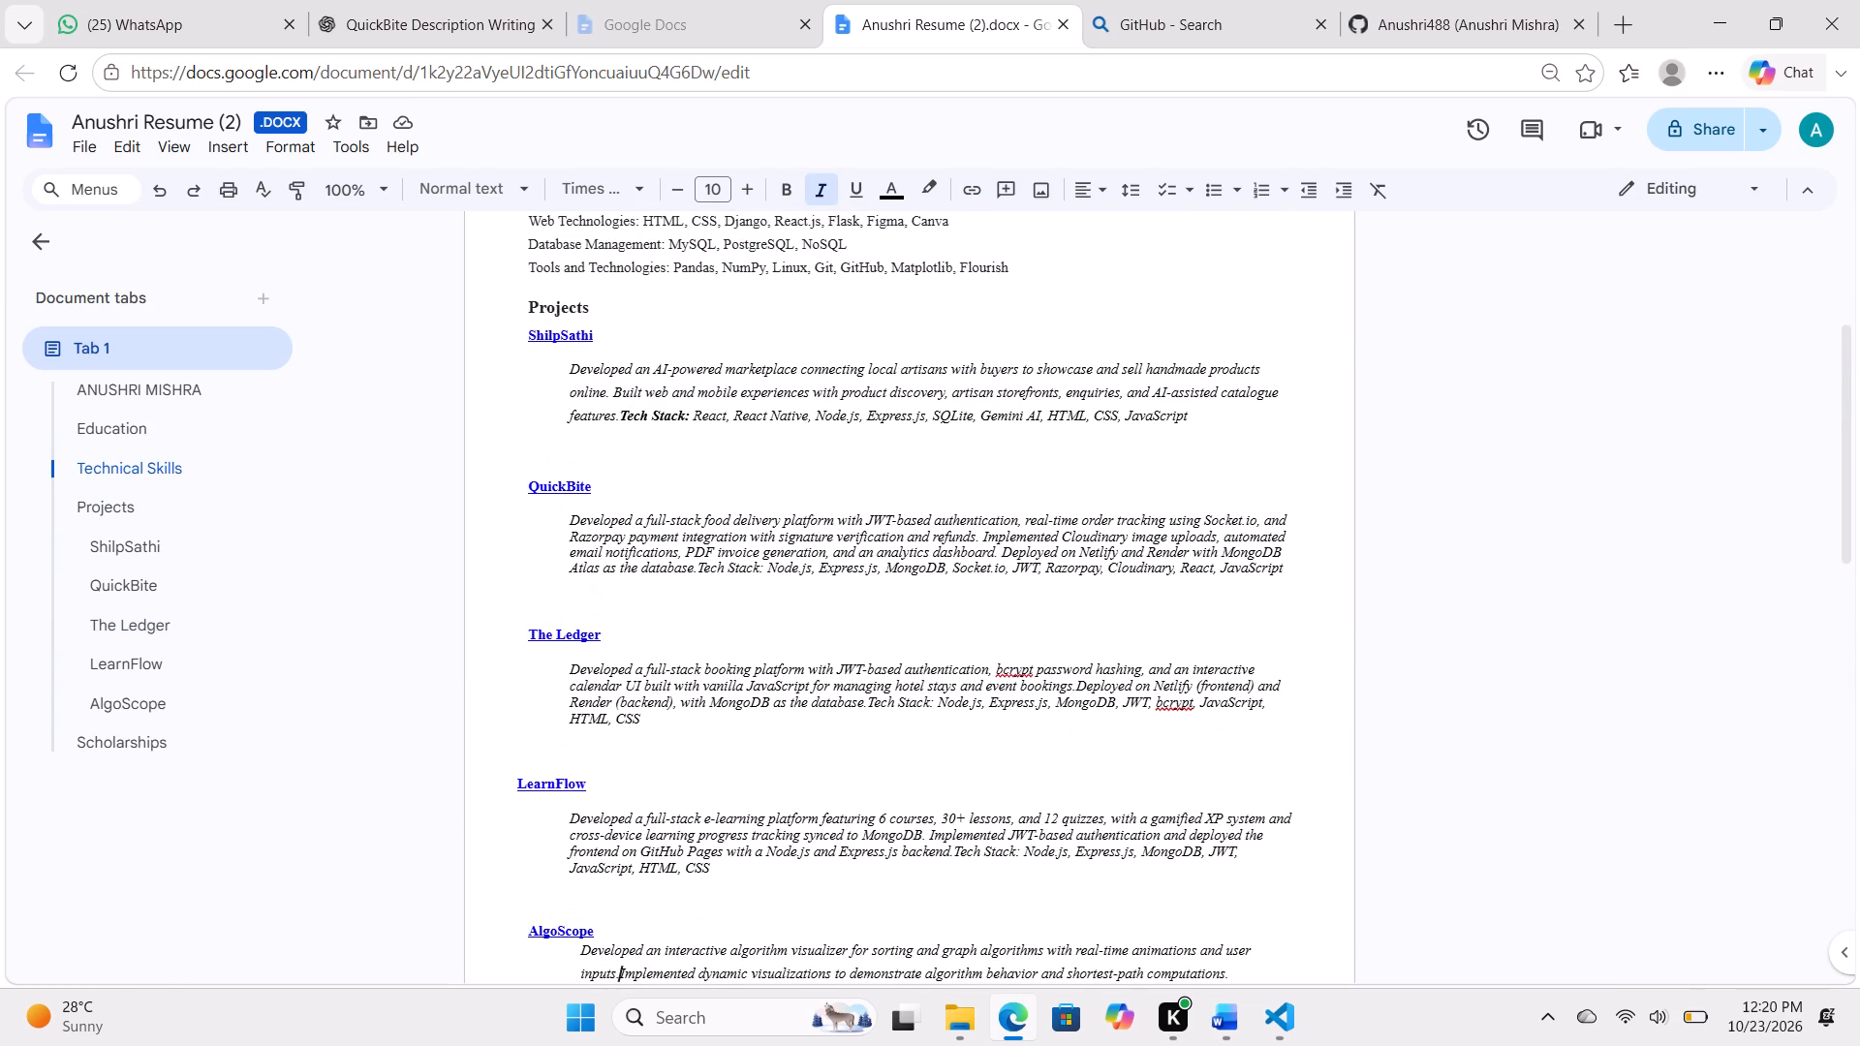
pyautogui.moveTo(563, 455); pyautogui.dragTo(503, 451)
pyautogui.press('BackSpace')
pyautogui.press('BackSpace')
pyautogui.press('BackSpace')
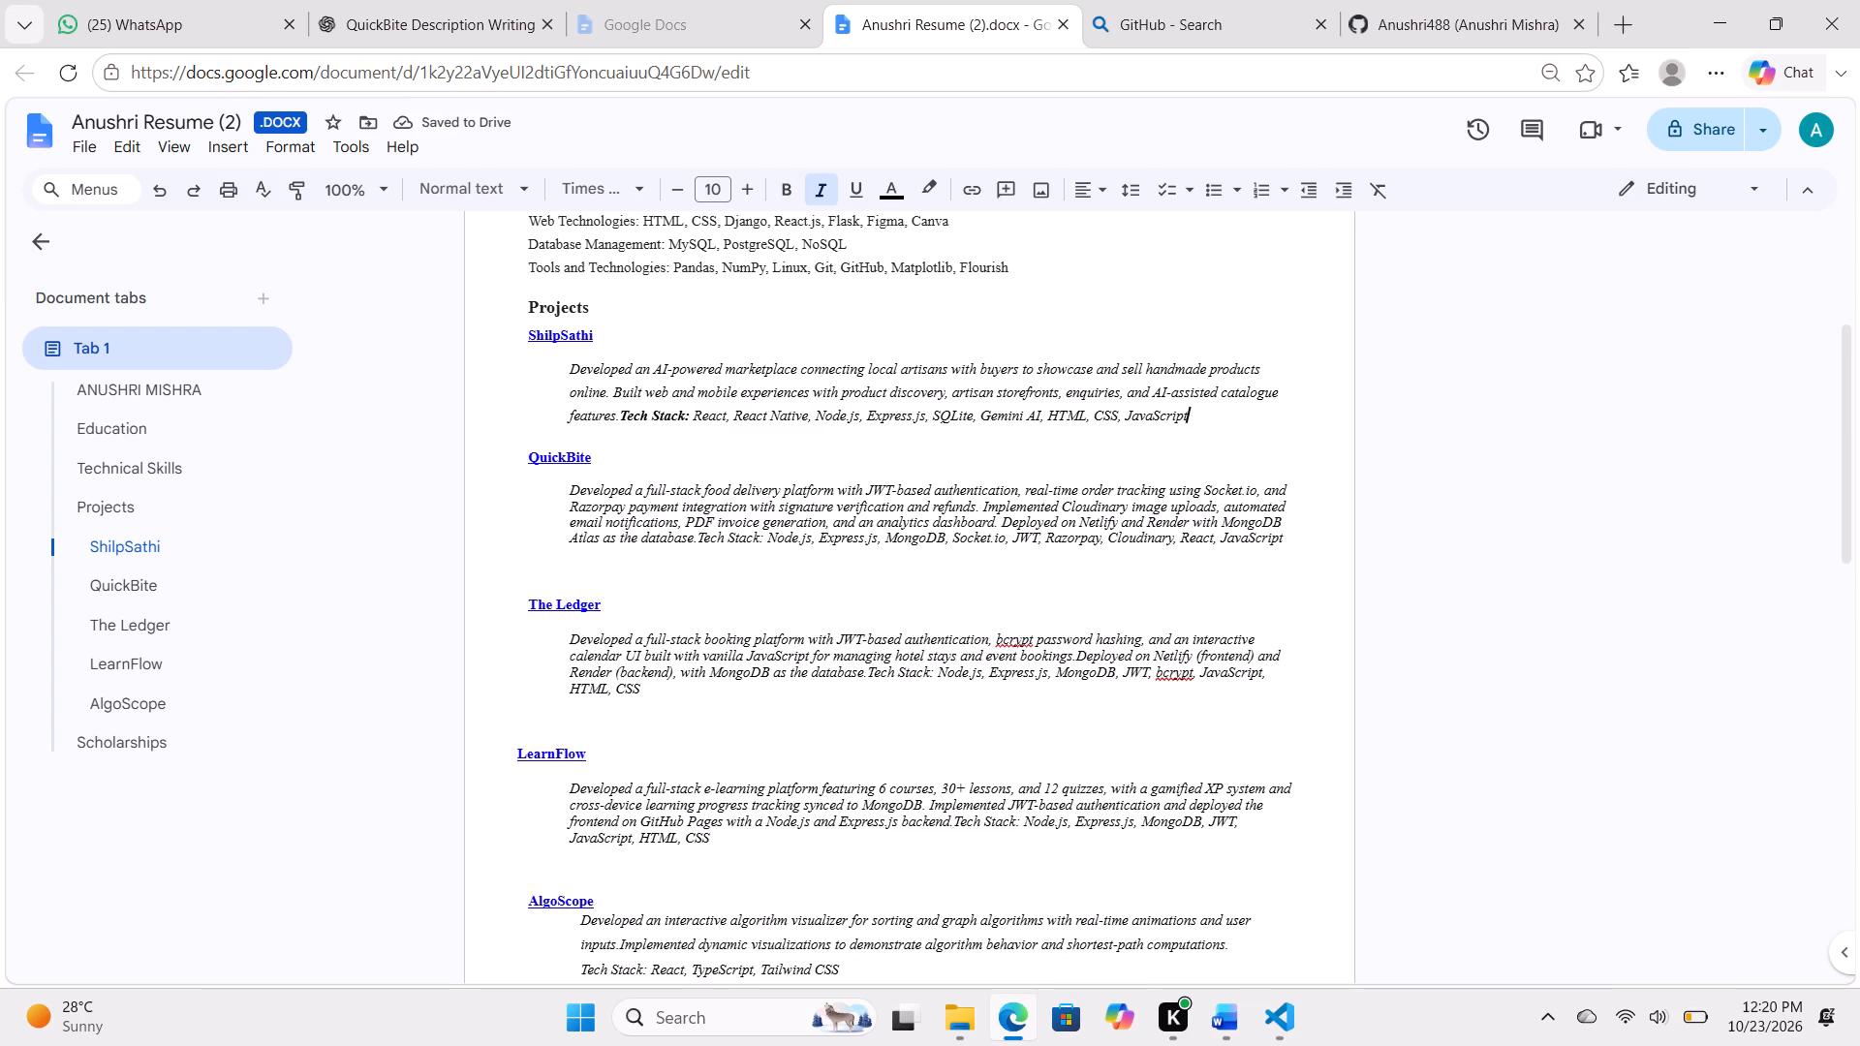
# Remove the empty space between the QuickBite entry and The Ledger heading.
pyautogui.click(486, 567)
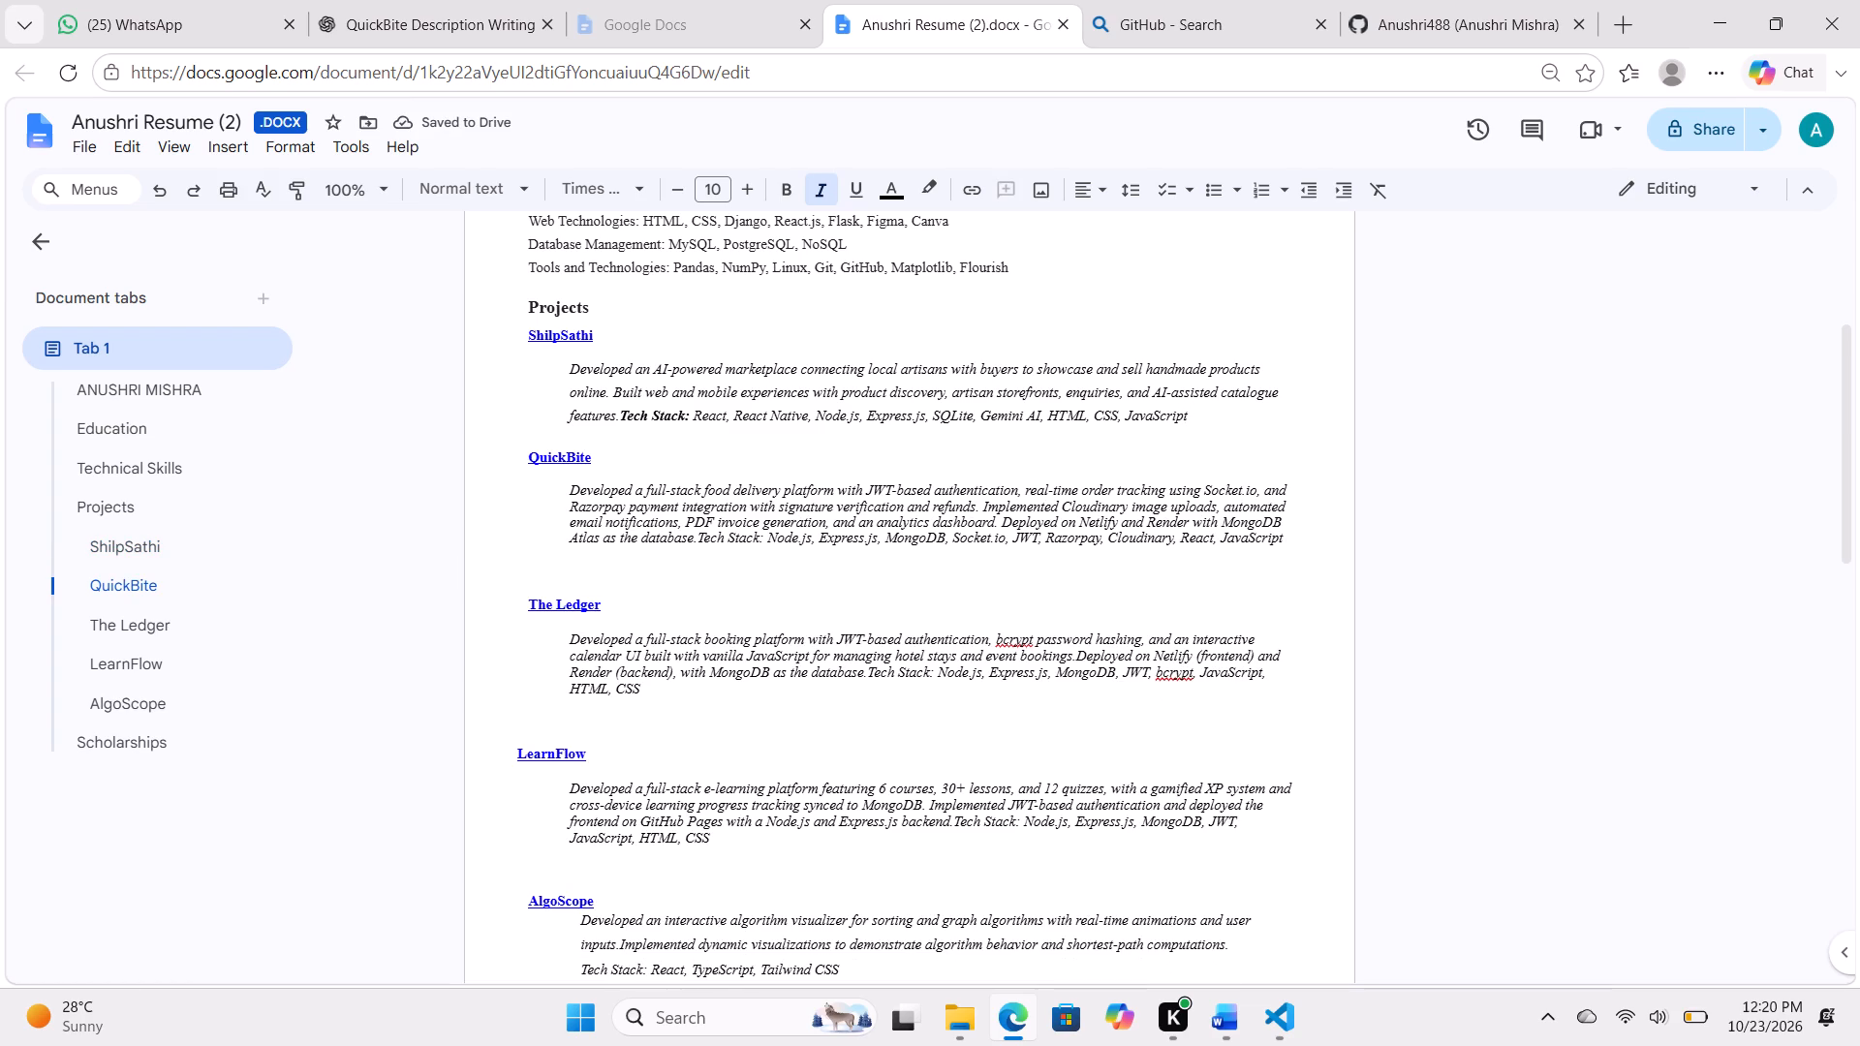
pyautogui.press('BackSpace')
pyautogui.press('BackSpace')
pyautogui.scroll(-2, 486, 567)
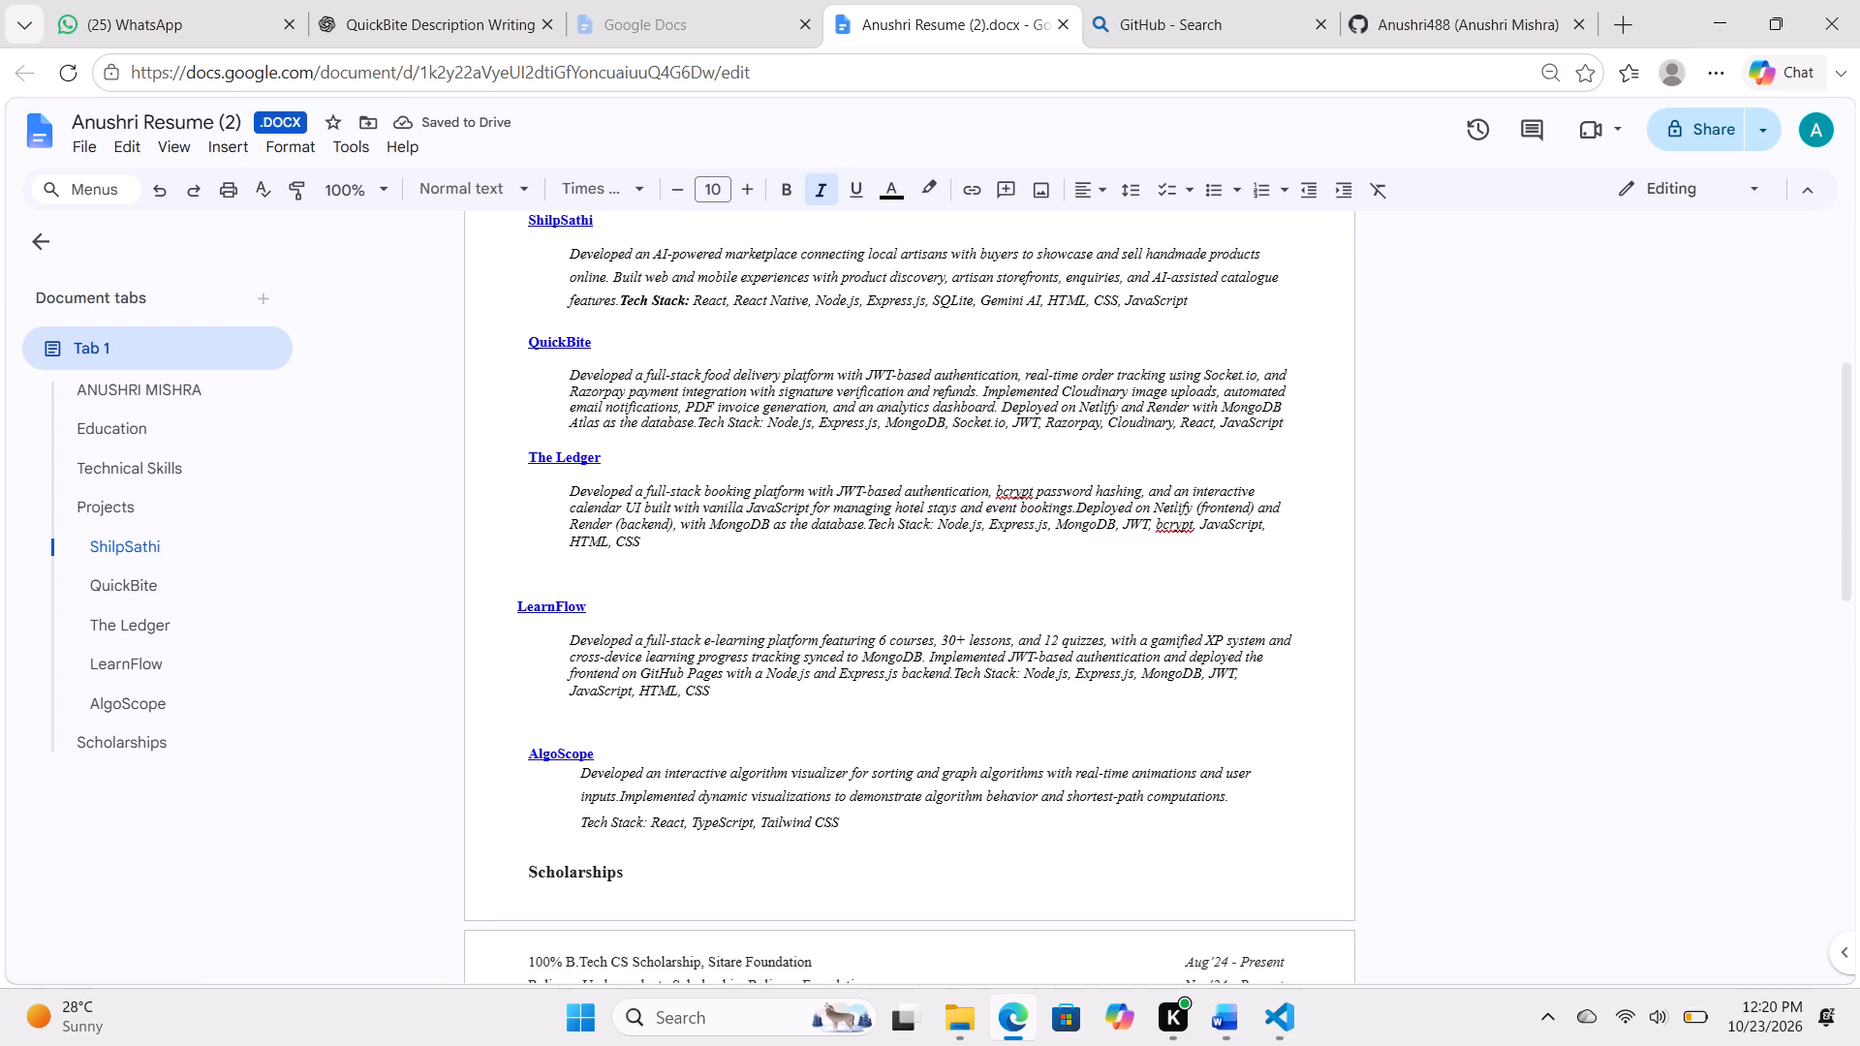
# Remove the empty space between The Ledger entry and the LearnFlow heading.
pyautogui.click(485, 580)
pyautogui.press('BackSpace')
pyautogui.press('BackSpace')
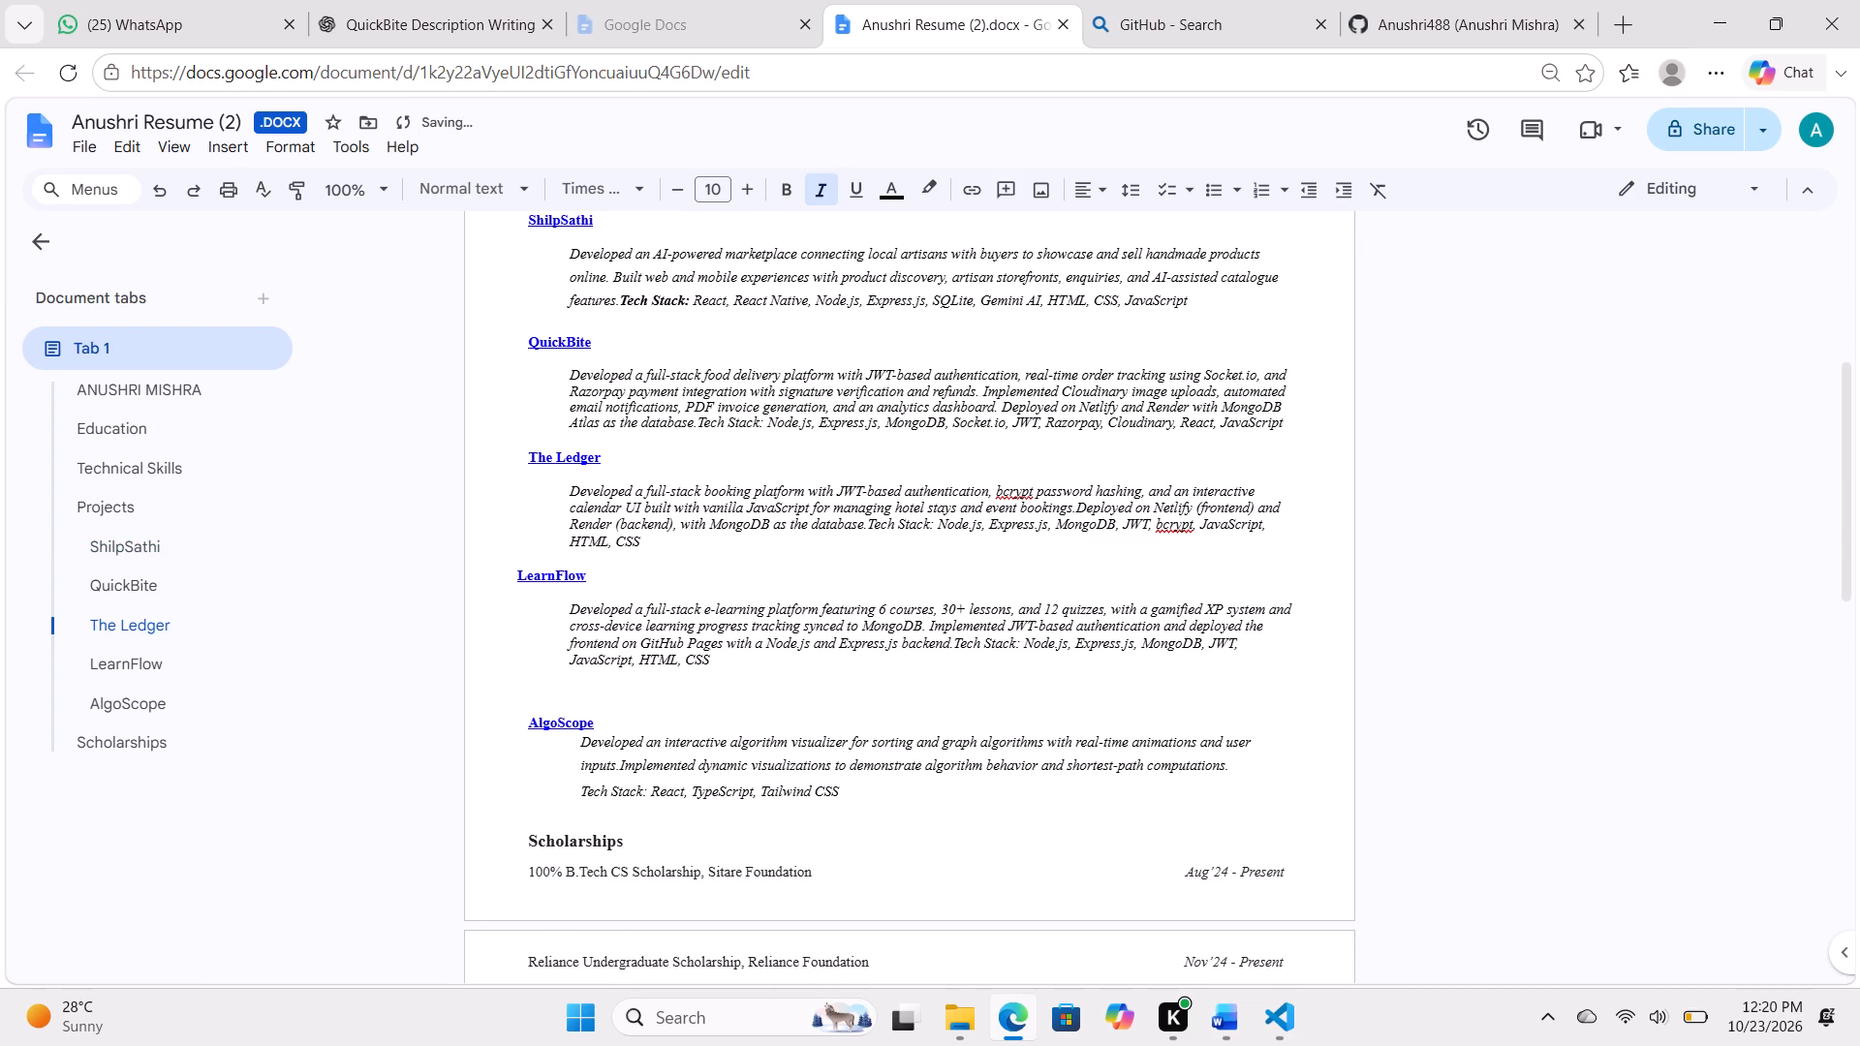
# Remove the empty space between the LearnFlow entry and the AlgoScope heading.
pyautogui.click(498, 691)
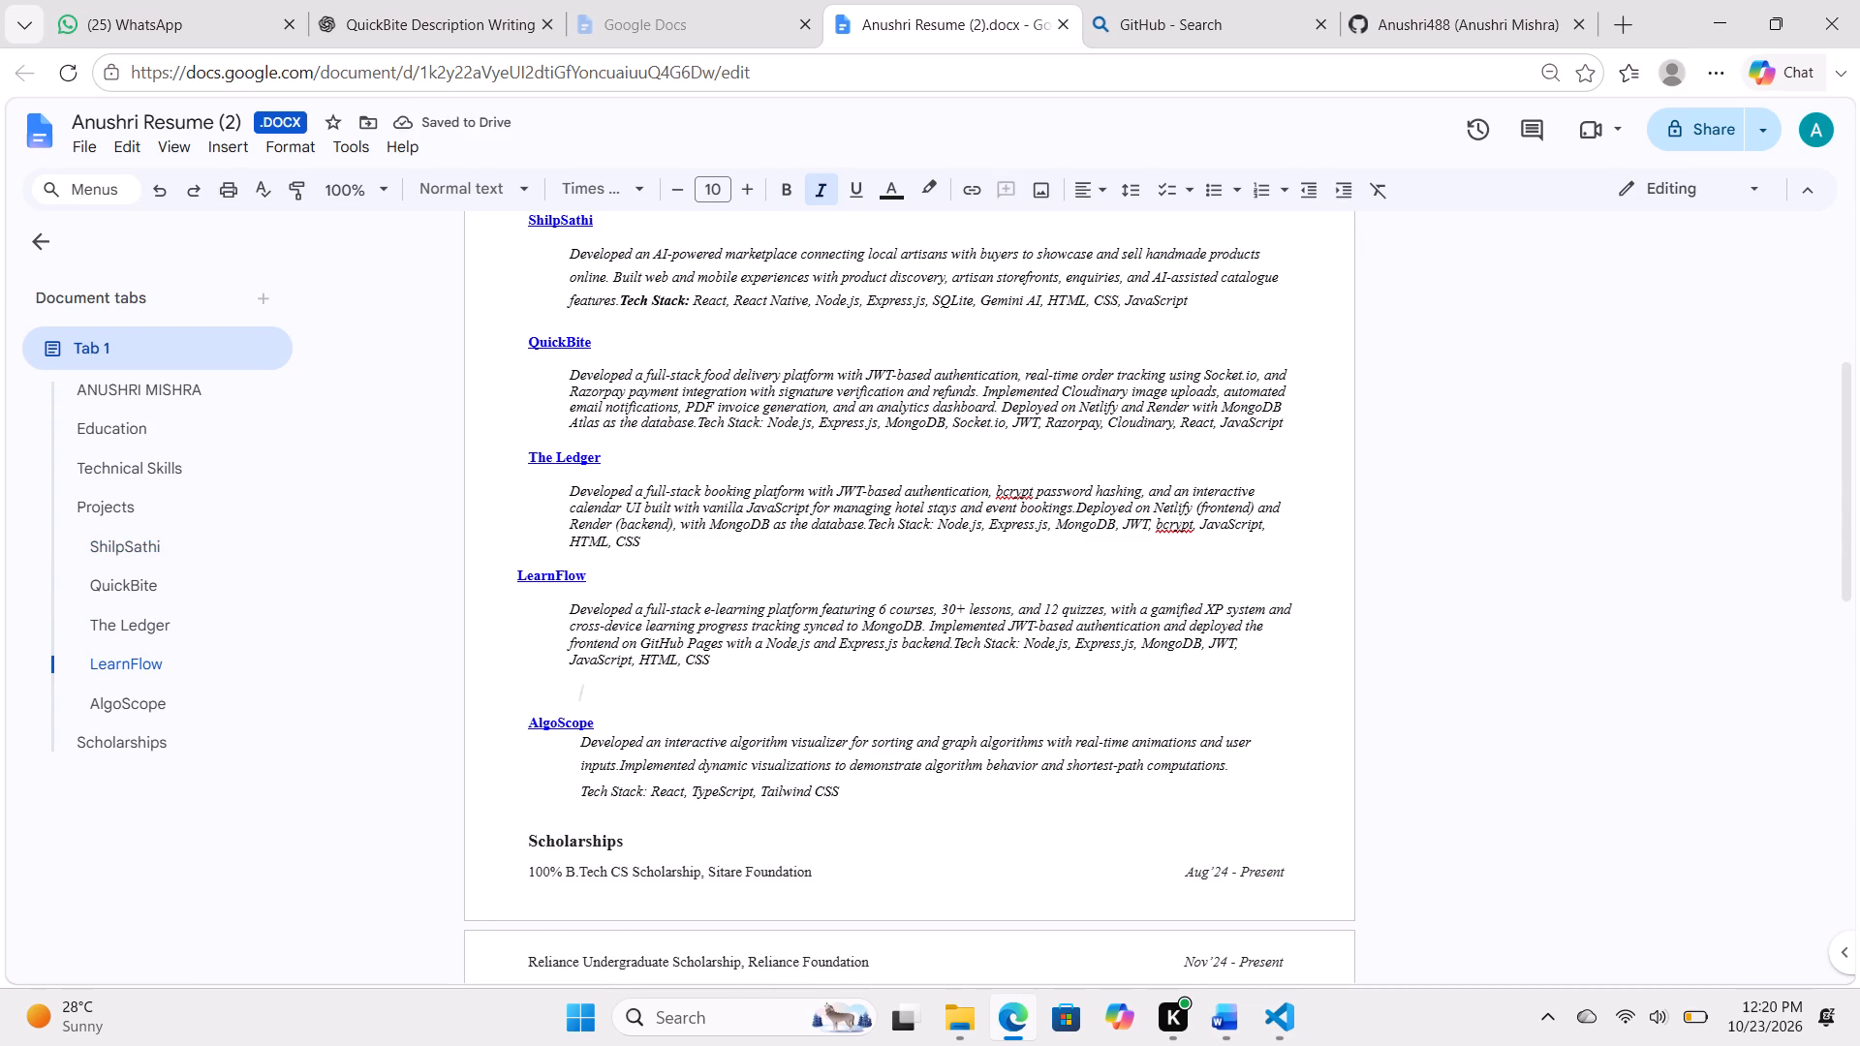
pyautogui.press('BackSpace')
pyautogui.press('BackSpace')
# Add a space at font size 2 before ShilpSathi's Tech Stack label and break the Tech Stack text onto its own line.
pyautogui.scroll(1, 498, 691)
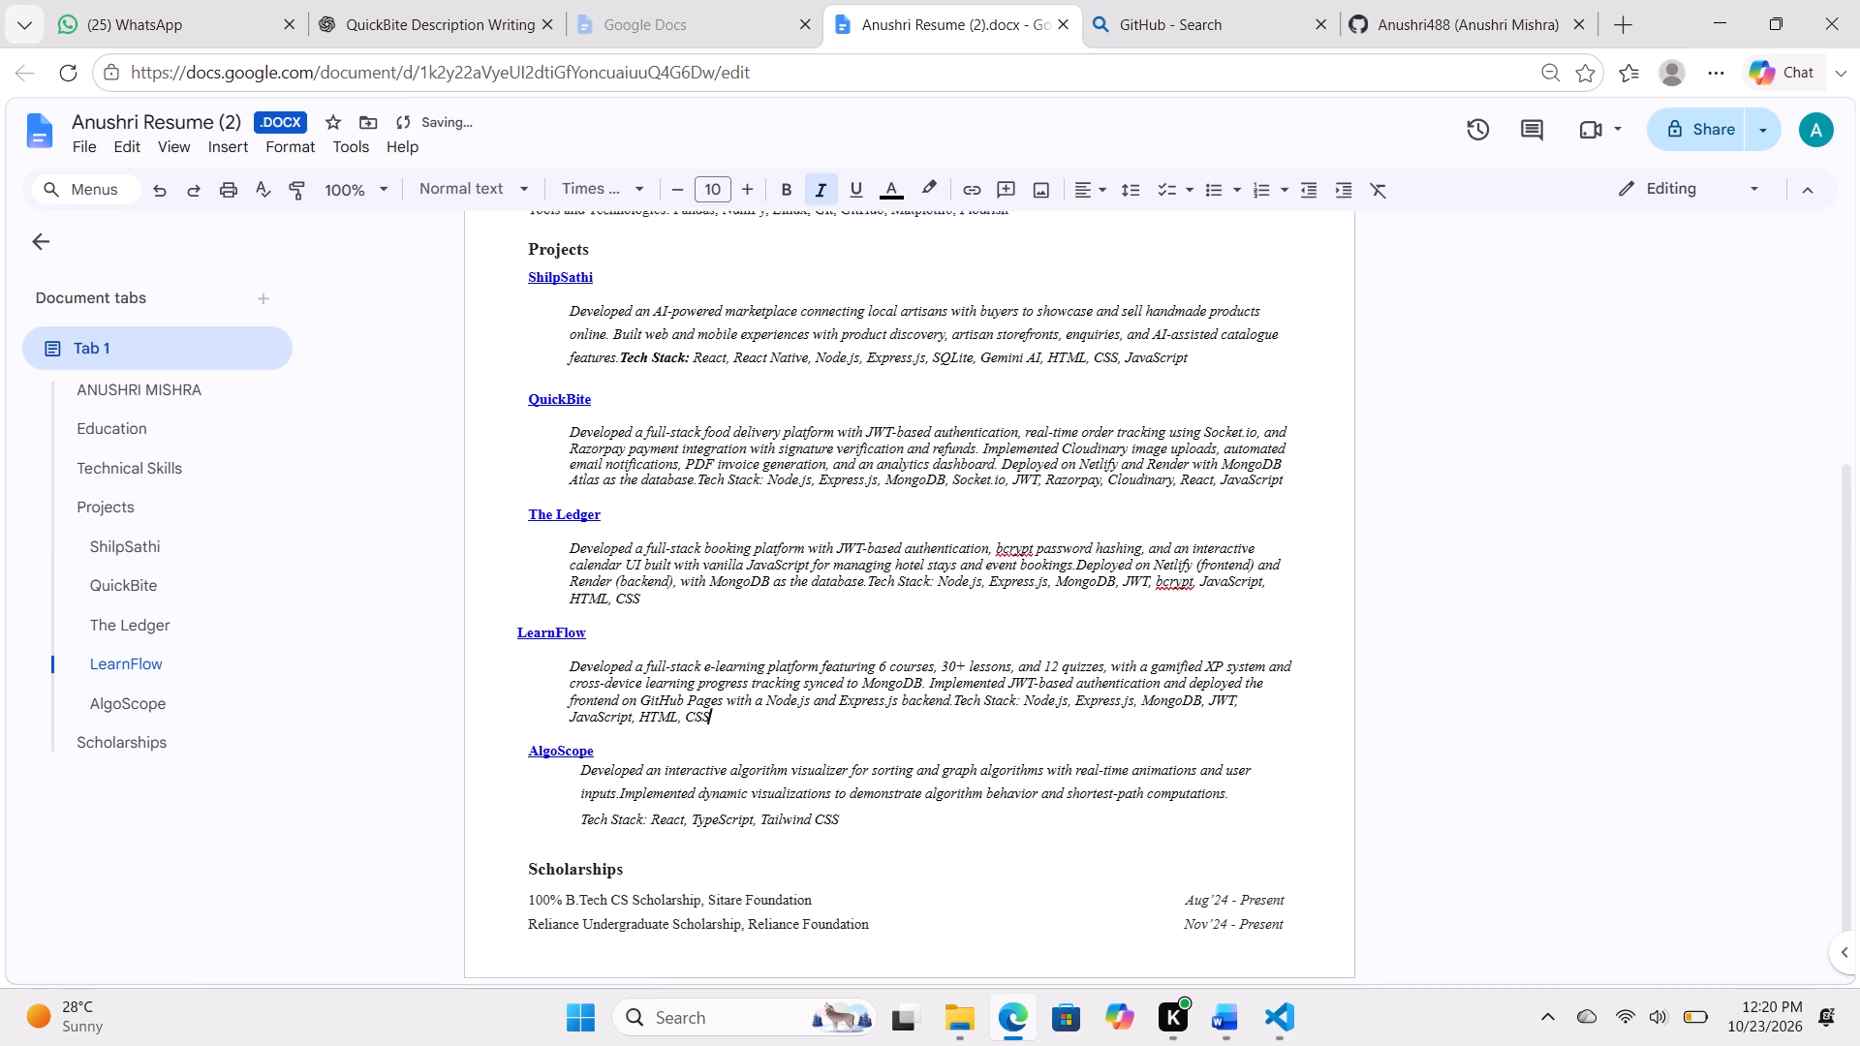
pyautogui.scroll(1, 498, 691)
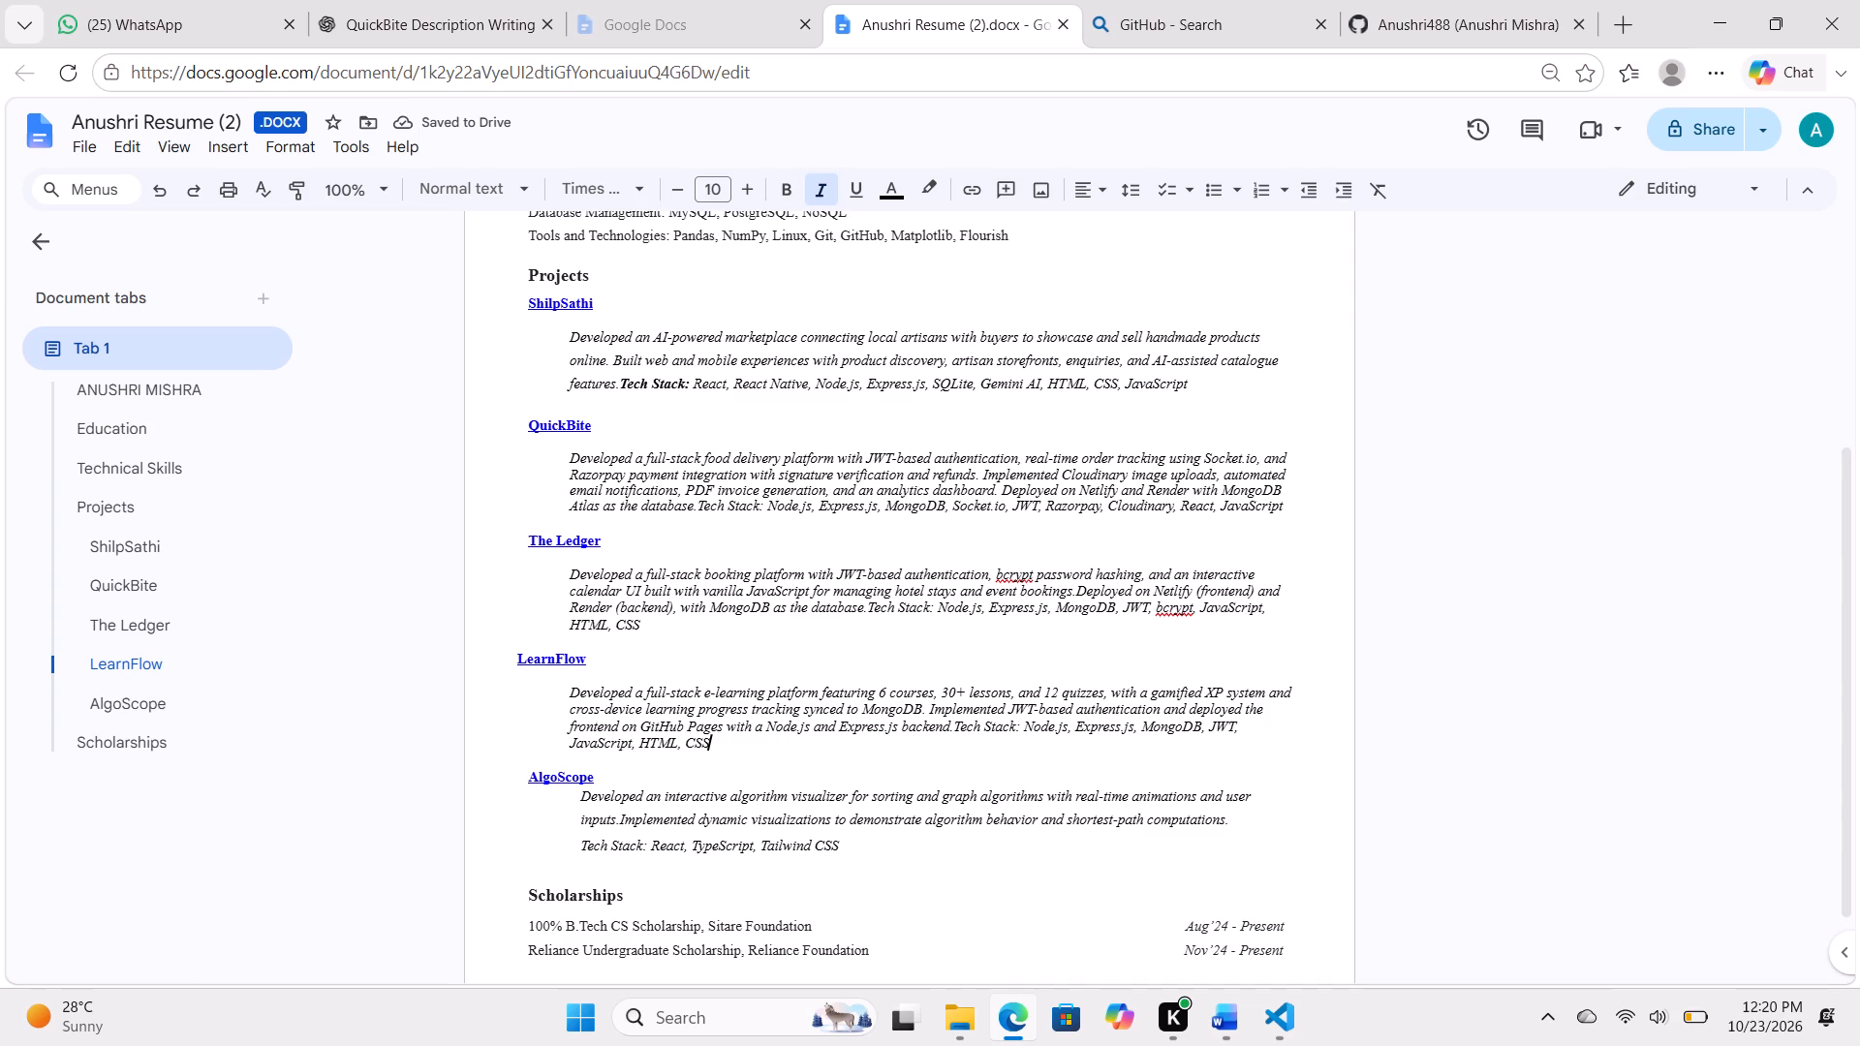
pyautogui.scroll(-2, 498, 691)
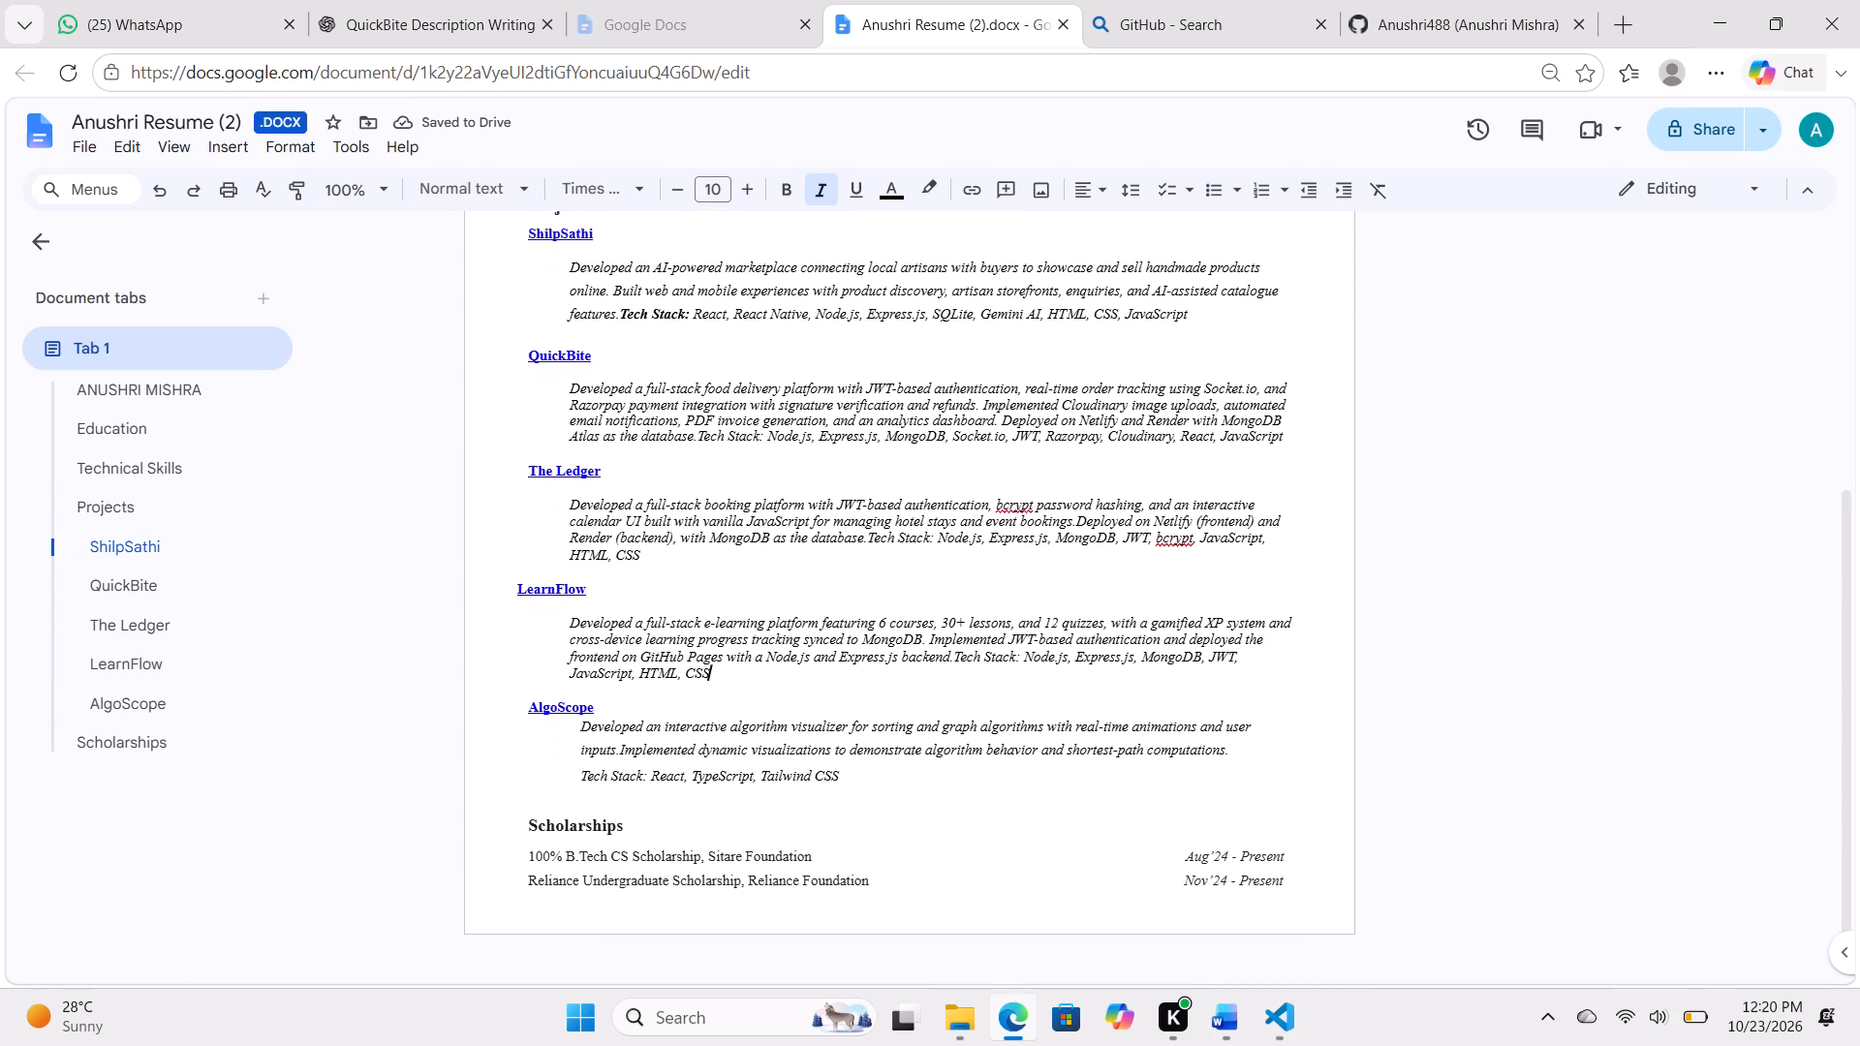
pyautogui.scroll(-1, 498, 691)
pyautogui.scroll(1, 498, 691)
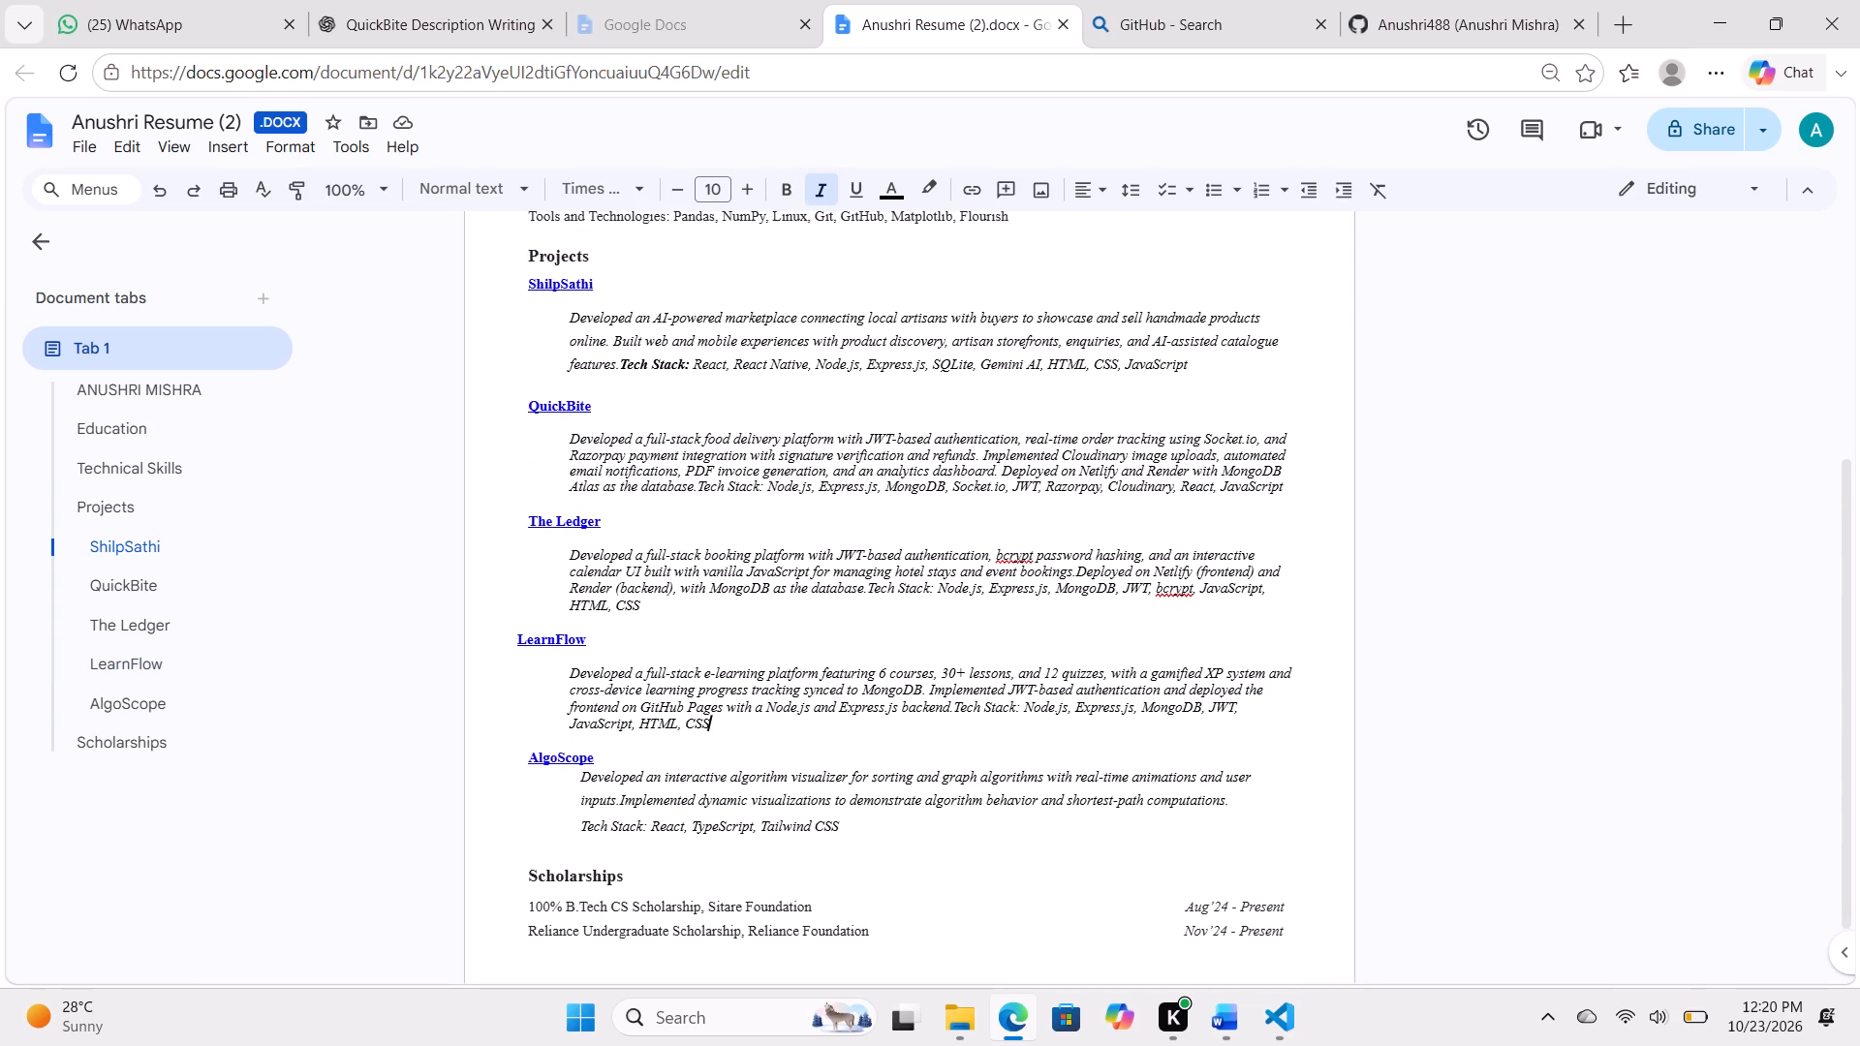
pyautogui.click(622, 368)
pyautogui.tripleClick(684, 185)
pyautogui.tripleClick(684, 185)
pyautogui.click(684, 185)
pyautogui.click(684, 185)
pyautogui.press('space')
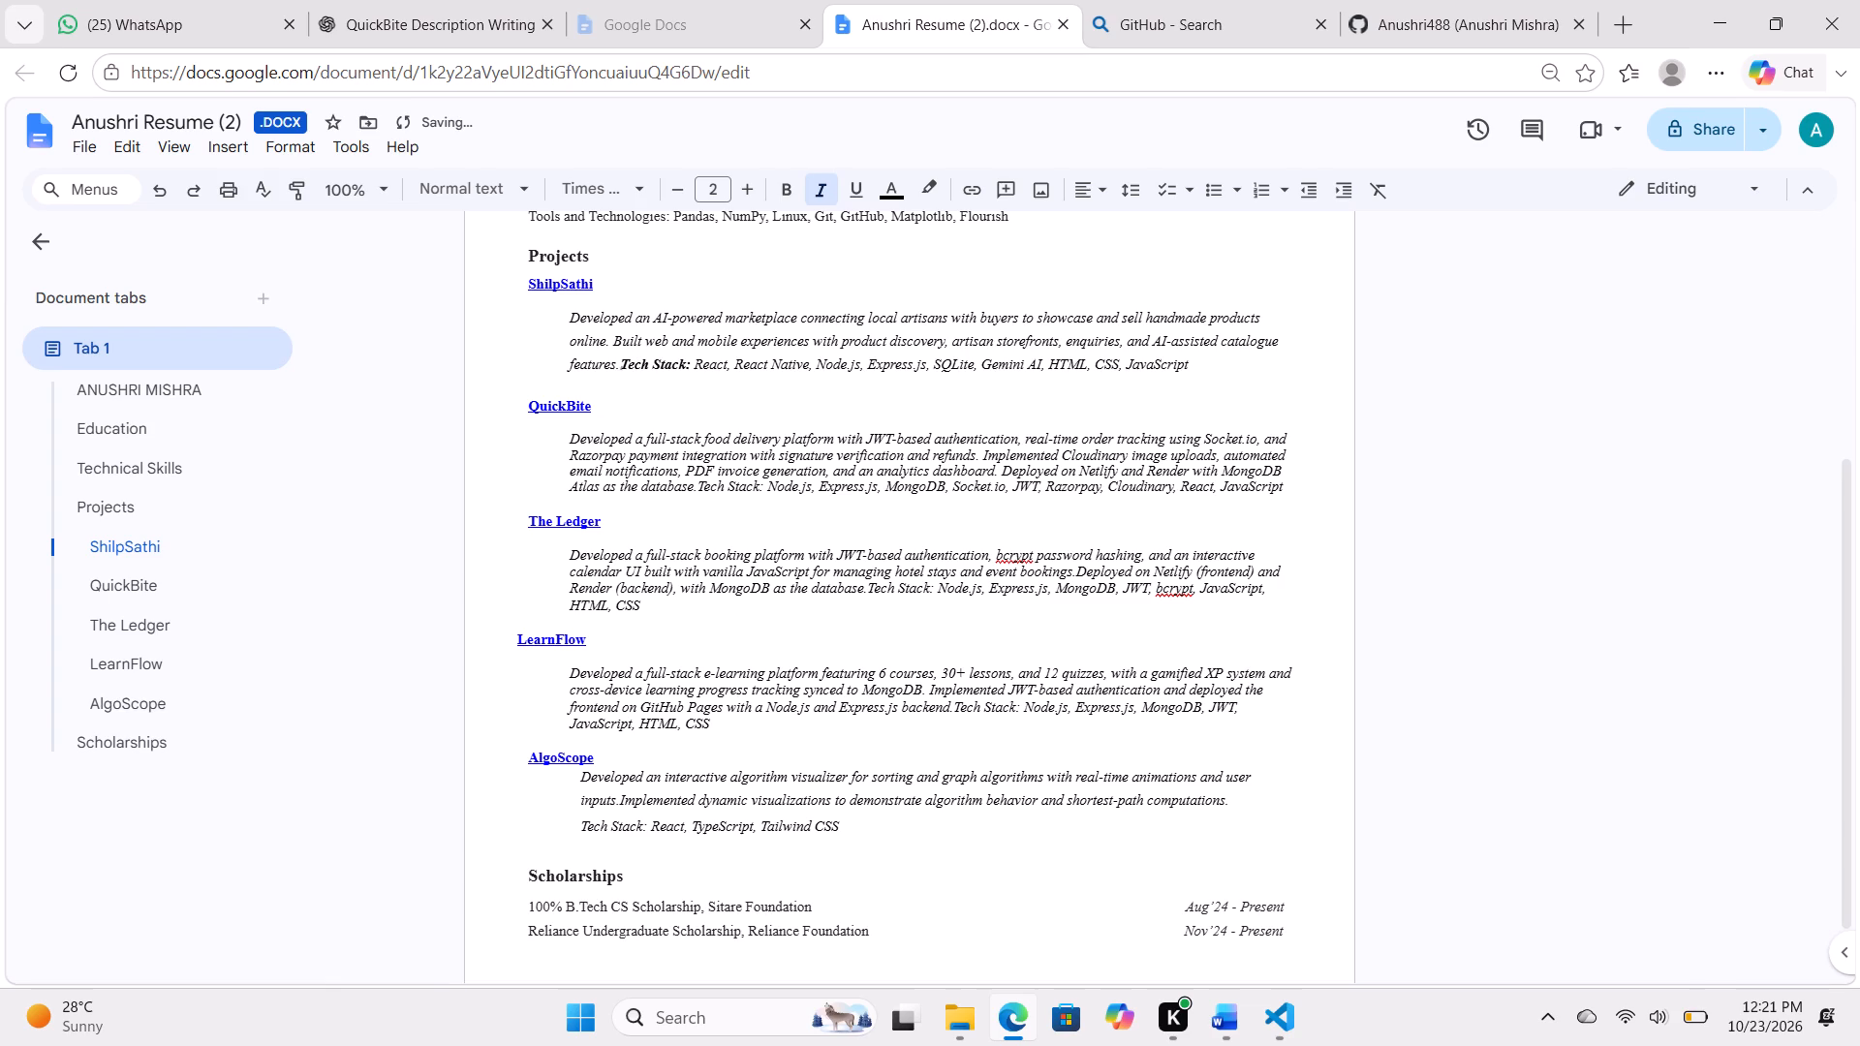
pyautogui.press('Return')
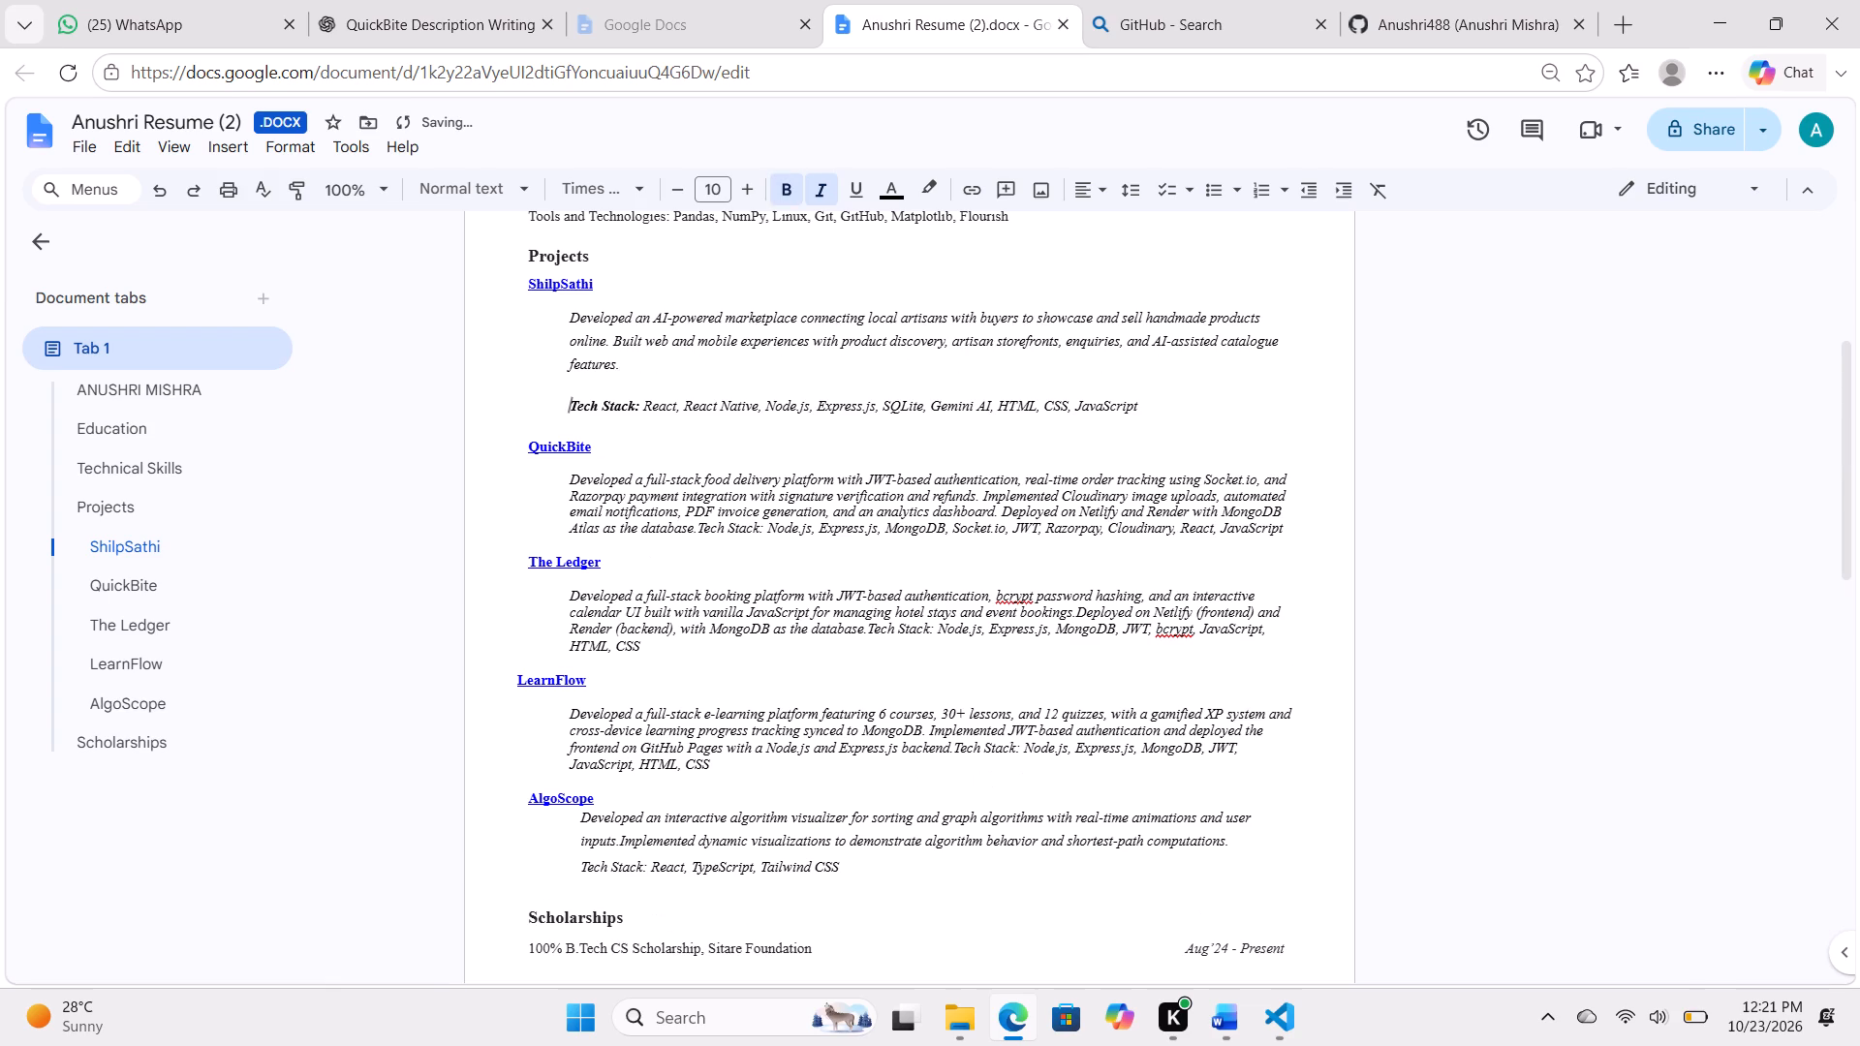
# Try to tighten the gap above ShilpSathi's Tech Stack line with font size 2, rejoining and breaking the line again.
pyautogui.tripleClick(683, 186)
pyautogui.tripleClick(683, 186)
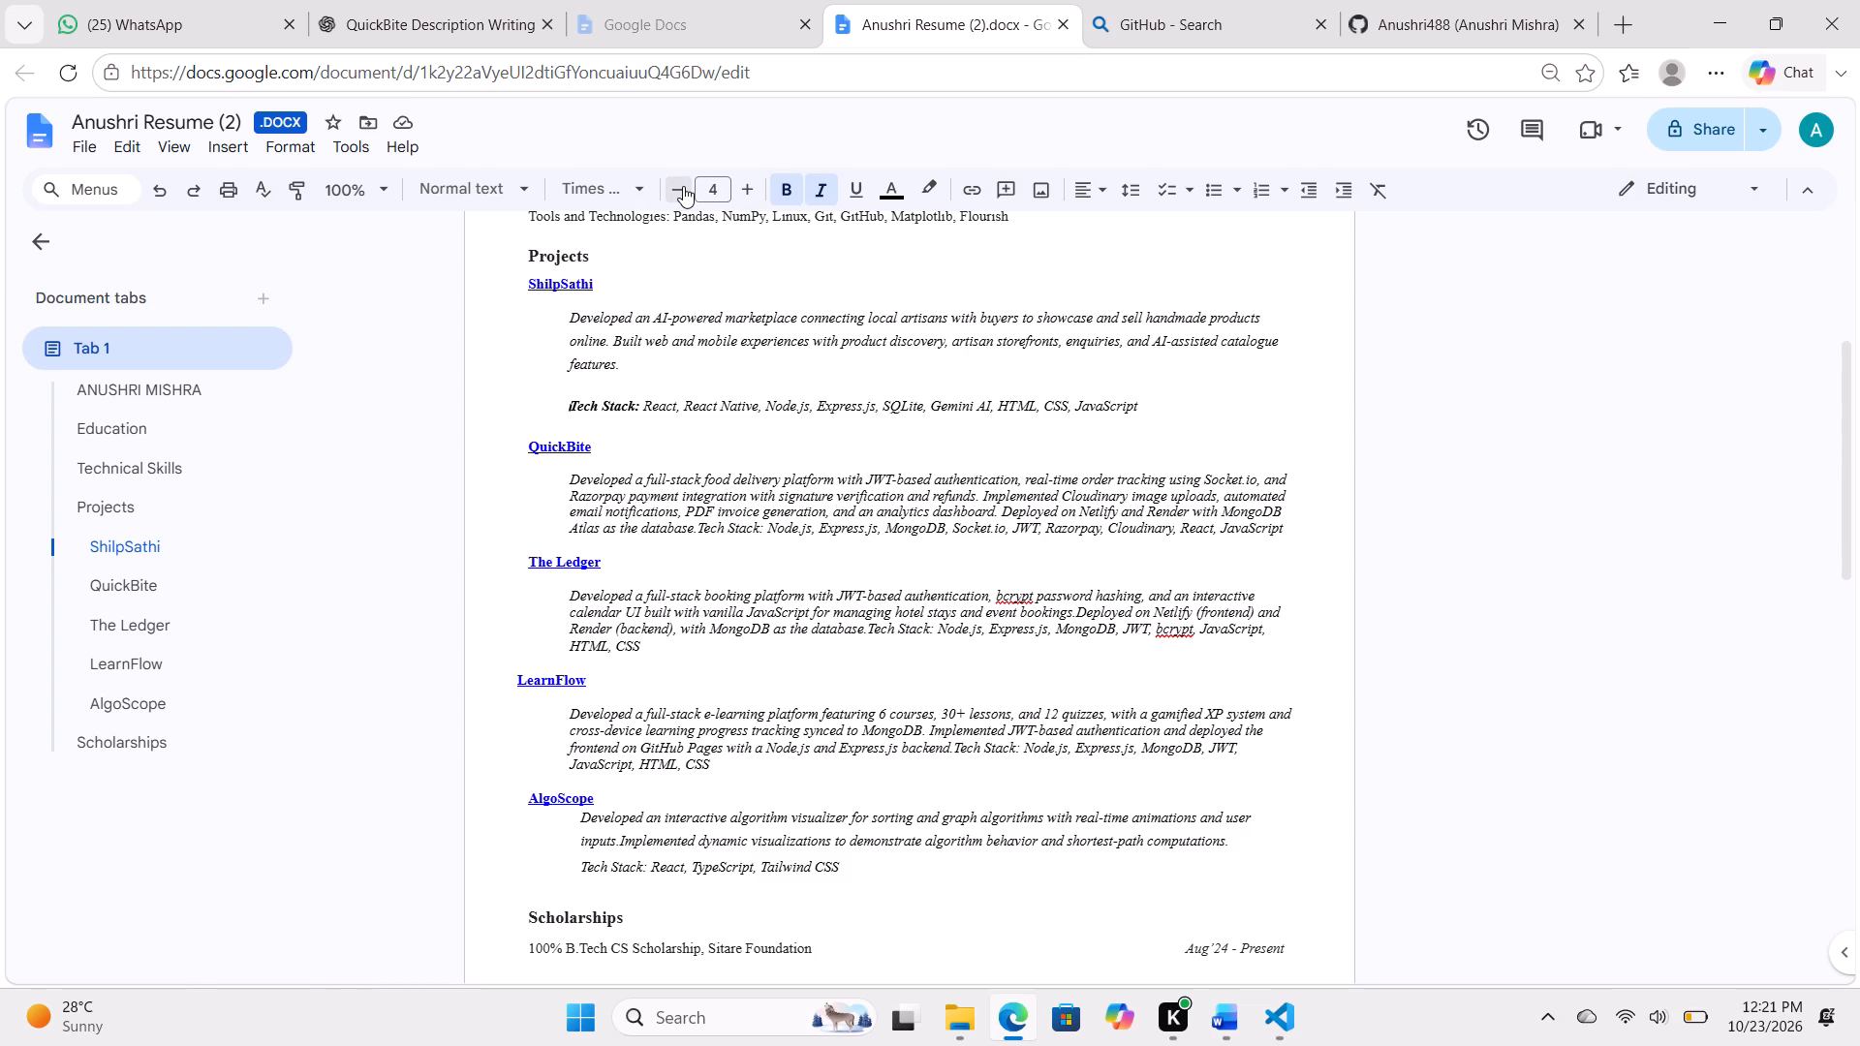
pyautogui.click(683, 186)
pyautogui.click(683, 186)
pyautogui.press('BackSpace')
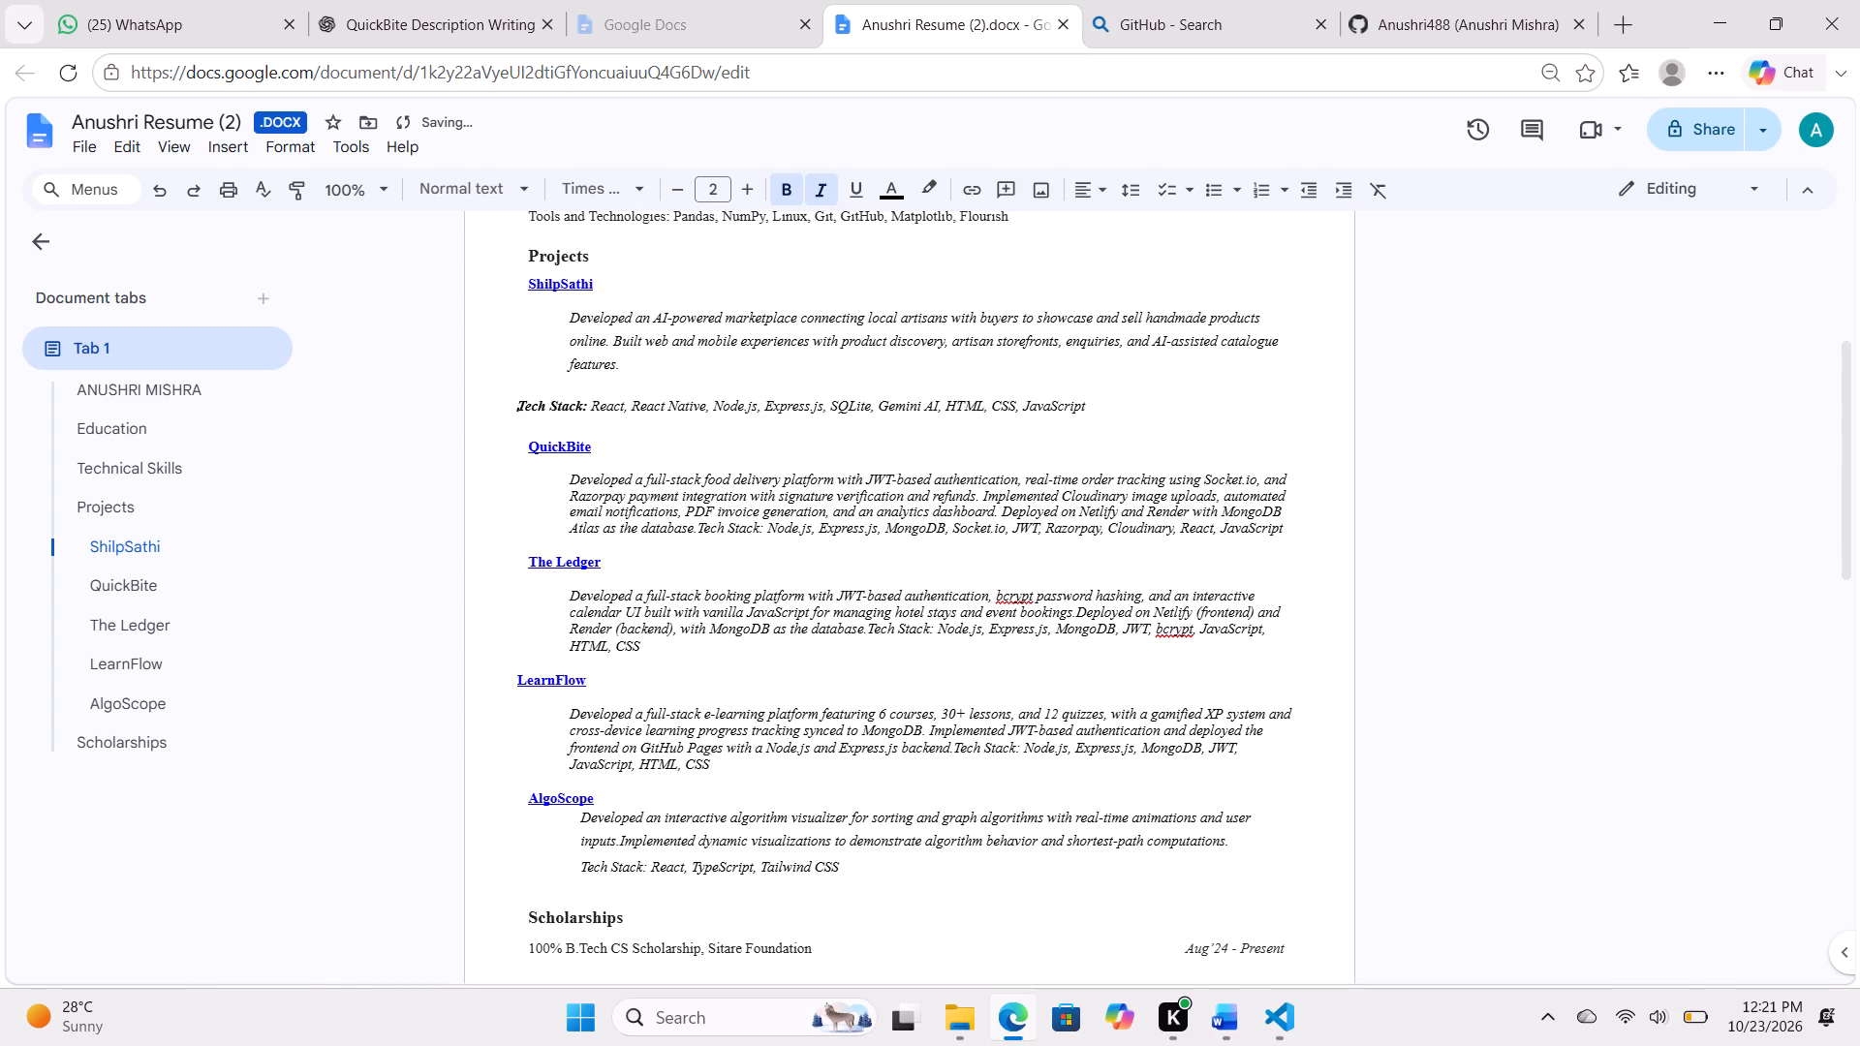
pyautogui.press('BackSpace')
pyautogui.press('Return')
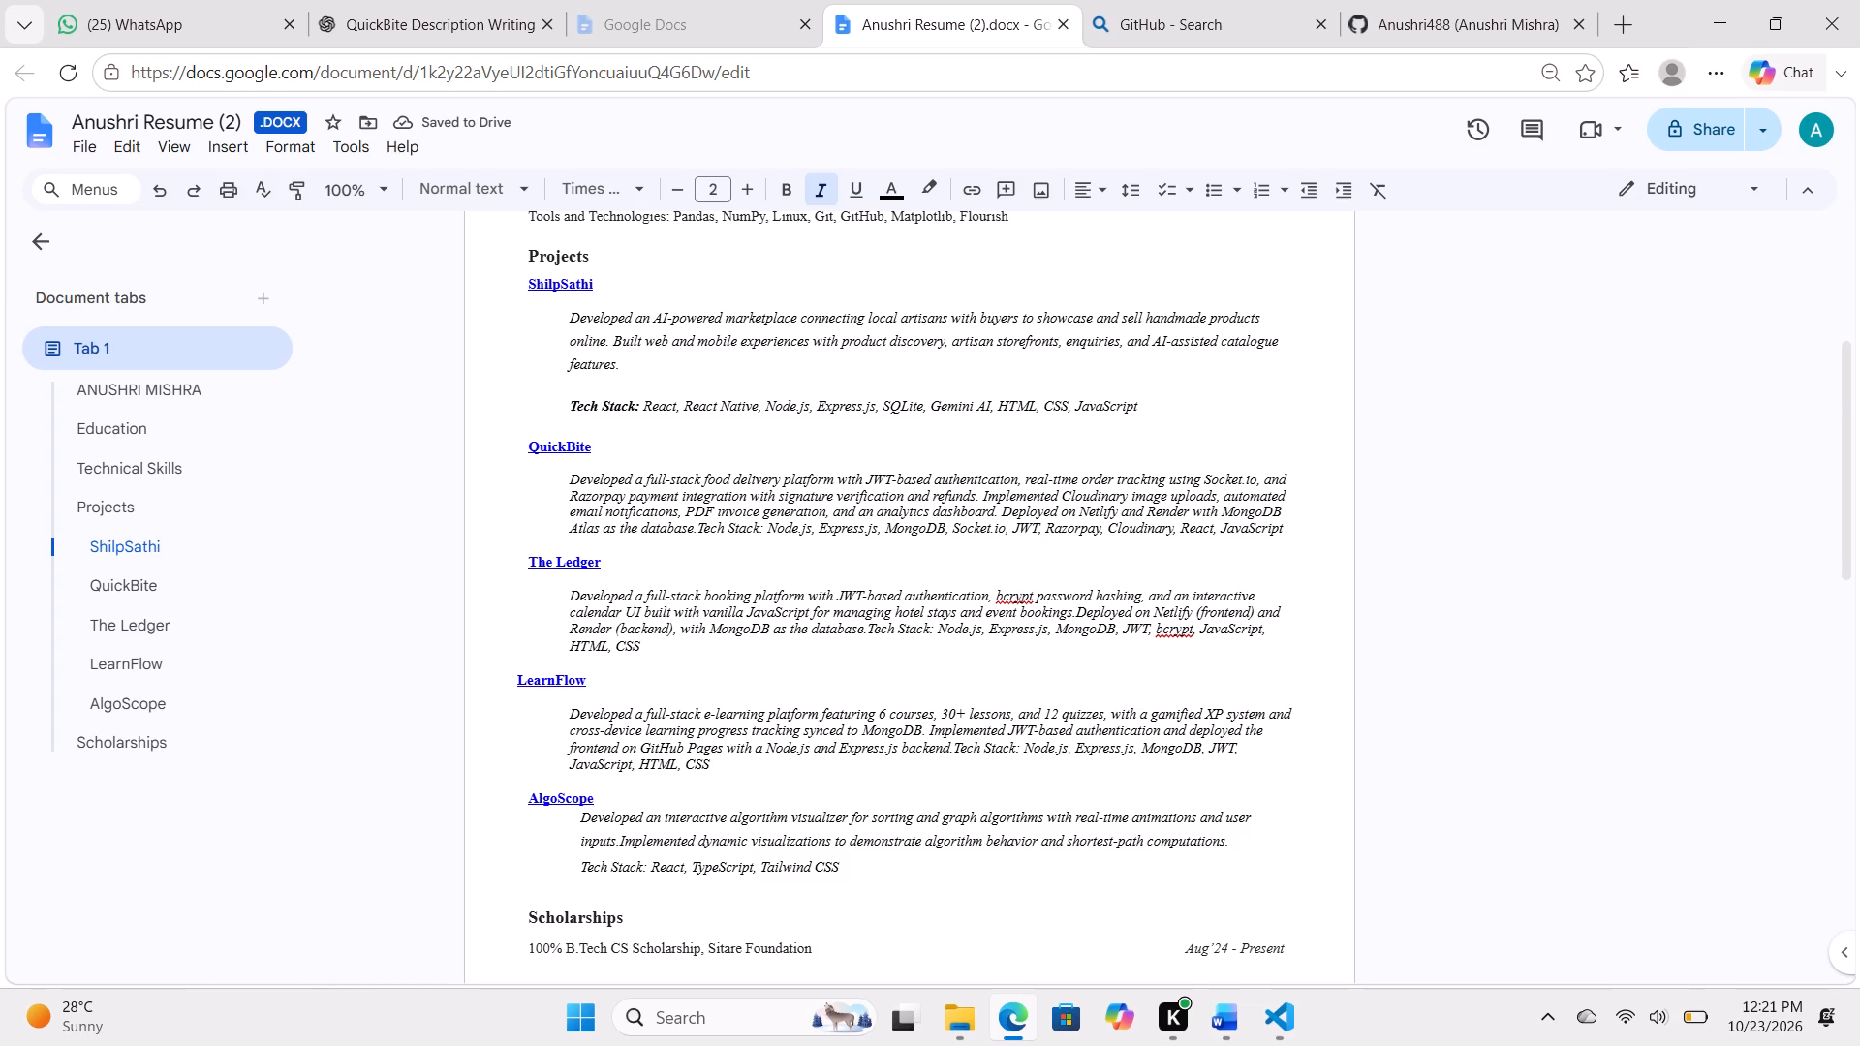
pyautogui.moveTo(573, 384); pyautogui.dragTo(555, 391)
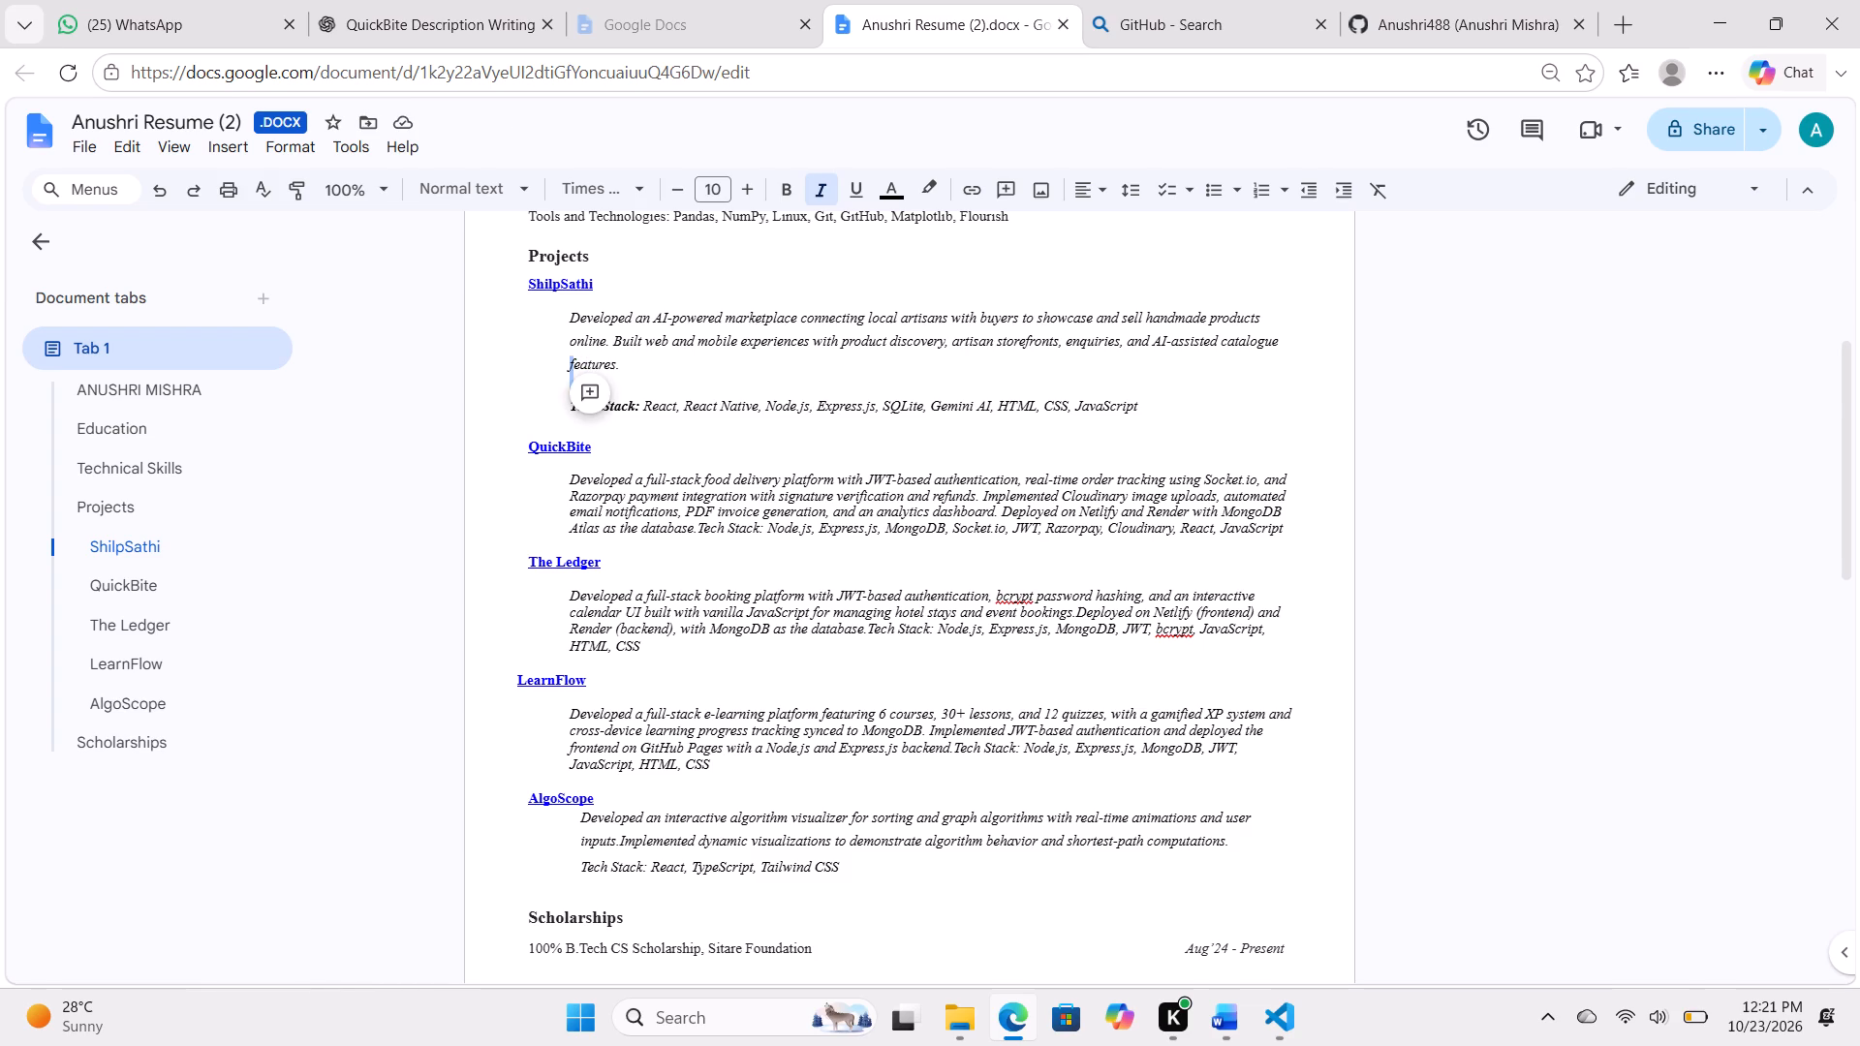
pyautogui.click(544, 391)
# Break the Tech Stack text onto its own line in the QuickBite, The Ledger and LearnFlow entries.
pyautogui.click(698, 533)
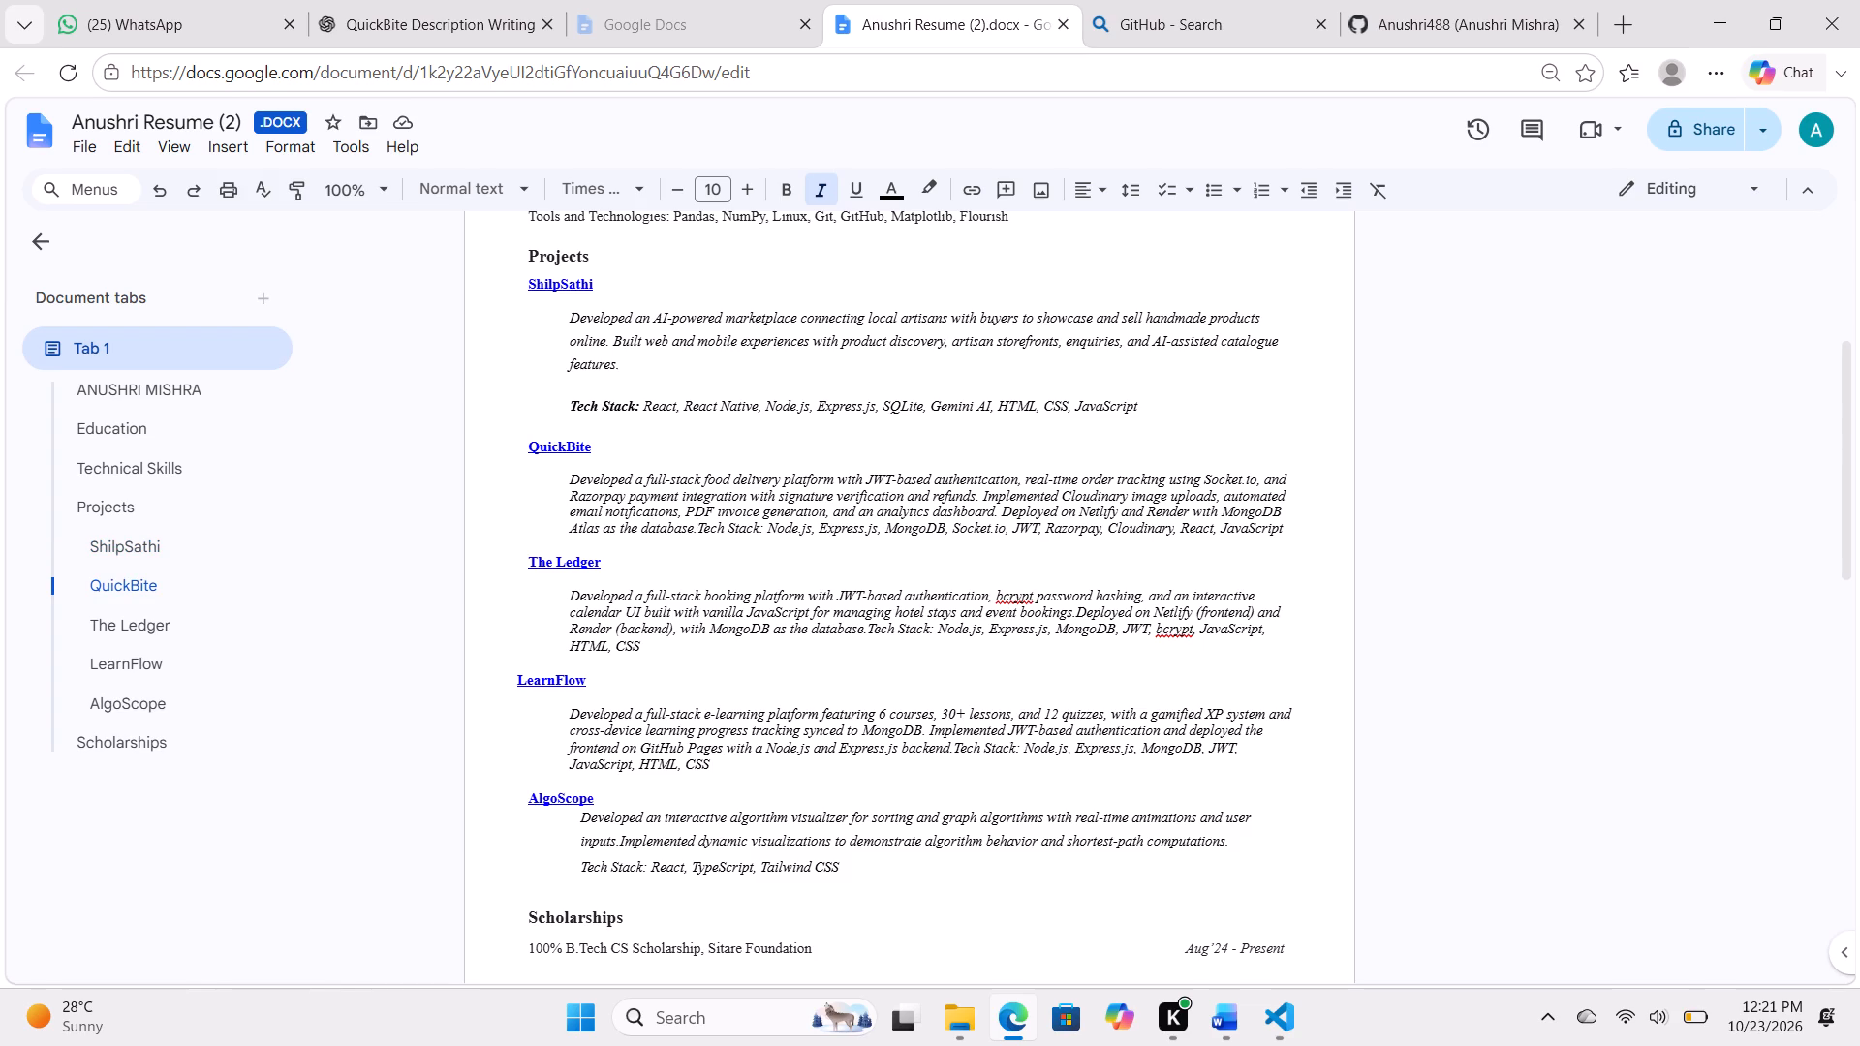
pyautogui.press('Return')
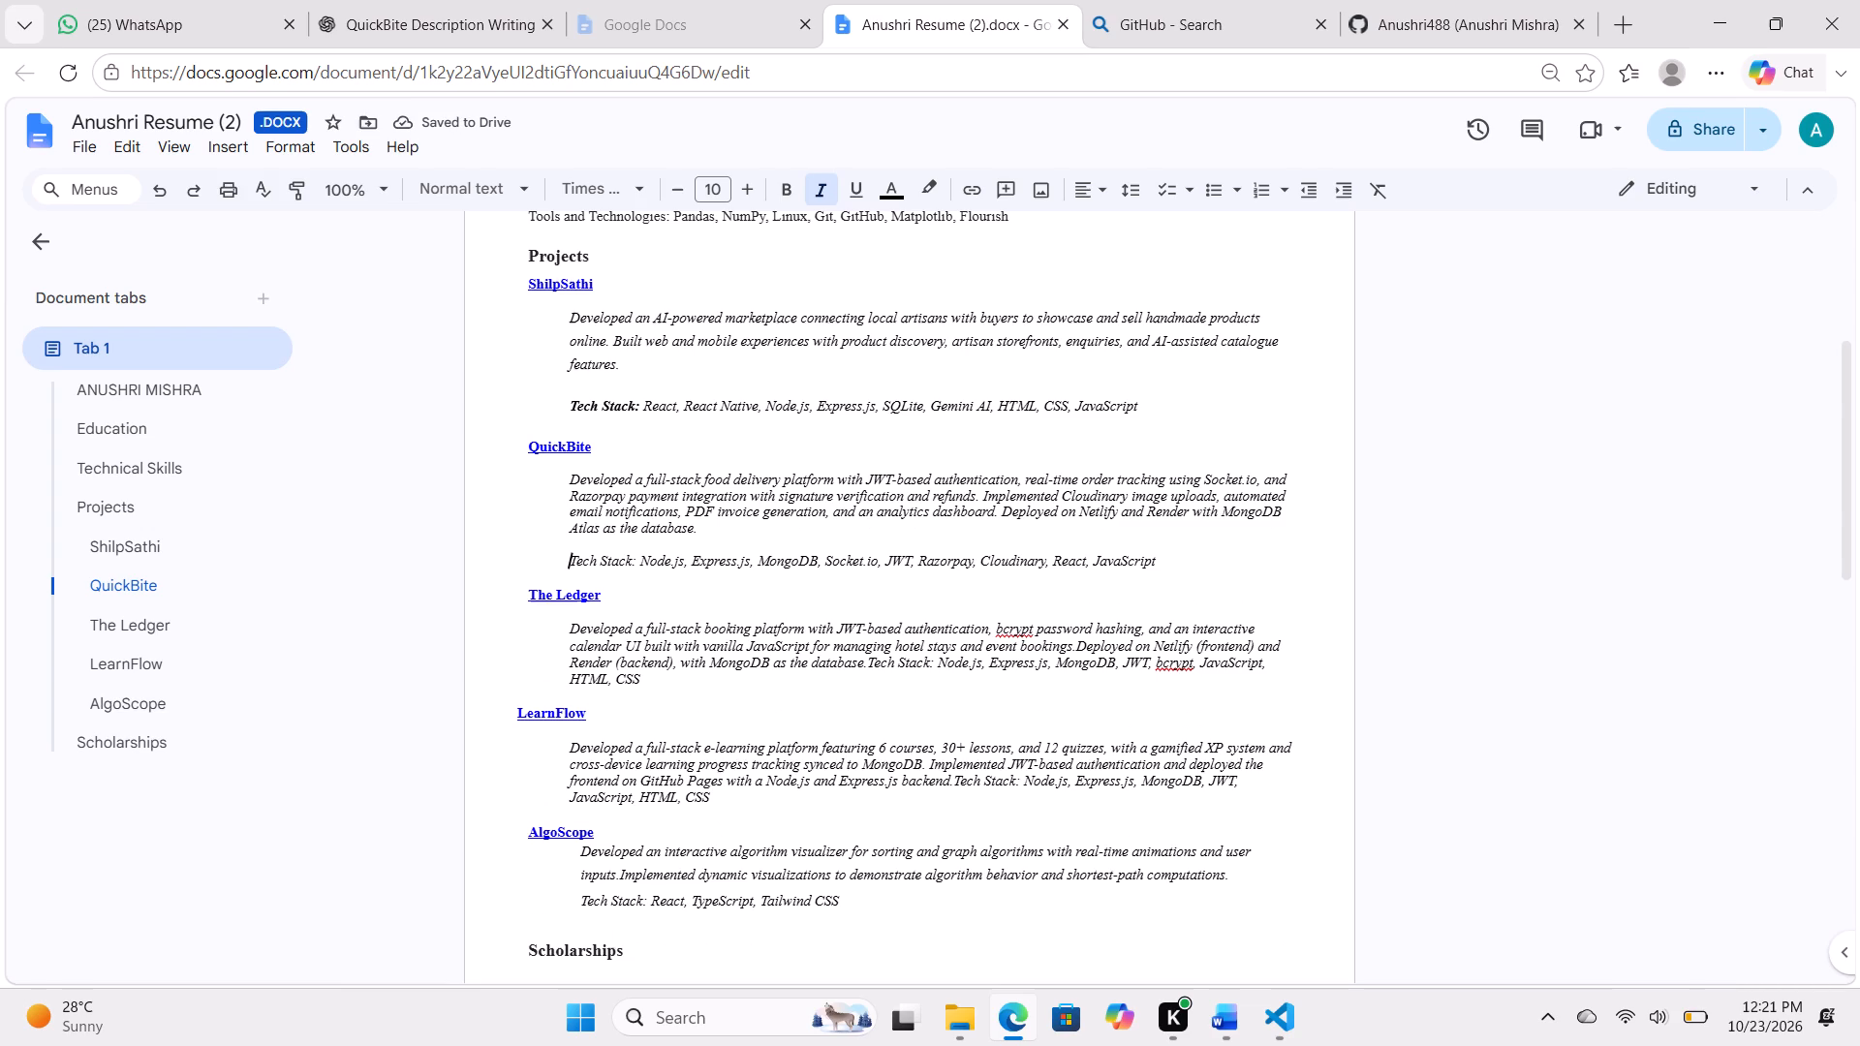
pyautogui.click(866, 666)
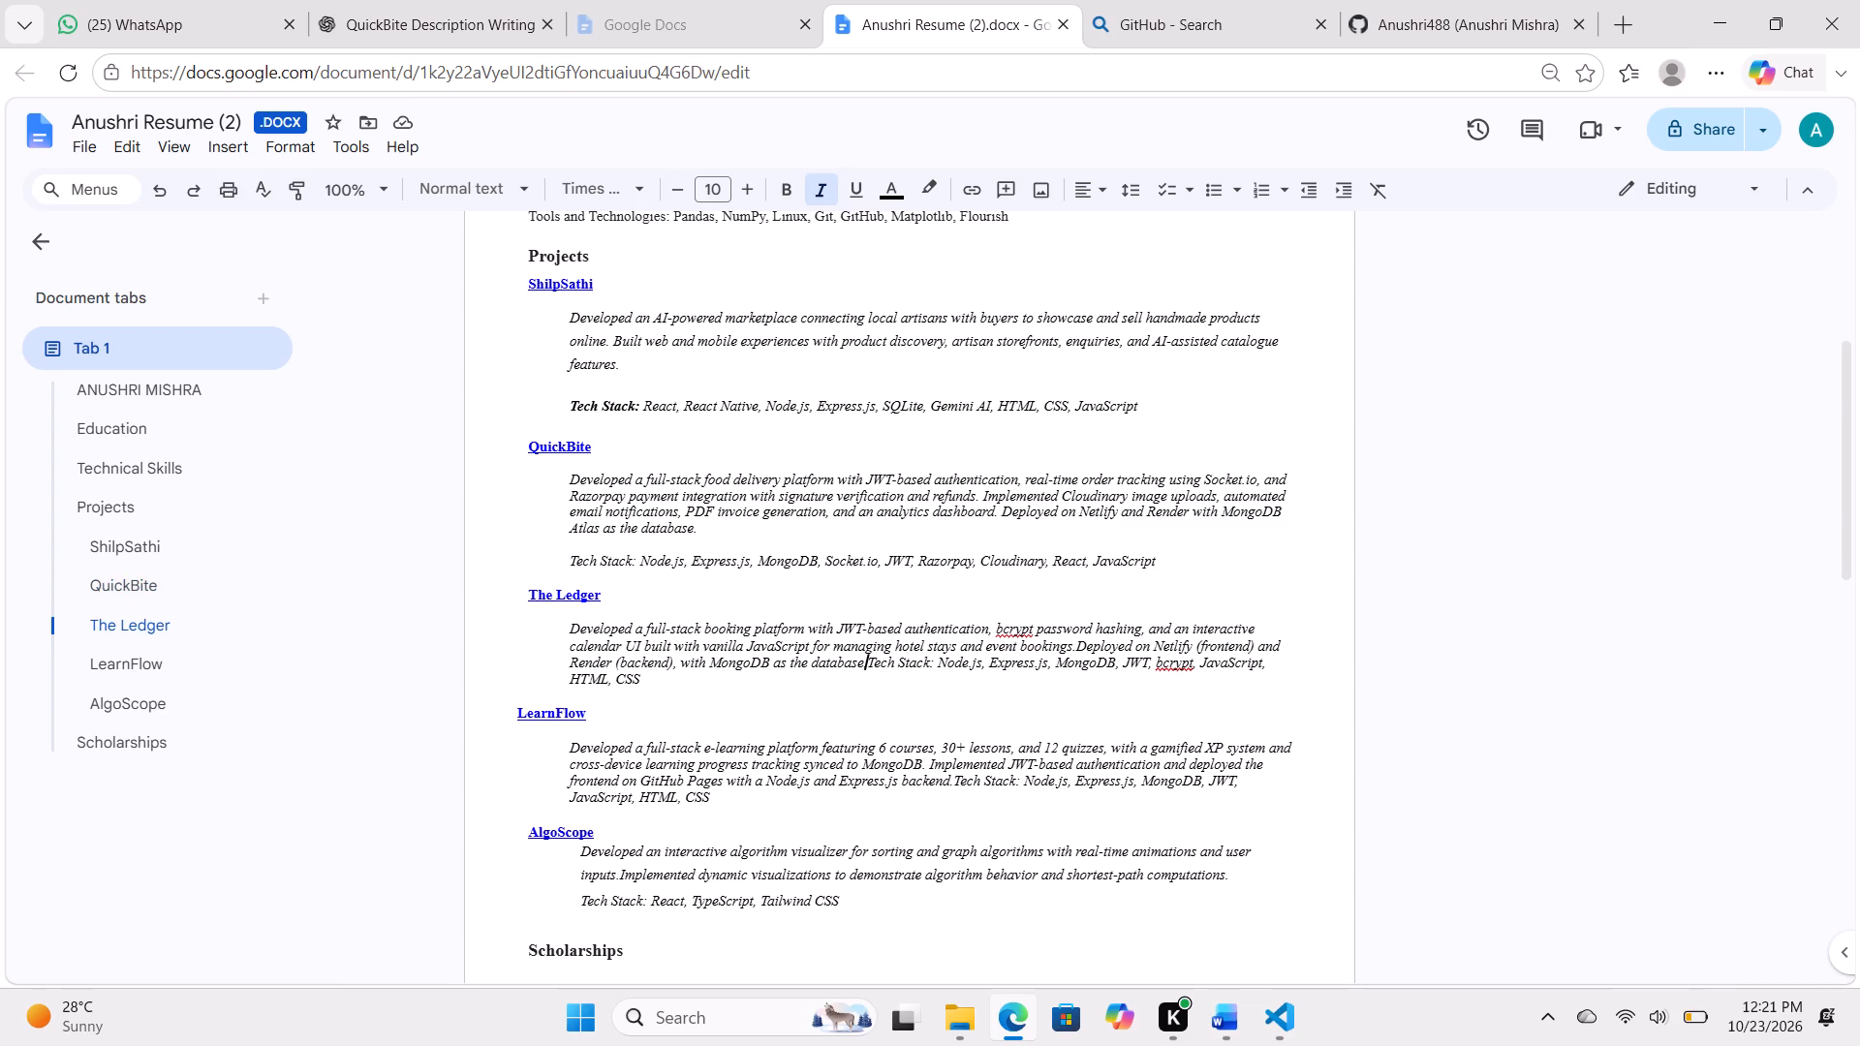
pyautogui.press('Return')
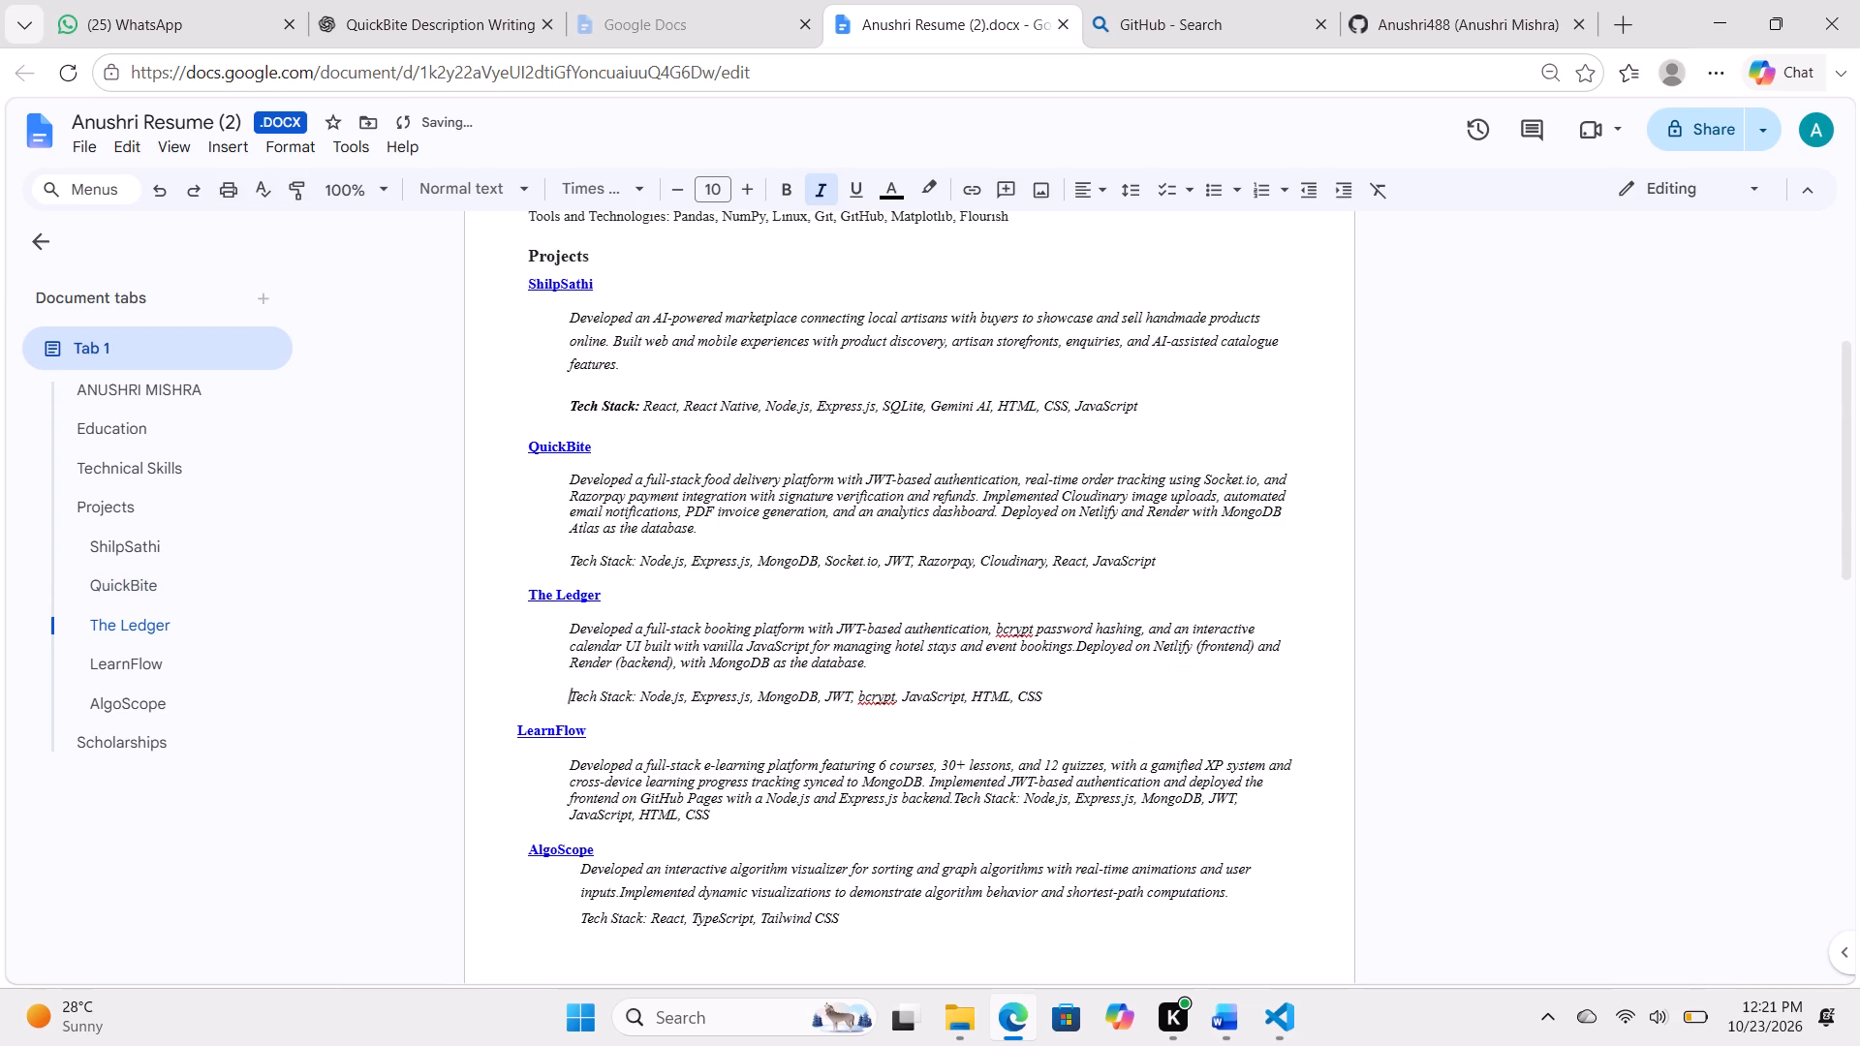
pyautogui.scroll(-1, 899, 741)
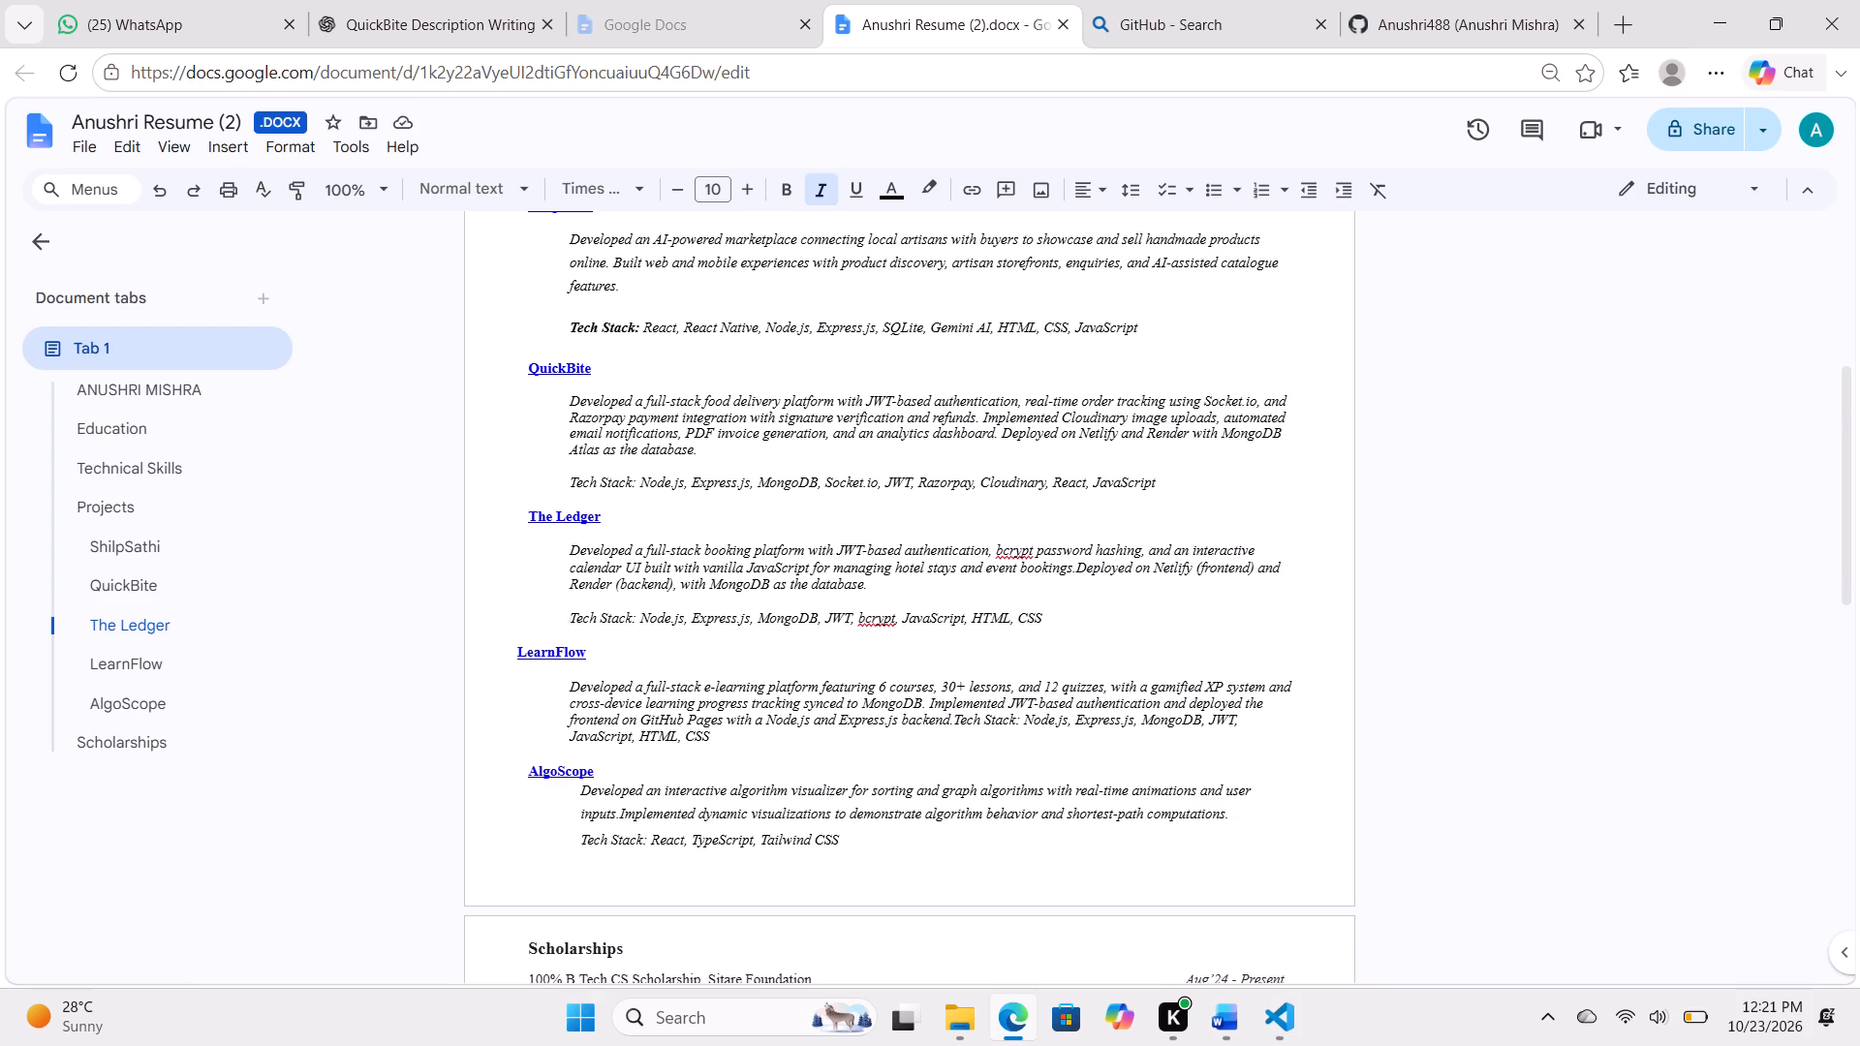
pyautogui.click(956, 722)
pyautogui.press('Return')
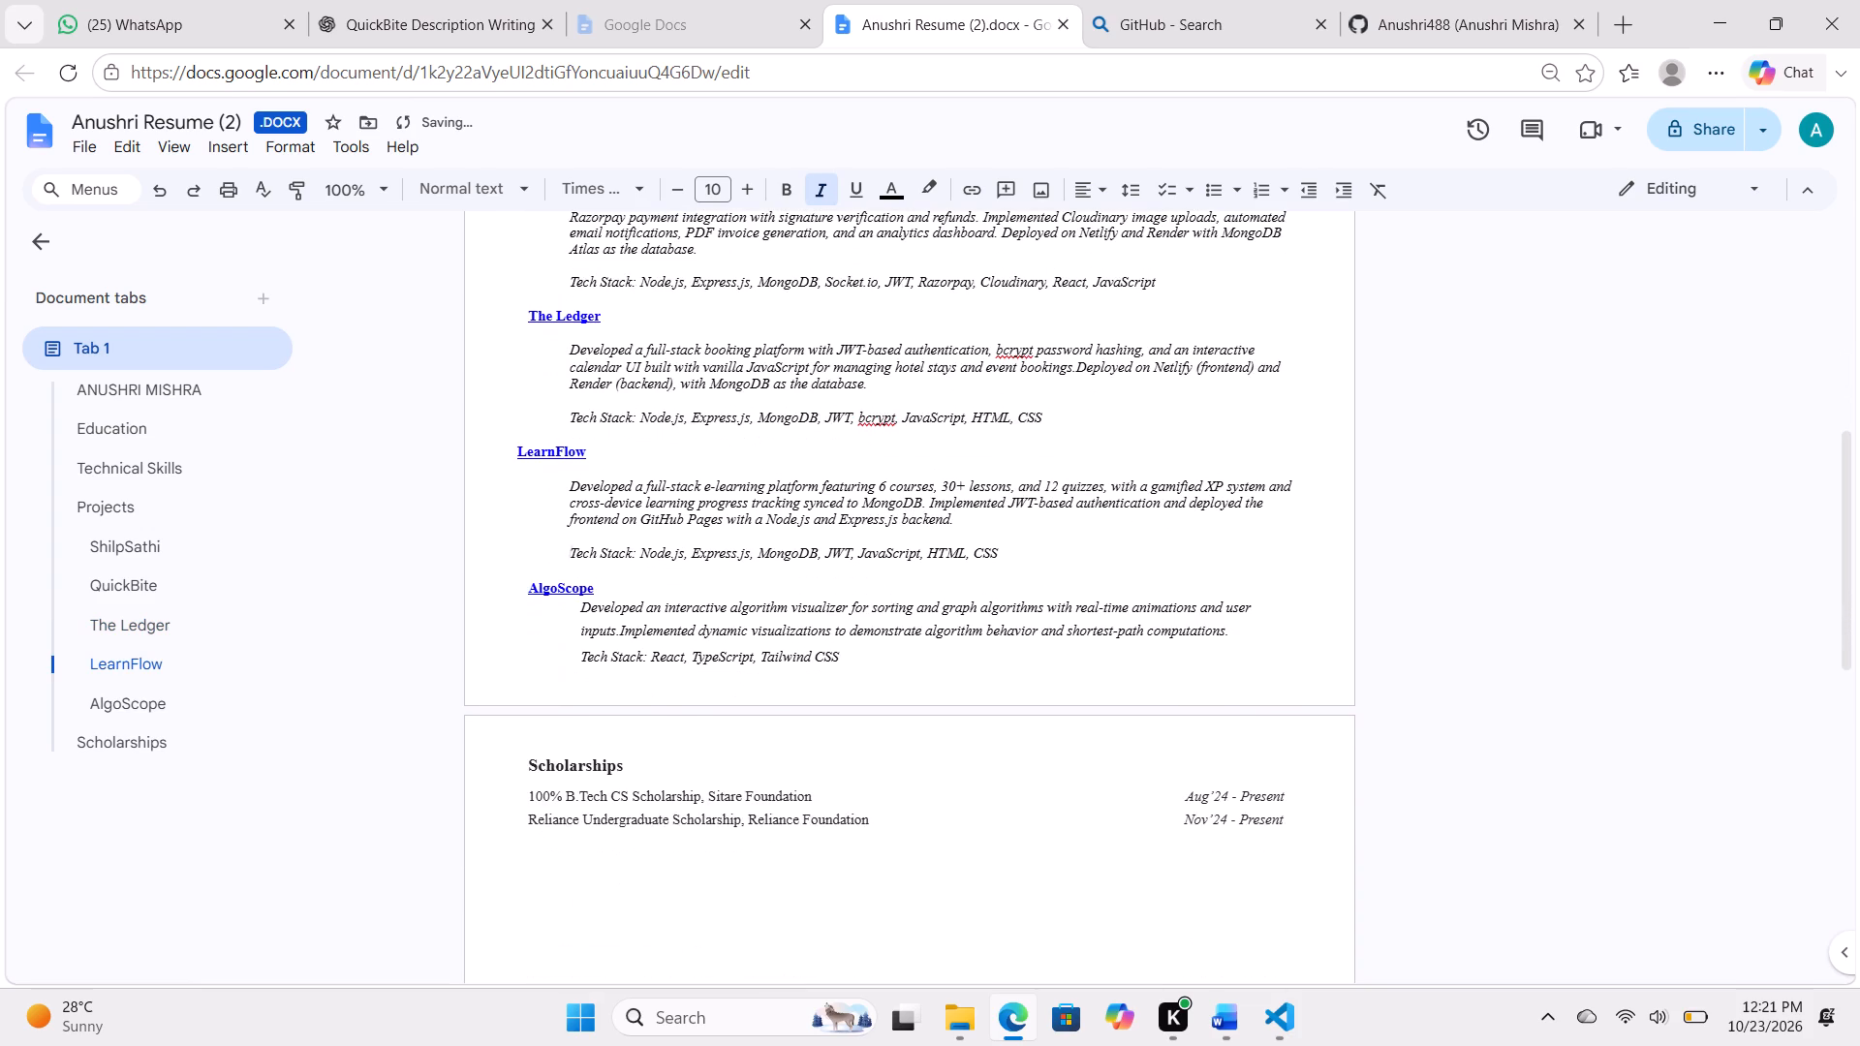
# Remove the bold formatting from ShilpSathi's "Tech Stack:" label.
pyautogui.scroll(1, 956, 722)
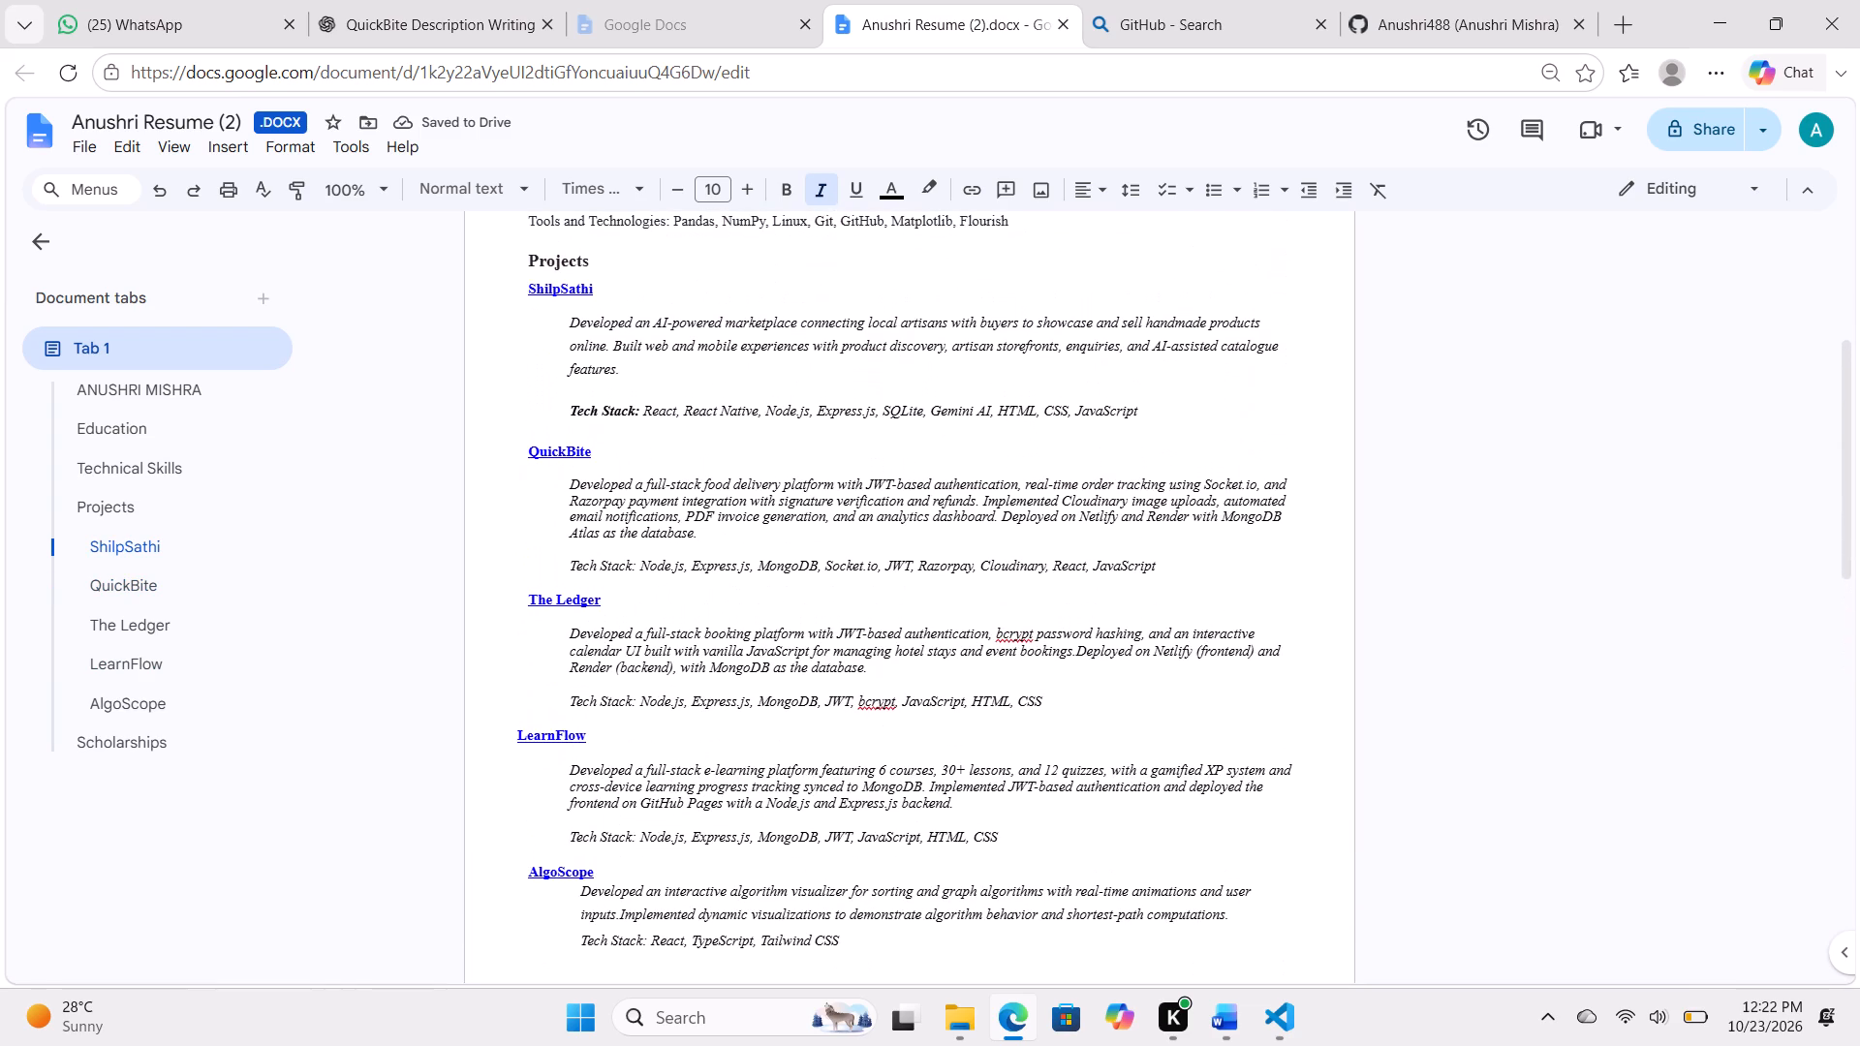
pyautogui.moveTo(567, 421); pyautogui.dragTo(588, 419)
pyautogui.moveTo(588, 419); pyautogui.dragTo(644, 419)
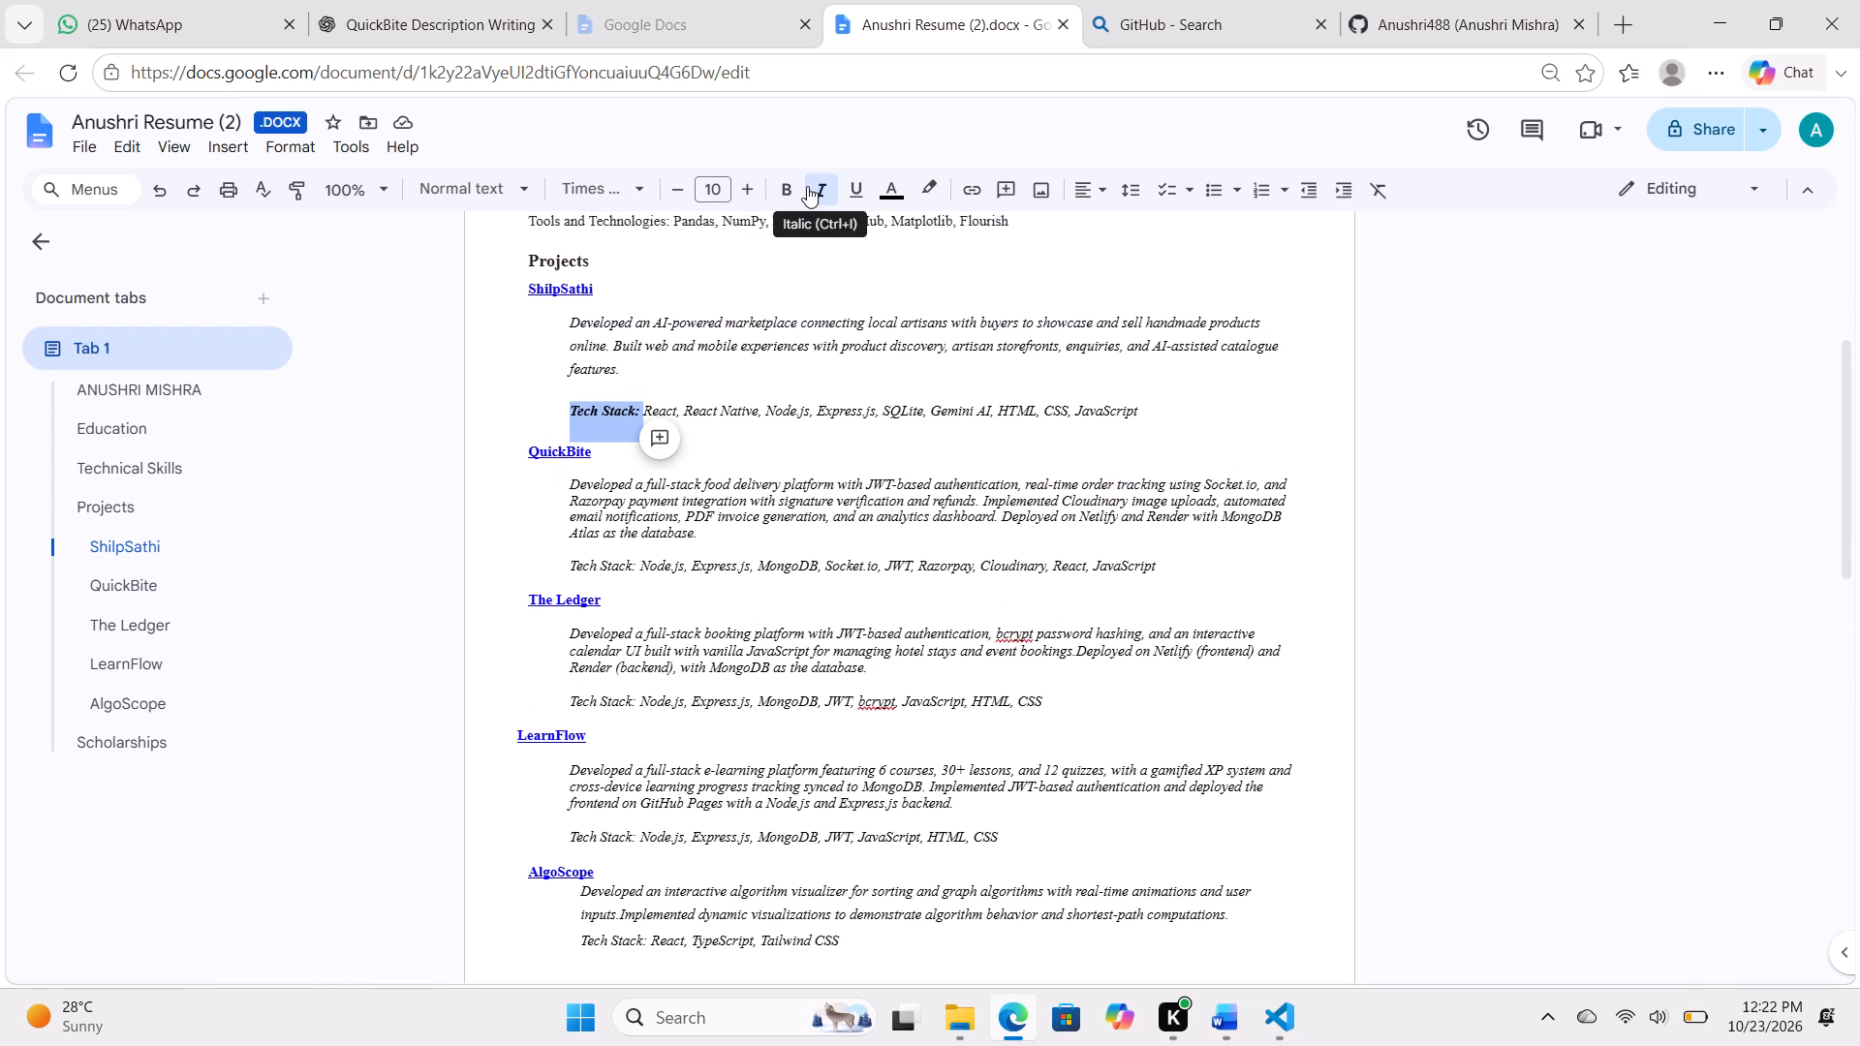
pyautogui.click(795, 185)
pyautogui.click(795, 185)
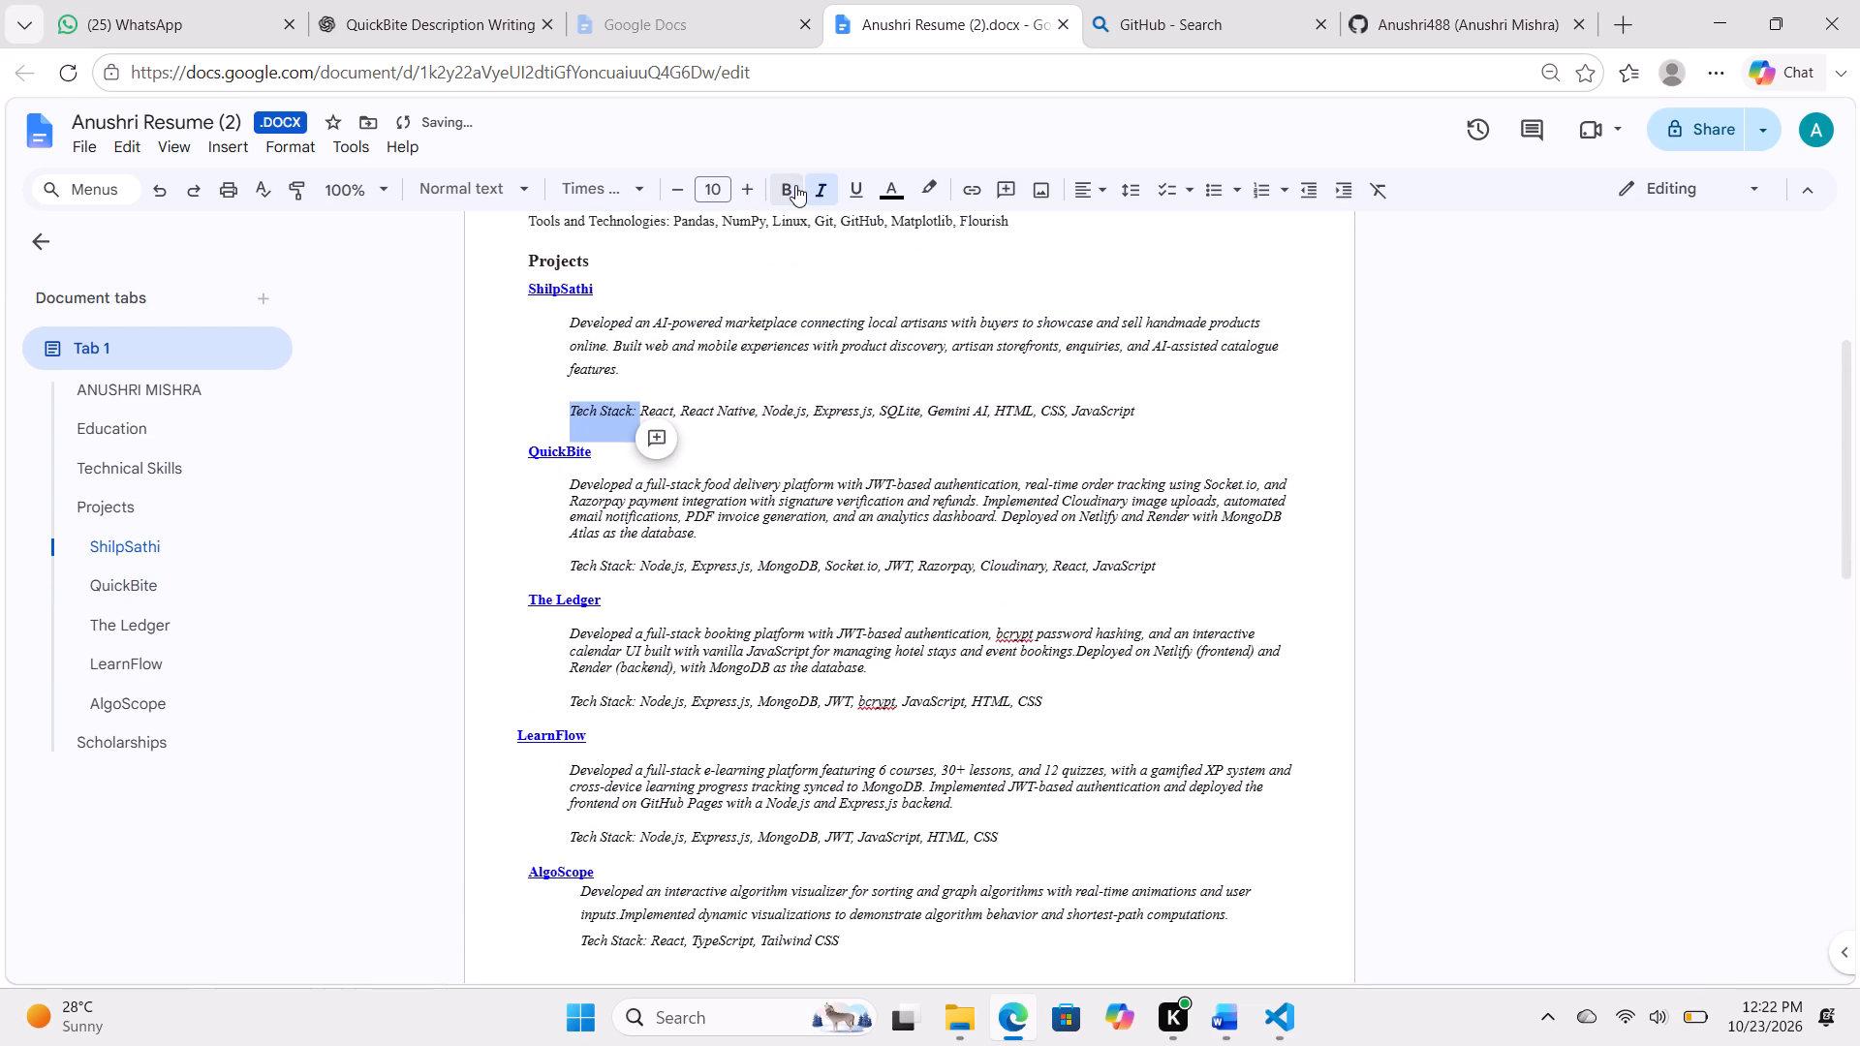
pyautogui.click(759, 351)
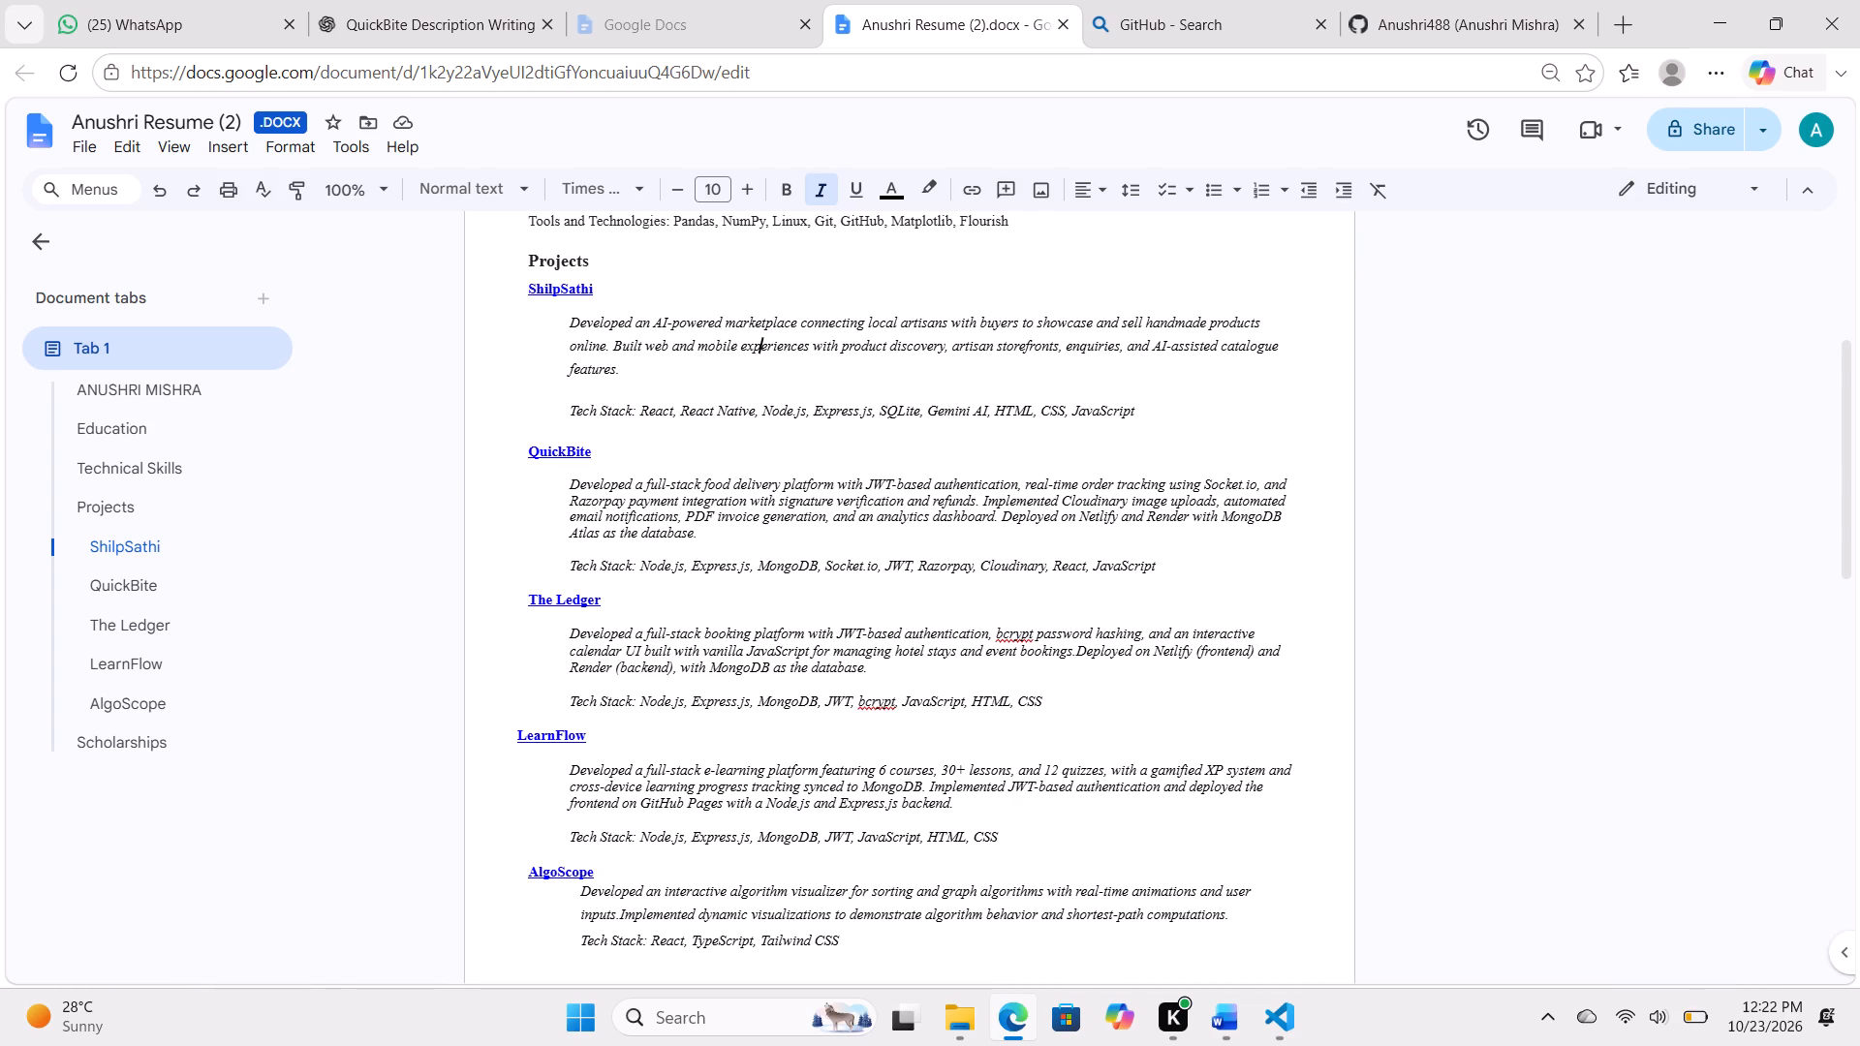
# Start new paragraphs at "Built web and mobile experiences" in ShilpSathi and at "Implemented Cloudinary image uploads" in QuickBite.
pyautogui.click(617, 354)
pyautogui.press('Return')
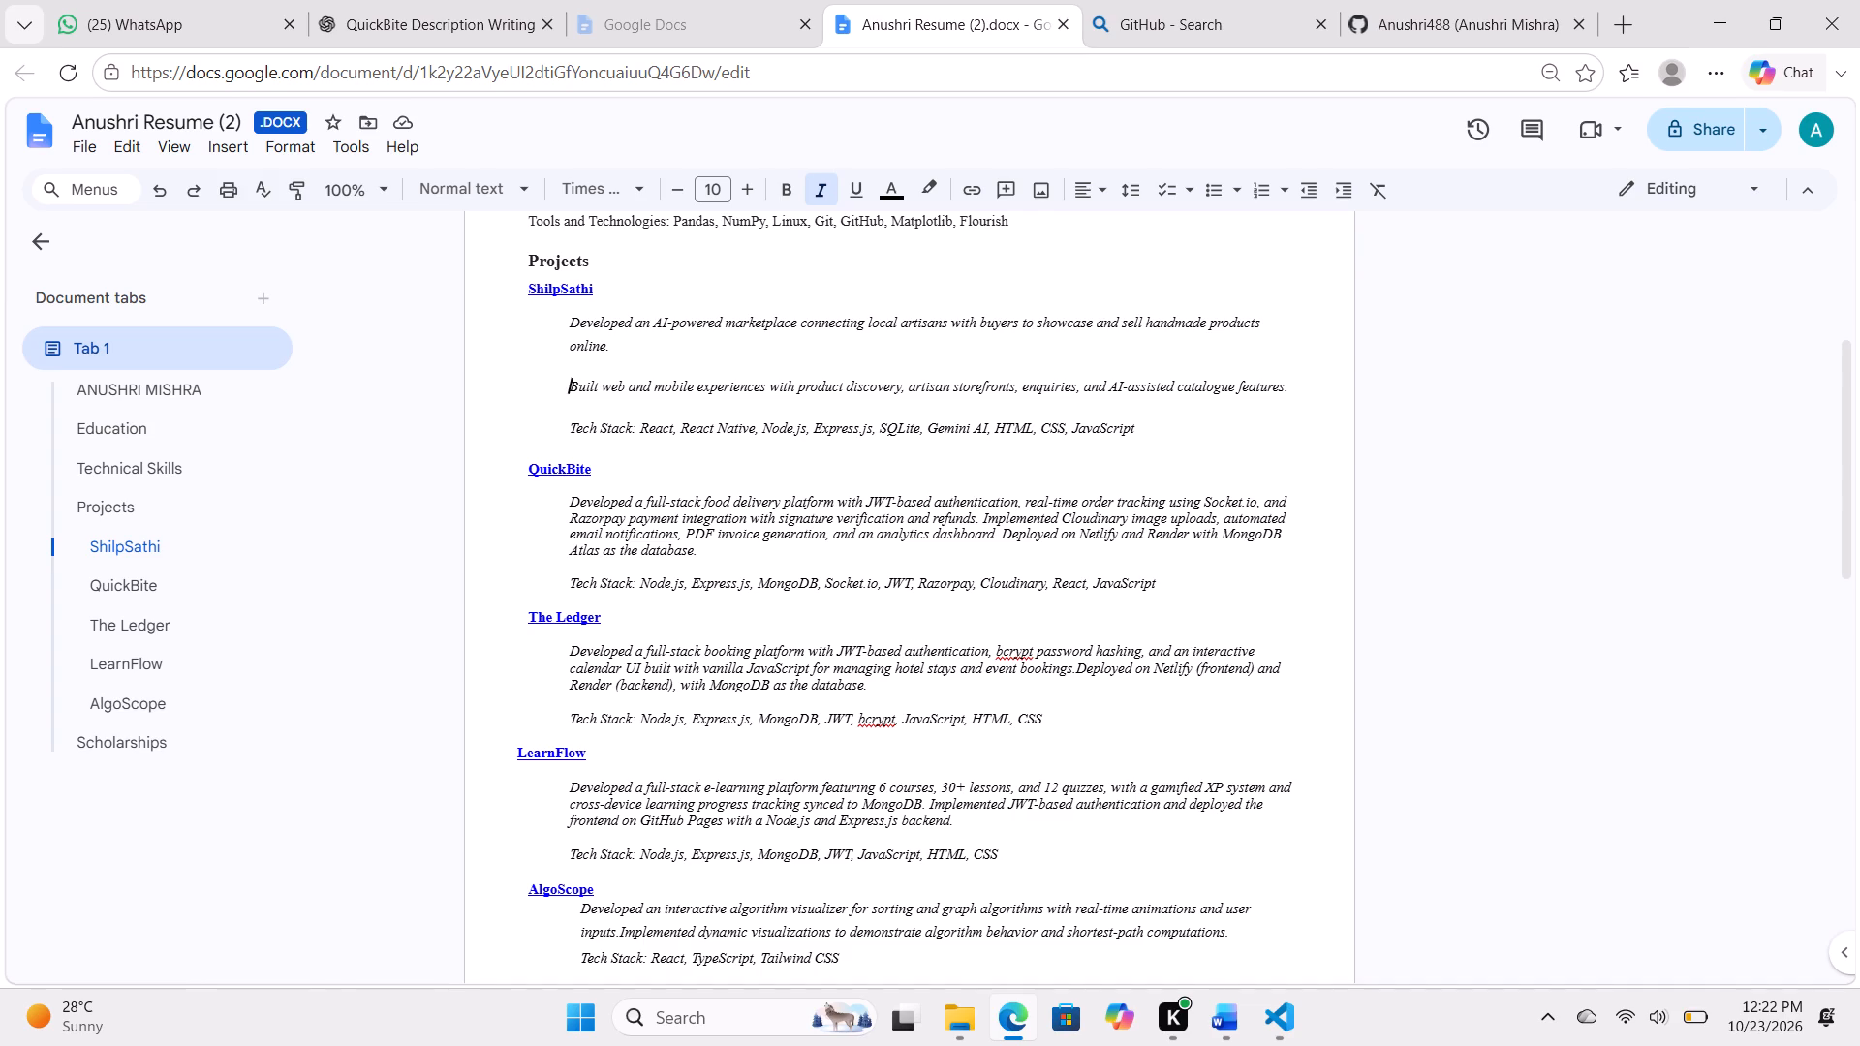
pyautogui.click(984, 520)
pyautogui.press('Return')
# Start new paragraphs at "Implemented JWT-based authentication" in LearnFlow and at "Implemented dynamic visualizations" in AlgoScope.
pyautogui.scroll(-1, 990, 642)
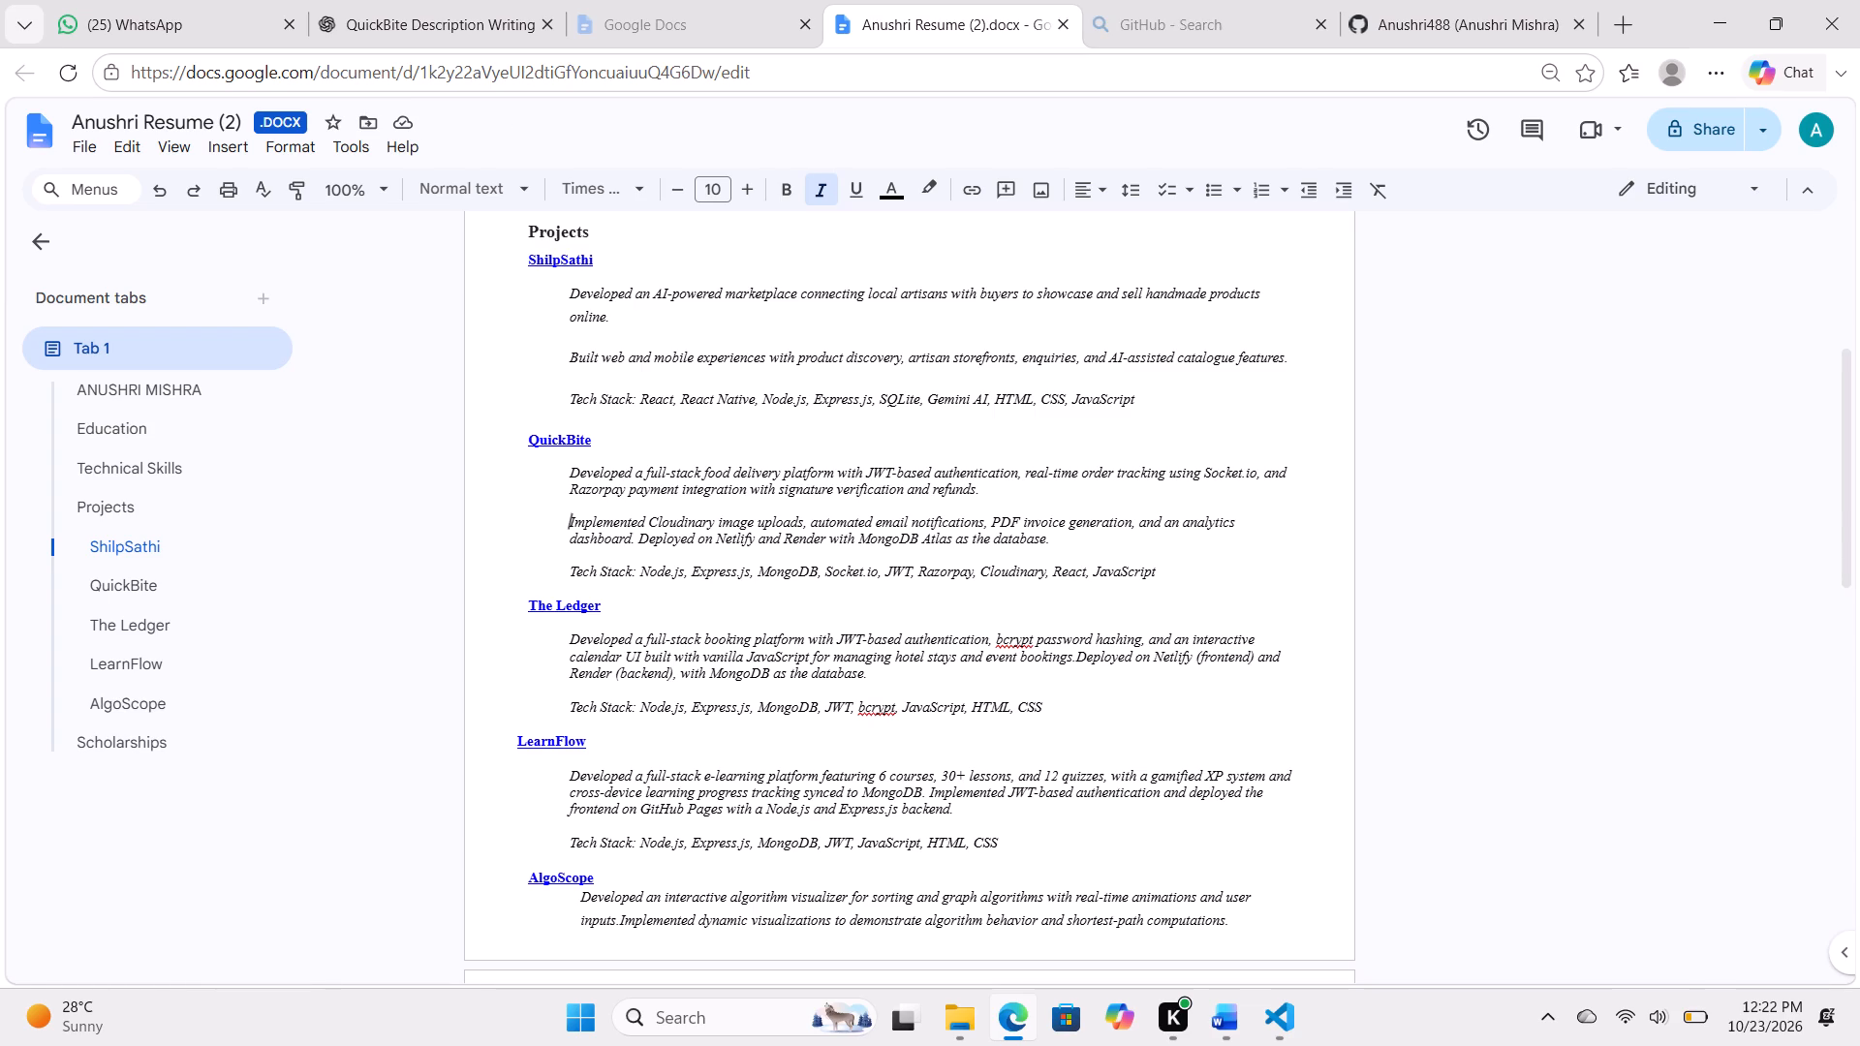
pyautogui.scroll(-1, 982, 693)
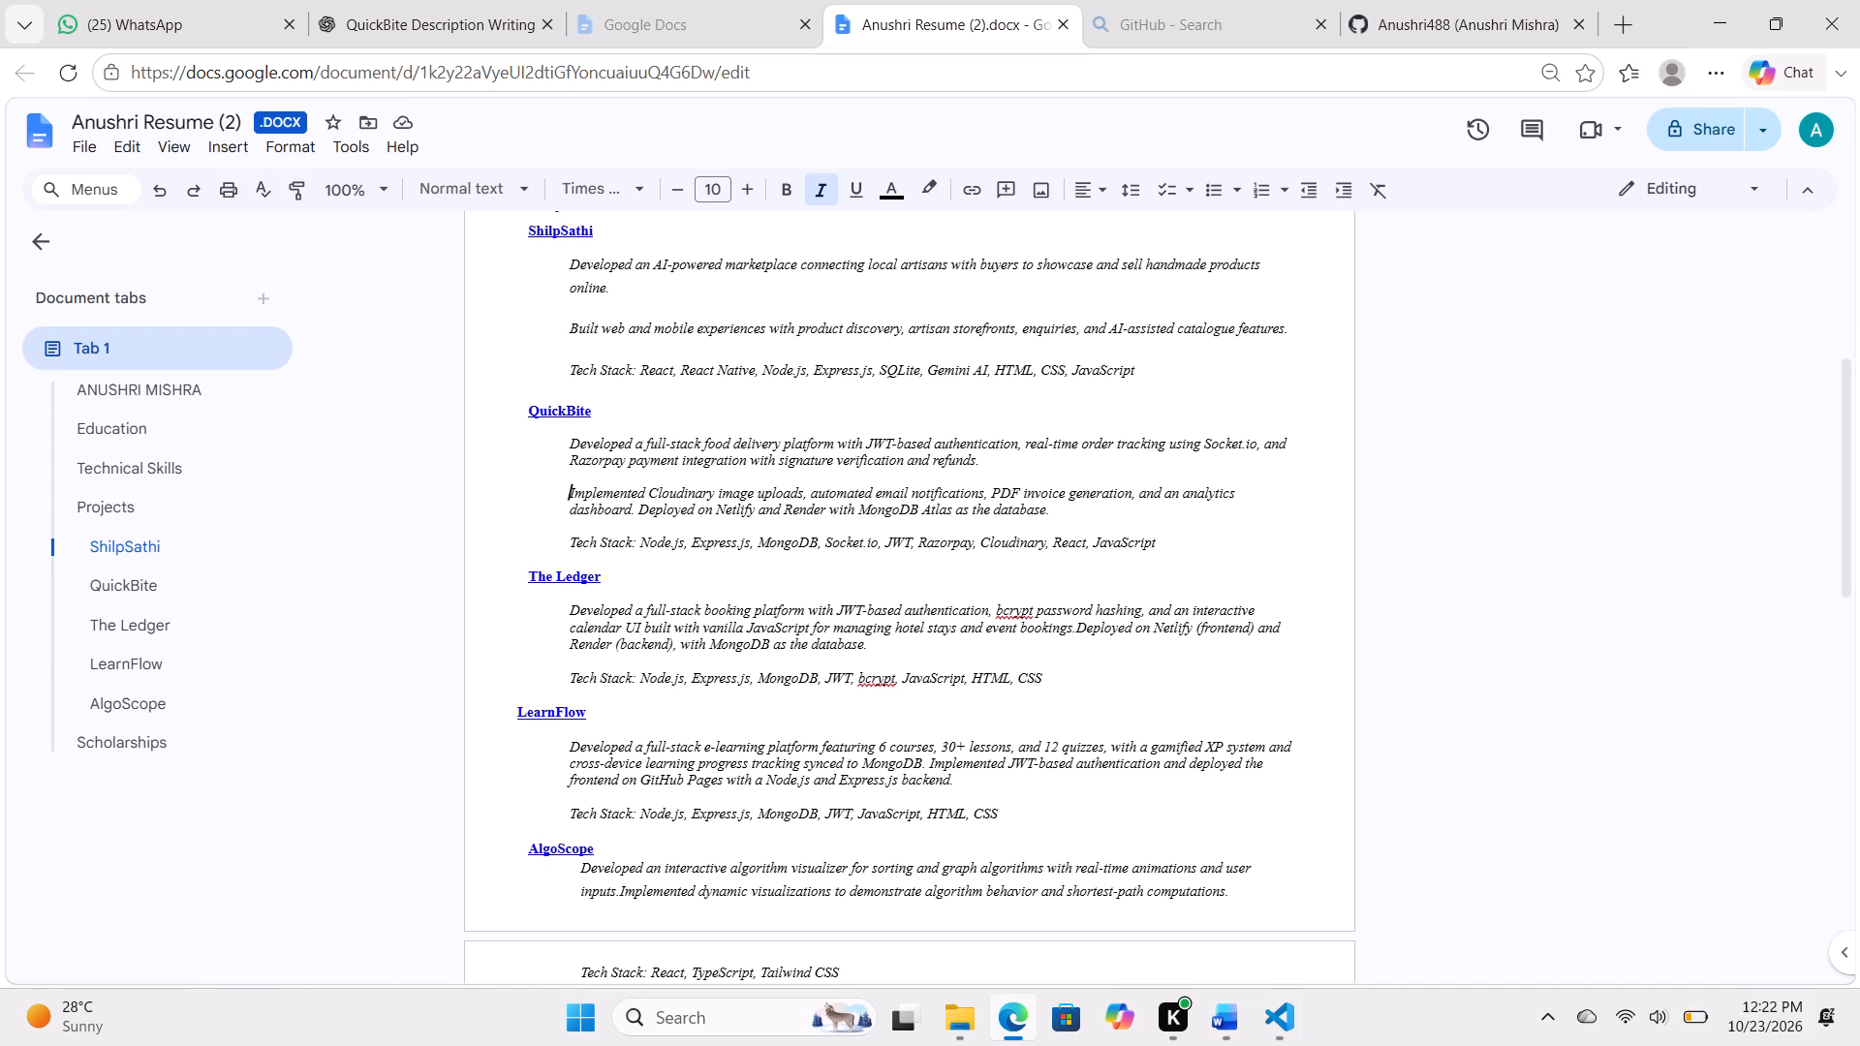
pyautogui.click(925, 762)
pyautogui.press('Return')
pyautogui.scroll(-2, 964, 794)
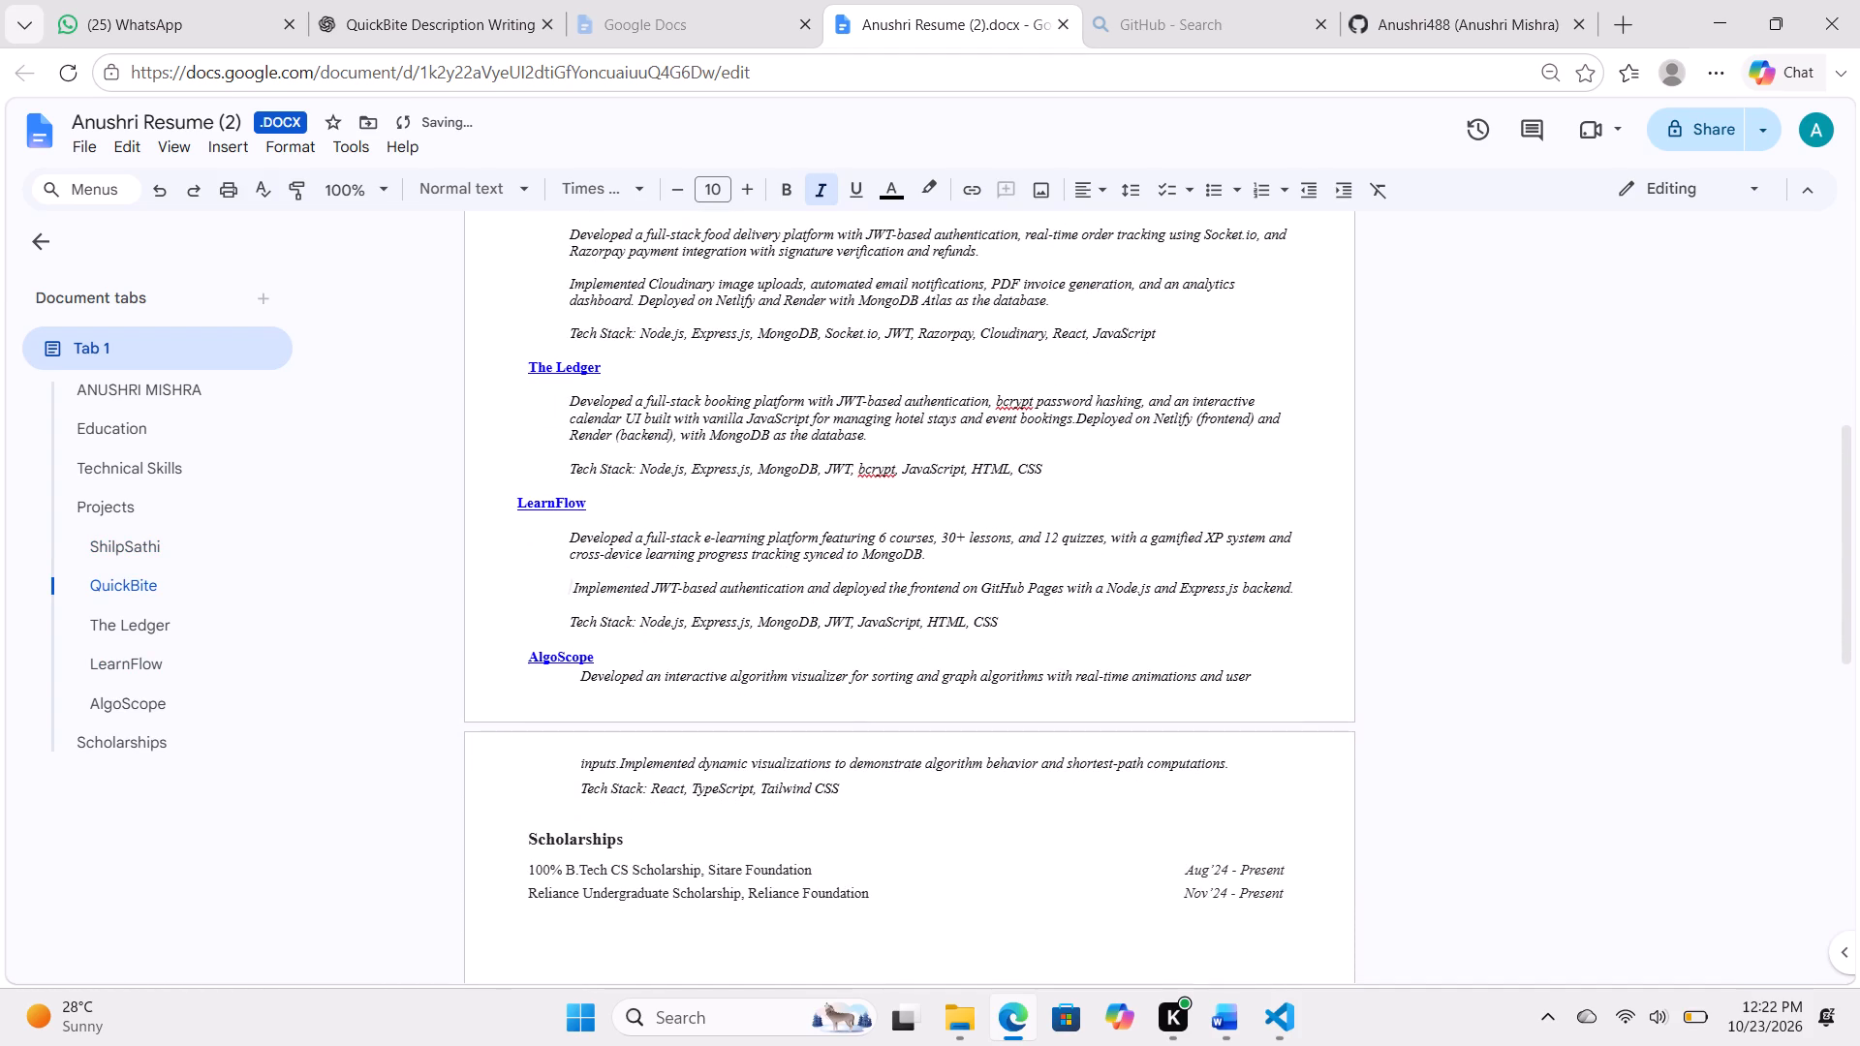
pyautogui.click(620, 761)
pyautogui.press('Return')
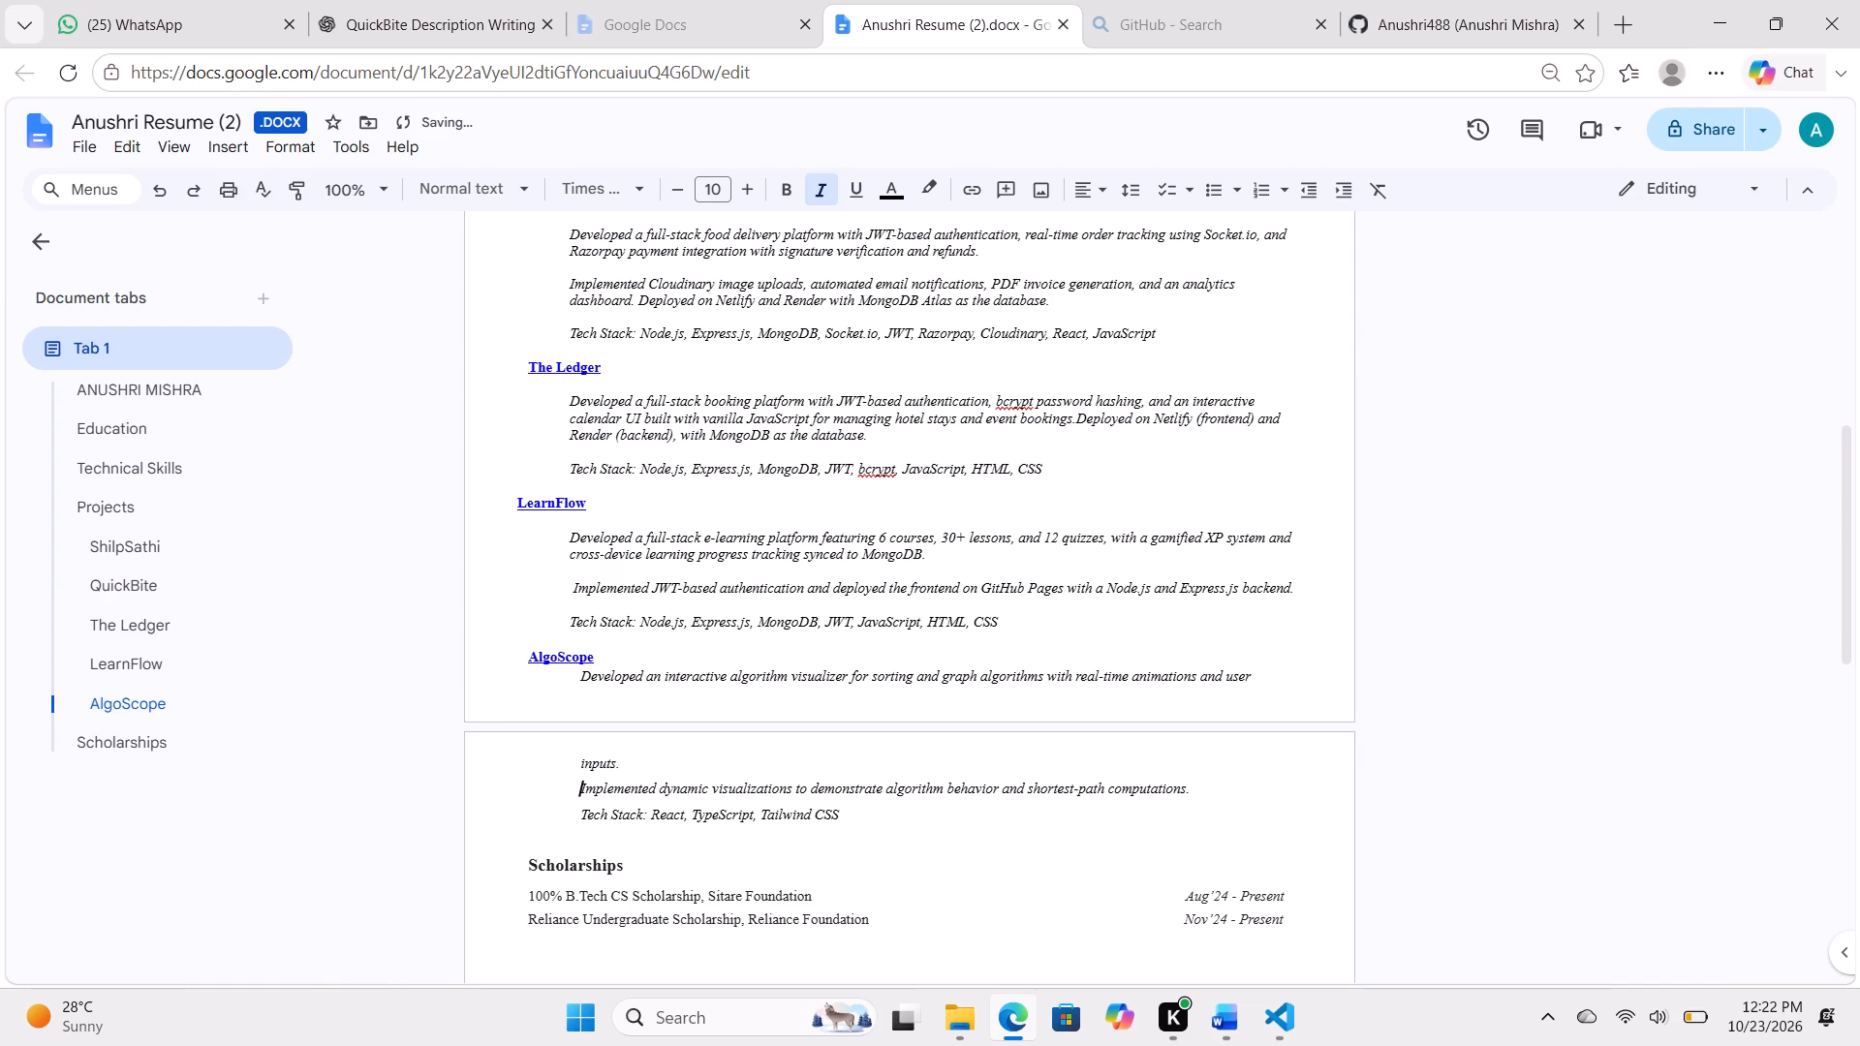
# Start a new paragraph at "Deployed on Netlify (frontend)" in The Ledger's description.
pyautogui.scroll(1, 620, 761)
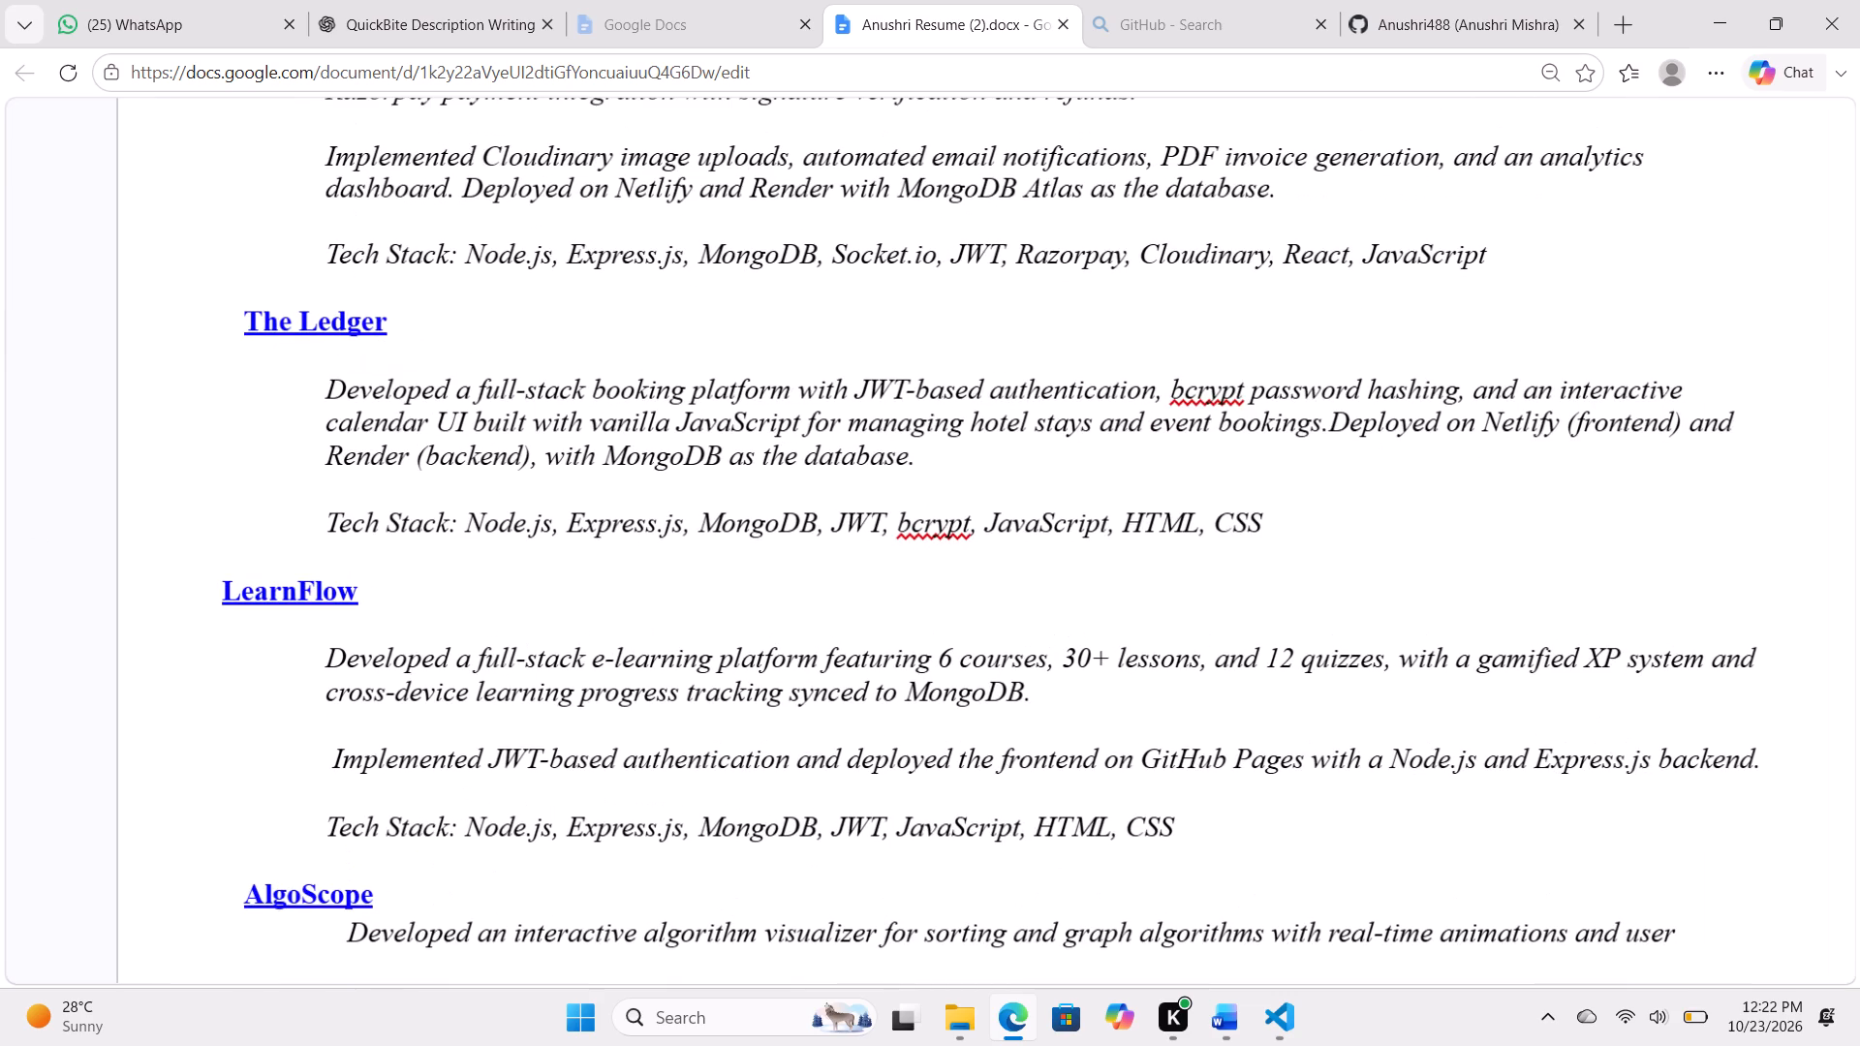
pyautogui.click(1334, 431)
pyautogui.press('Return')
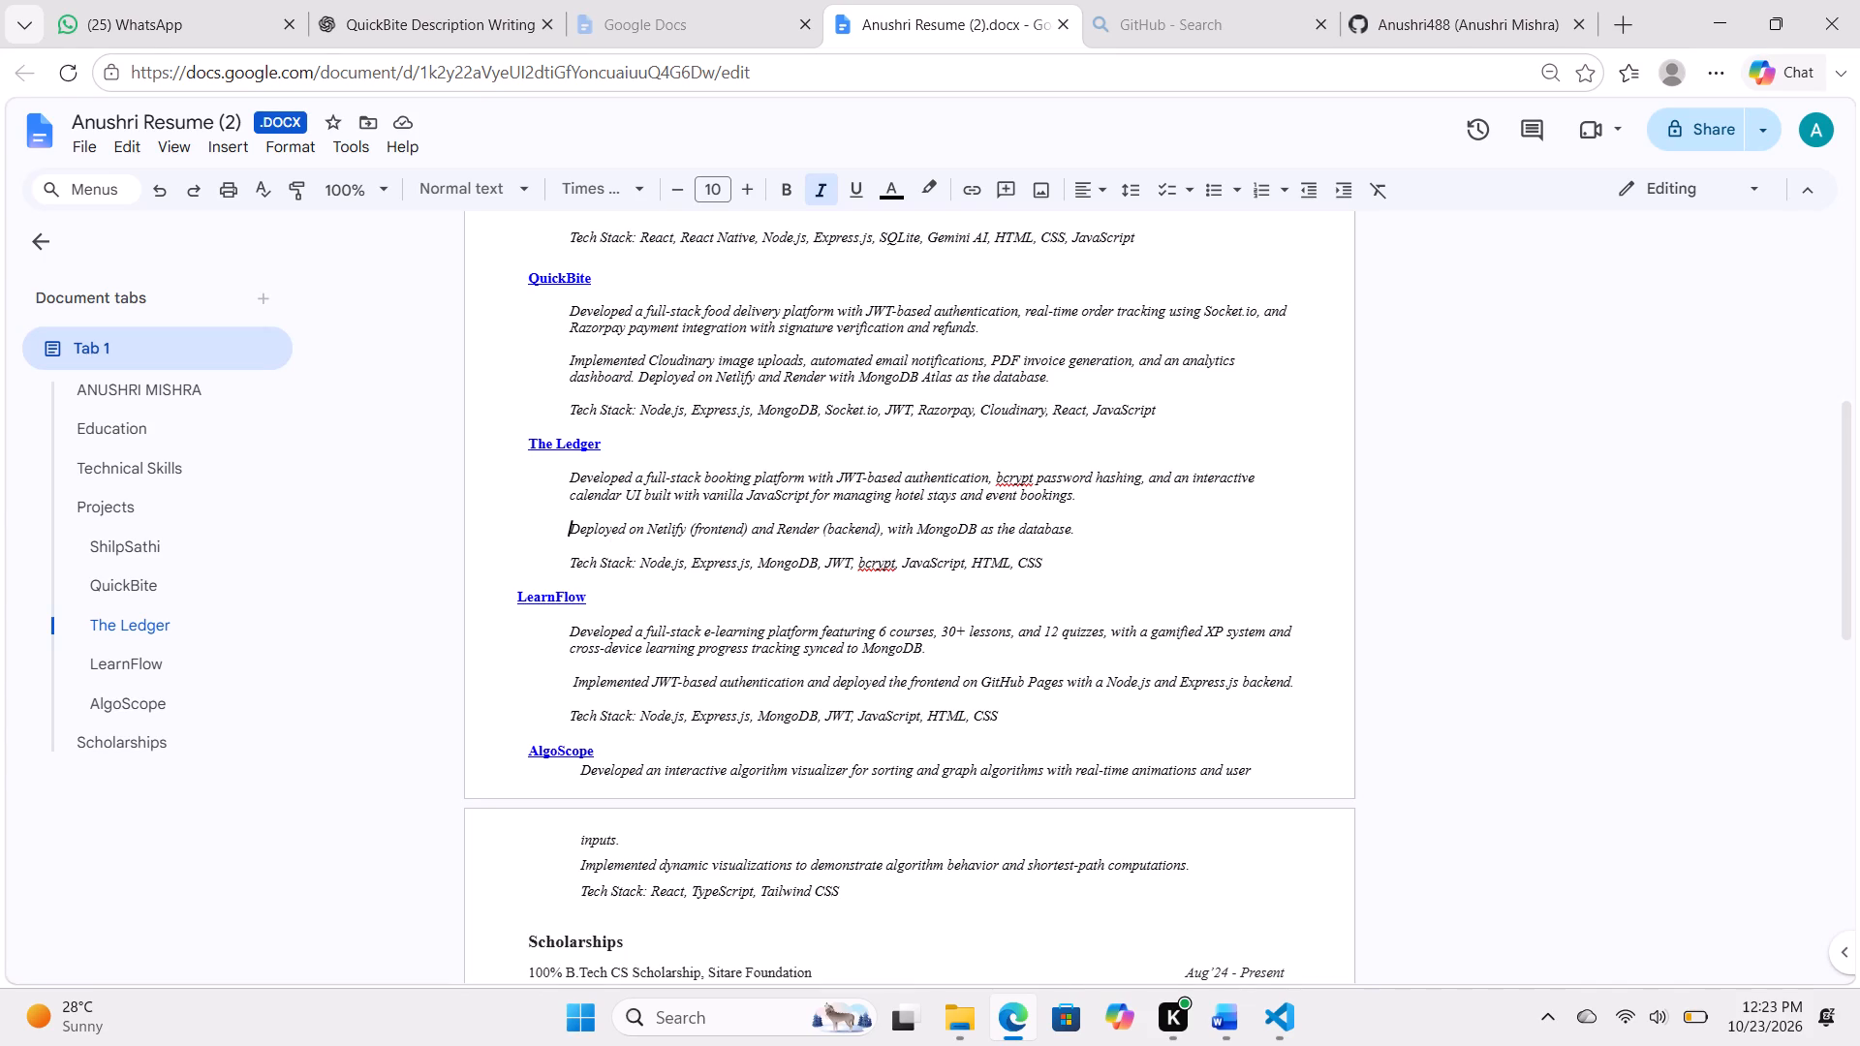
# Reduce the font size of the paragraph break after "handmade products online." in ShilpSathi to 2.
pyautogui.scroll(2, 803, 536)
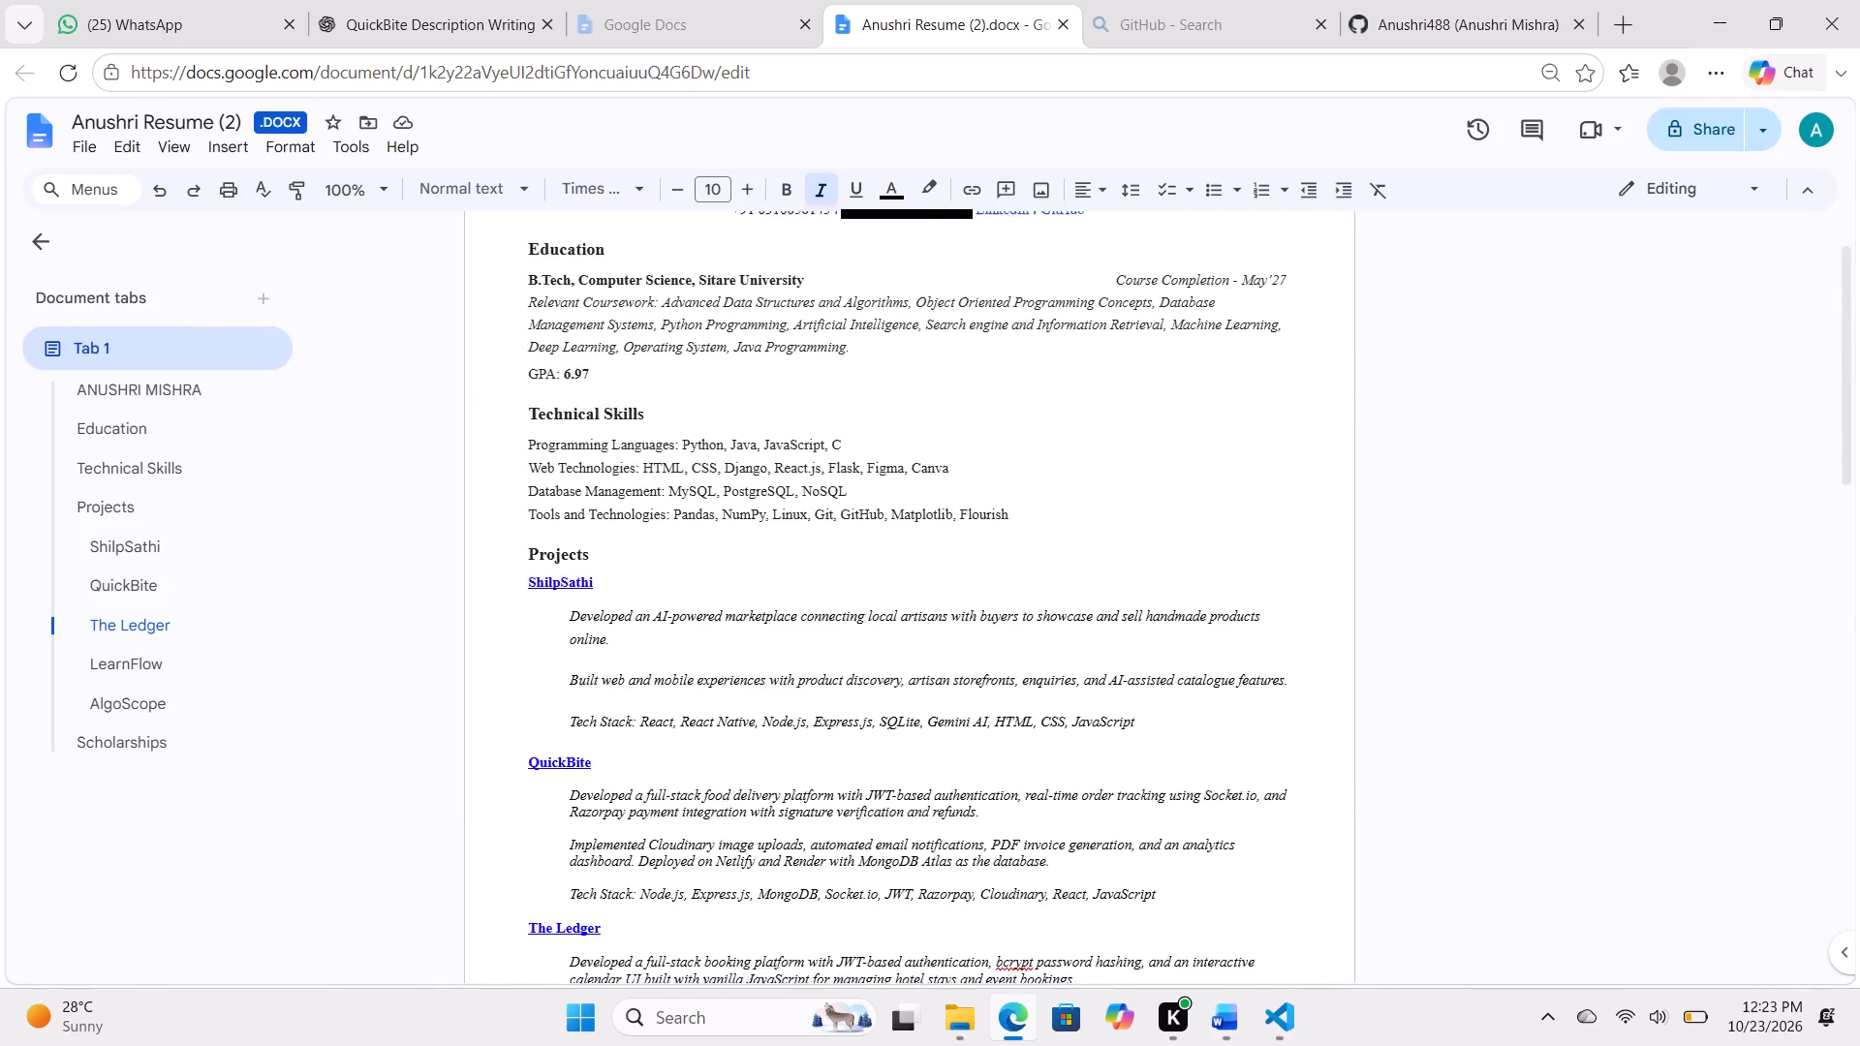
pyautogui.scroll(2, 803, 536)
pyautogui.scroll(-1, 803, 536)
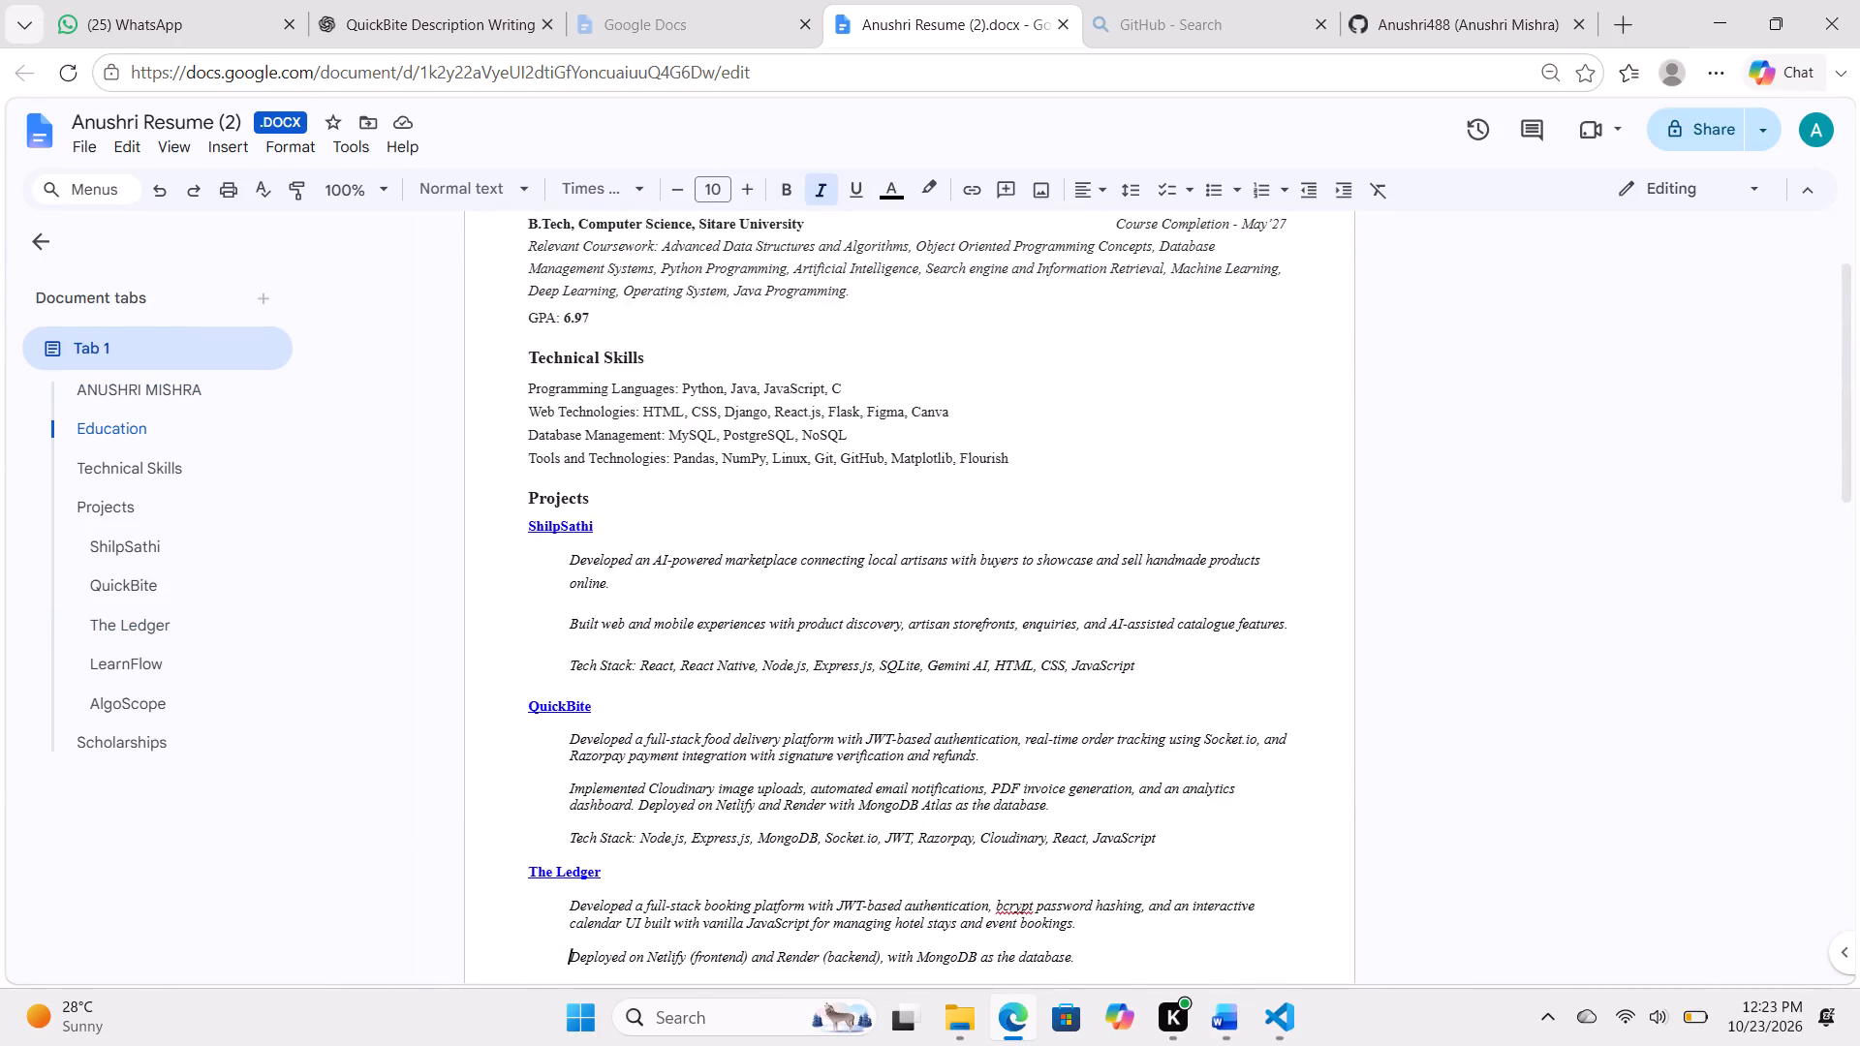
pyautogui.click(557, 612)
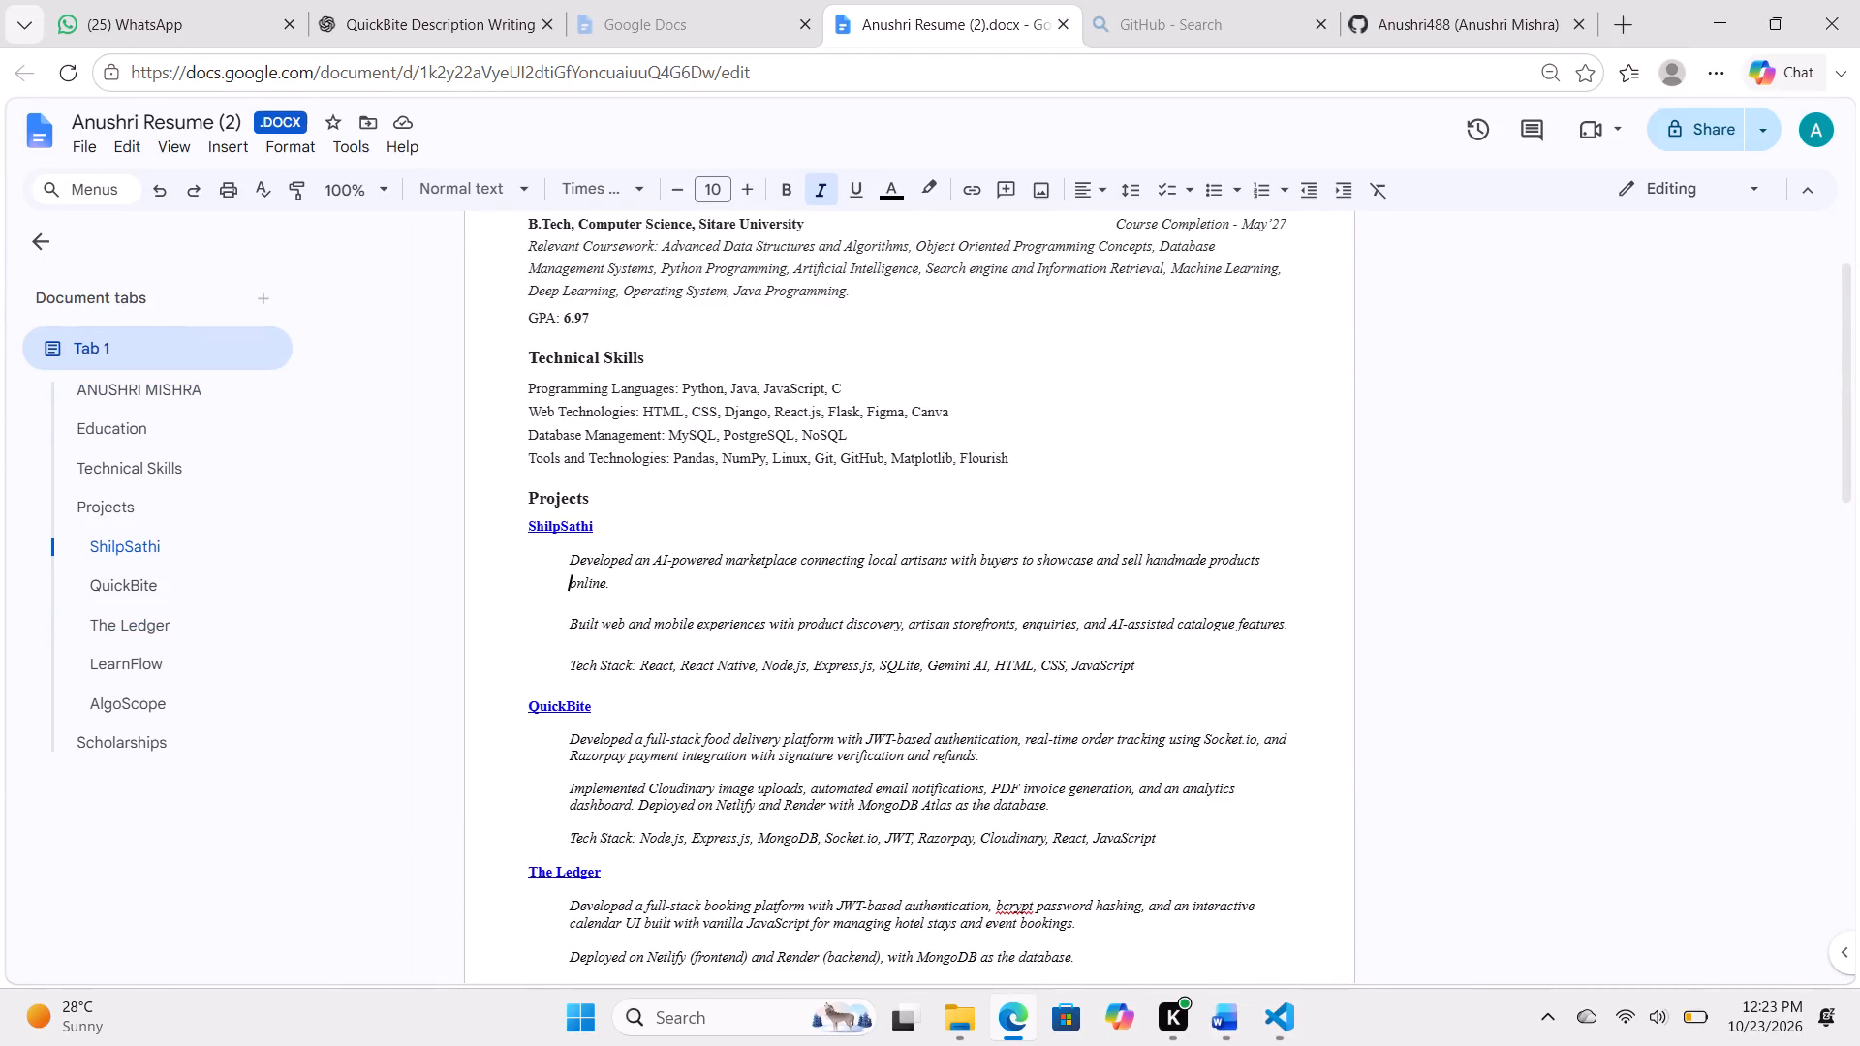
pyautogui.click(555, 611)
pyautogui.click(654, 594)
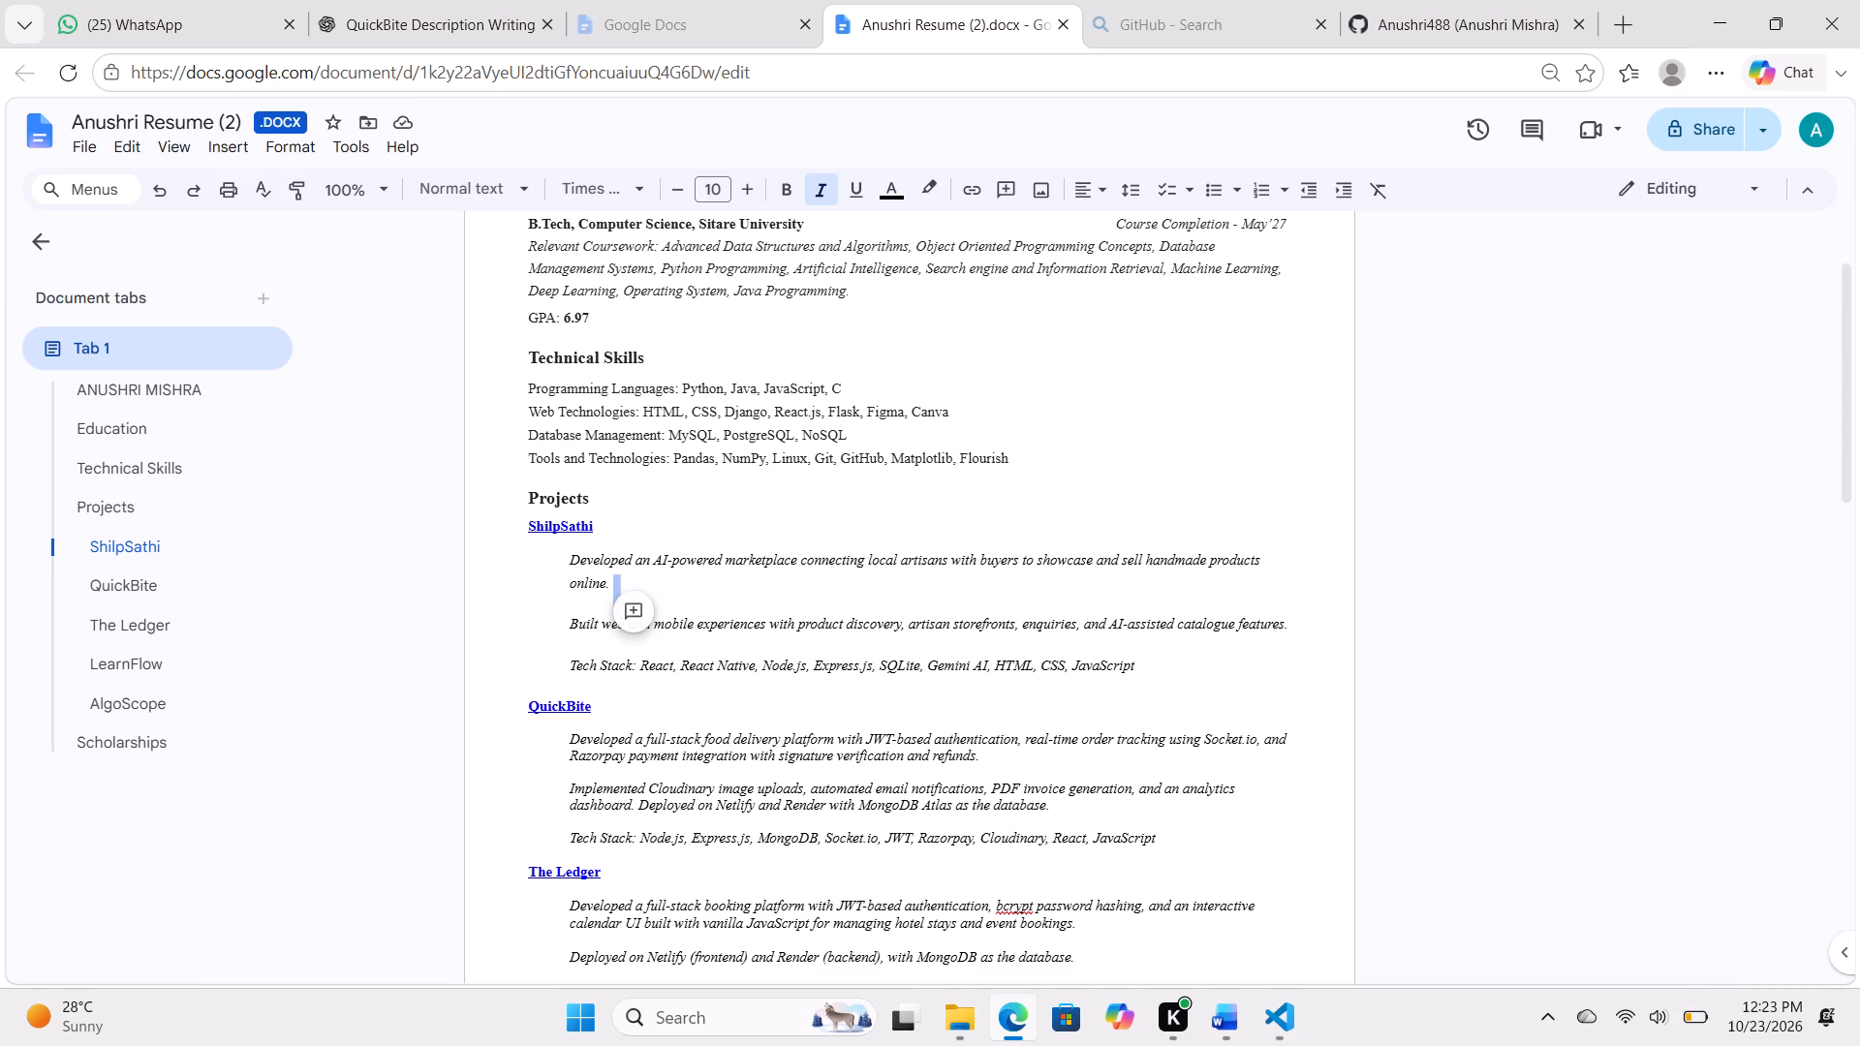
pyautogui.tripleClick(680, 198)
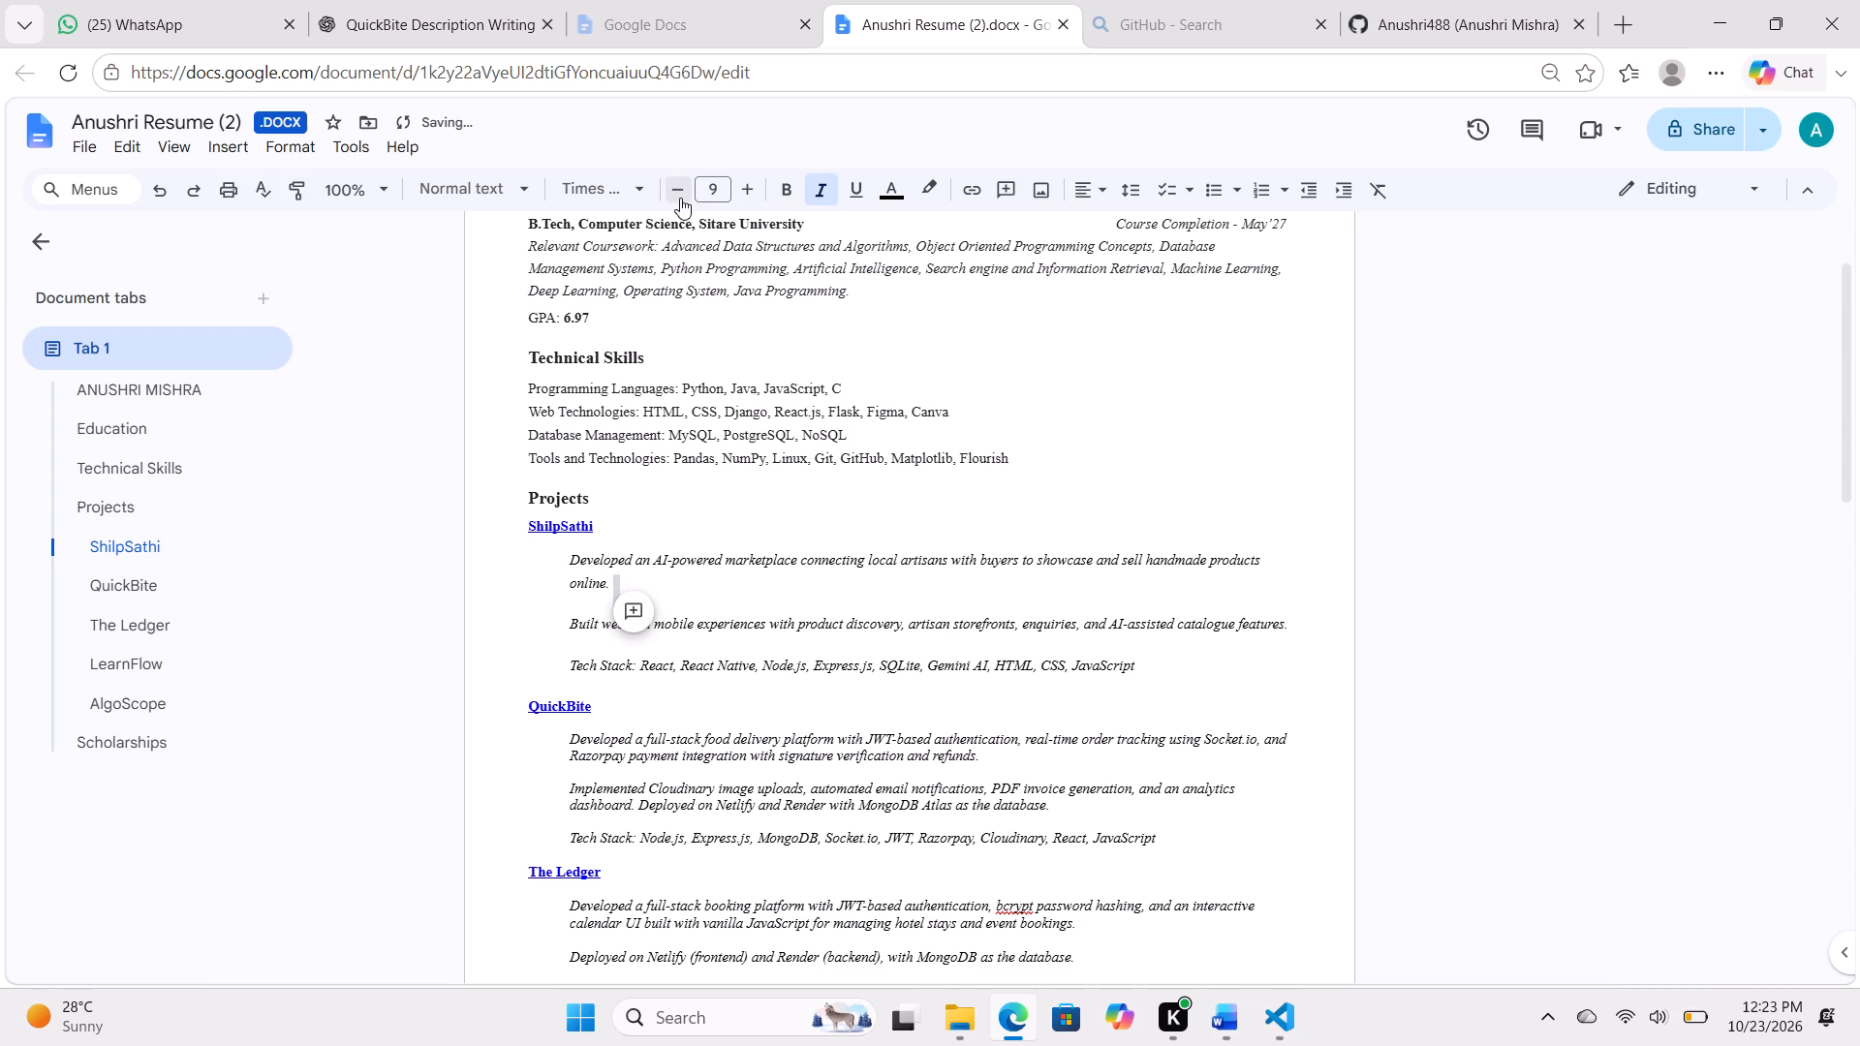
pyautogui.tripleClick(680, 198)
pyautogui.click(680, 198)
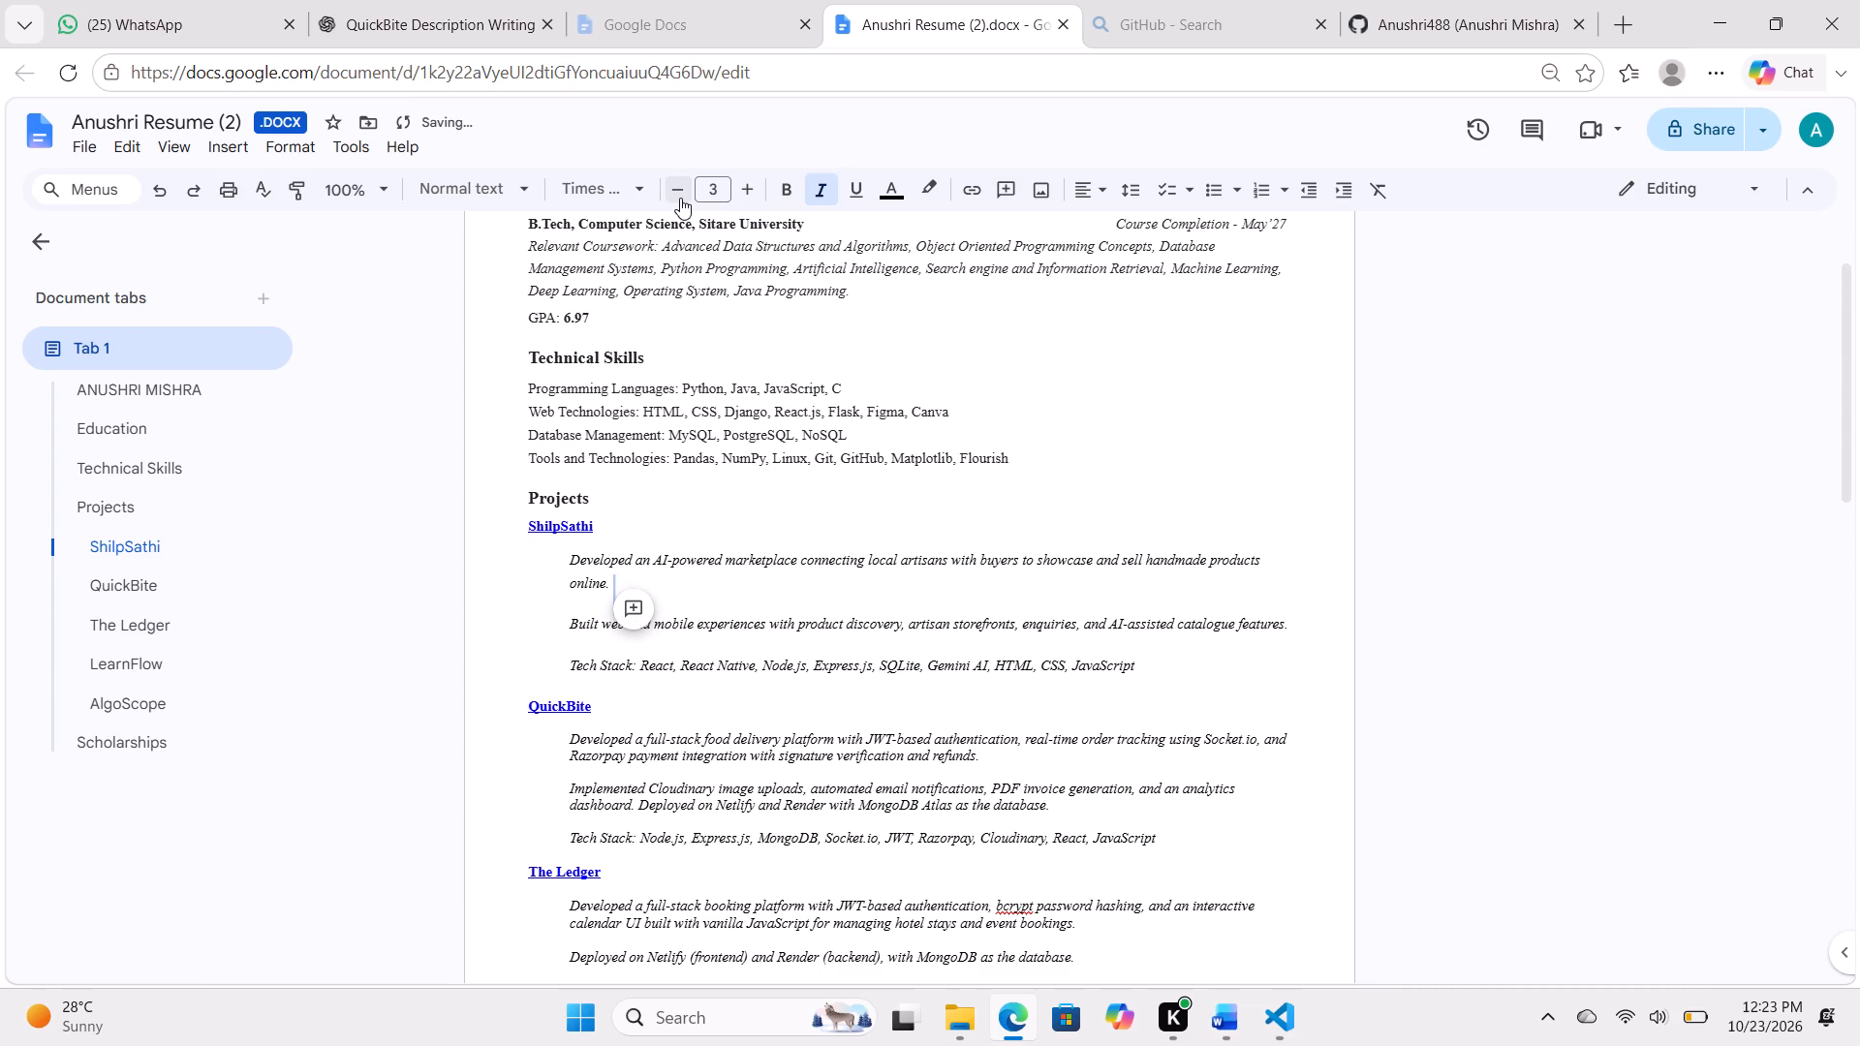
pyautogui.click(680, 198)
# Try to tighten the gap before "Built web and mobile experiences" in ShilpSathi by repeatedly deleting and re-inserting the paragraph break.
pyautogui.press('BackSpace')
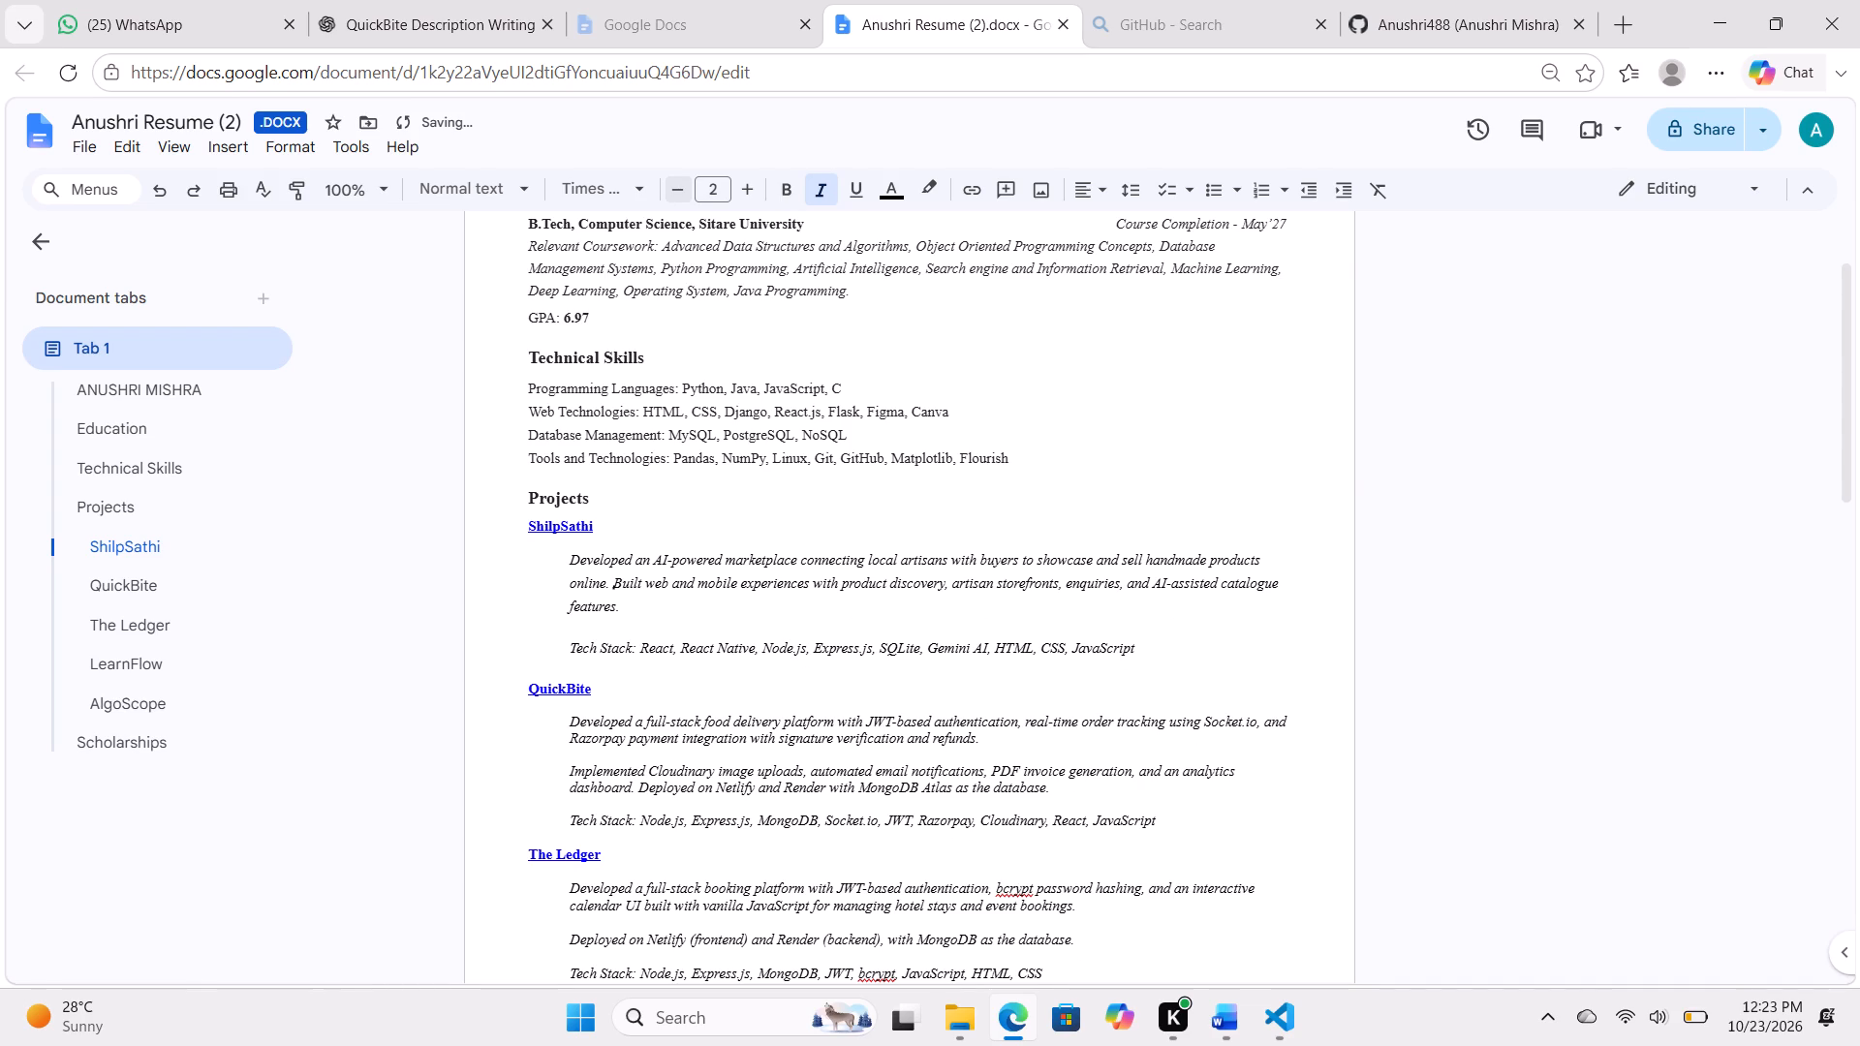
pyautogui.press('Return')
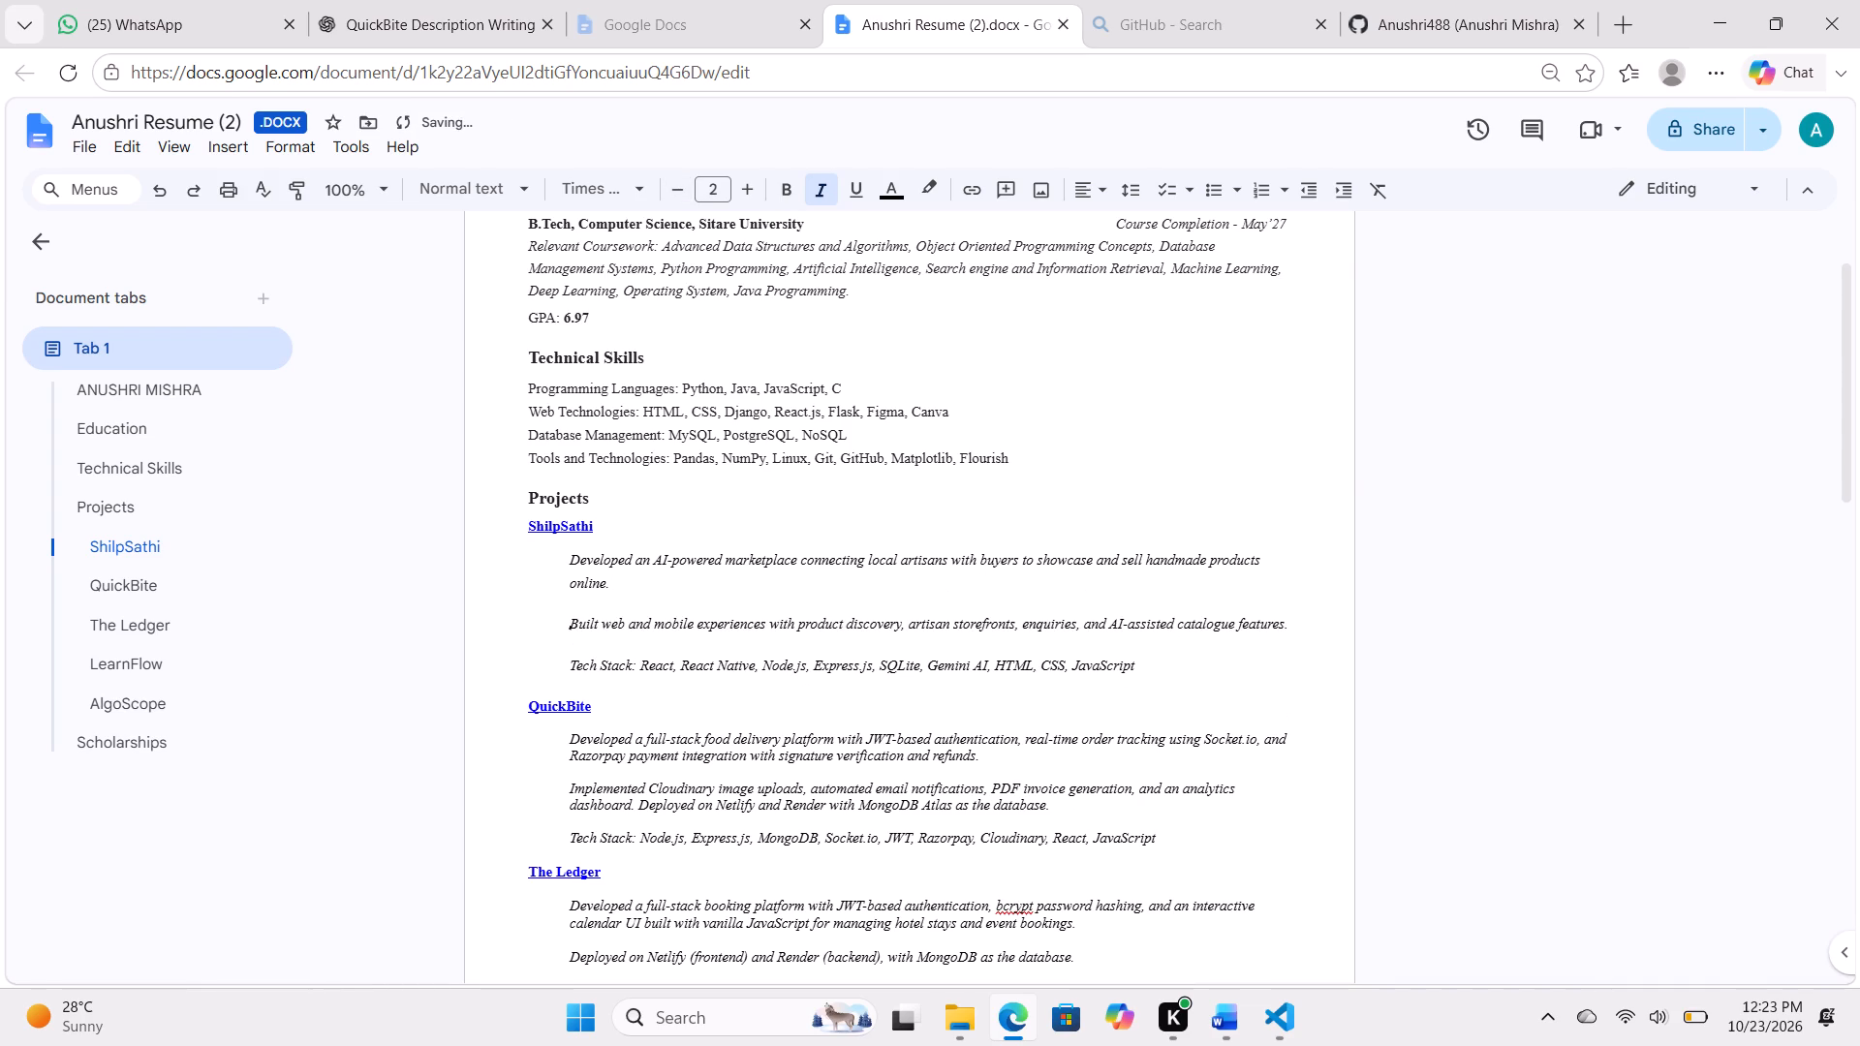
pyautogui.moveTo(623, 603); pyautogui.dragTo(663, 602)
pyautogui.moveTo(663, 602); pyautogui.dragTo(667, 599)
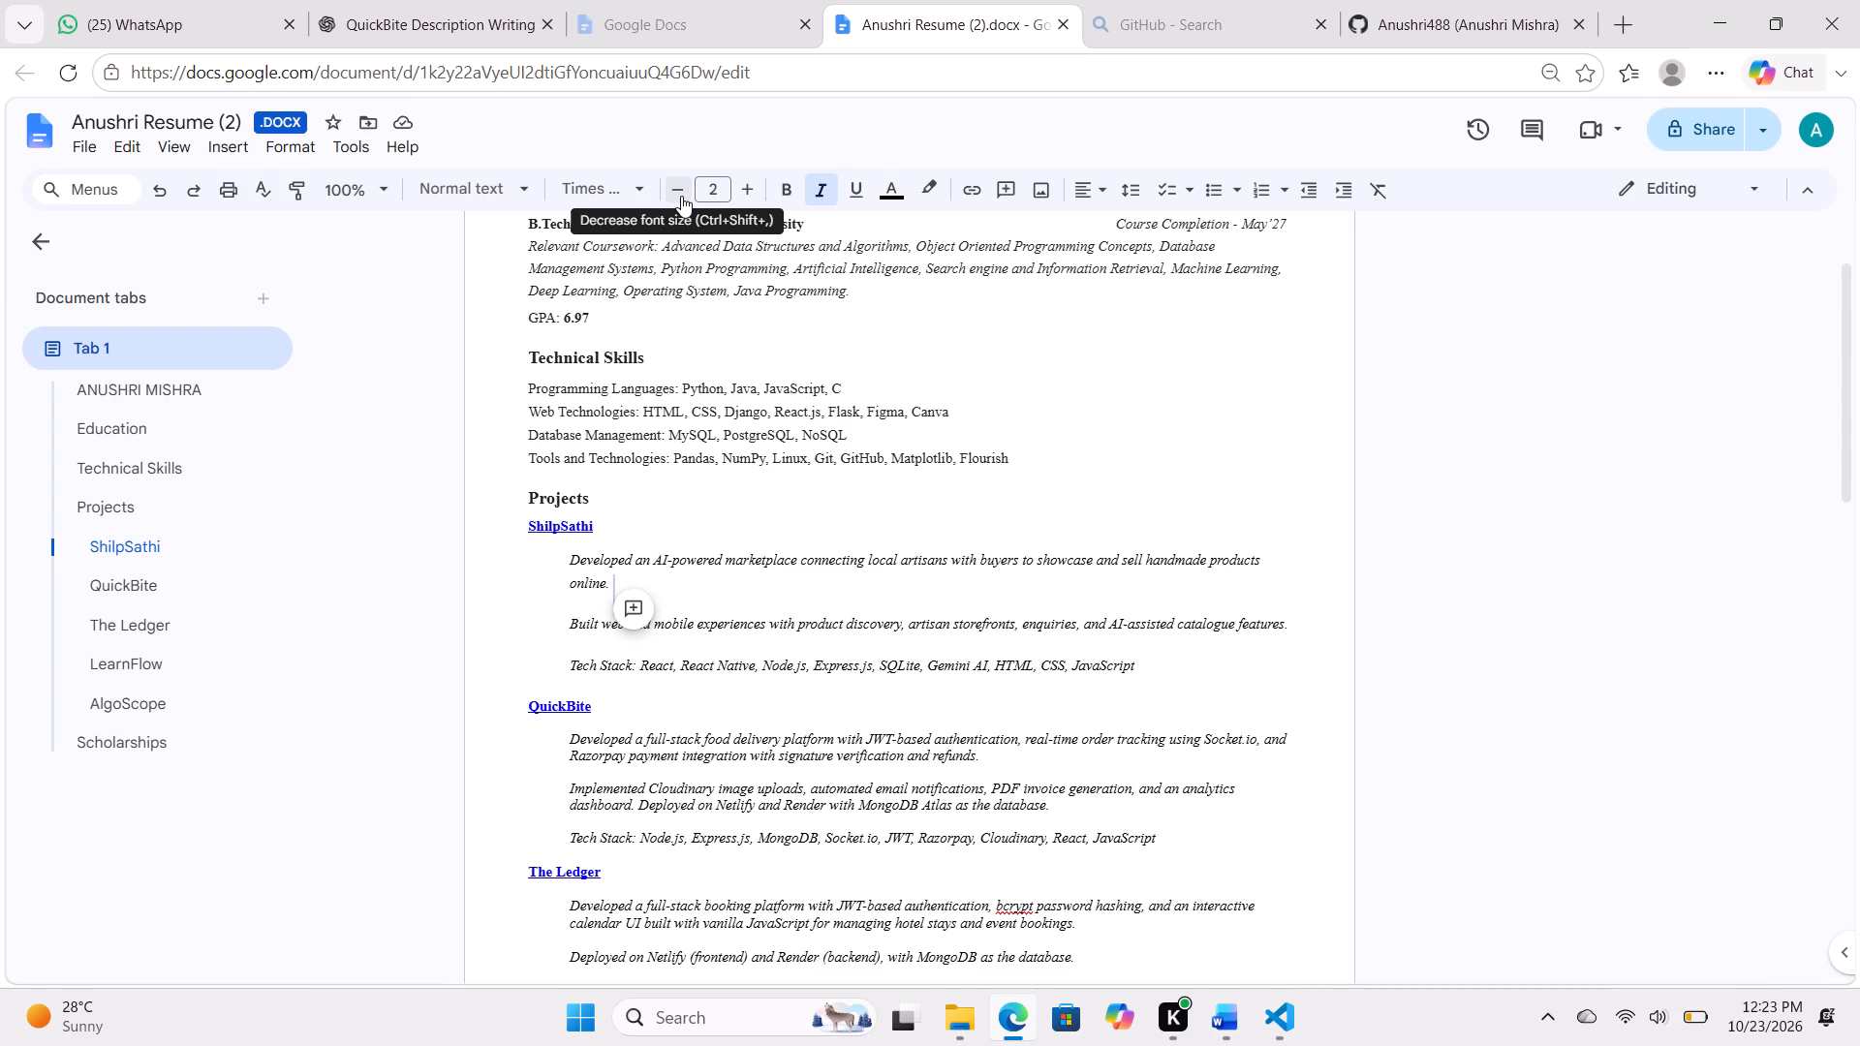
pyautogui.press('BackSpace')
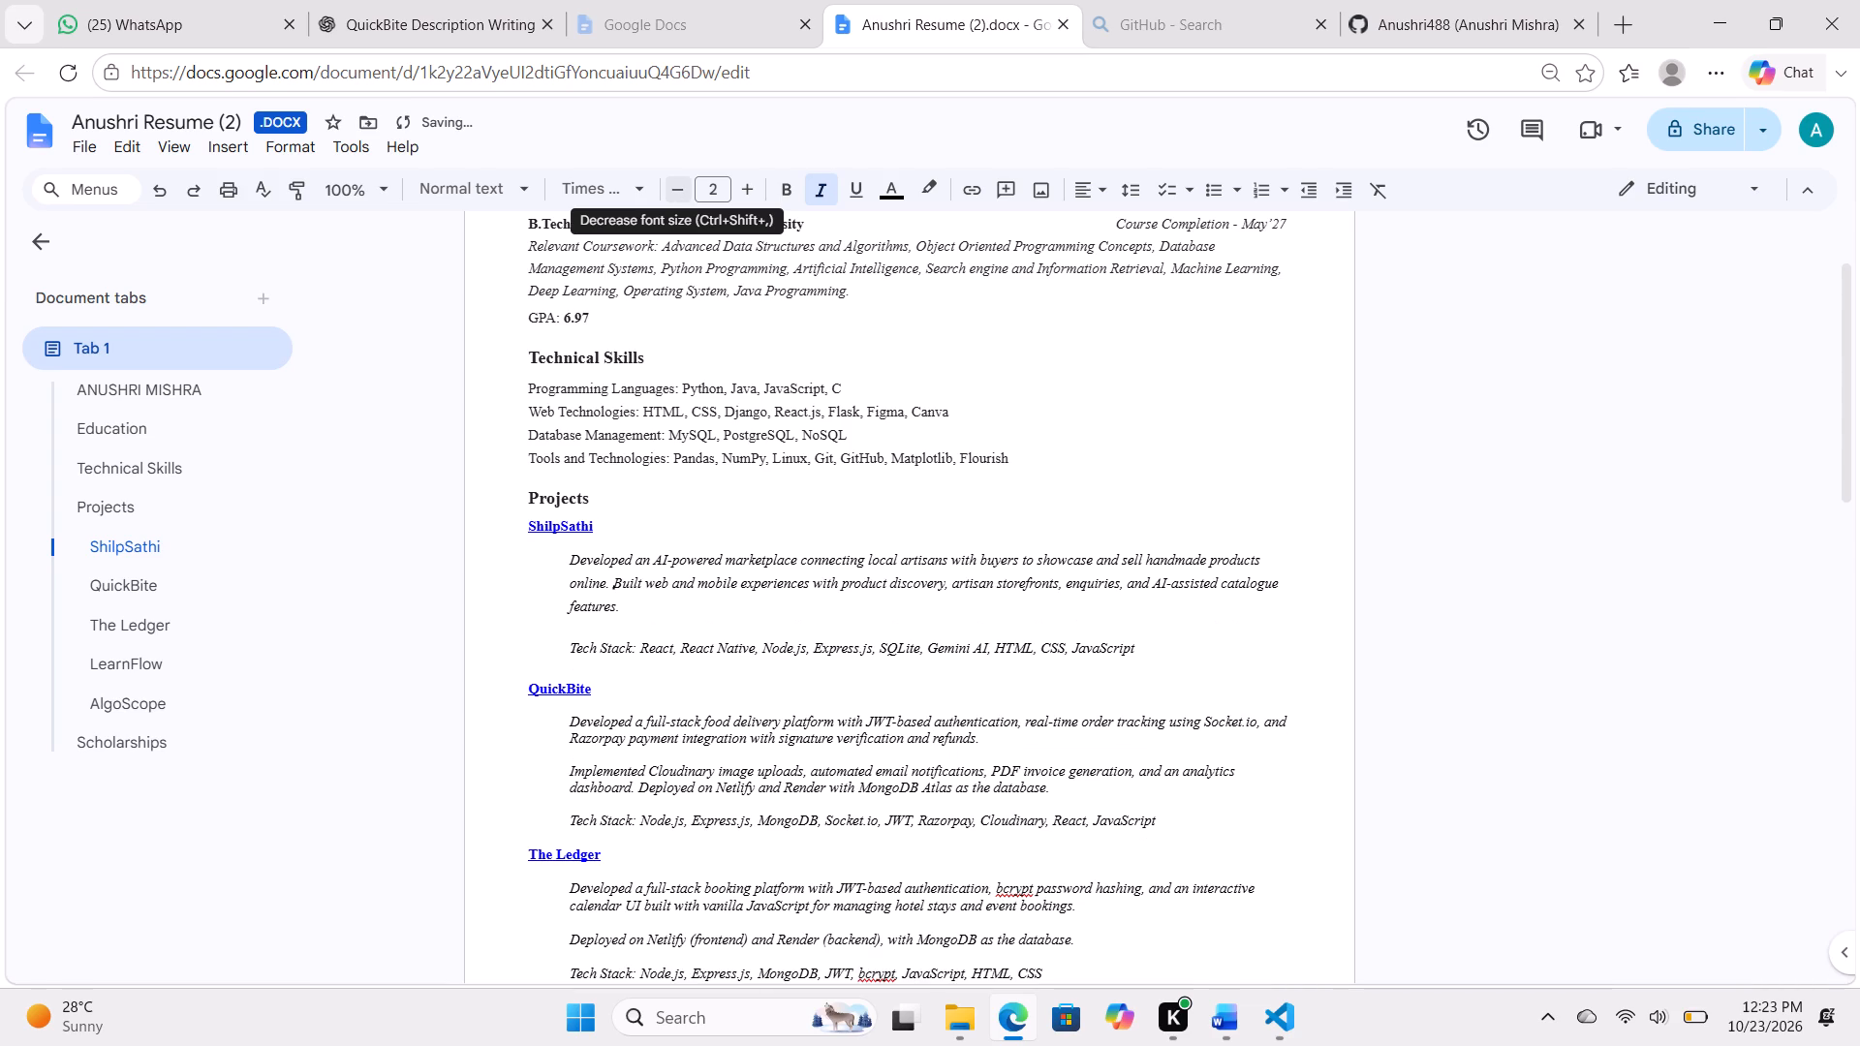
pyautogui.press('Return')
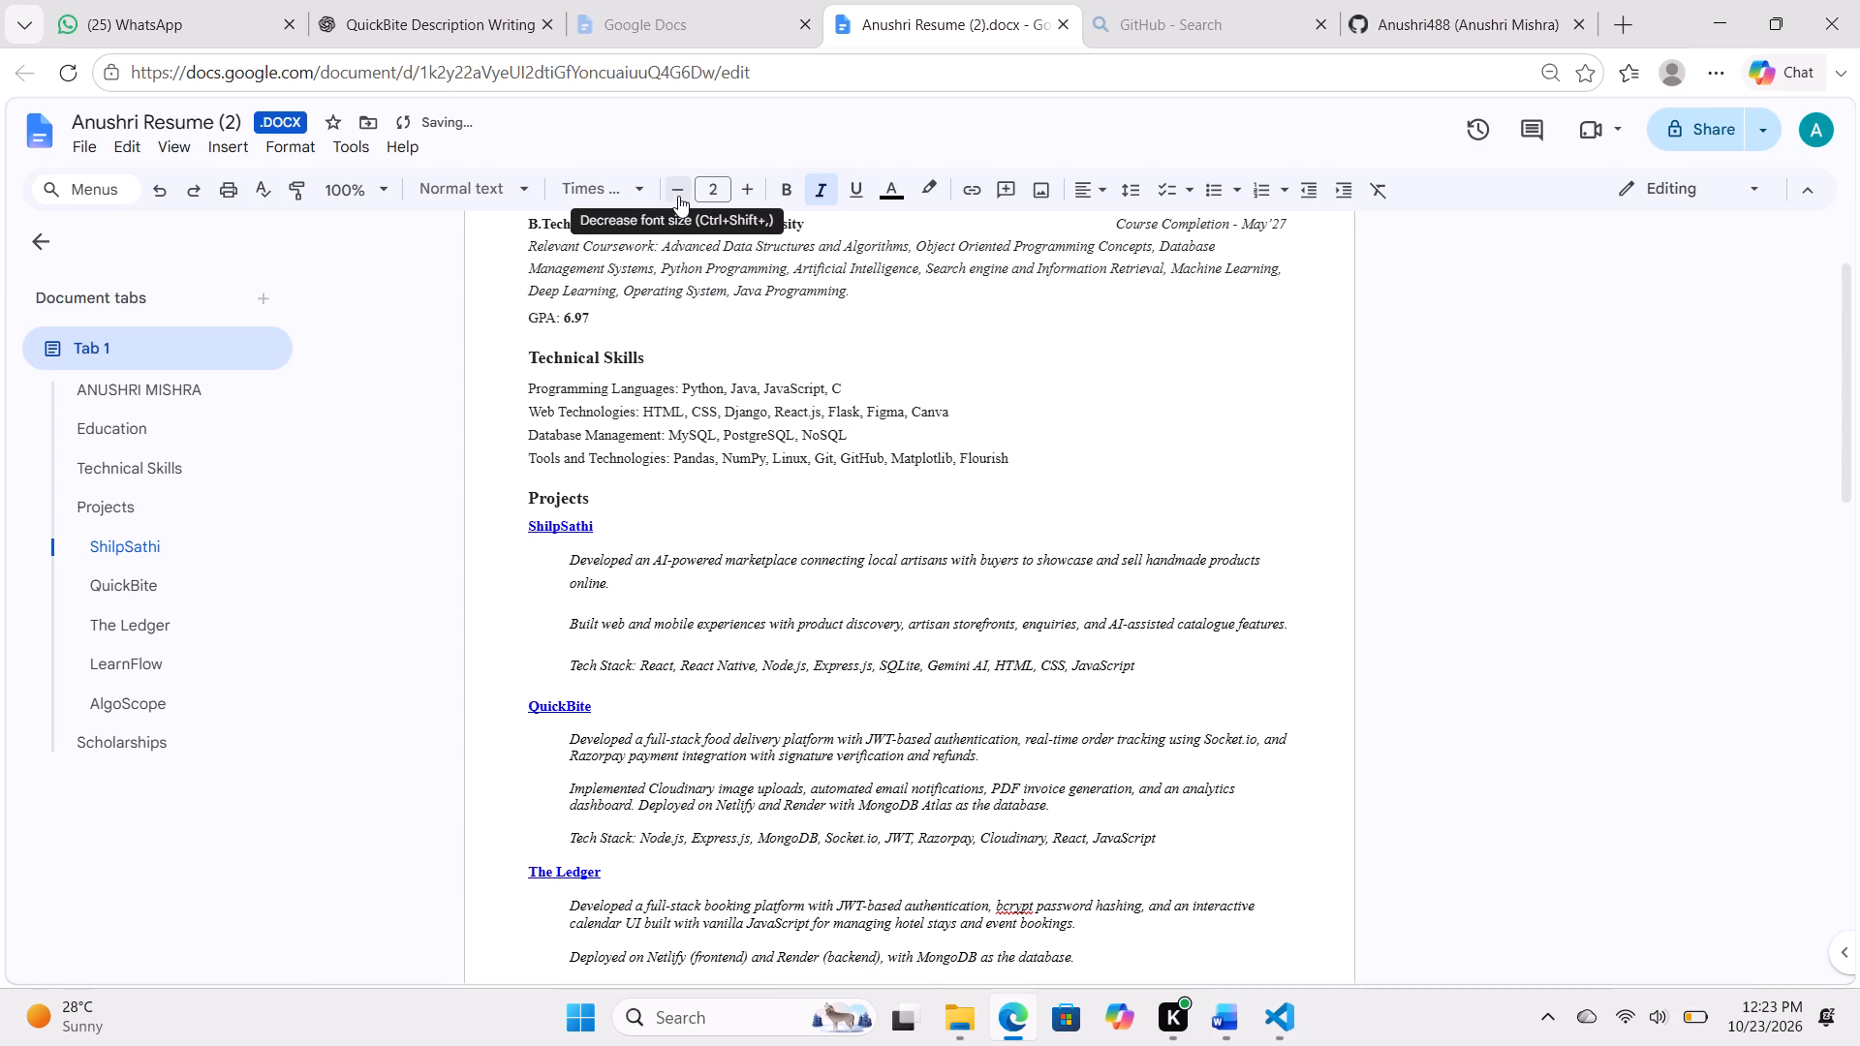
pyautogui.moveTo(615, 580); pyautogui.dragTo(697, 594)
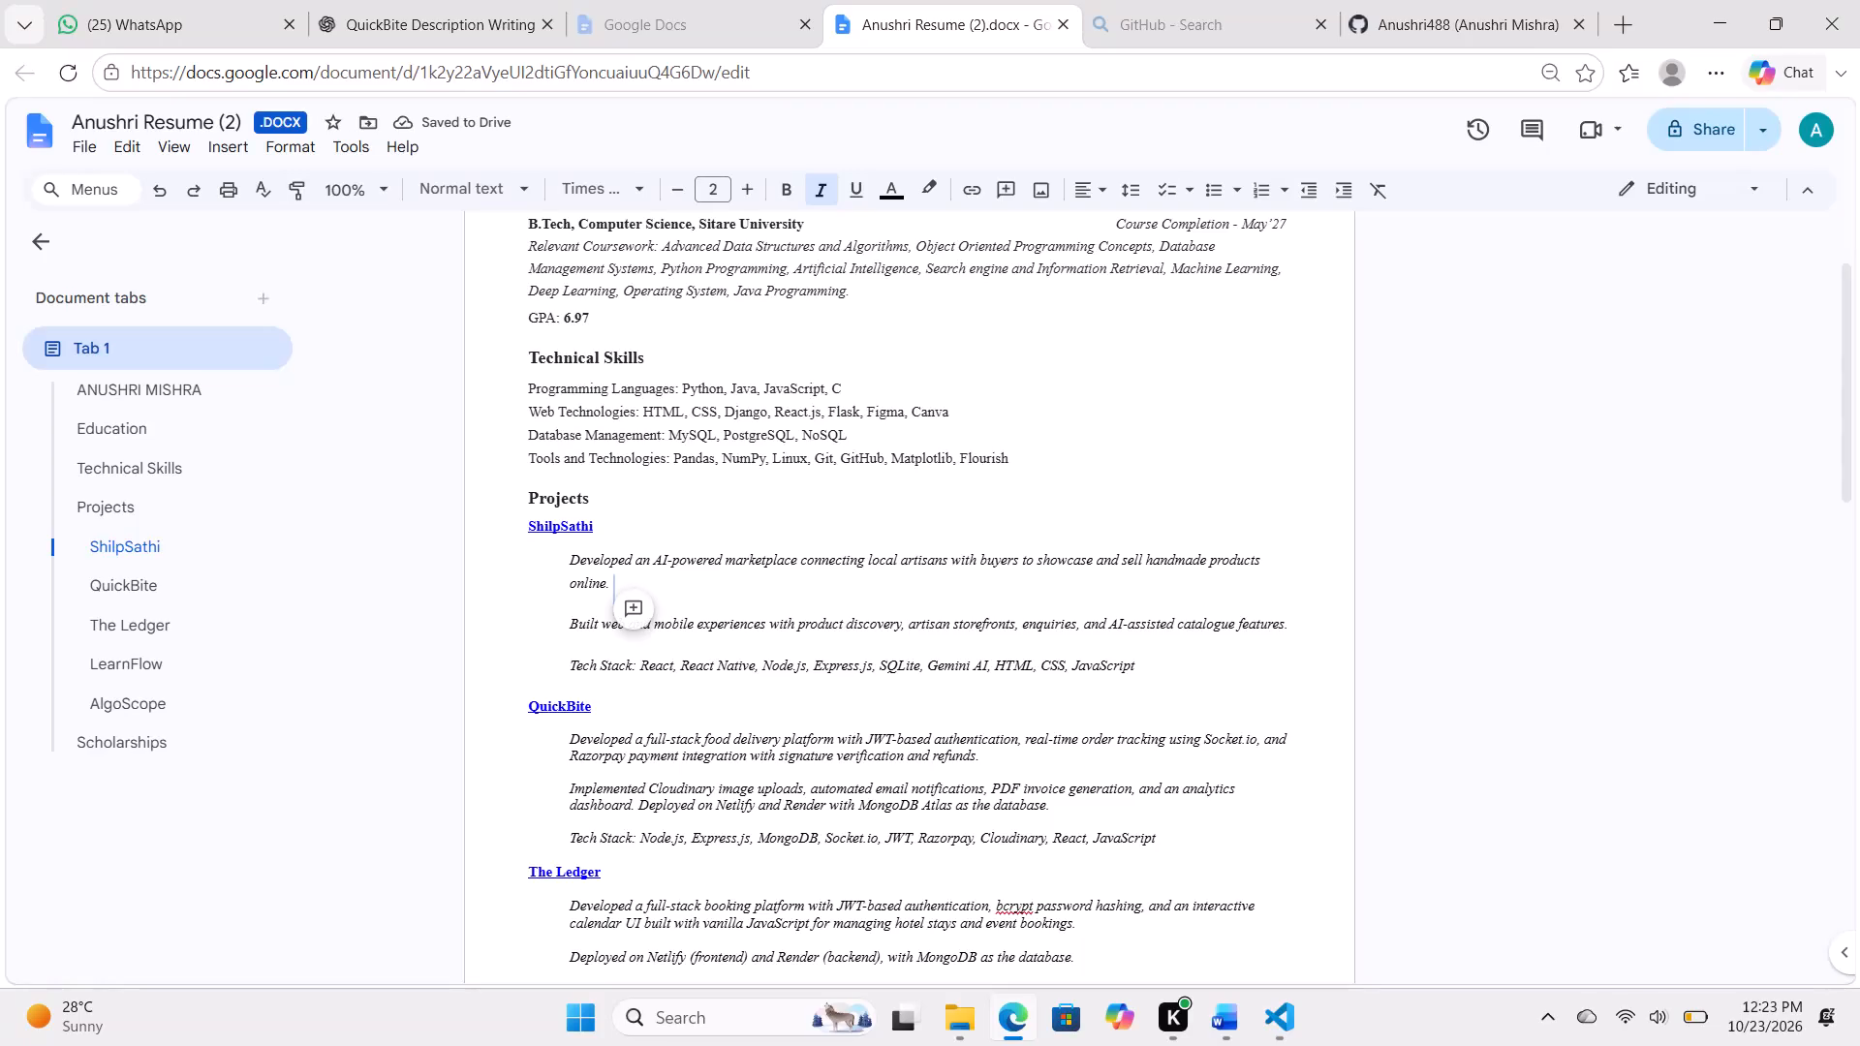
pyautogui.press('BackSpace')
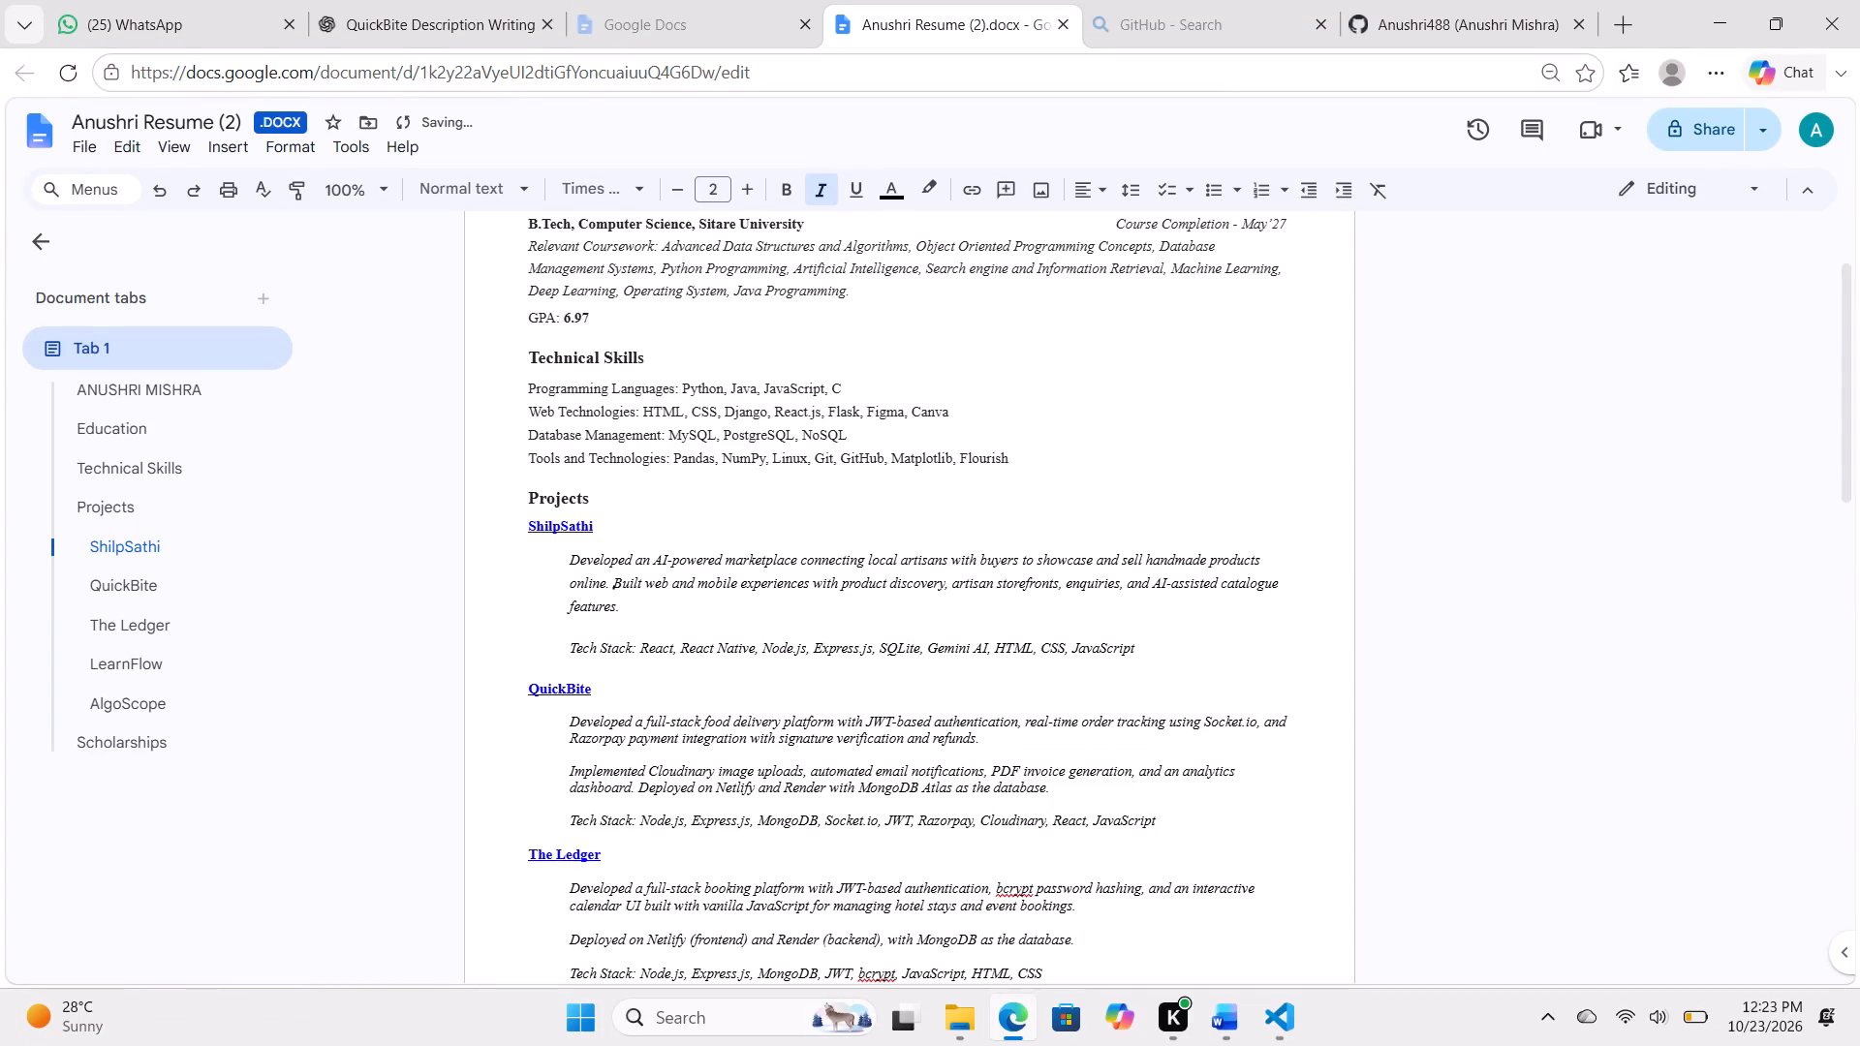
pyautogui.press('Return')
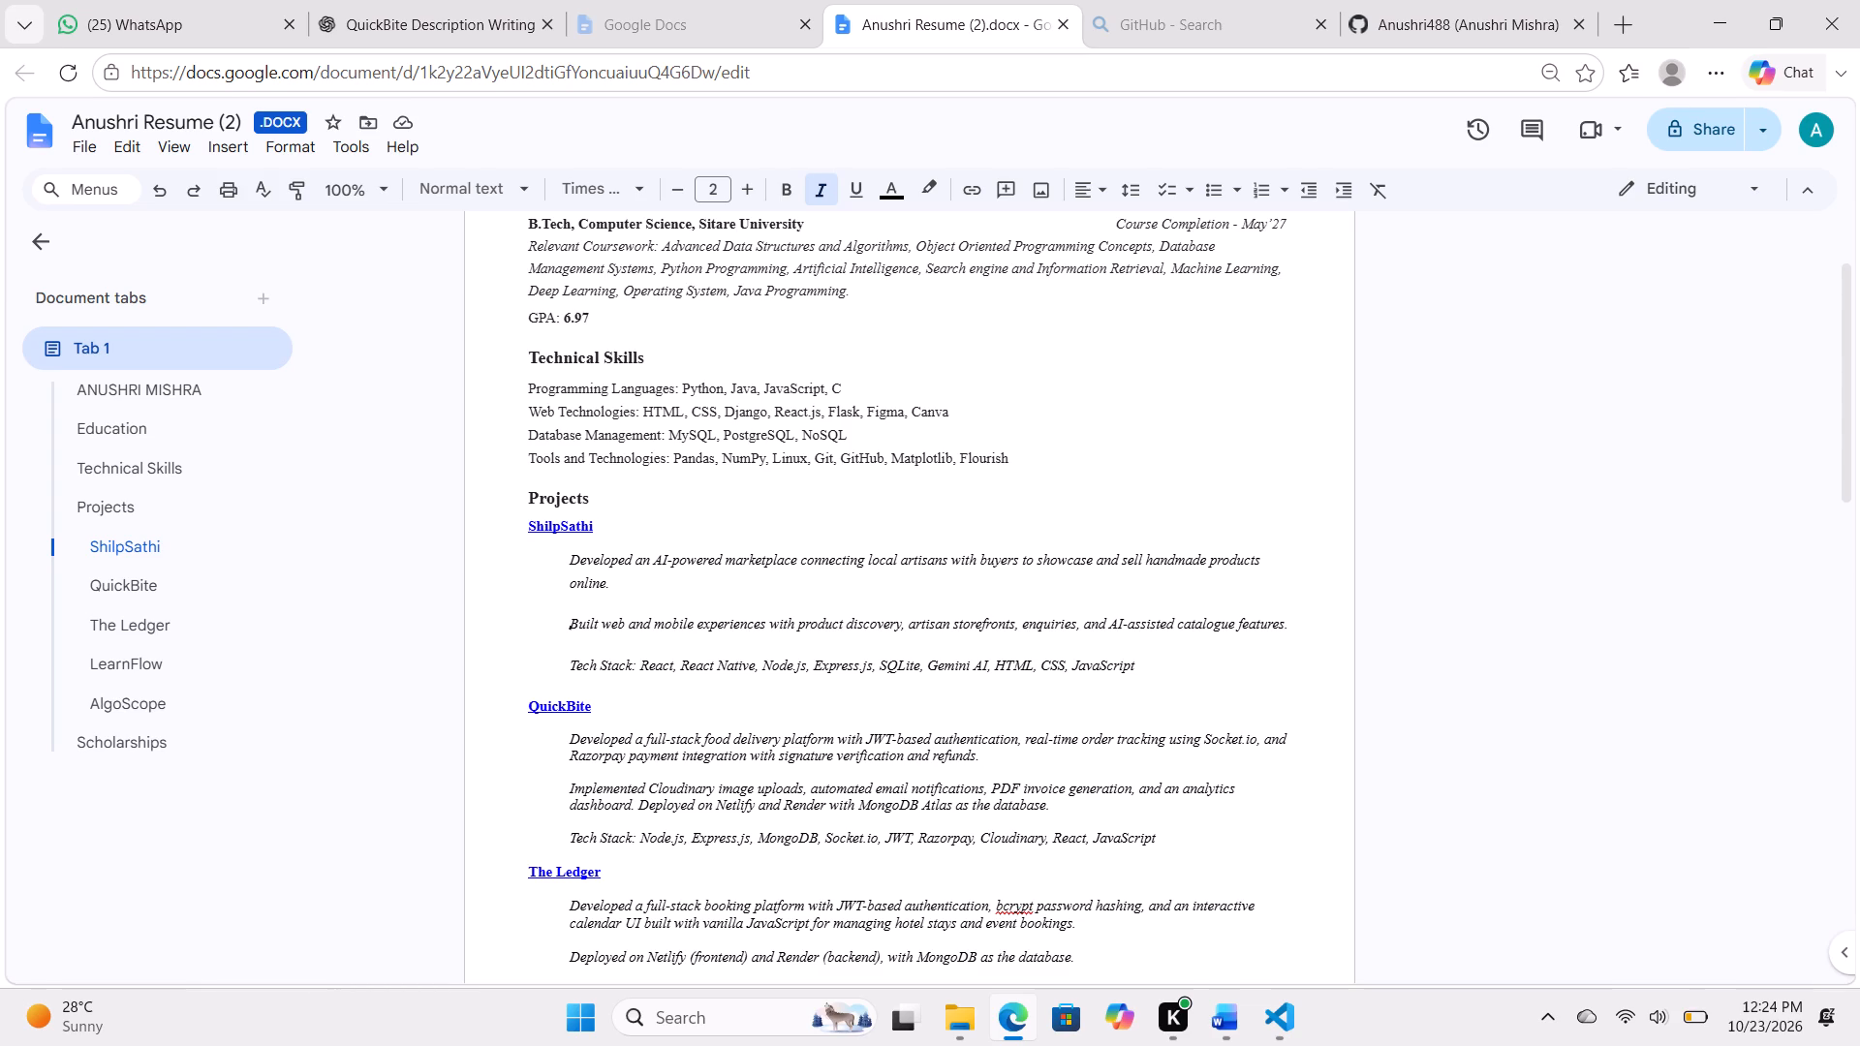
# Merge ShilpSathi's two description paragraphs and its Tech Stack line into one paragraph, removing the space after "online.".
pyautogui.moveTo(615, 584); pyautogui.dragTo(627, 605)
pyautogui.moveTo(627, 605); pyautogui.dragTo(627, 604)
pyautogui.press('BackSpace')
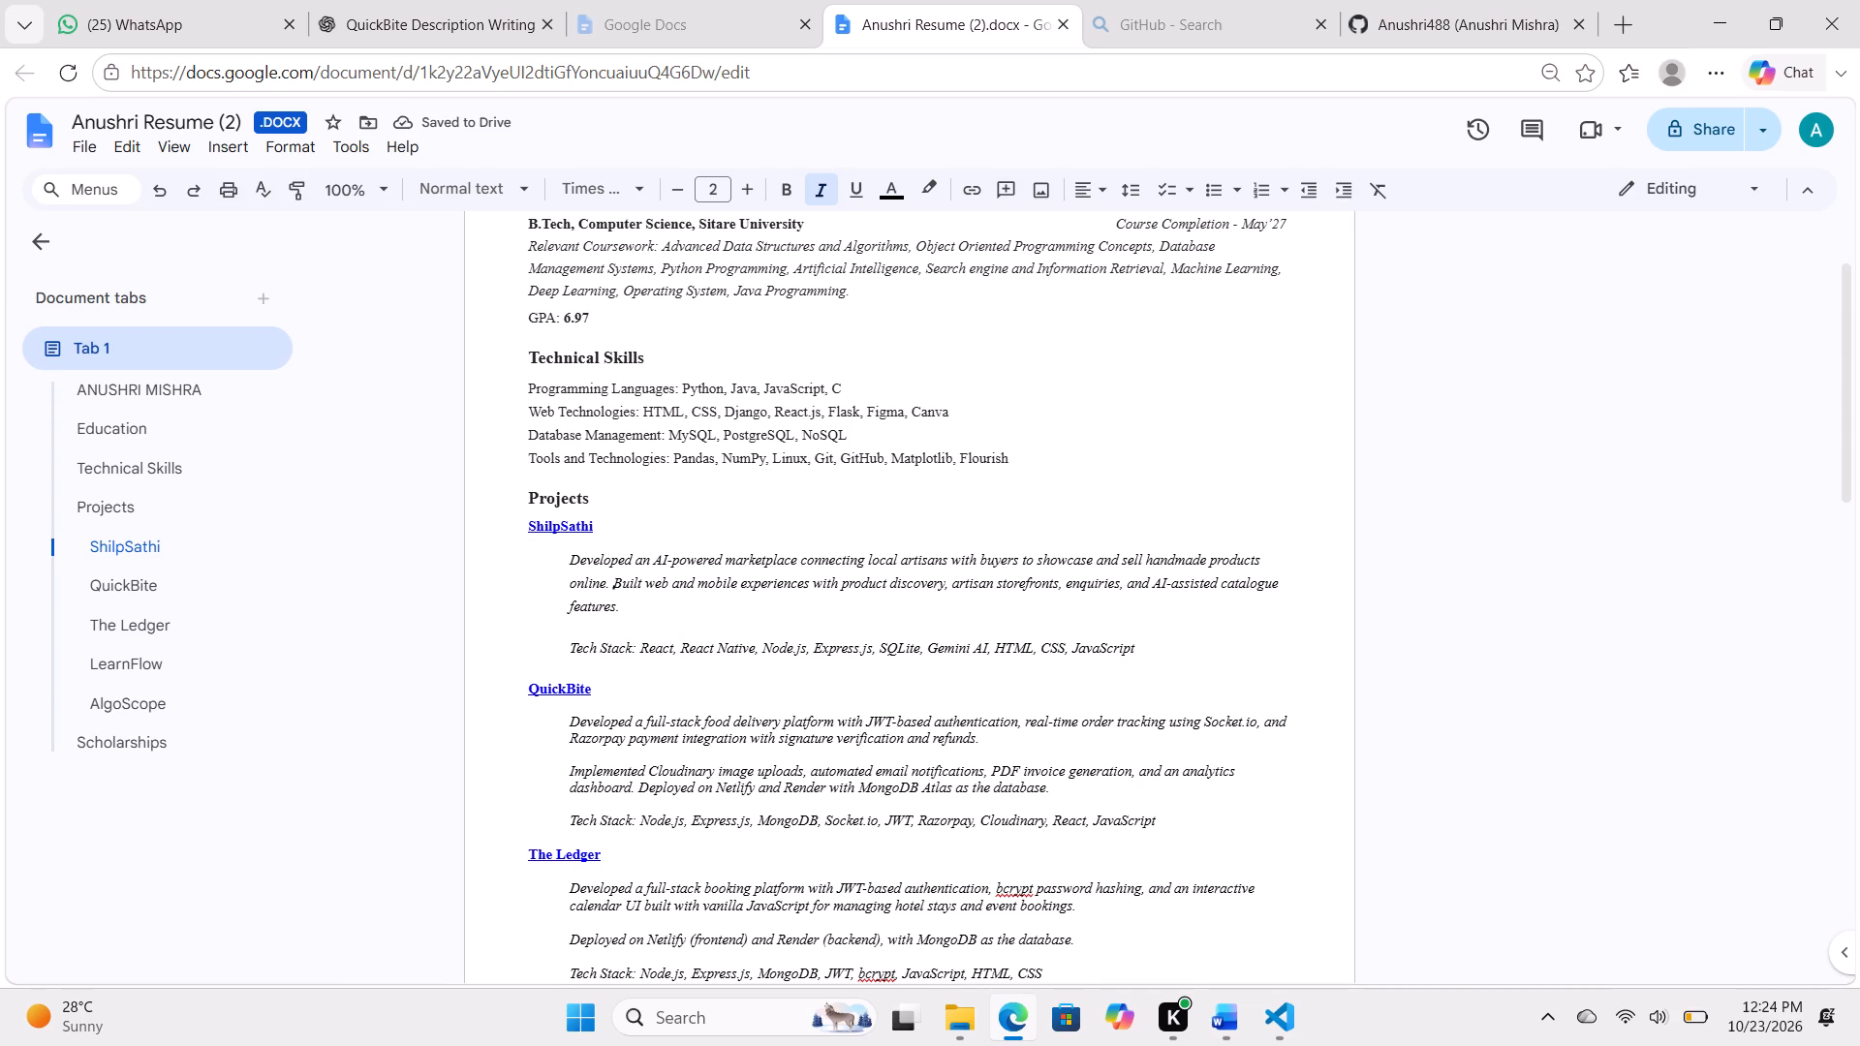
pyautogui.press('BackSpace')
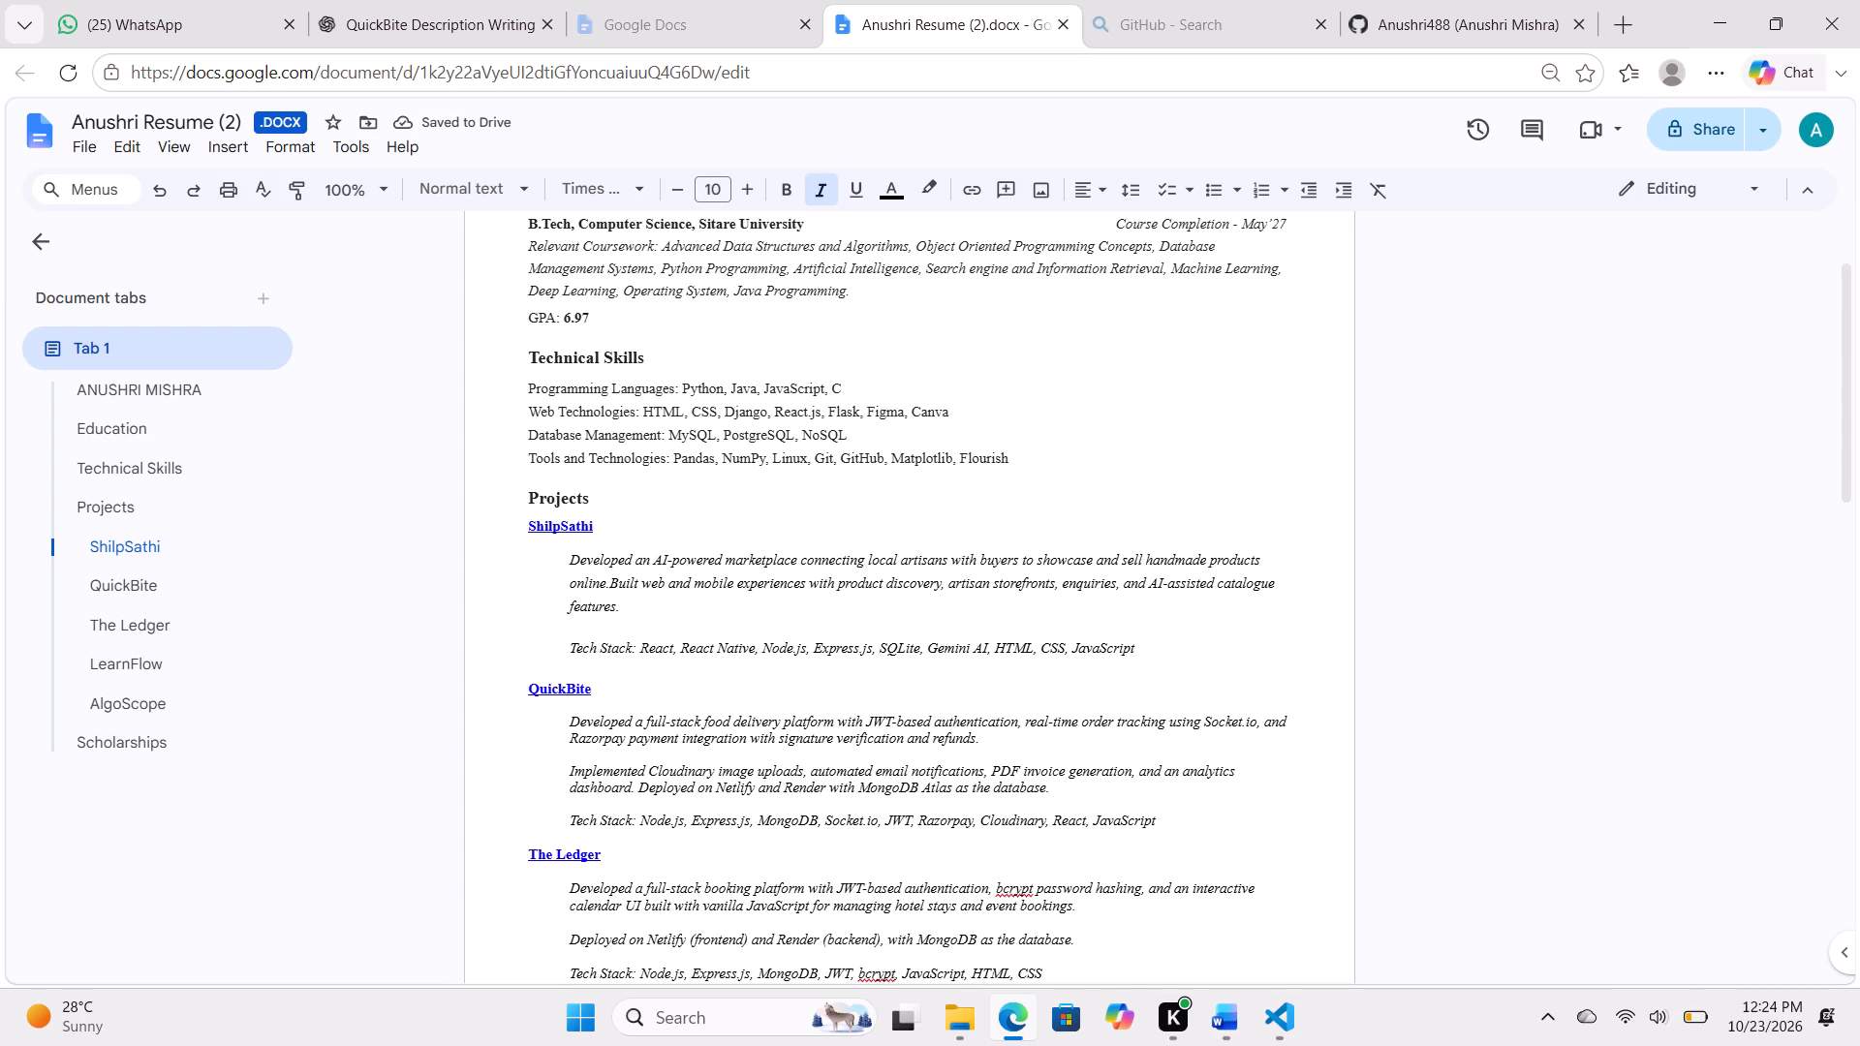
pyautogui.moveTo(629, 610); pyautogui.dragTo(659, 631)
pyautogui.press('BackSpace')
# Merge QuickBite's two description paragraphs and its Tech Stack line into one continuous paragraph.
pyautogui.scroll(-1, 703, 754)
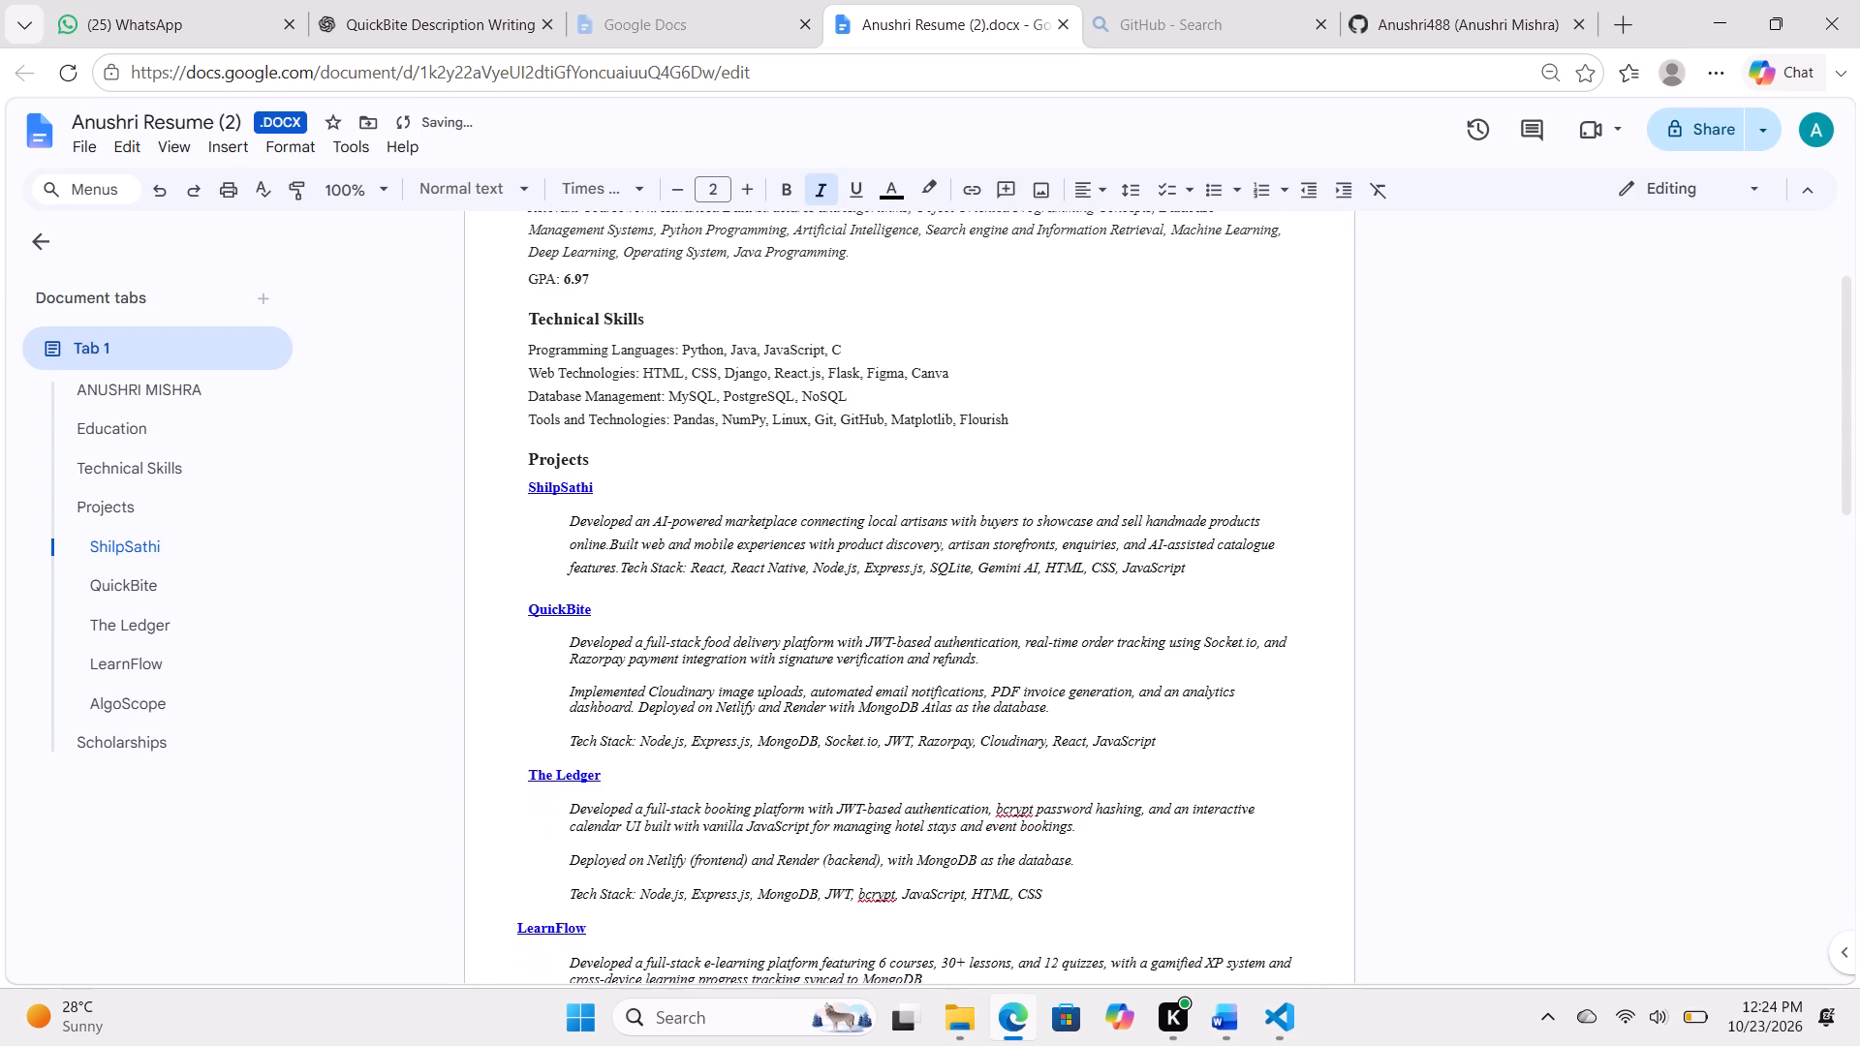
pyautogui.scroll(-1, 703, 754)
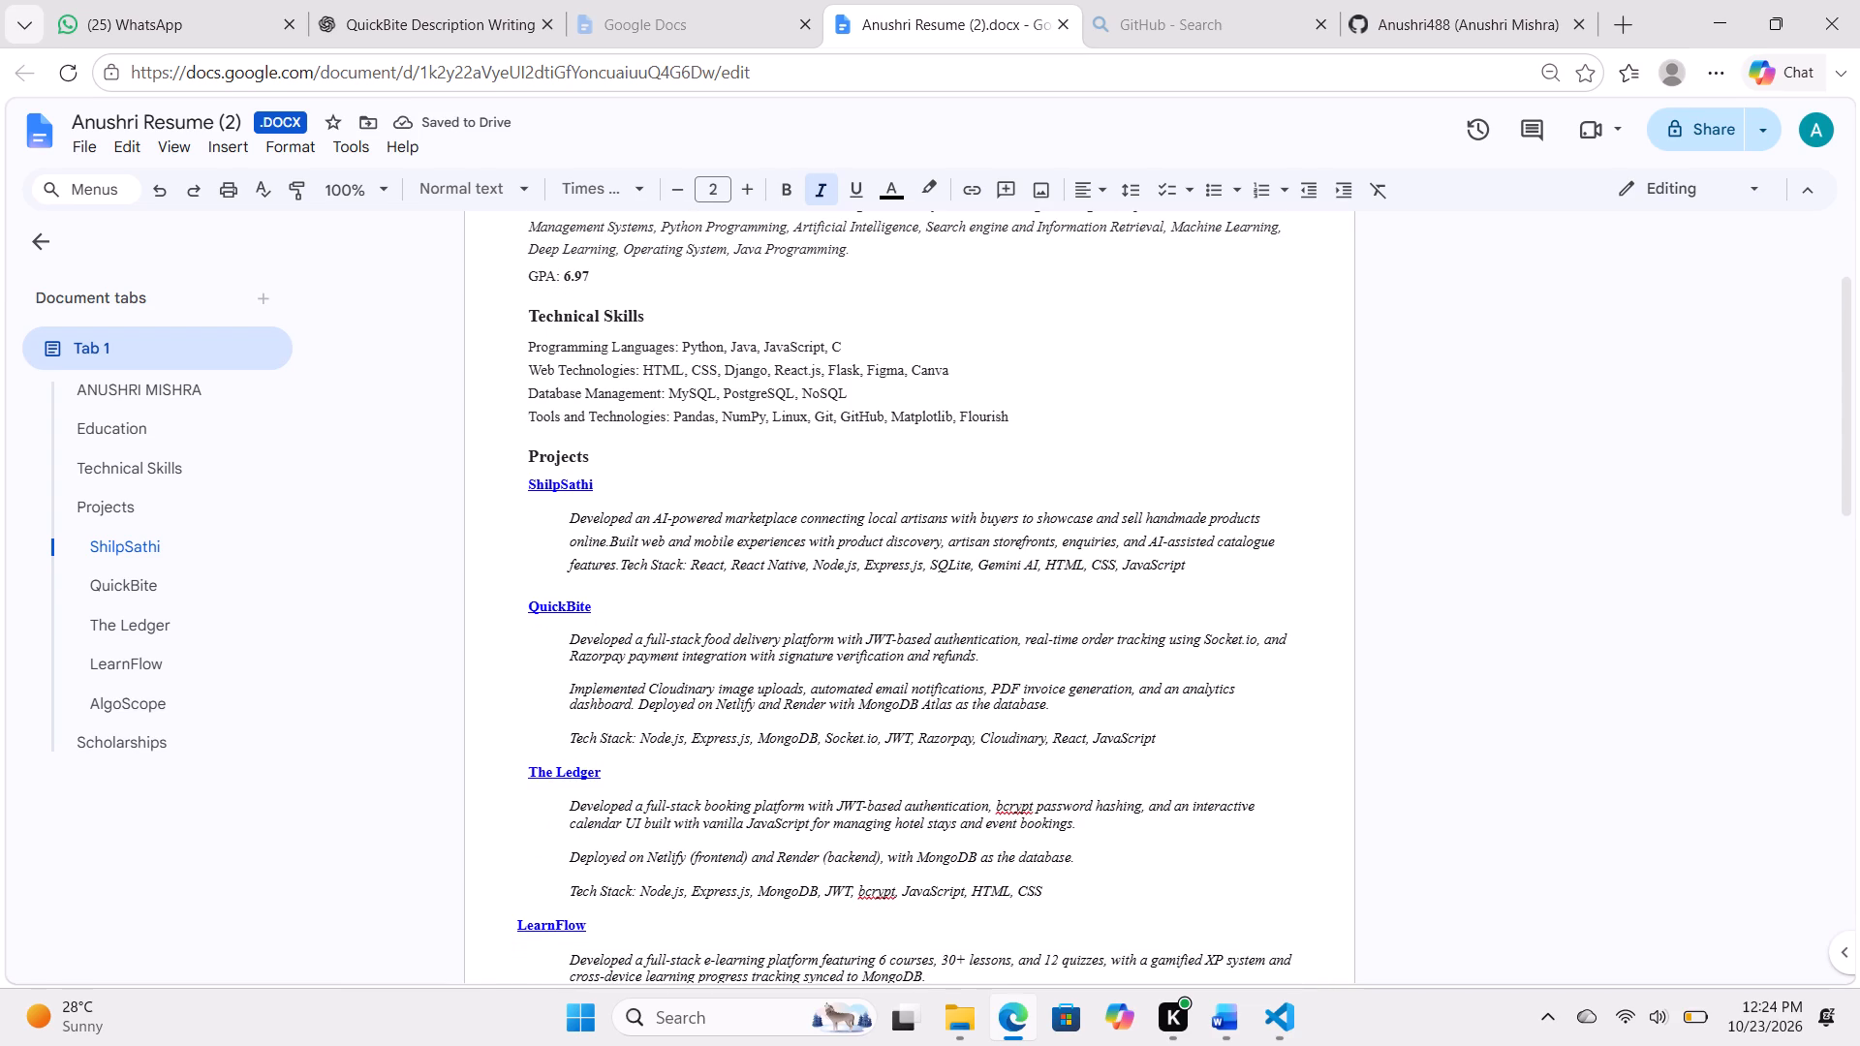
pyautogui.moveTo(985, 660); pyautogui.dragTo(1008, 676)
pyautogui.press('BackSpace')
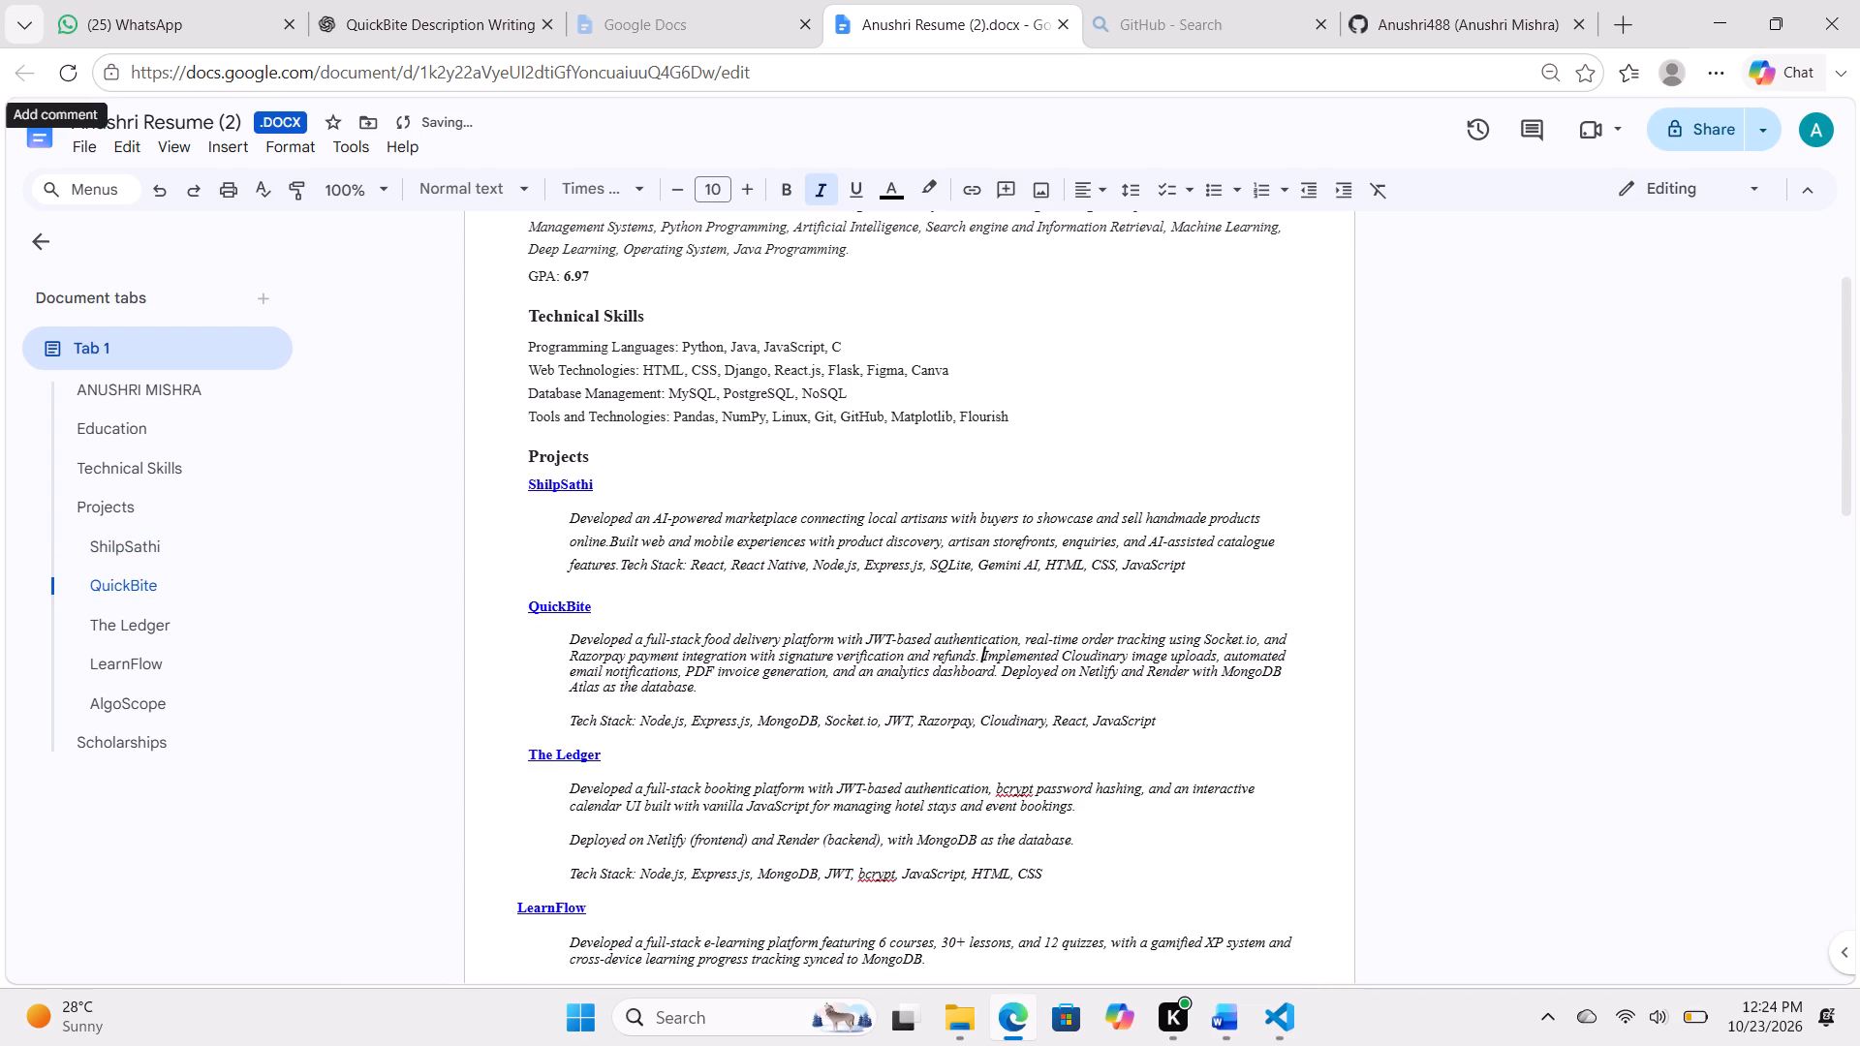
pyautogui.moveTo(707, 690); pyautogui.dragTo(728, 716)
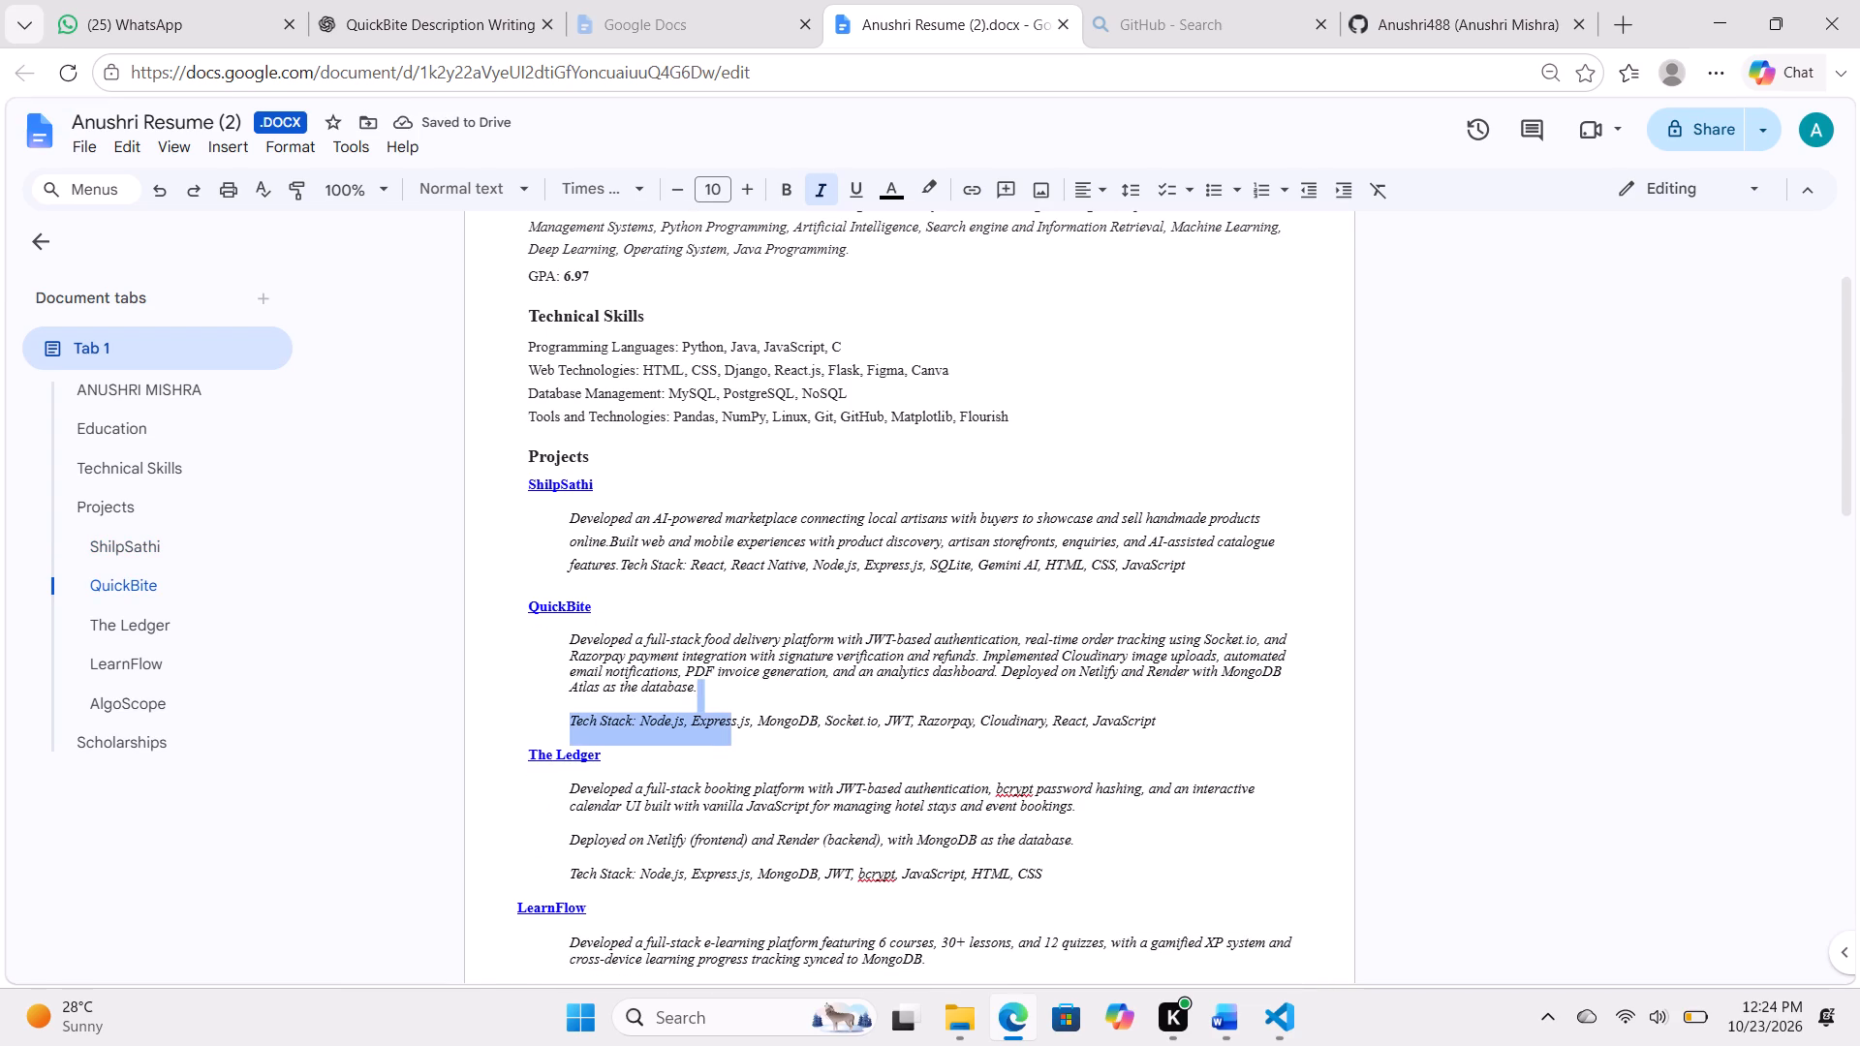
pyautogui.click(722, 703)
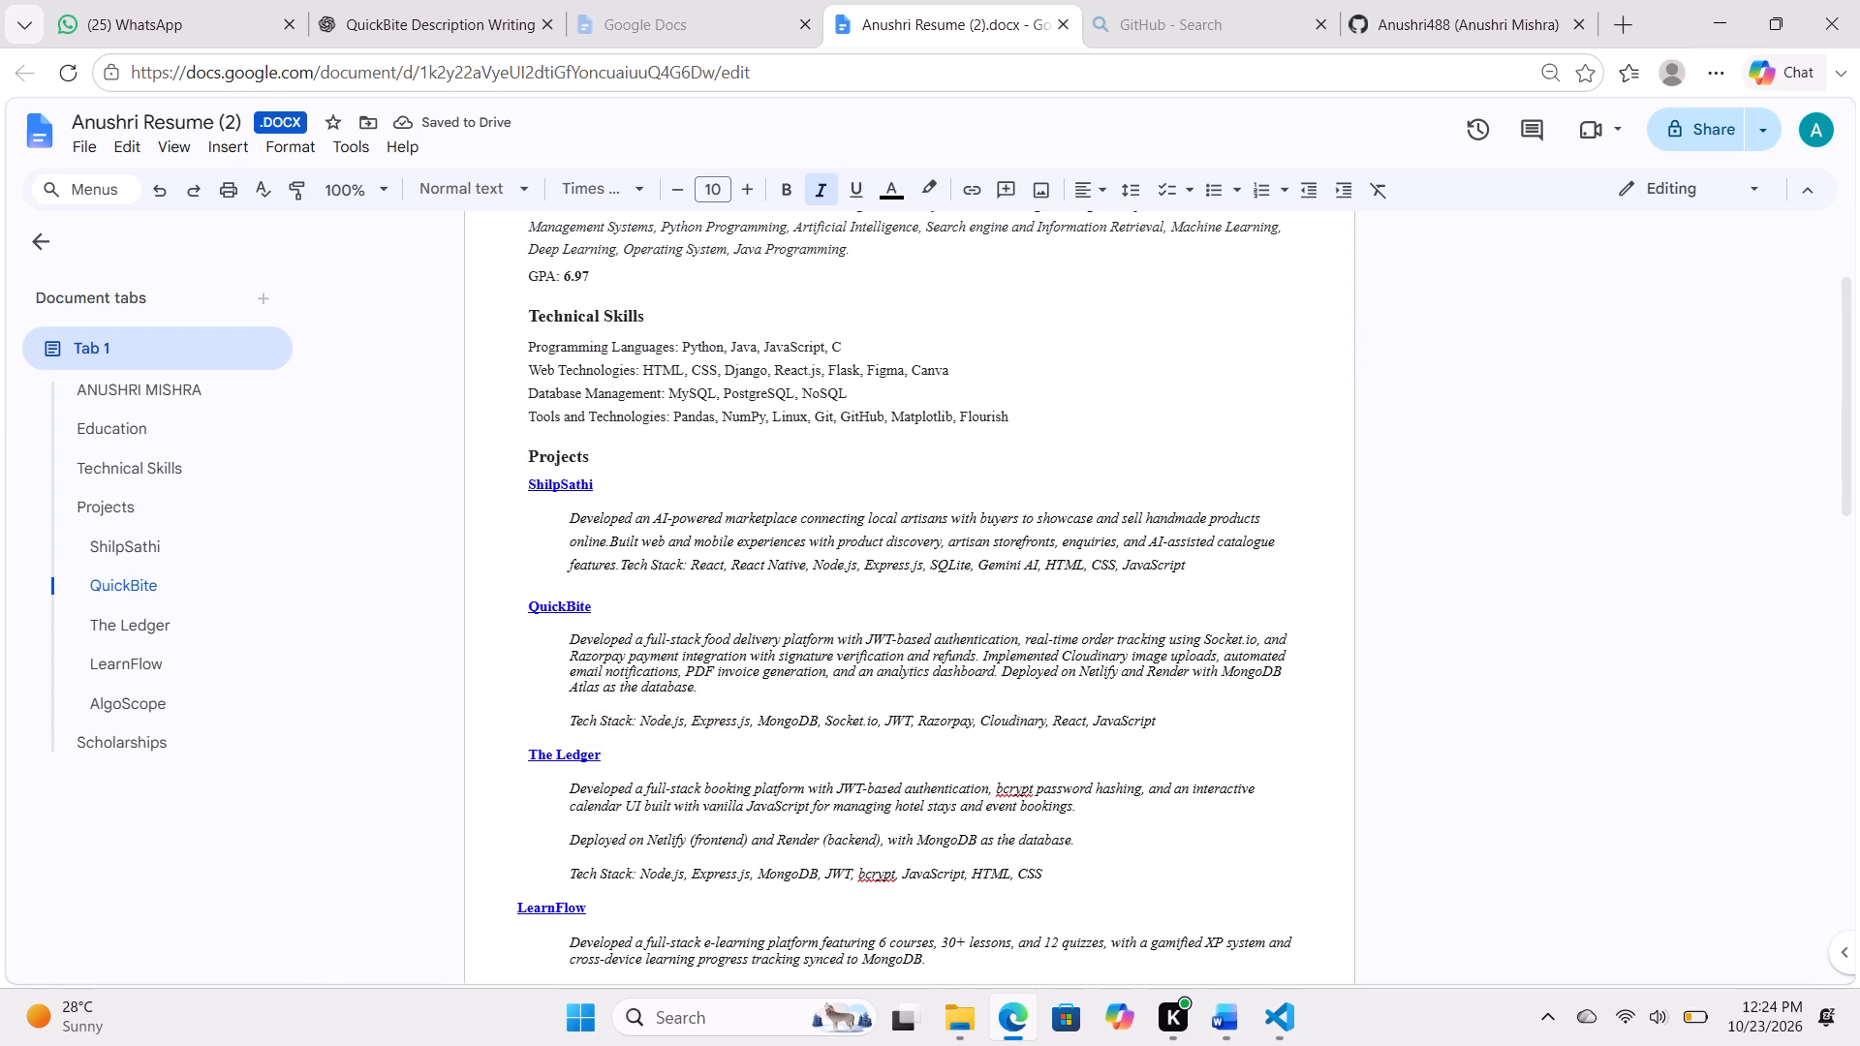
pyautogui.click(715, 695)
pyautogui.press('BackSpace')
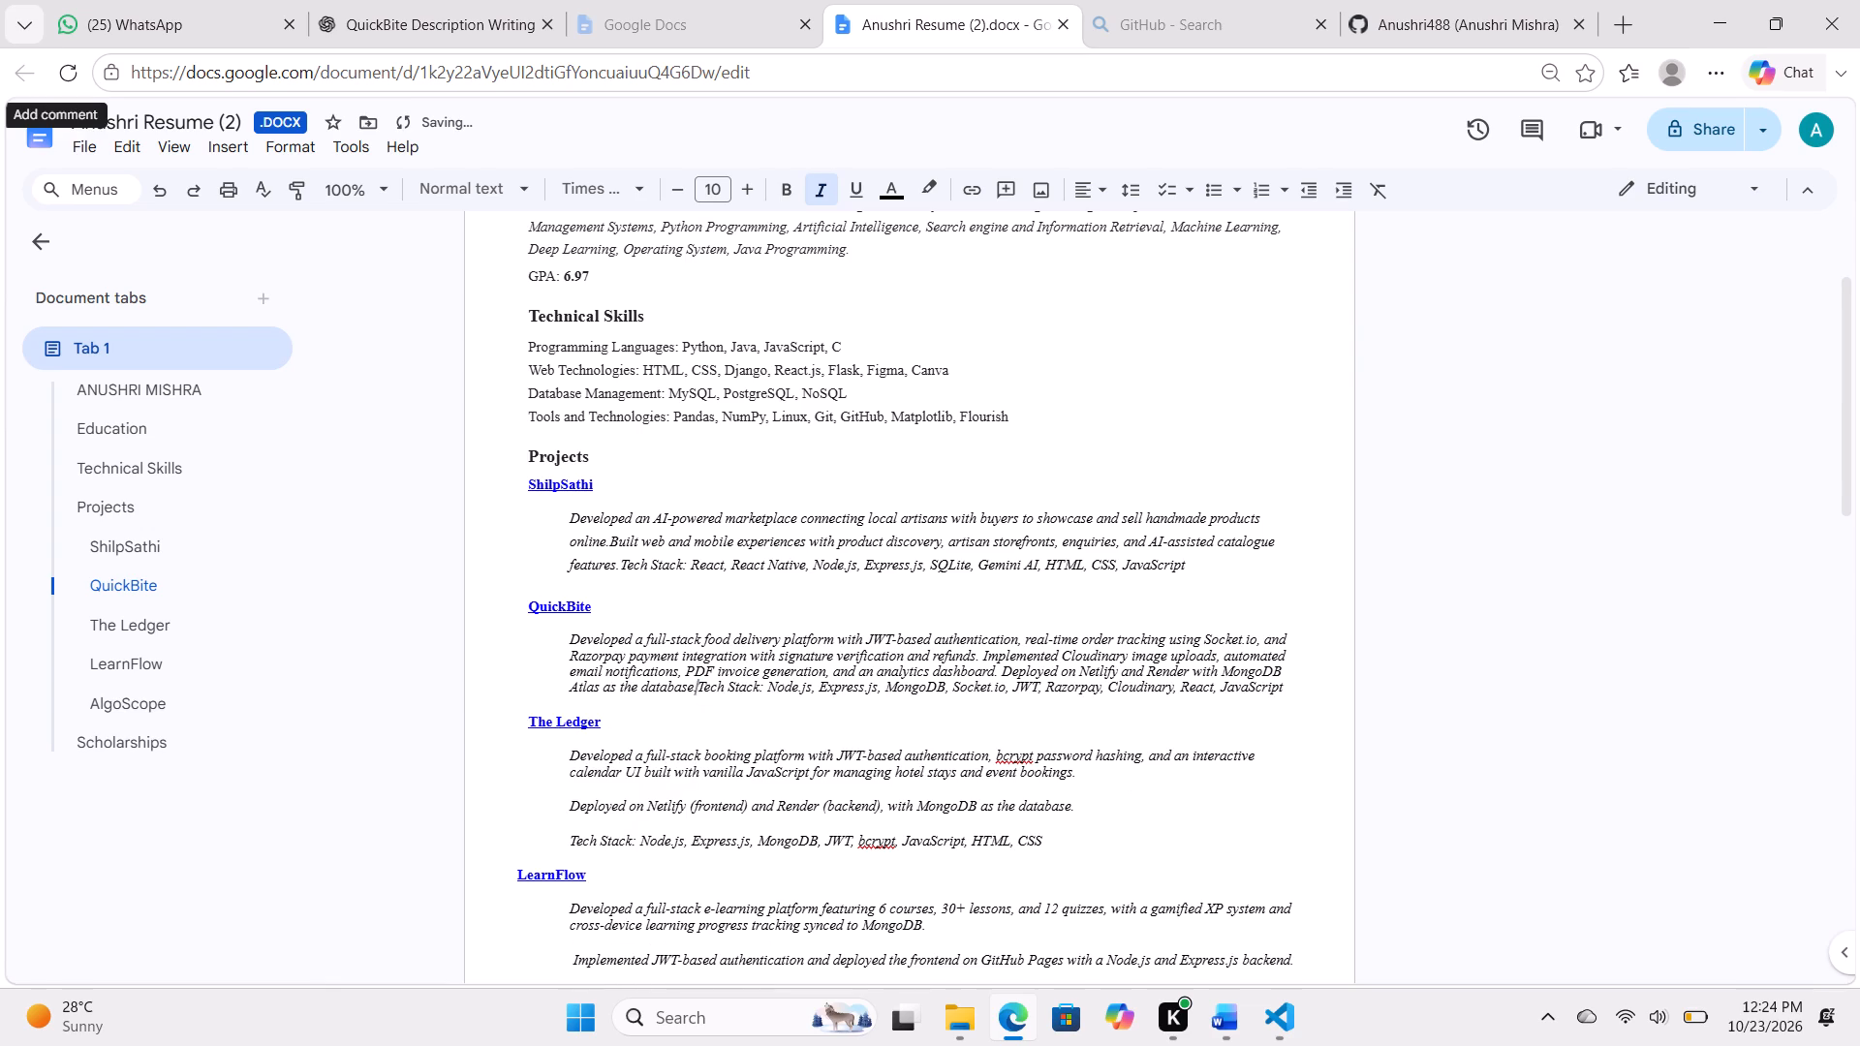
# Merge The Ledger's two description paragraphs and its Tech Stack line into one continuous paragraph.
pyautogui.scroll(-1, 721, 703)
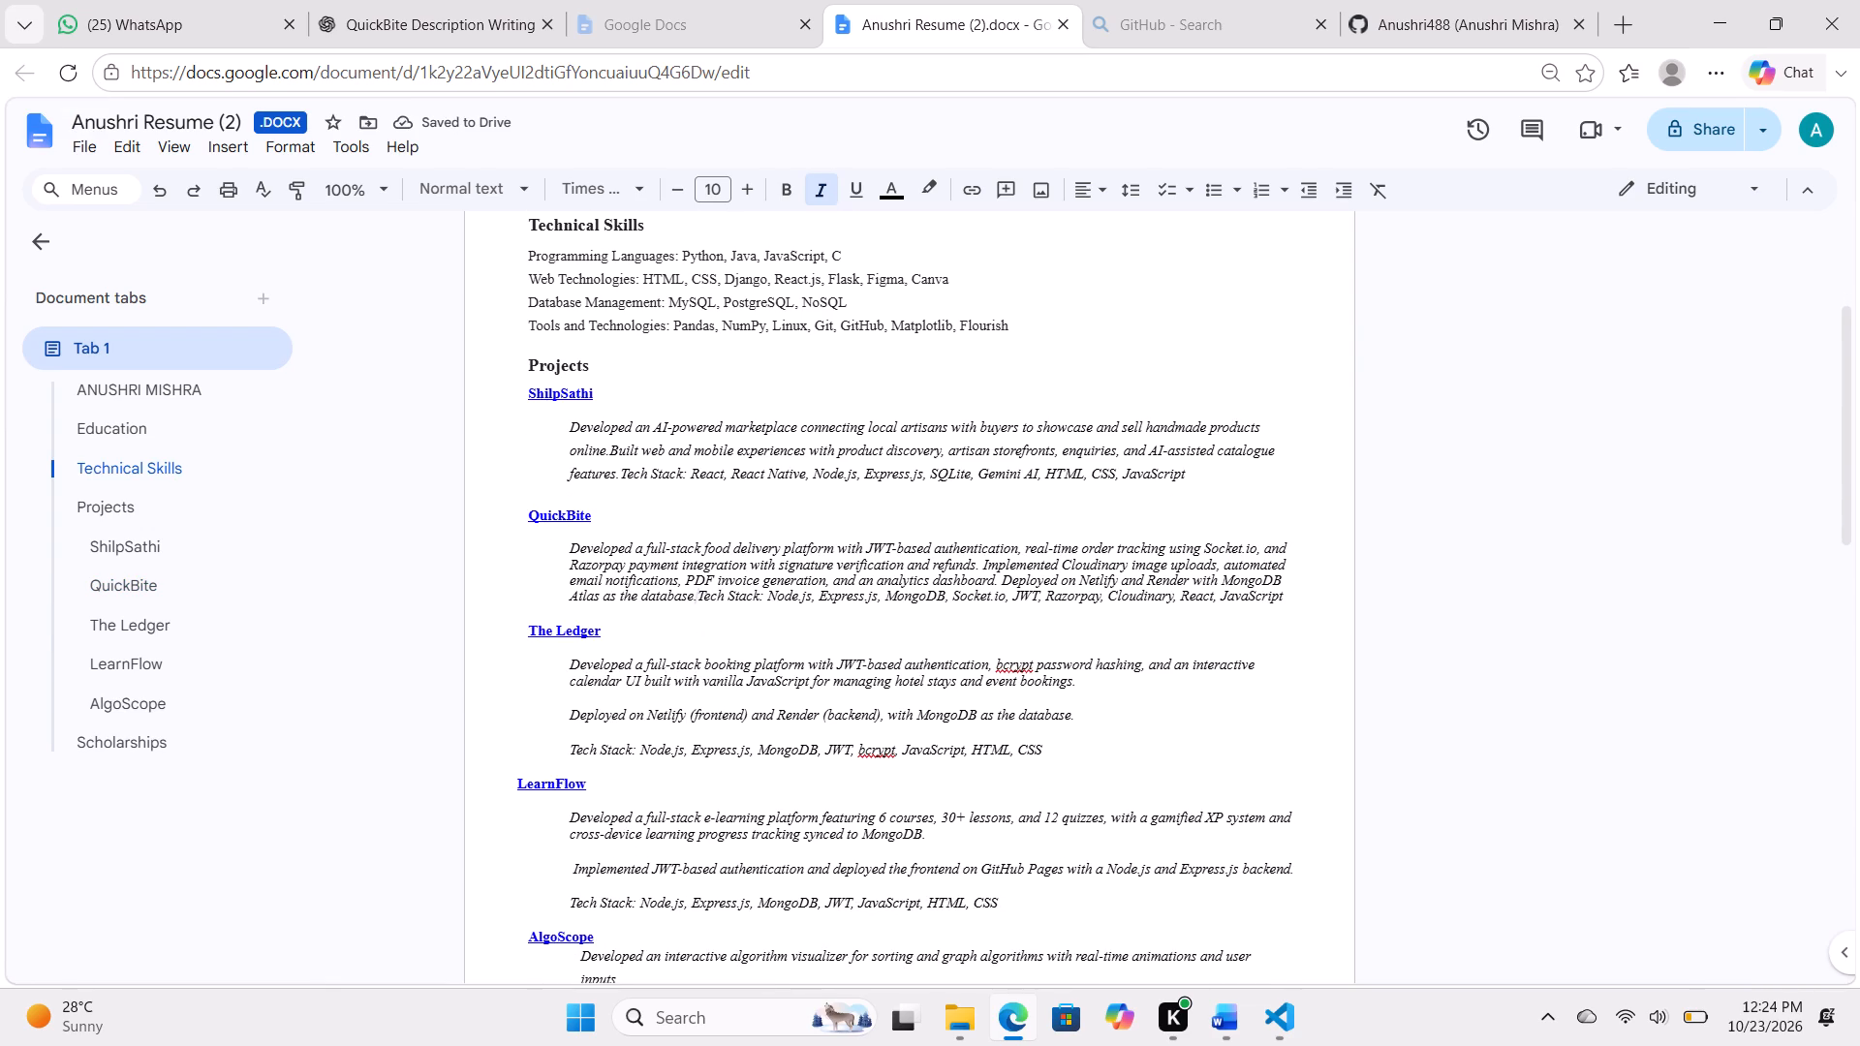
pyautogui.moveTo(1081, 684); pyautogui.dragTo(1130, 710)
pyautogui.click(1130, 710)
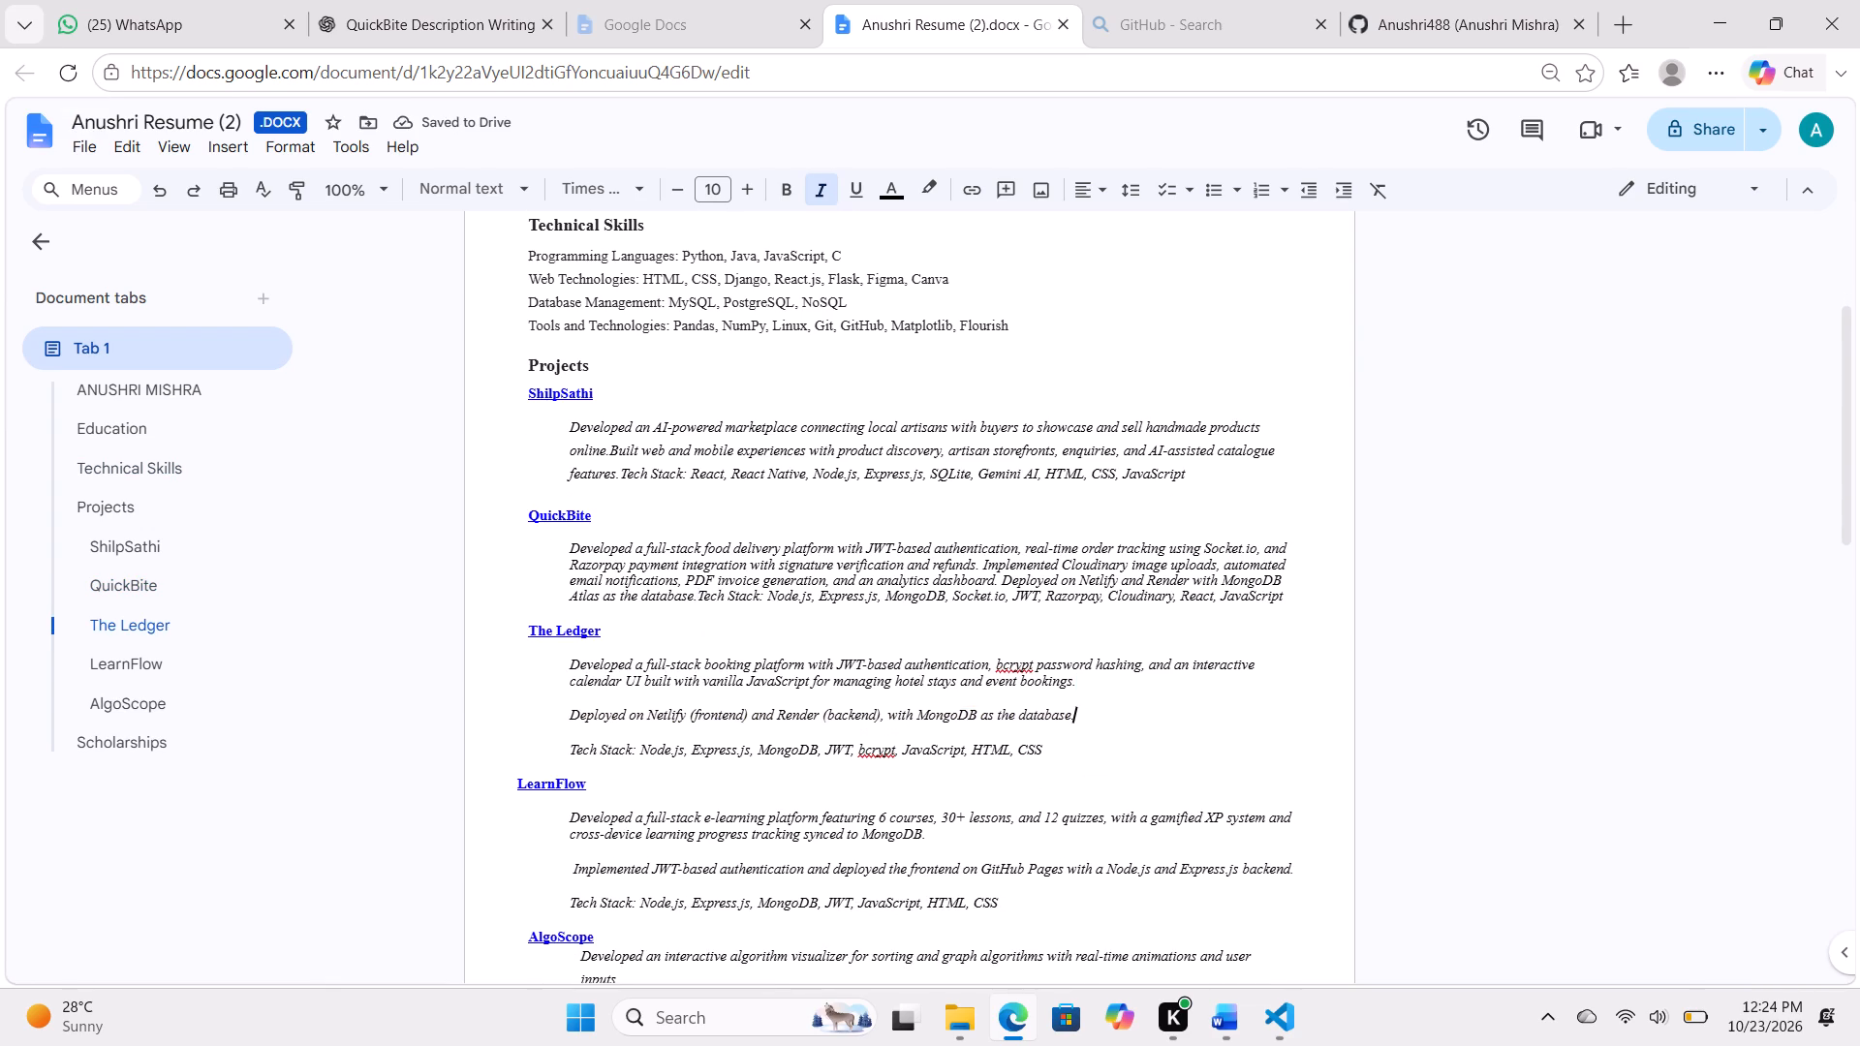
pyautogui.moveTo(1083, 686); pyautogui.dragTo(1096, 689)
pyautogui.press('BackSpace')
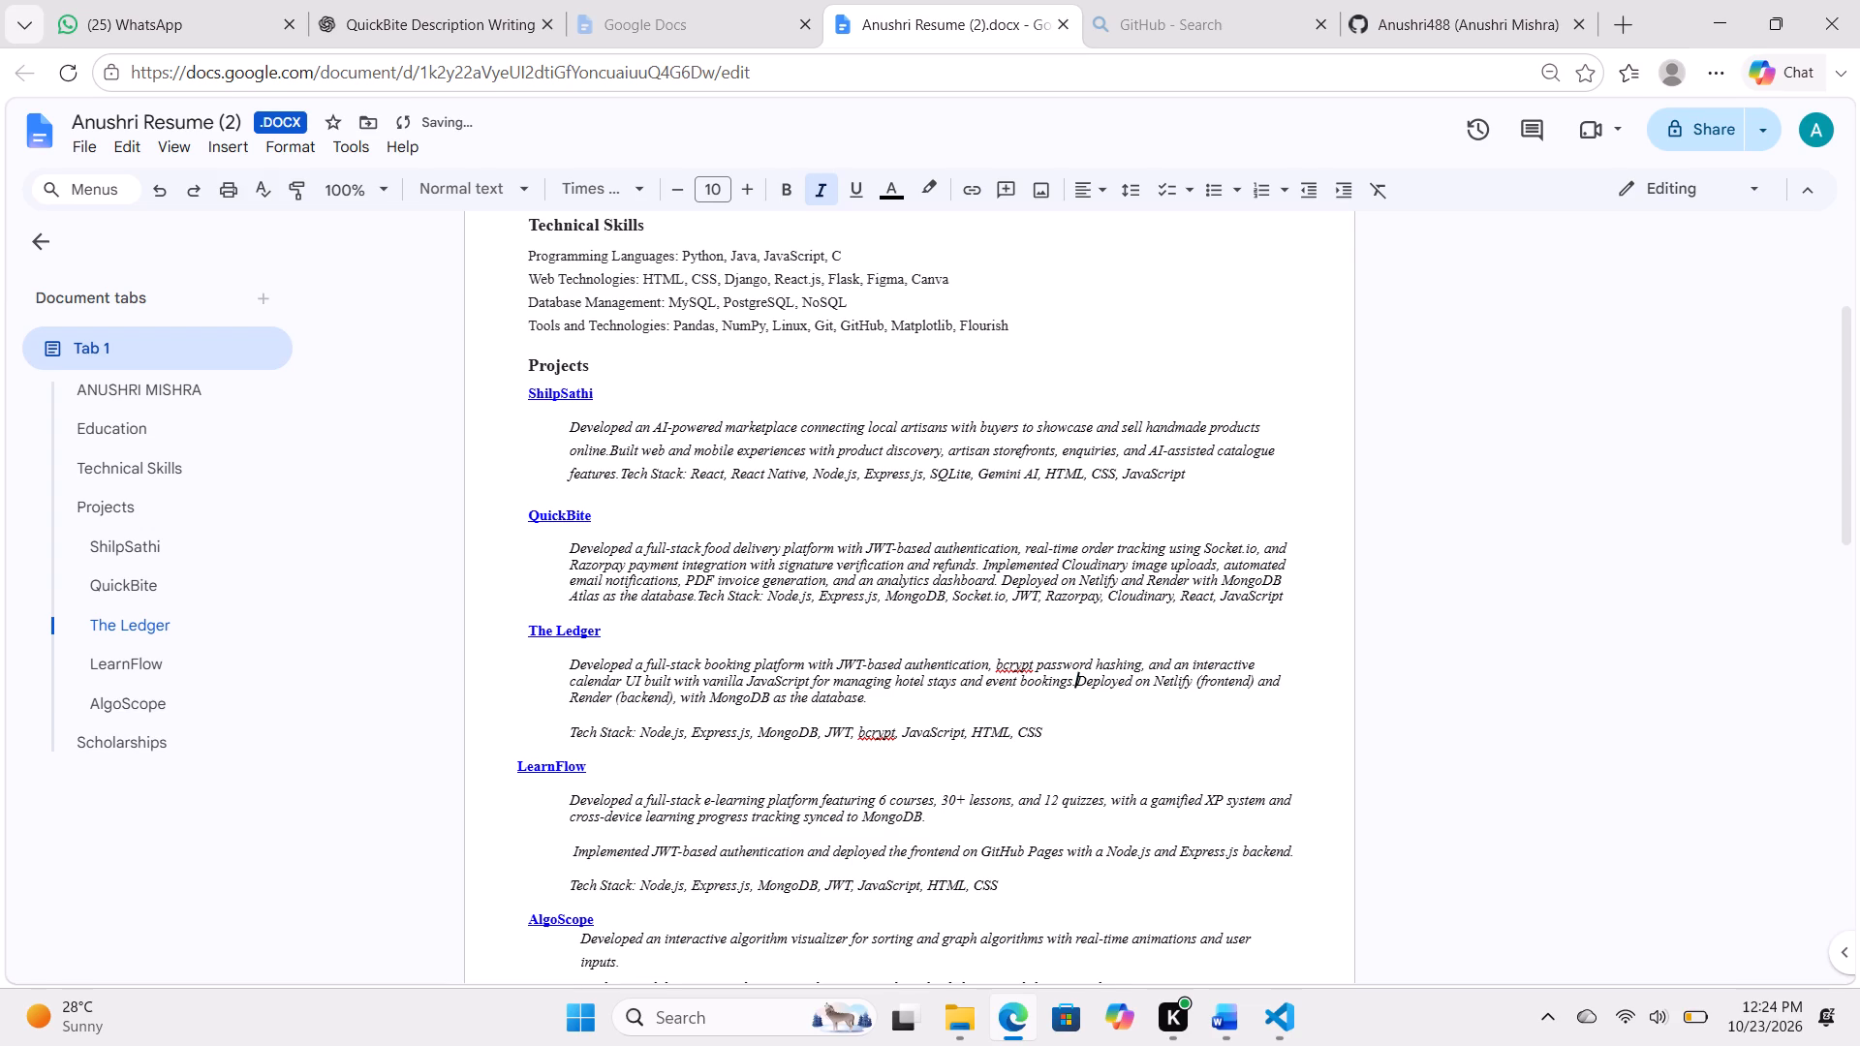
pyautogui.moveTo(873, 706); pyautogui.dragTo(886, 715)
pyautogui.press('BackSpace')
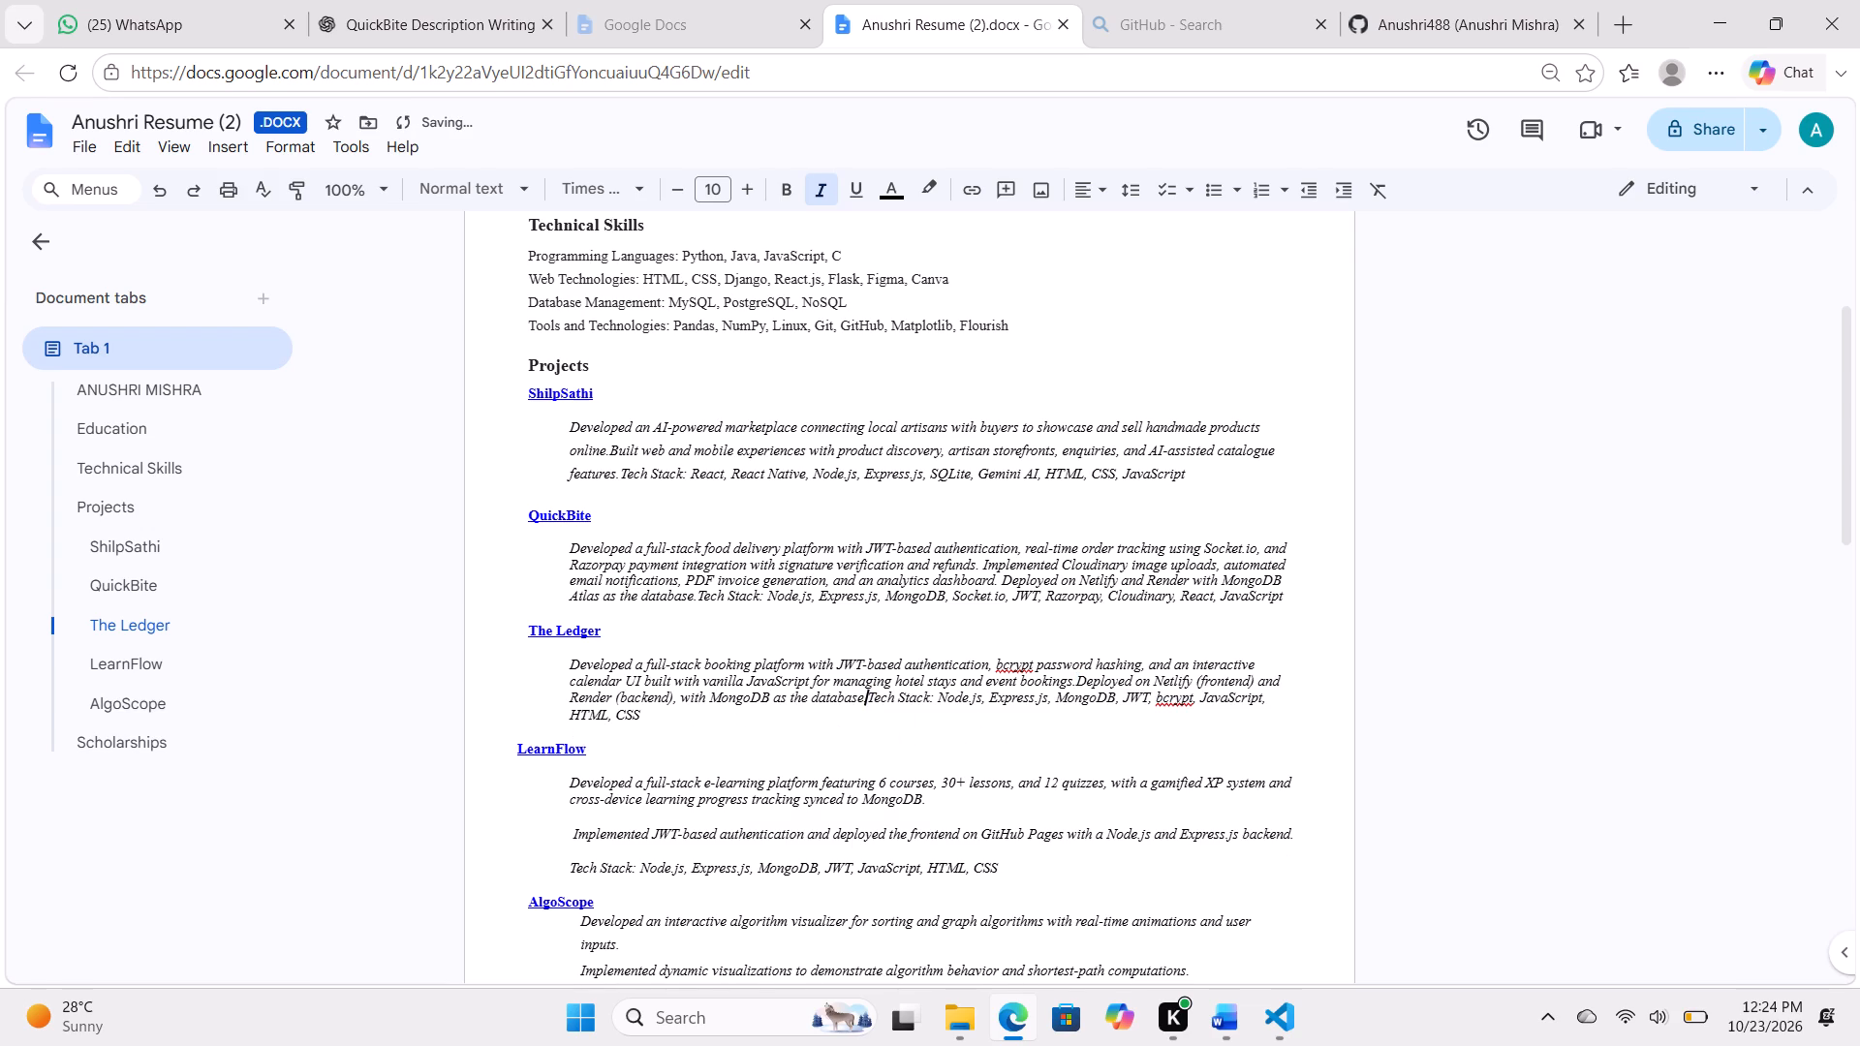
# Merge LearnFlow's two description paragraphs and its Tech Stack line into one continuous paragraph.
pyautogui.scroll(-1, 886, 715)
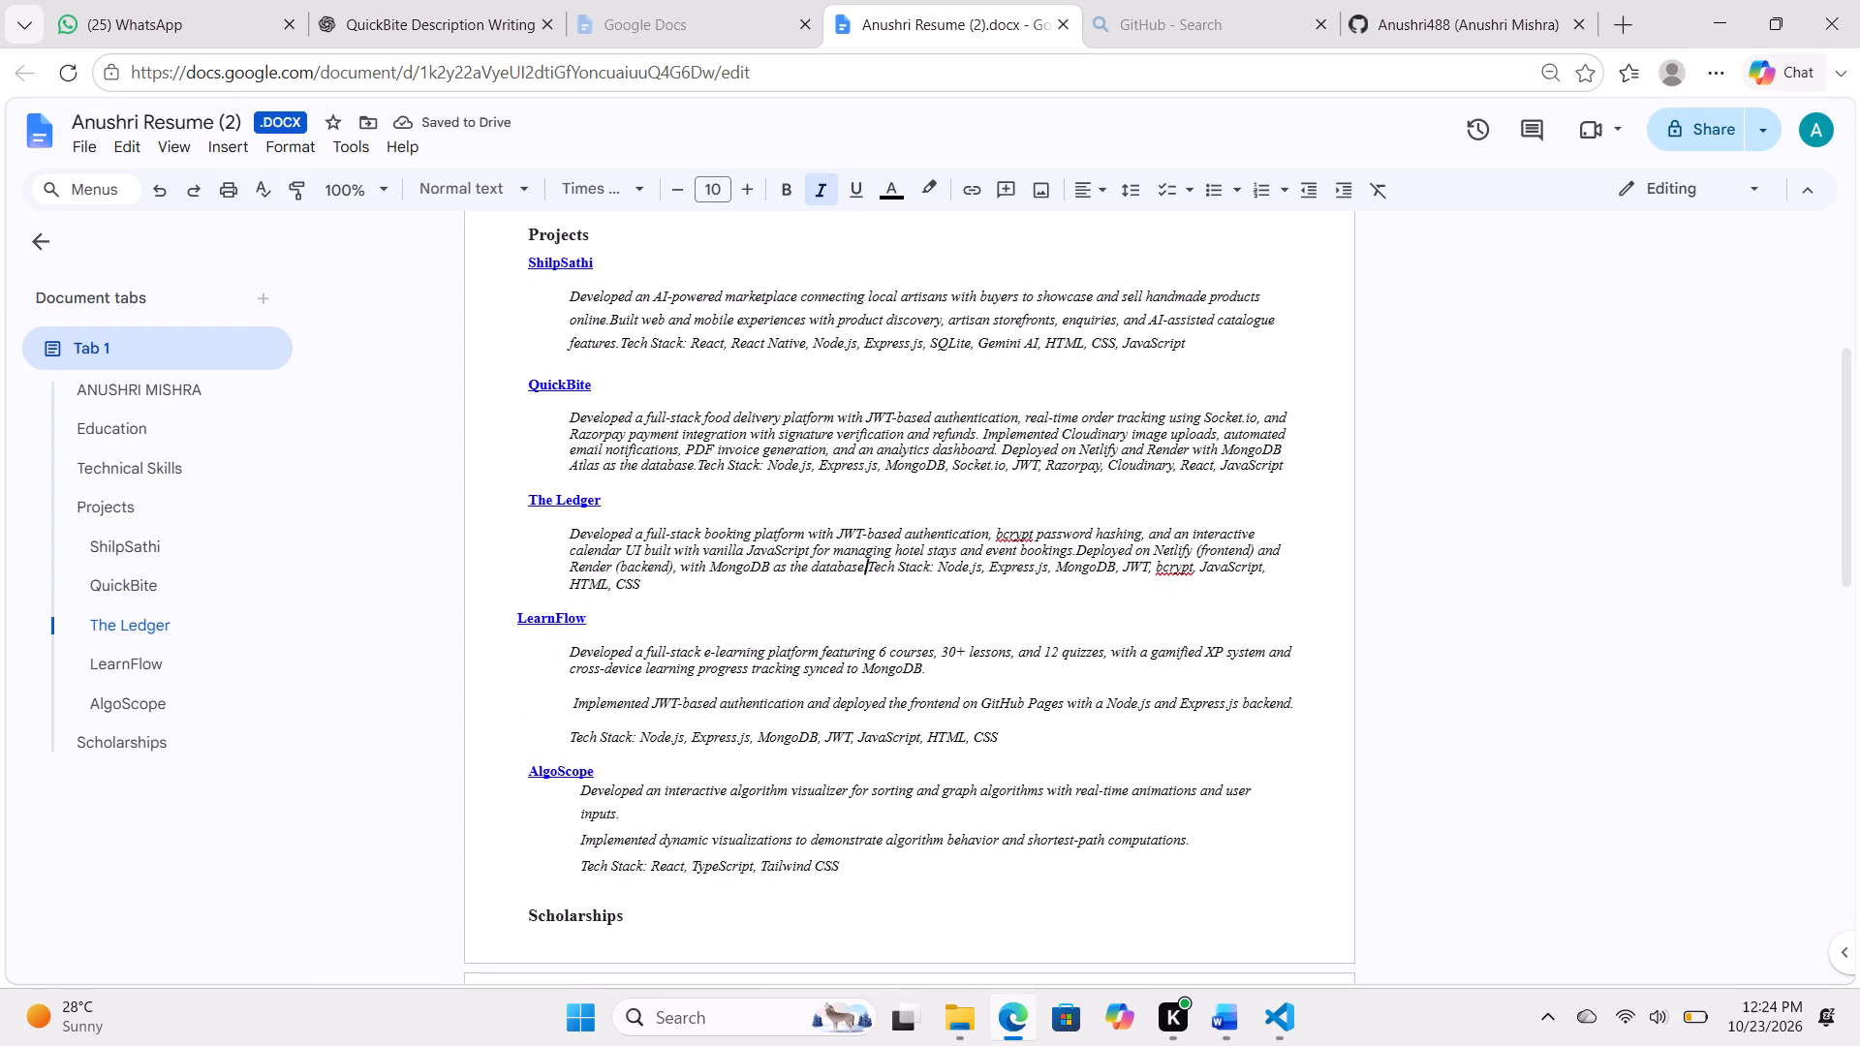
pyautogui.moveTo(935, 674); pyautogui.dragTo(952, 686)
pyautogui.press('BackSpace')
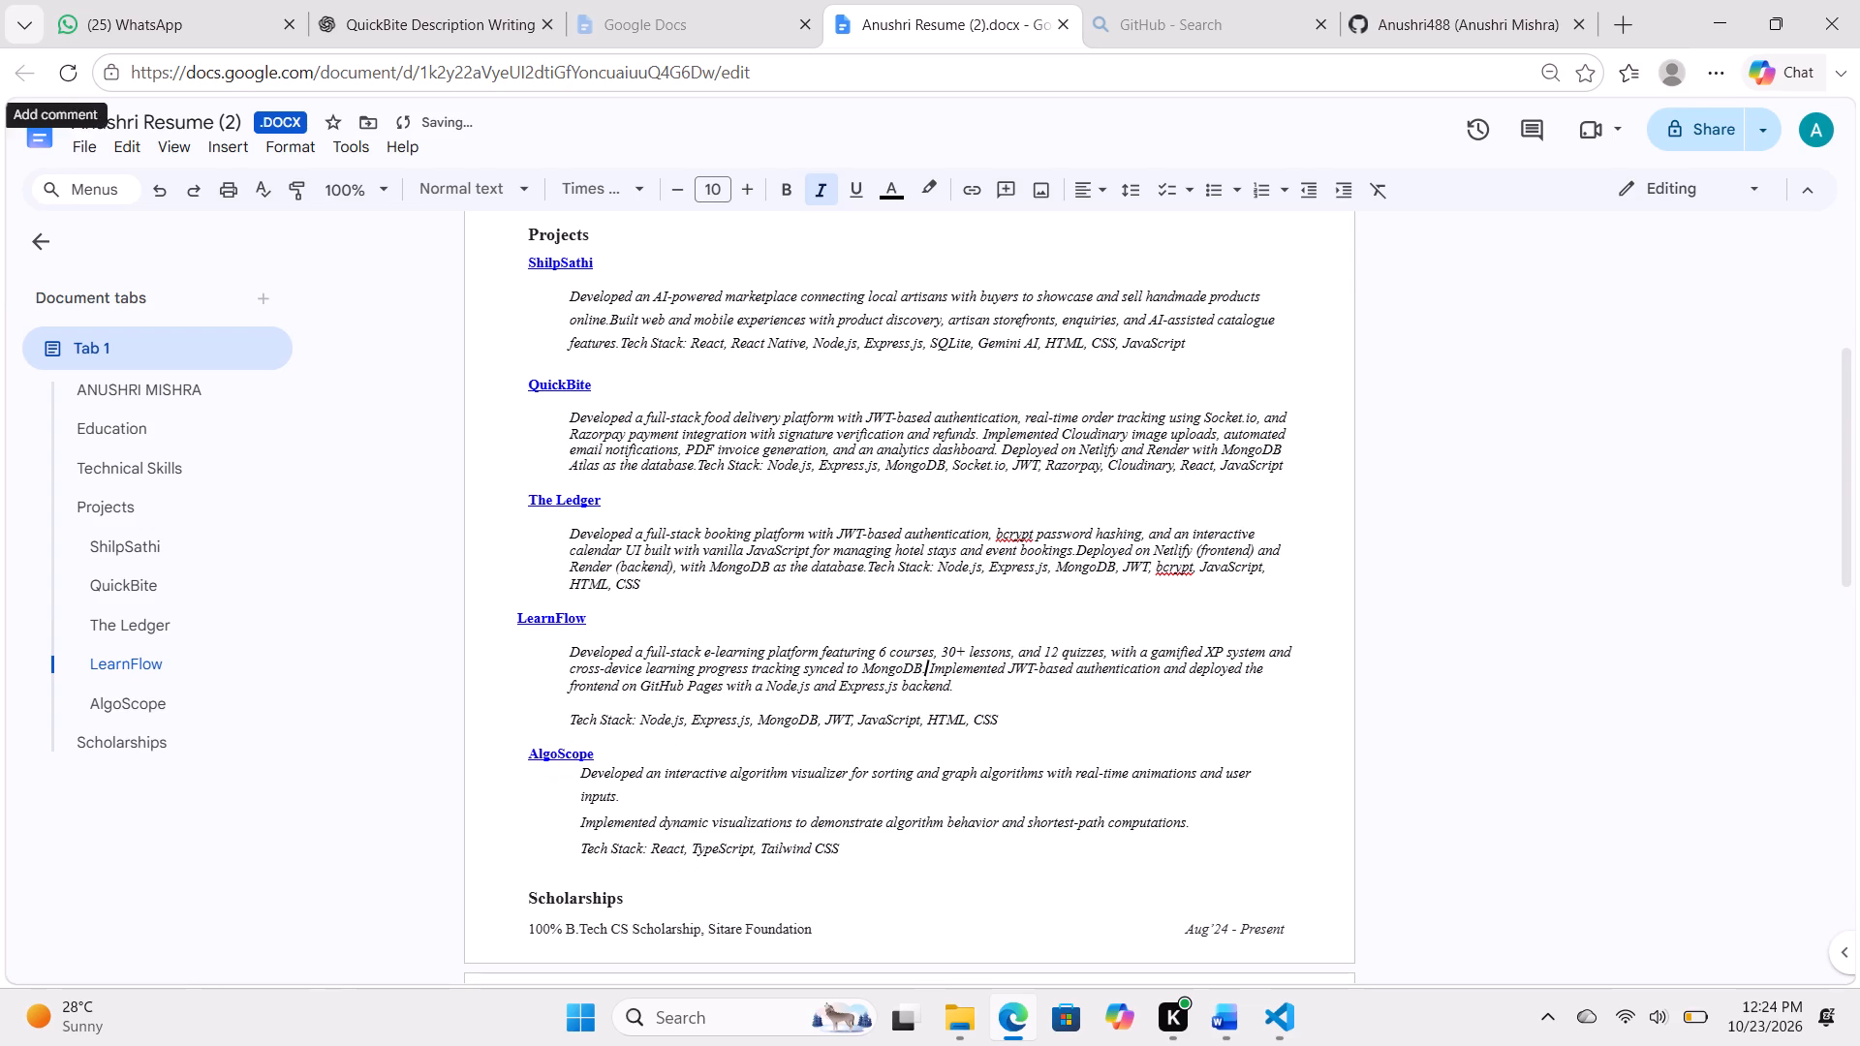
pyautogui.moveTo(957, 693); pyautogui.dragTo(973, 710)
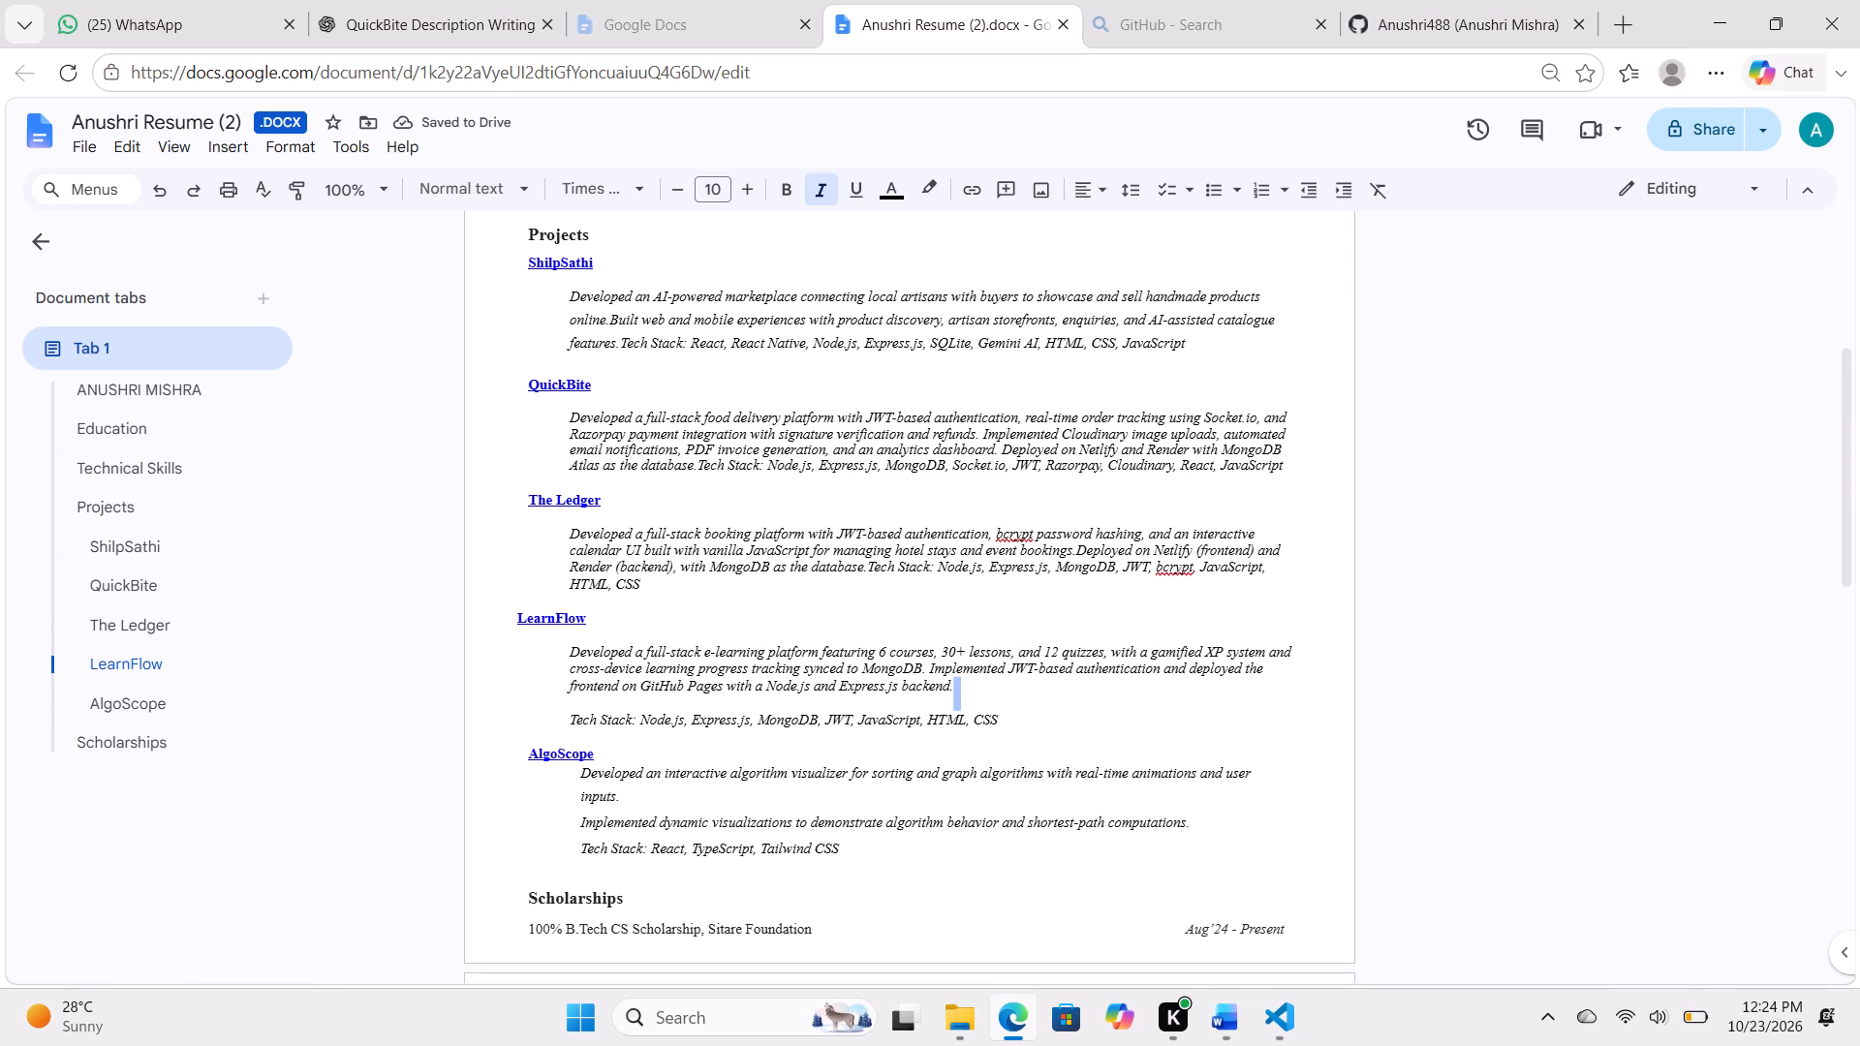
pyautogui.moveTo(973, 710); pyautogui.dragTo(973, 711)
pyautogui.press('BackSpace')
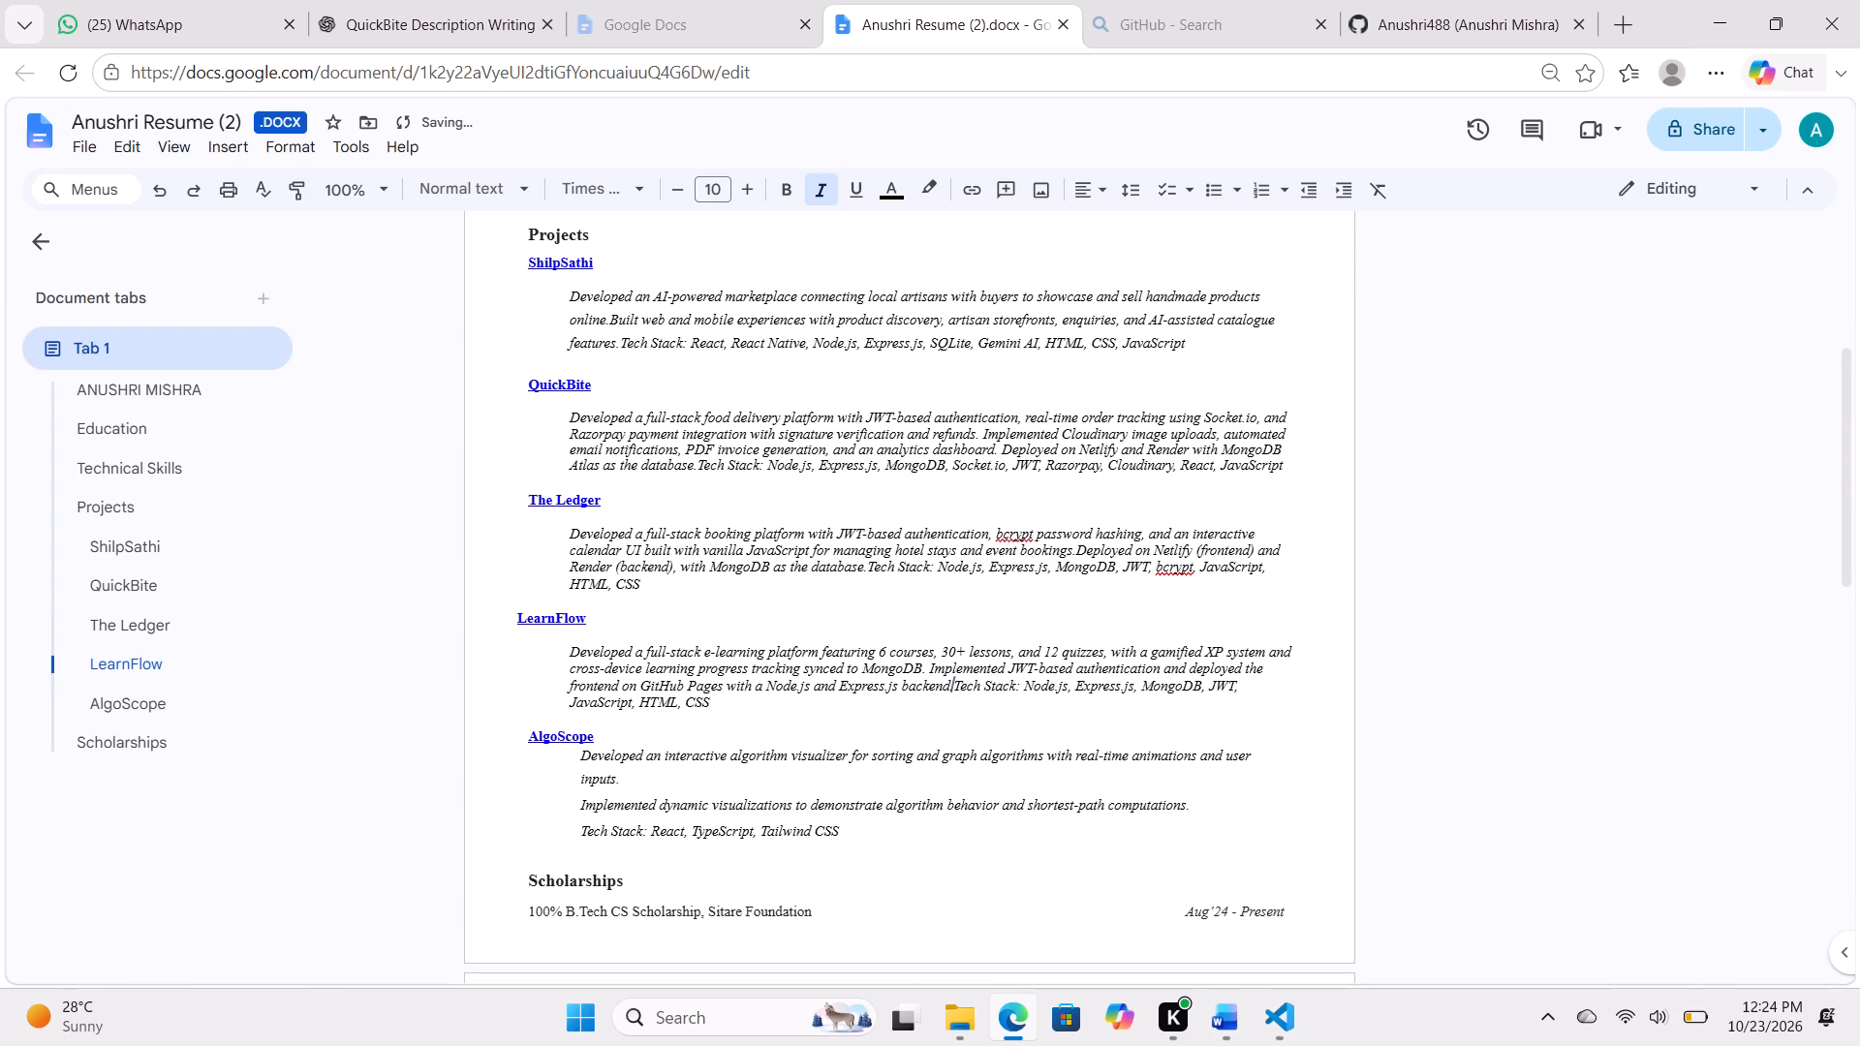
# Merge AlgoScope's two description paragraphs by removing the break before "Implemented dynamic visualizations".
pyautogui.moveTo(776, 780); pyautogui.dragTo(780, 789)
pyautogui.press('BackSpace')
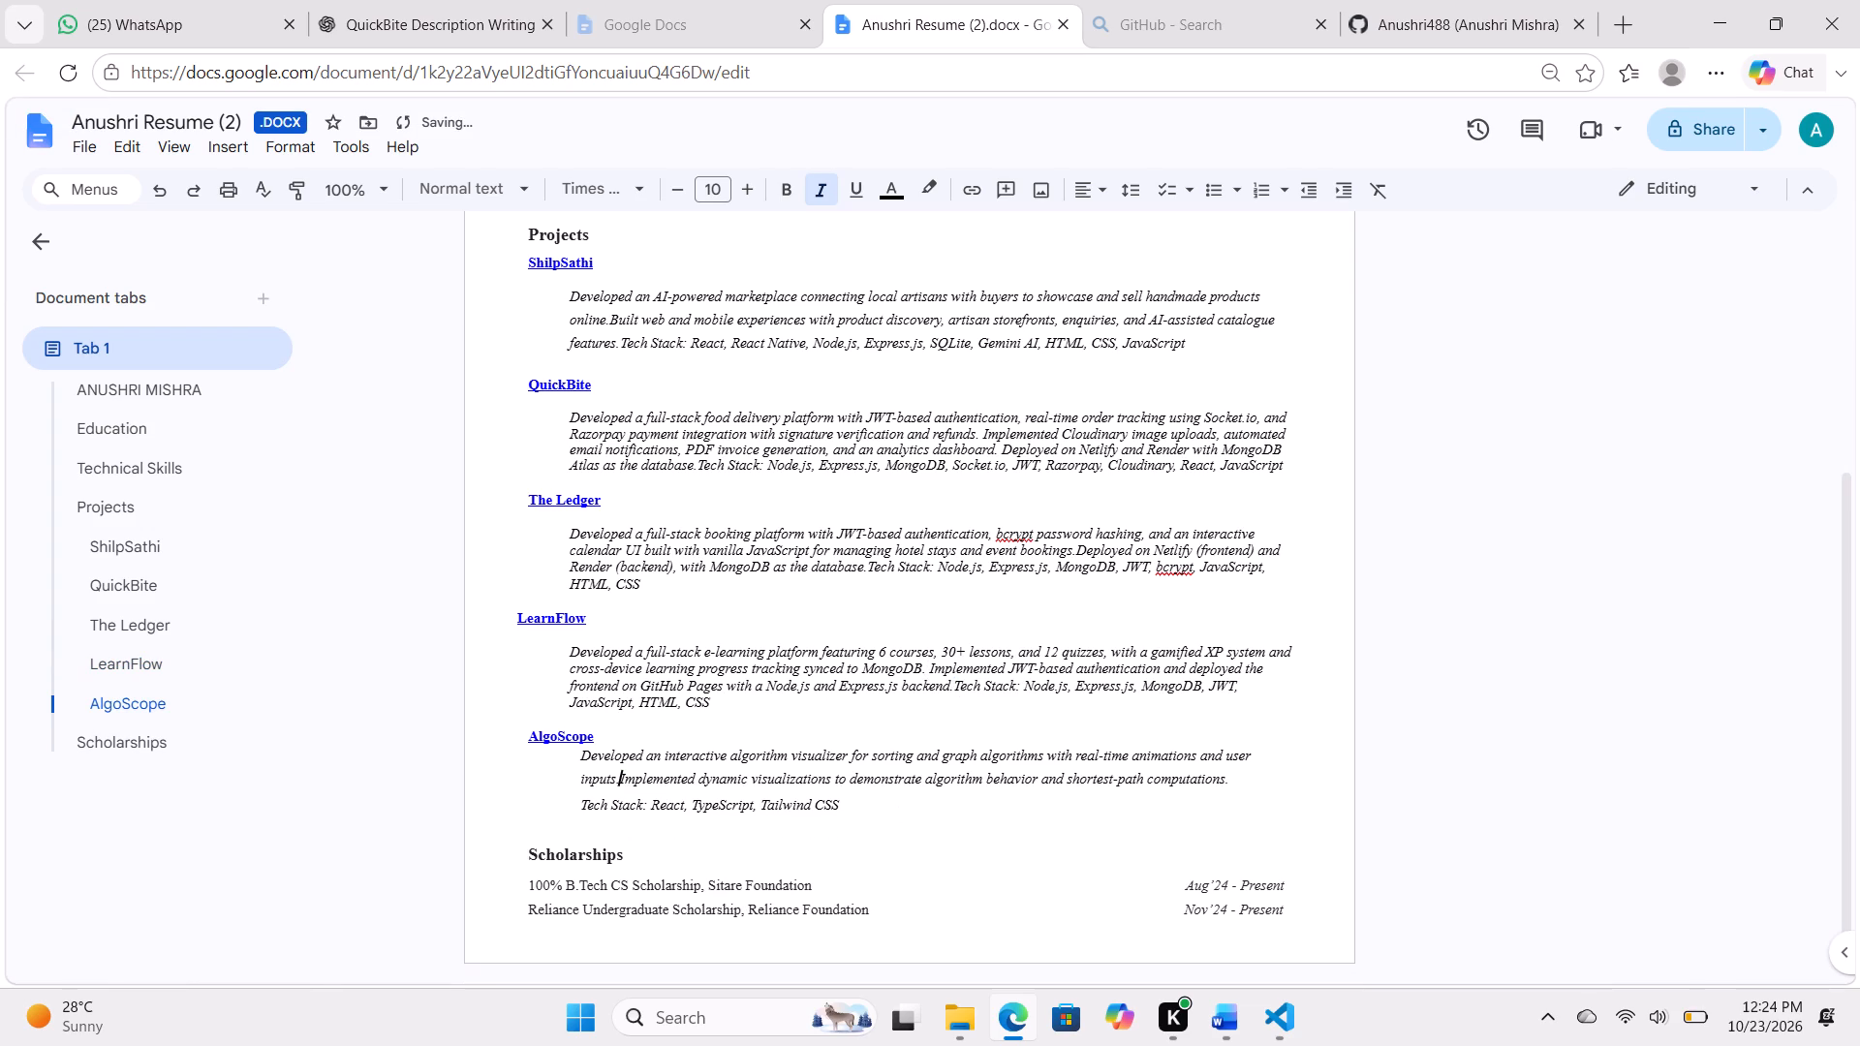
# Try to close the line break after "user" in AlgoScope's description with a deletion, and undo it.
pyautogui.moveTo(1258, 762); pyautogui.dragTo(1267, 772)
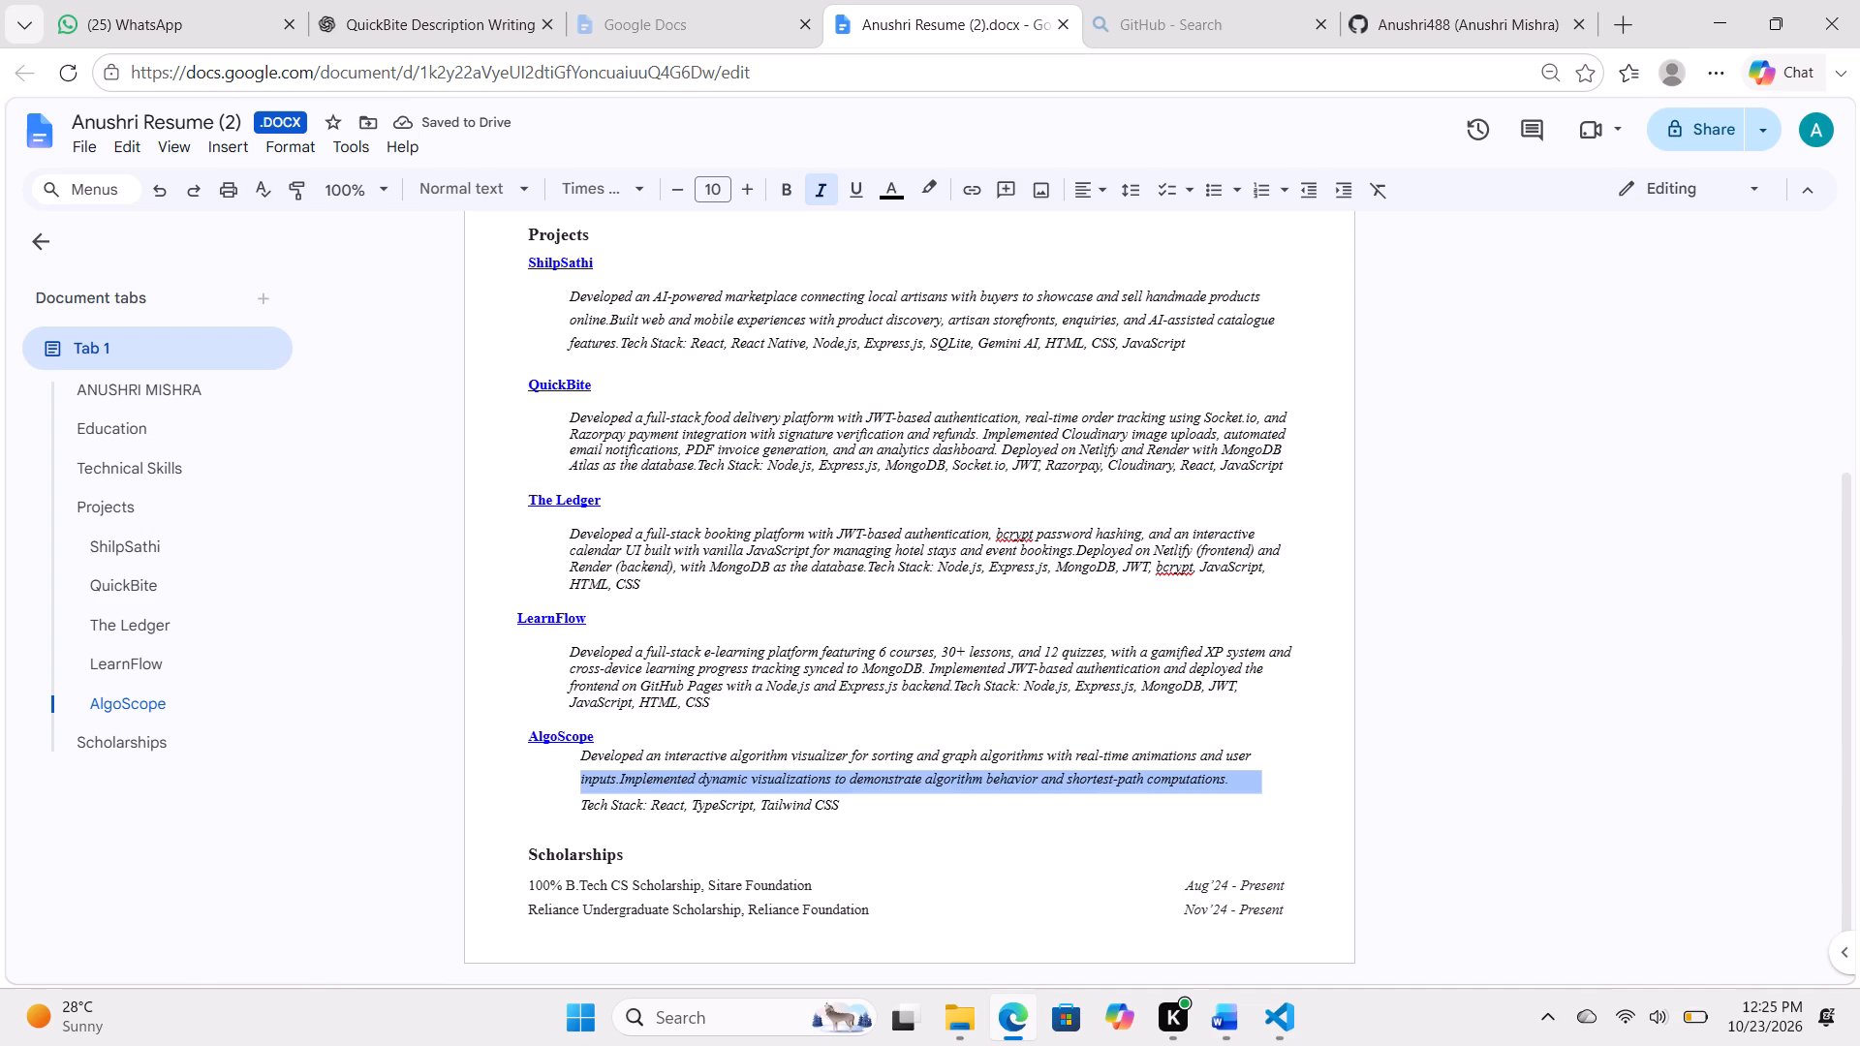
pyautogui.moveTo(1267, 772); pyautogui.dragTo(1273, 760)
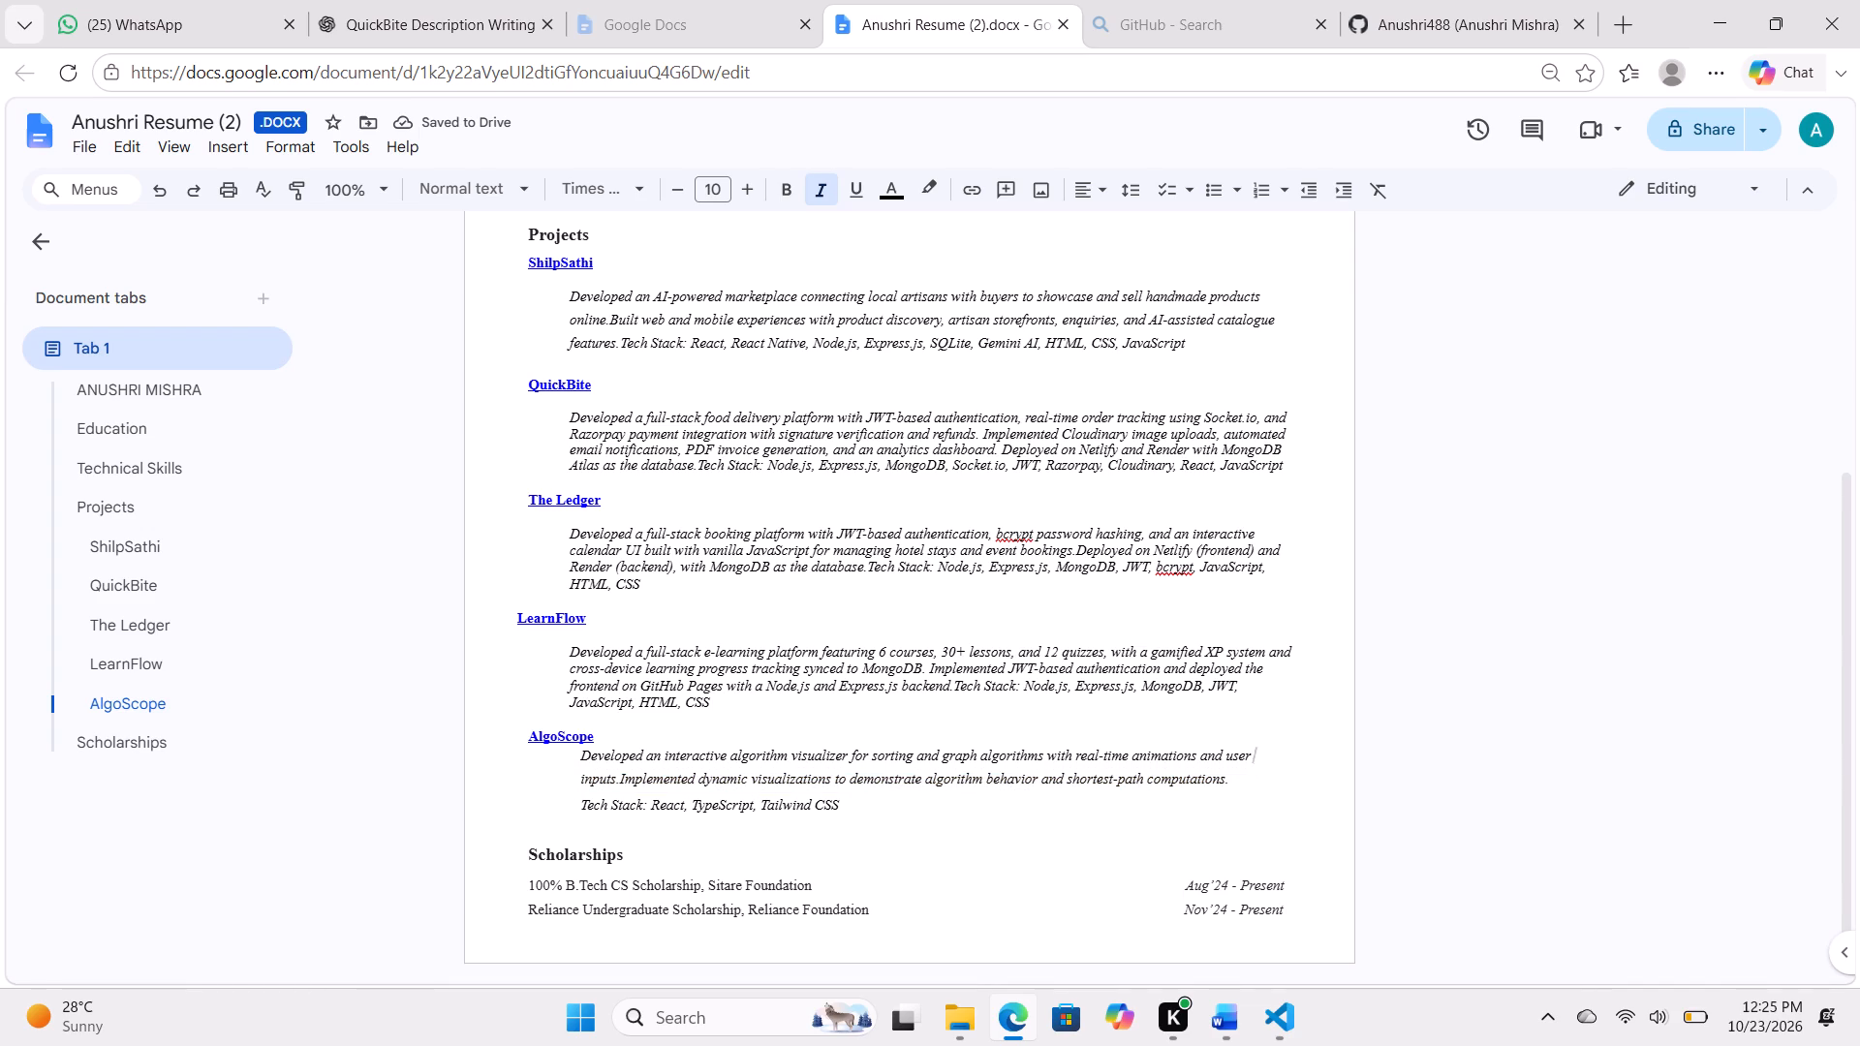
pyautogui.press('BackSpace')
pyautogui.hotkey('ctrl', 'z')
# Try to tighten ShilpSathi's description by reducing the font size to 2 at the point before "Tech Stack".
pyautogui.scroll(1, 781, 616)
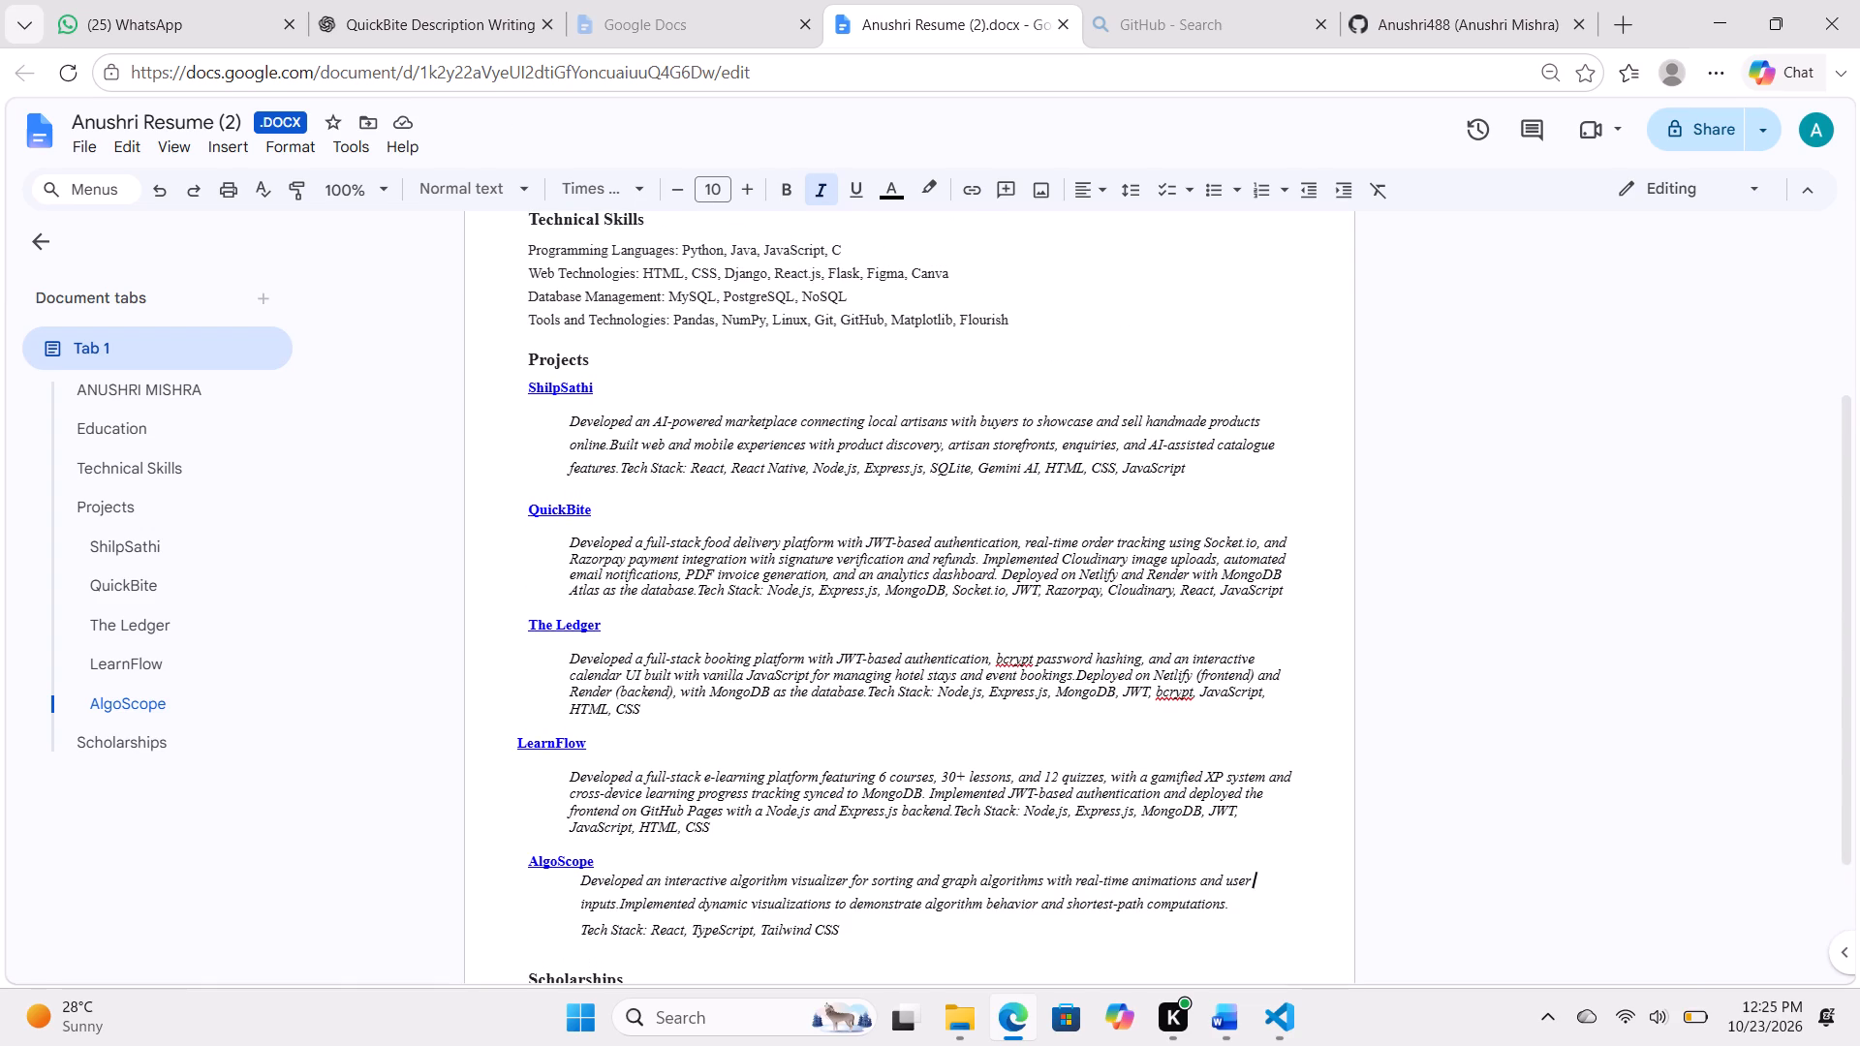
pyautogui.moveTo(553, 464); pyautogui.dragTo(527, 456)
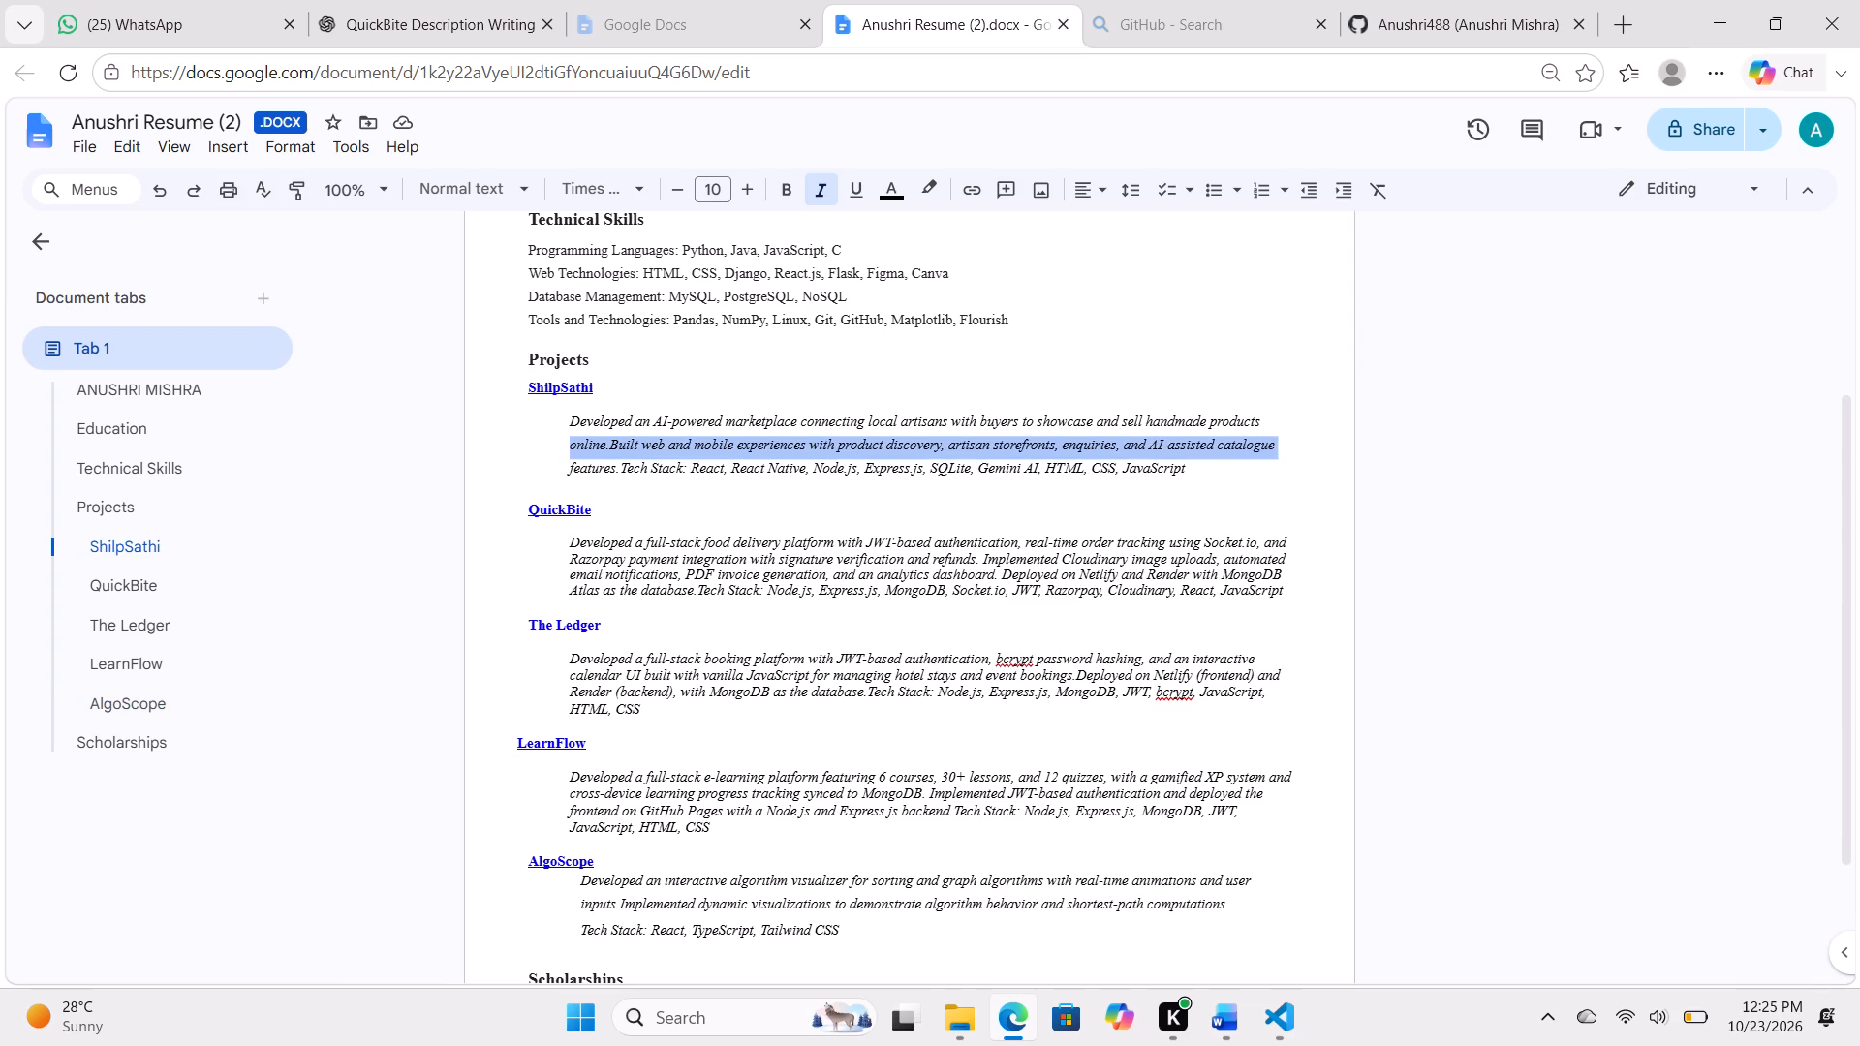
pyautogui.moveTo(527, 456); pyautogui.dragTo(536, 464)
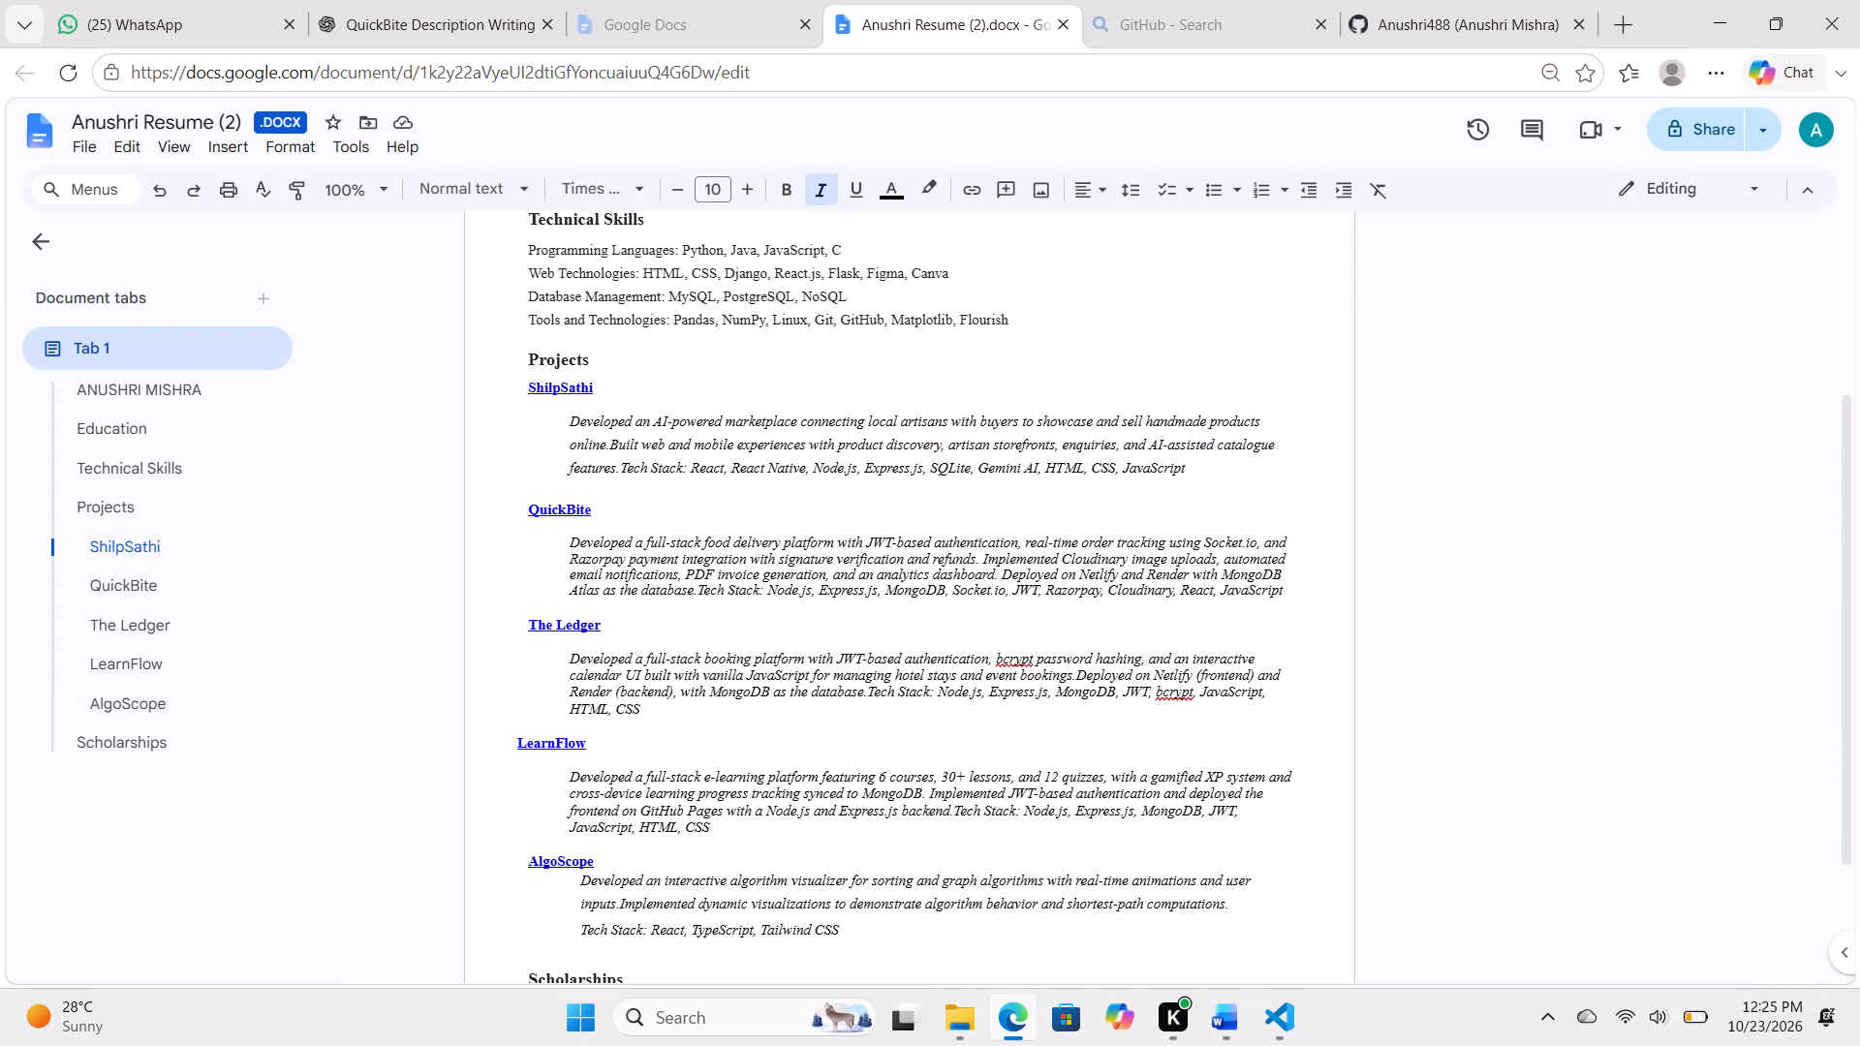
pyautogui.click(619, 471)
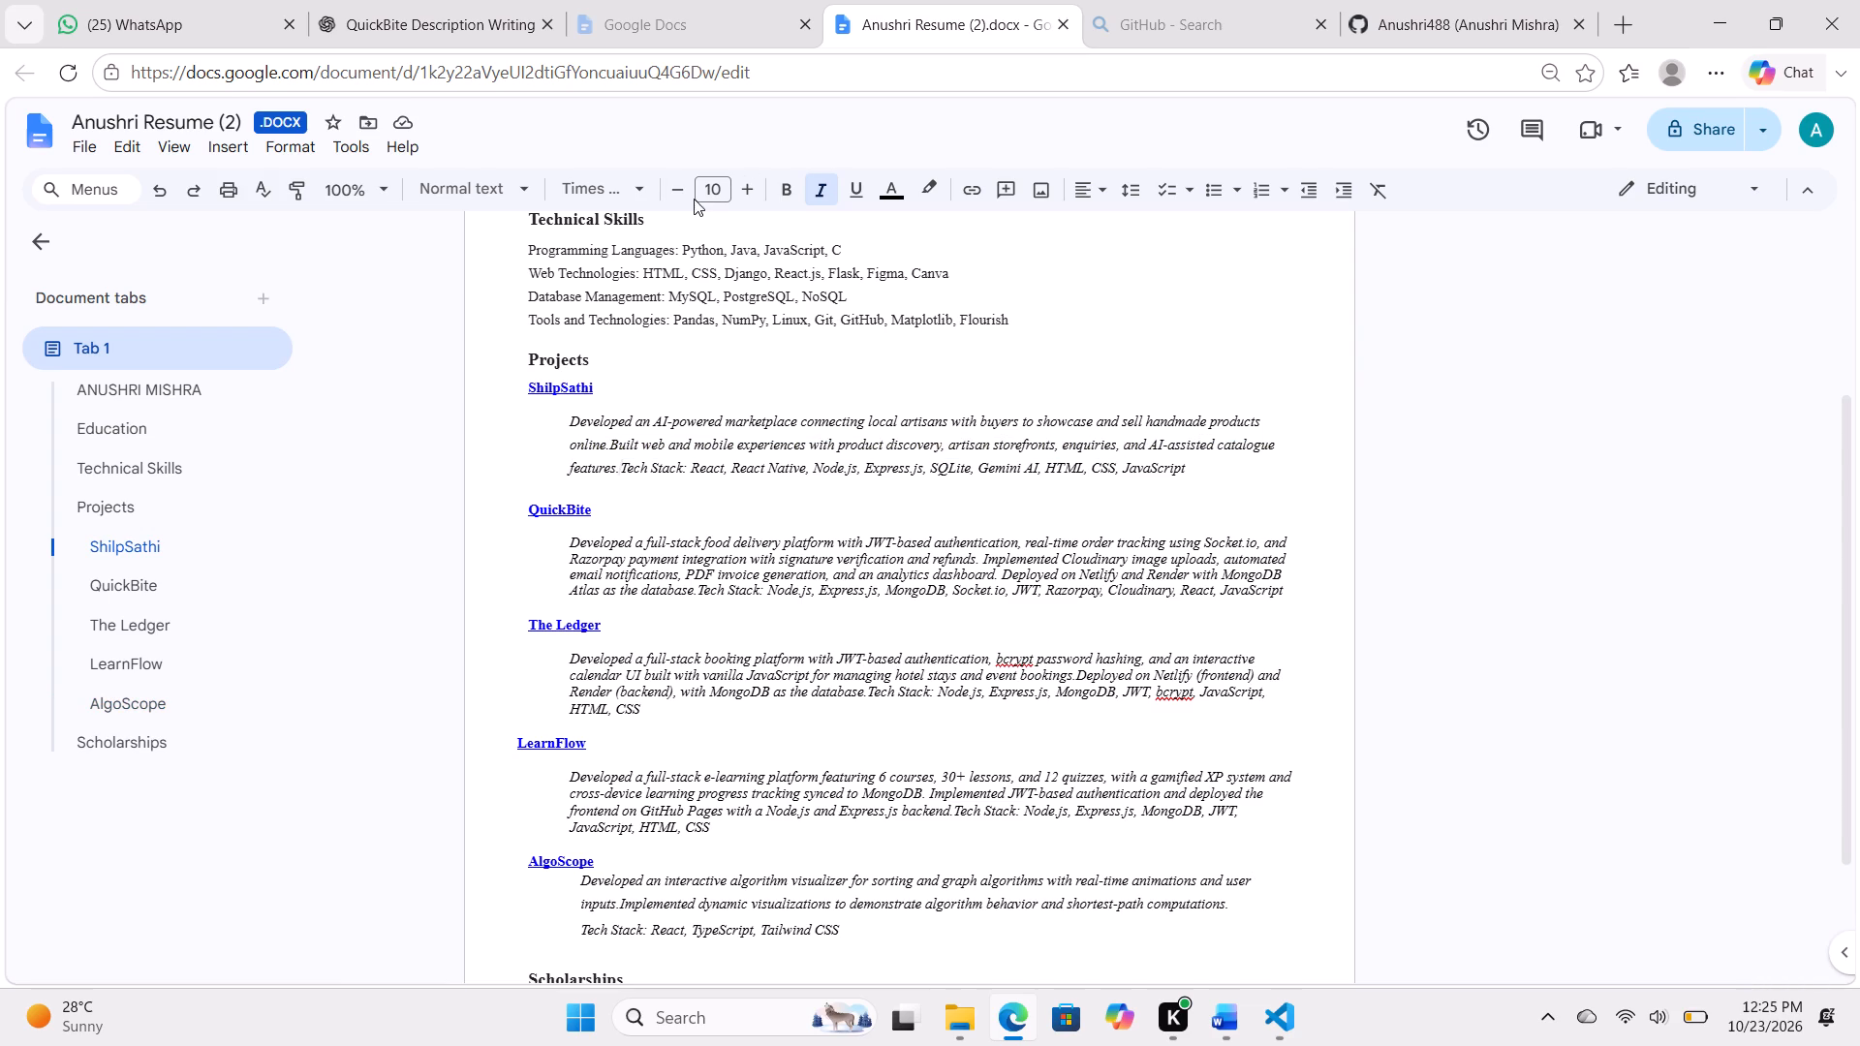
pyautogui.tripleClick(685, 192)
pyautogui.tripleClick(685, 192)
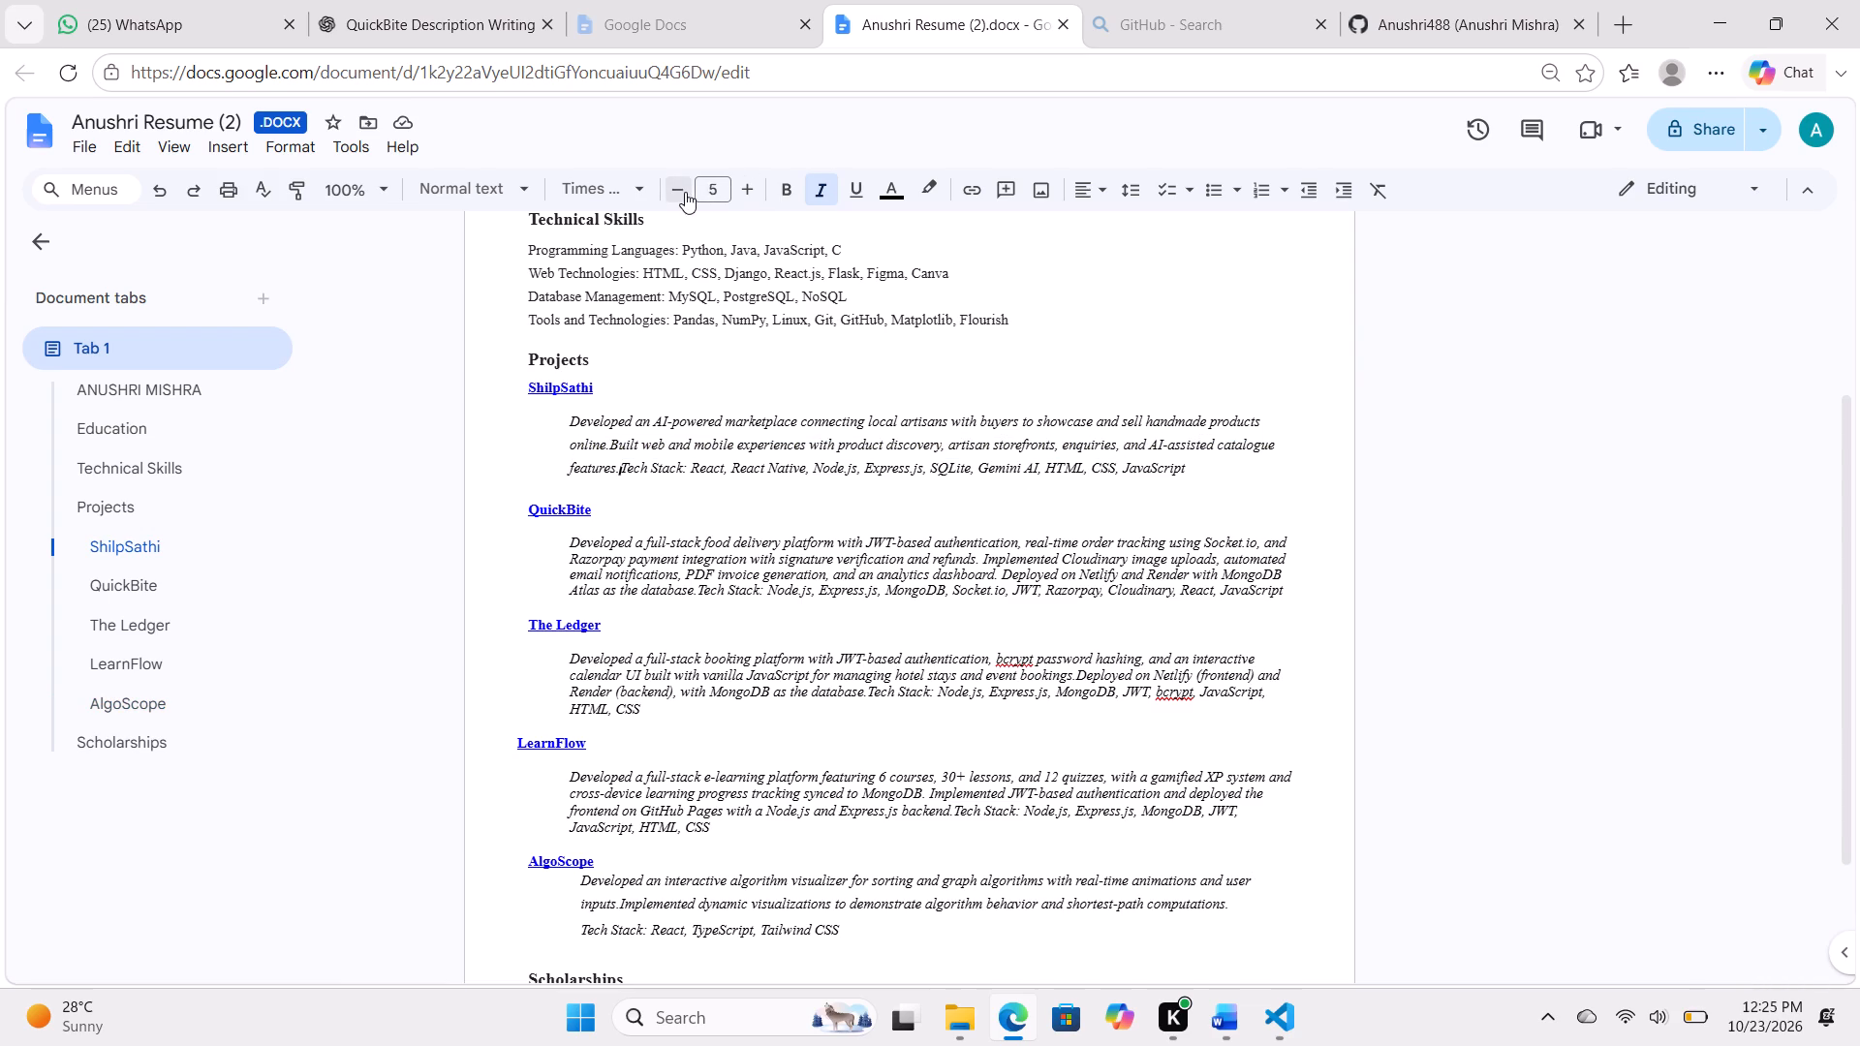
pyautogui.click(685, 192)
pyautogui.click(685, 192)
# Open the custom spacing settings for ShilpSathi's description paragraph at the line spacing value.
pyautogui.click(1238, 195)
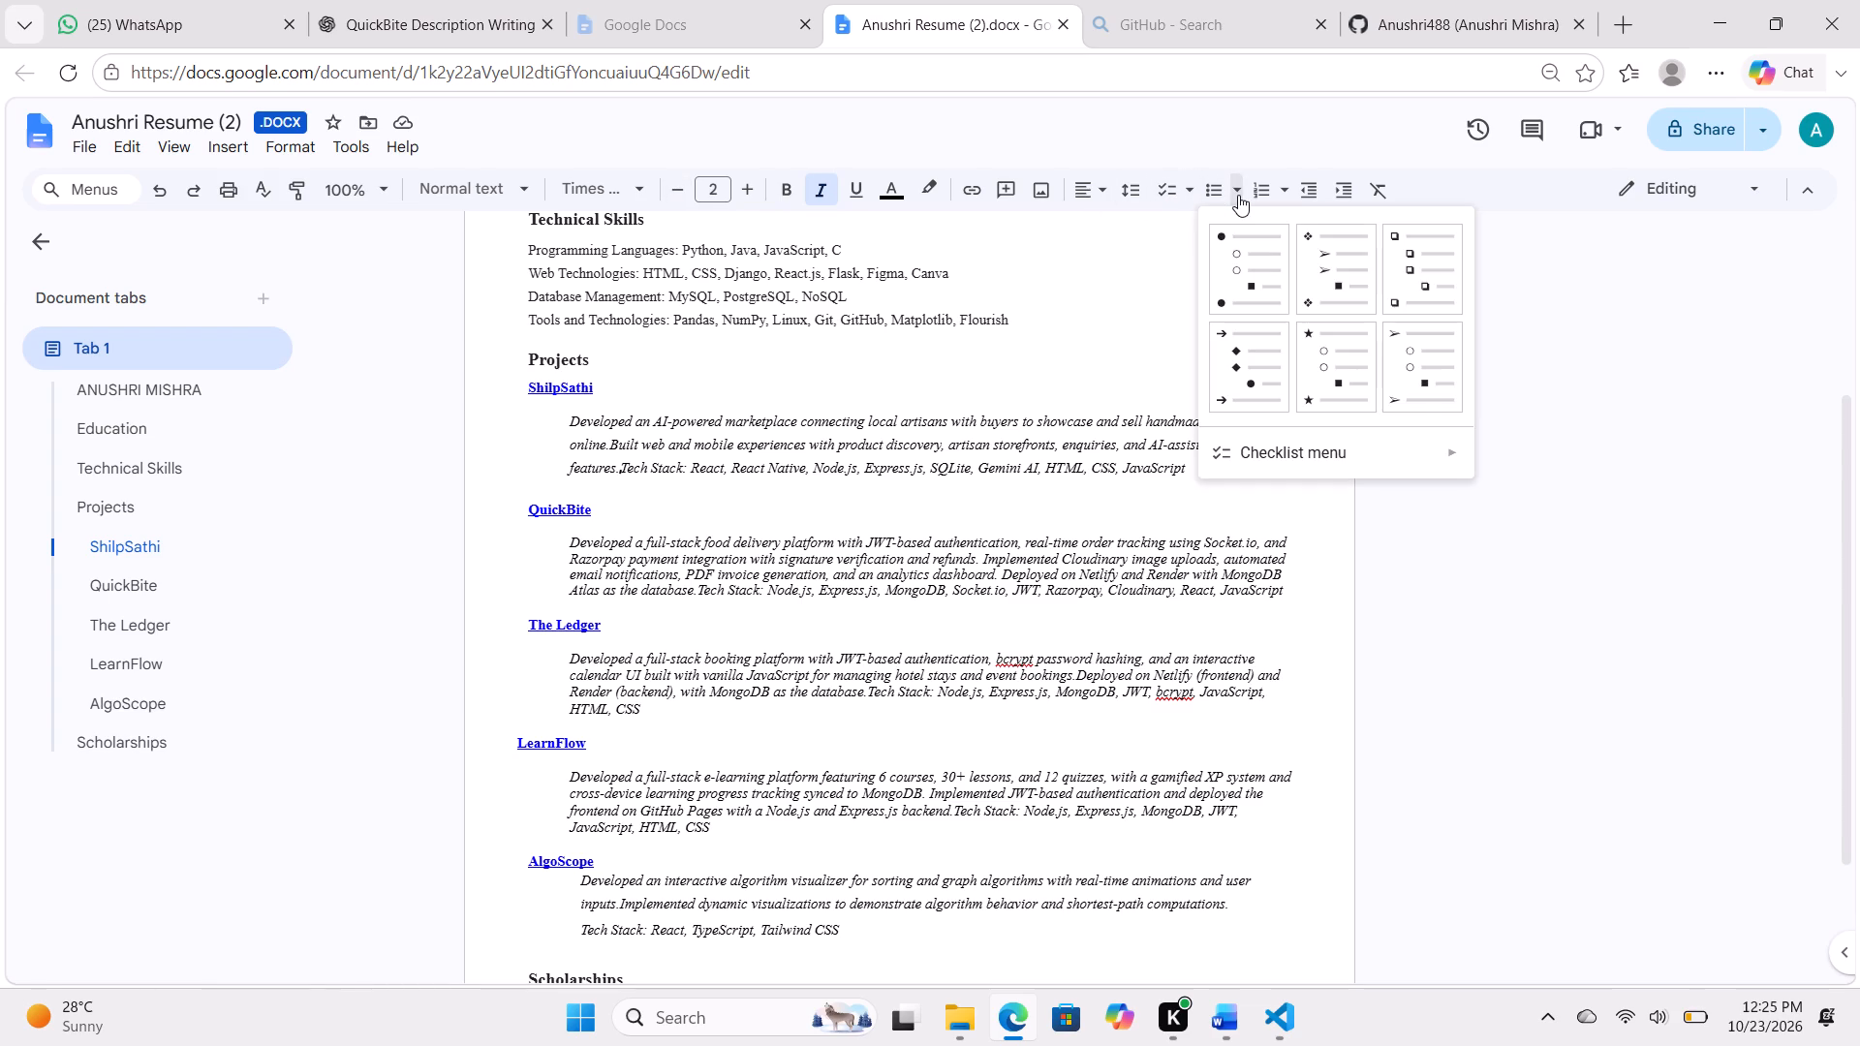
pyautogui.click(1285, 196)
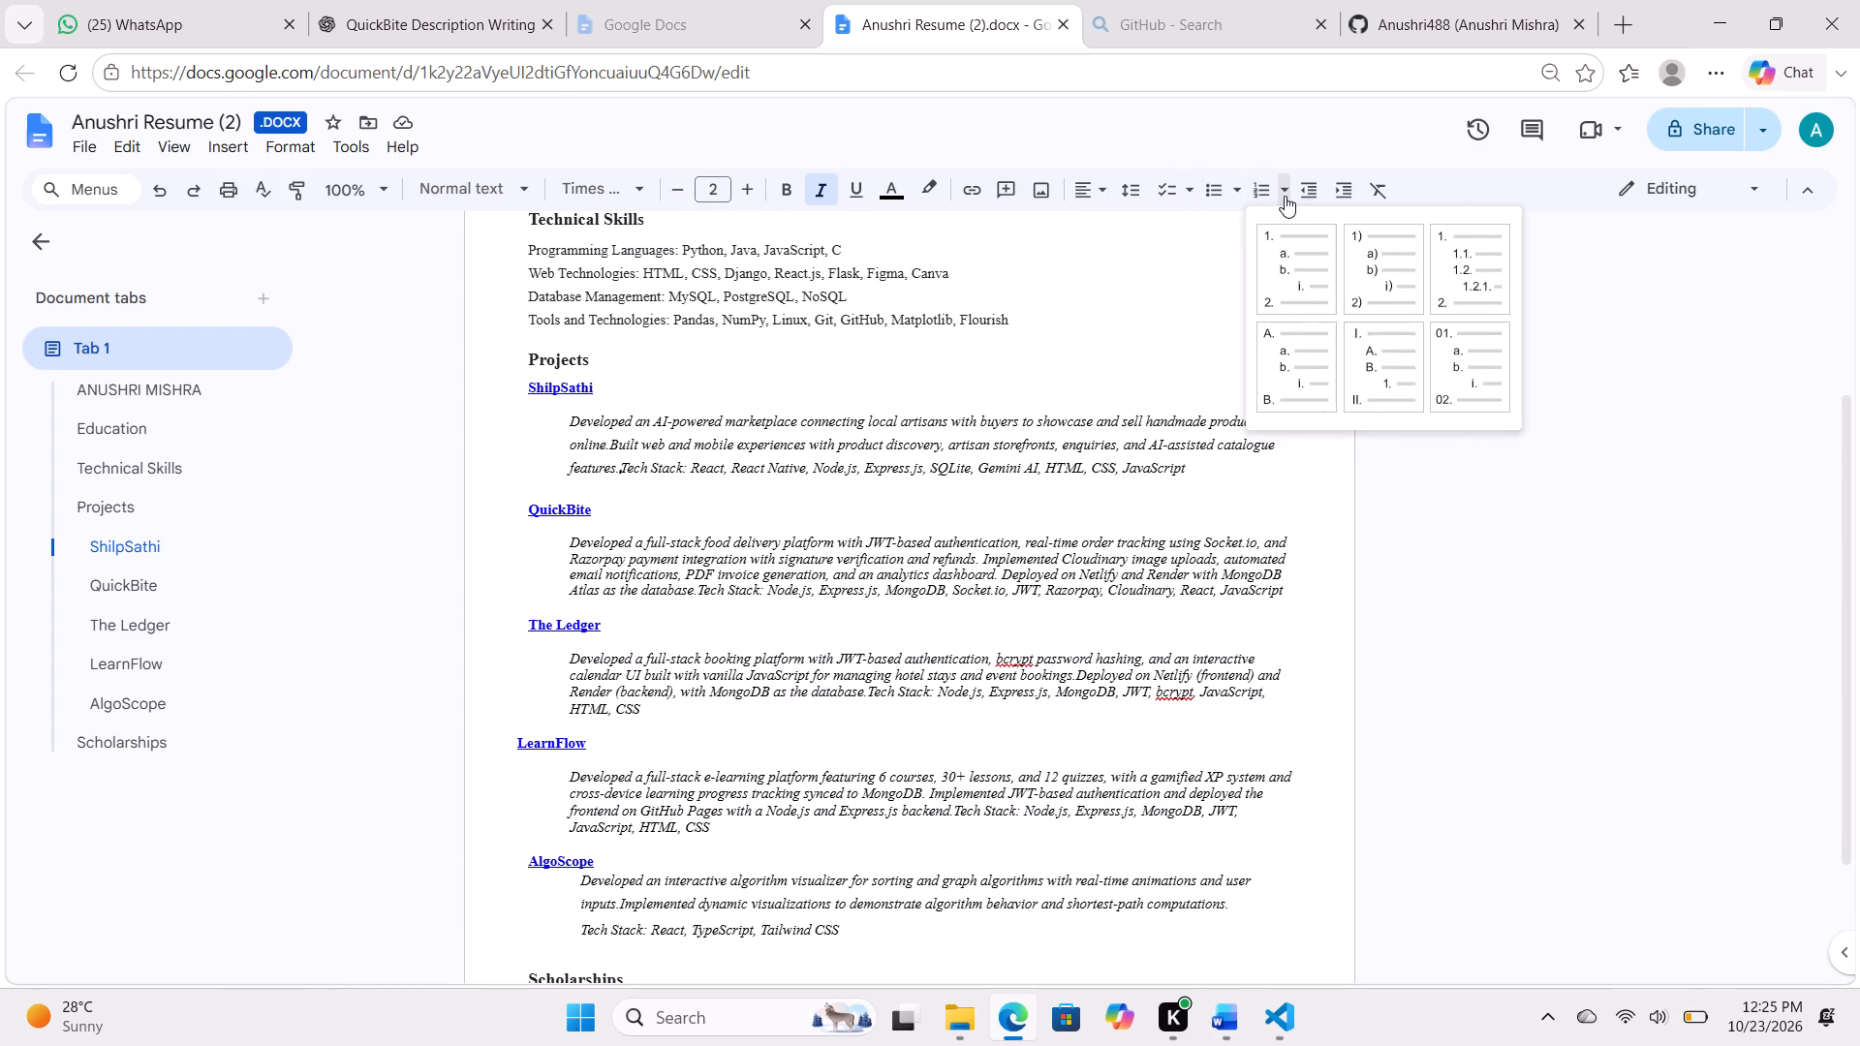
pyautogui.click(1135, 197)
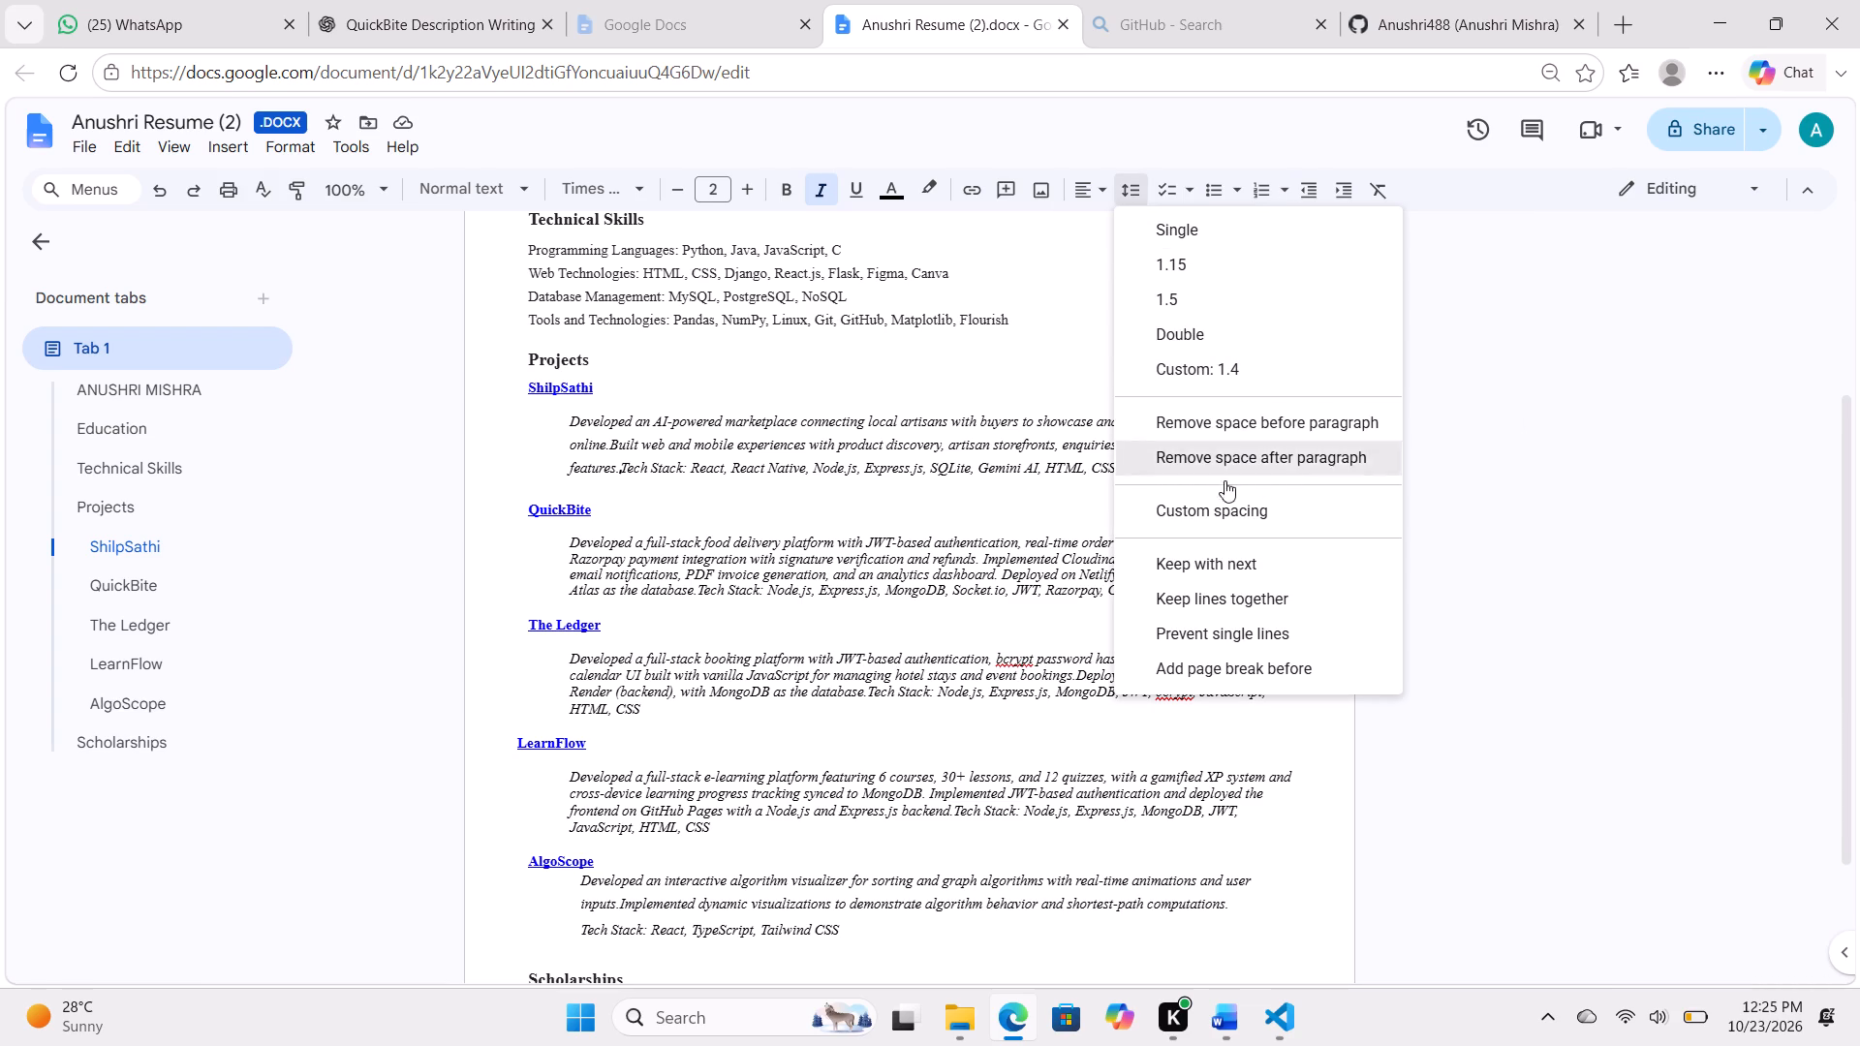
pyautogui.scroll(-2, 1244, 543)
pyautogui.click(1226, 507)
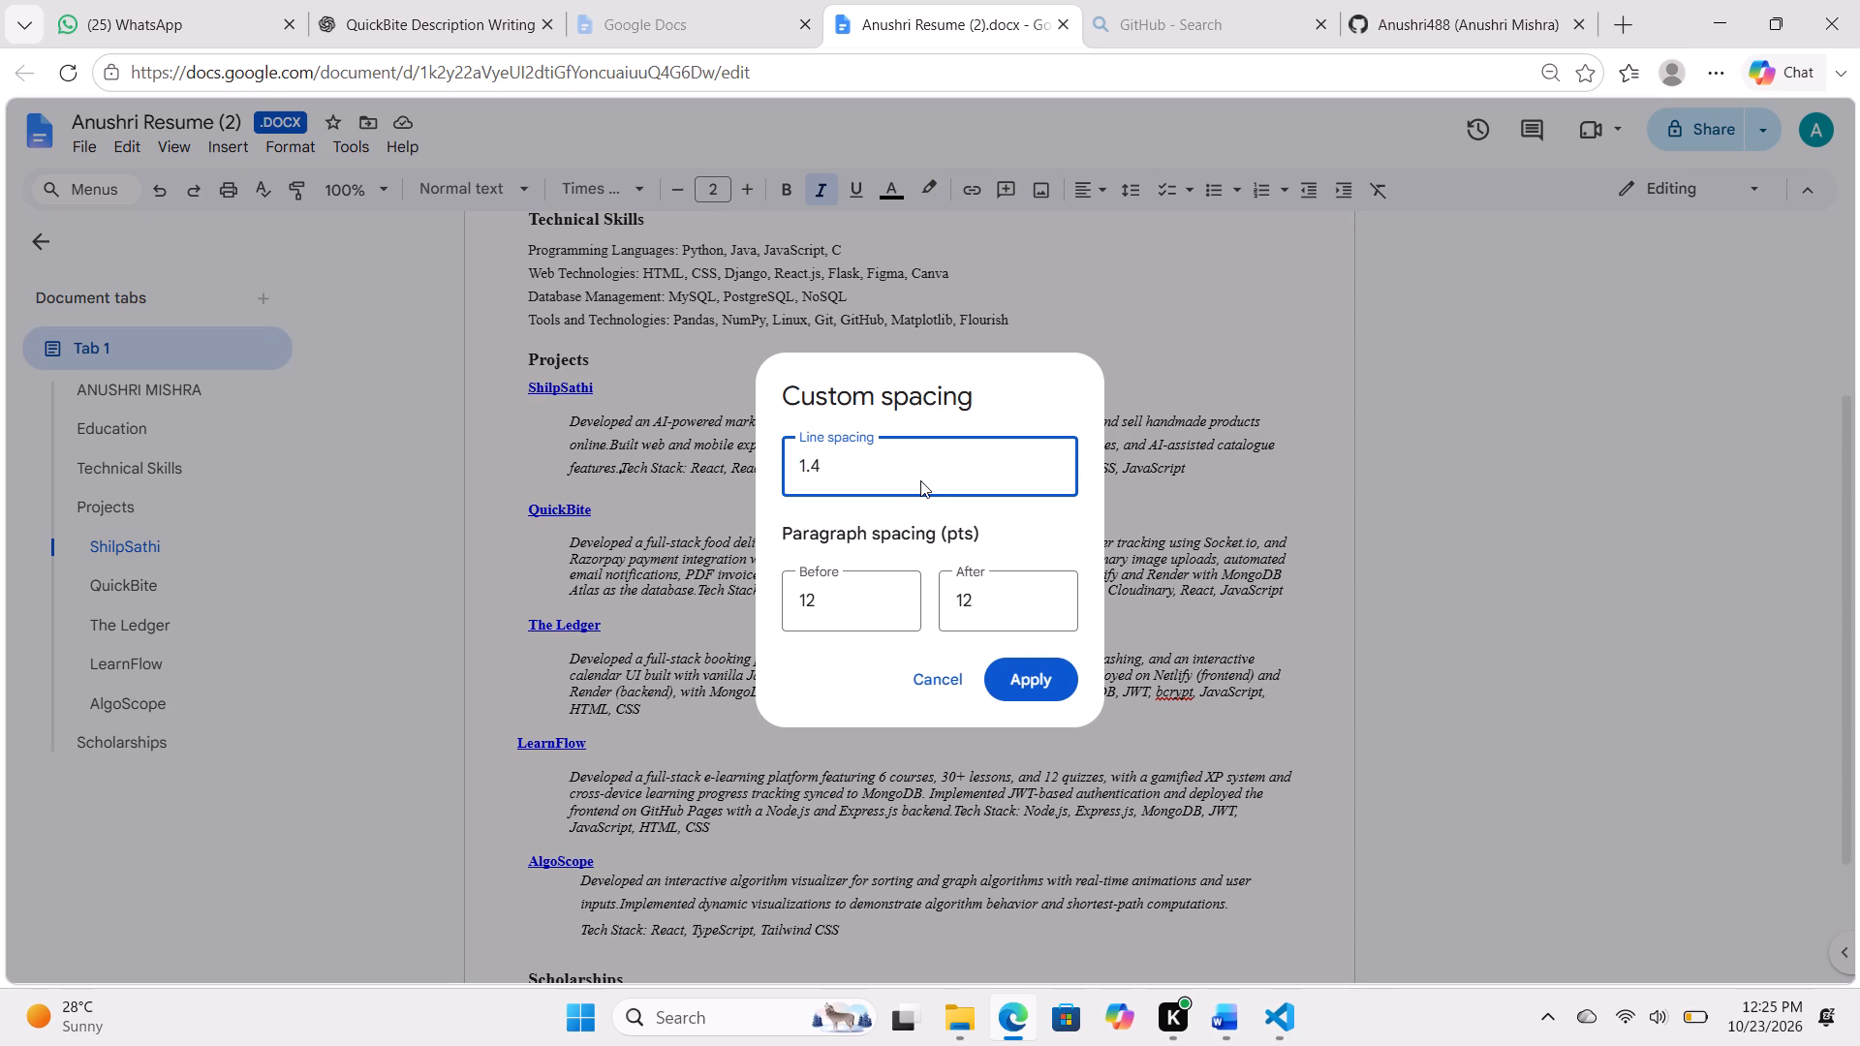
pyautogui.click(920, 480)
# Apply custom spacing to ShilpSathi's description paragraph with line spacing 1.4 and 12 pt before and after.
pyautogui.click(1047, 675)
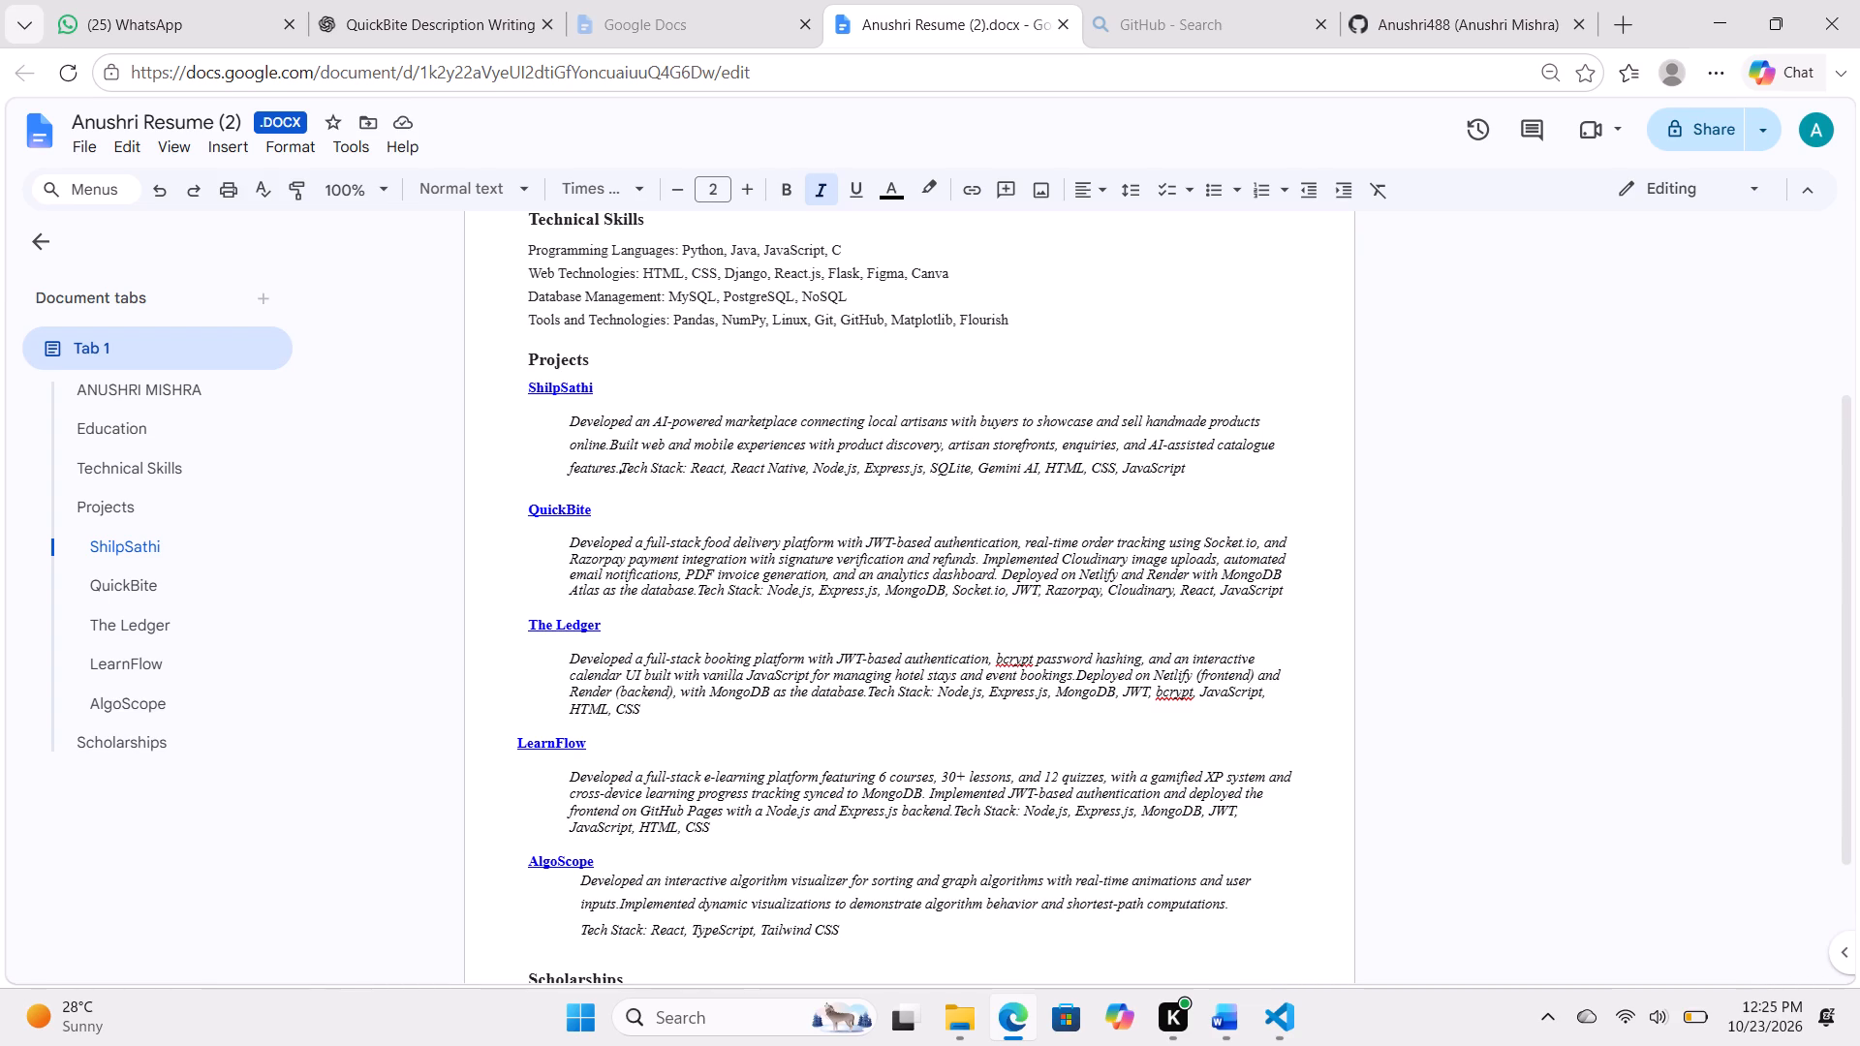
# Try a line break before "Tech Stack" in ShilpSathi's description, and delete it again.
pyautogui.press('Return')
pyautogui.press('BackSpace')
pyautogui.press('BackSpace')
# Look over the project entries down to Scholarships and bring up the link attached to the QuickBite heading.
pyautogui.scroll(-3, 846, 531)
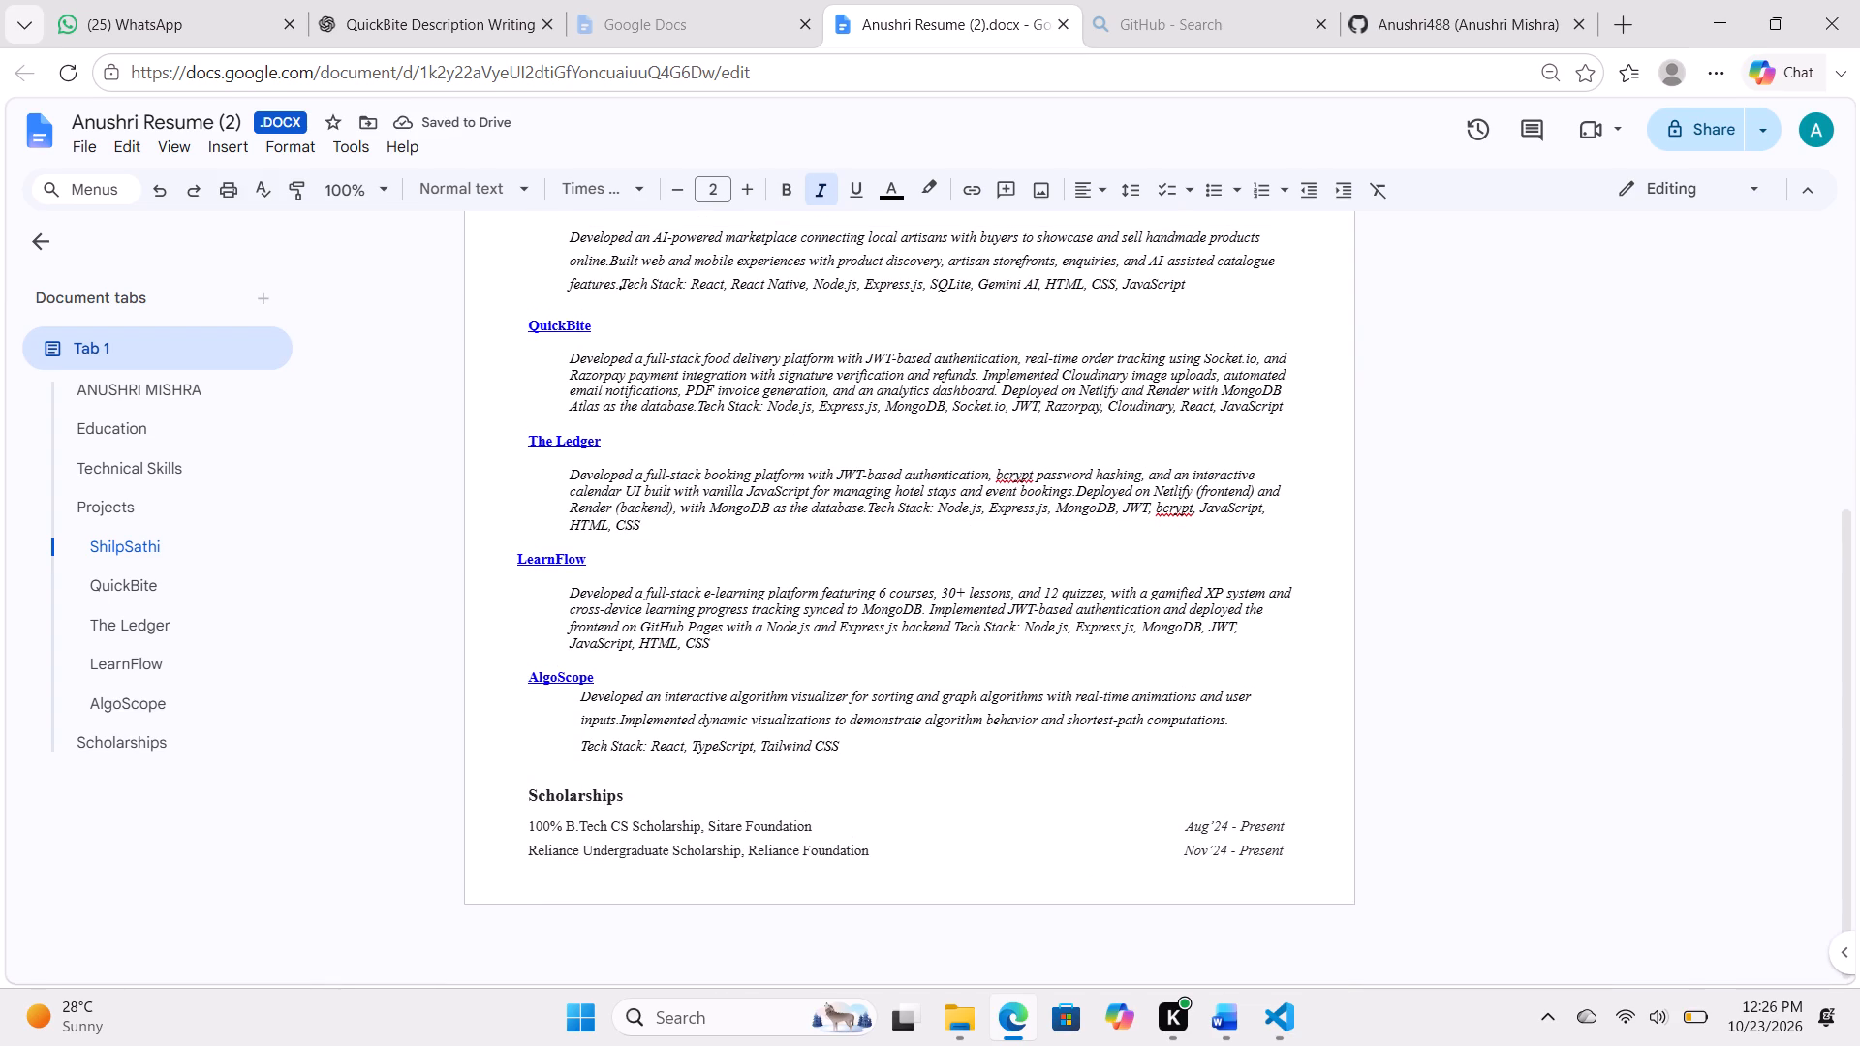
pyautogui.scroll(3, 846, 531)
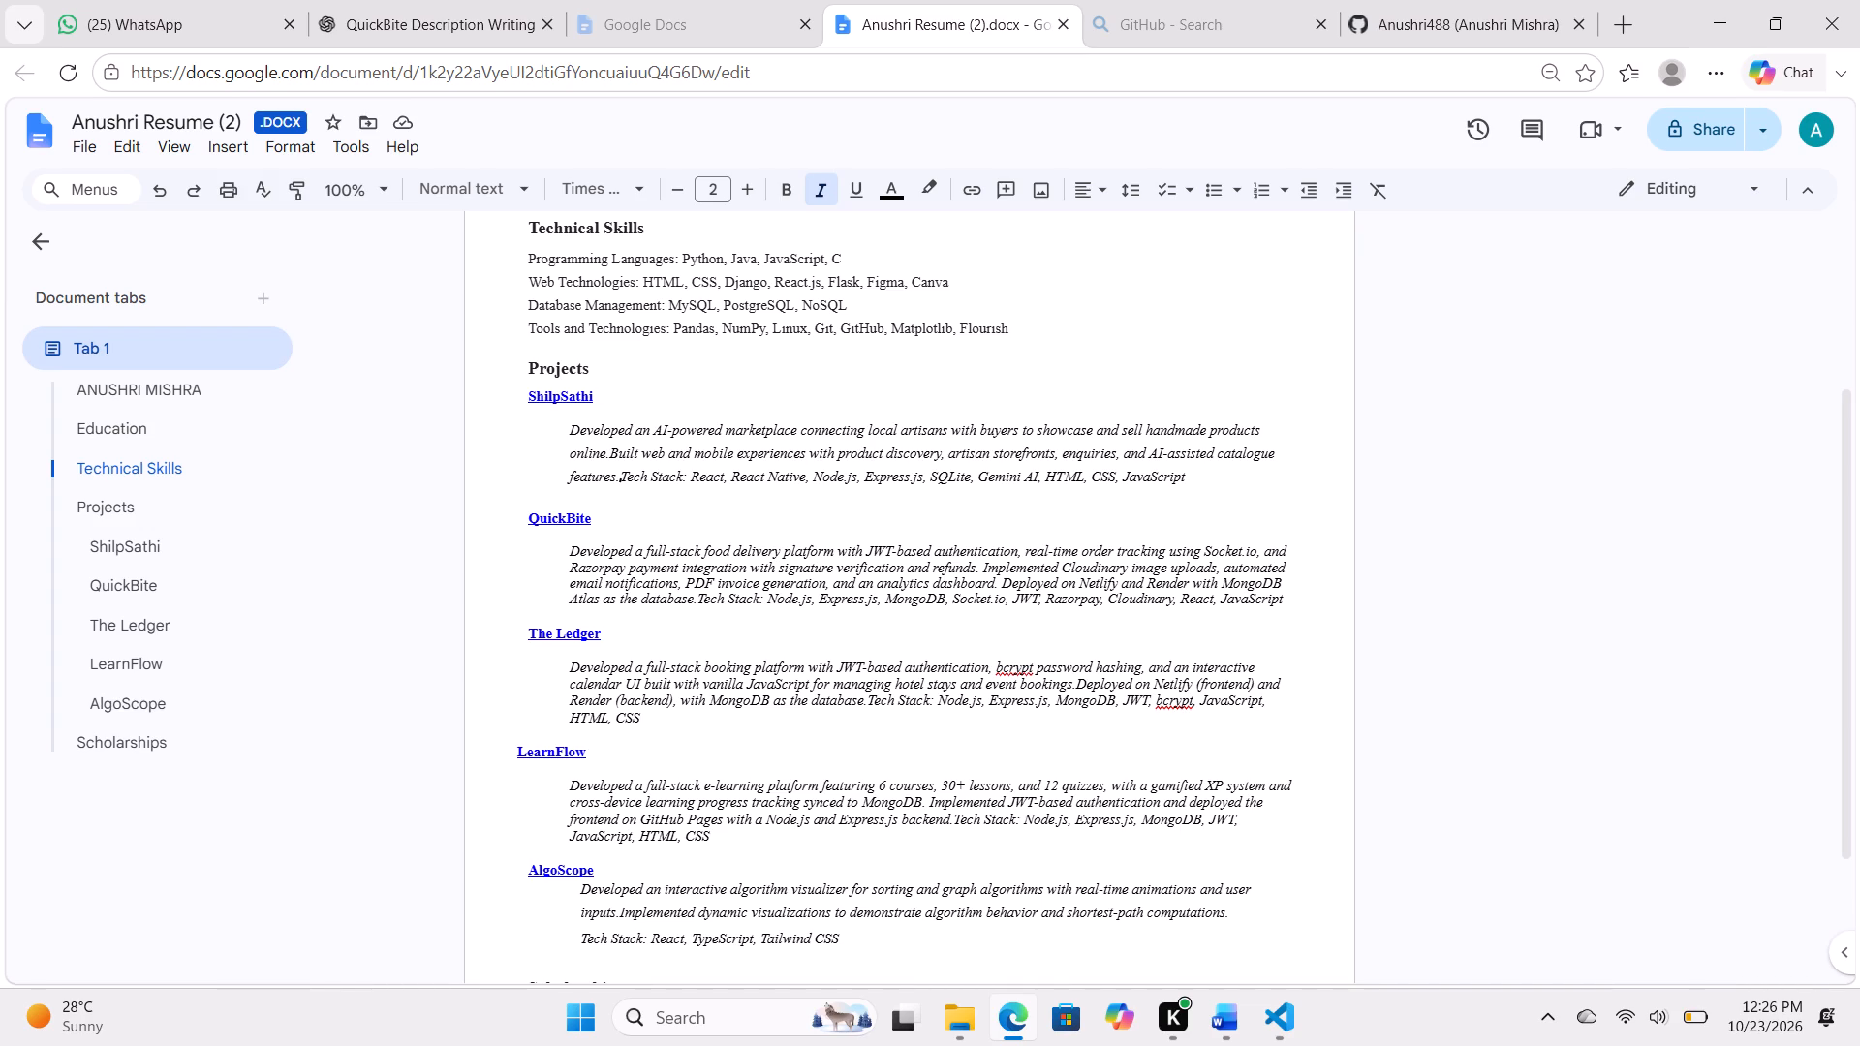
pyautogui.click(560, 519)
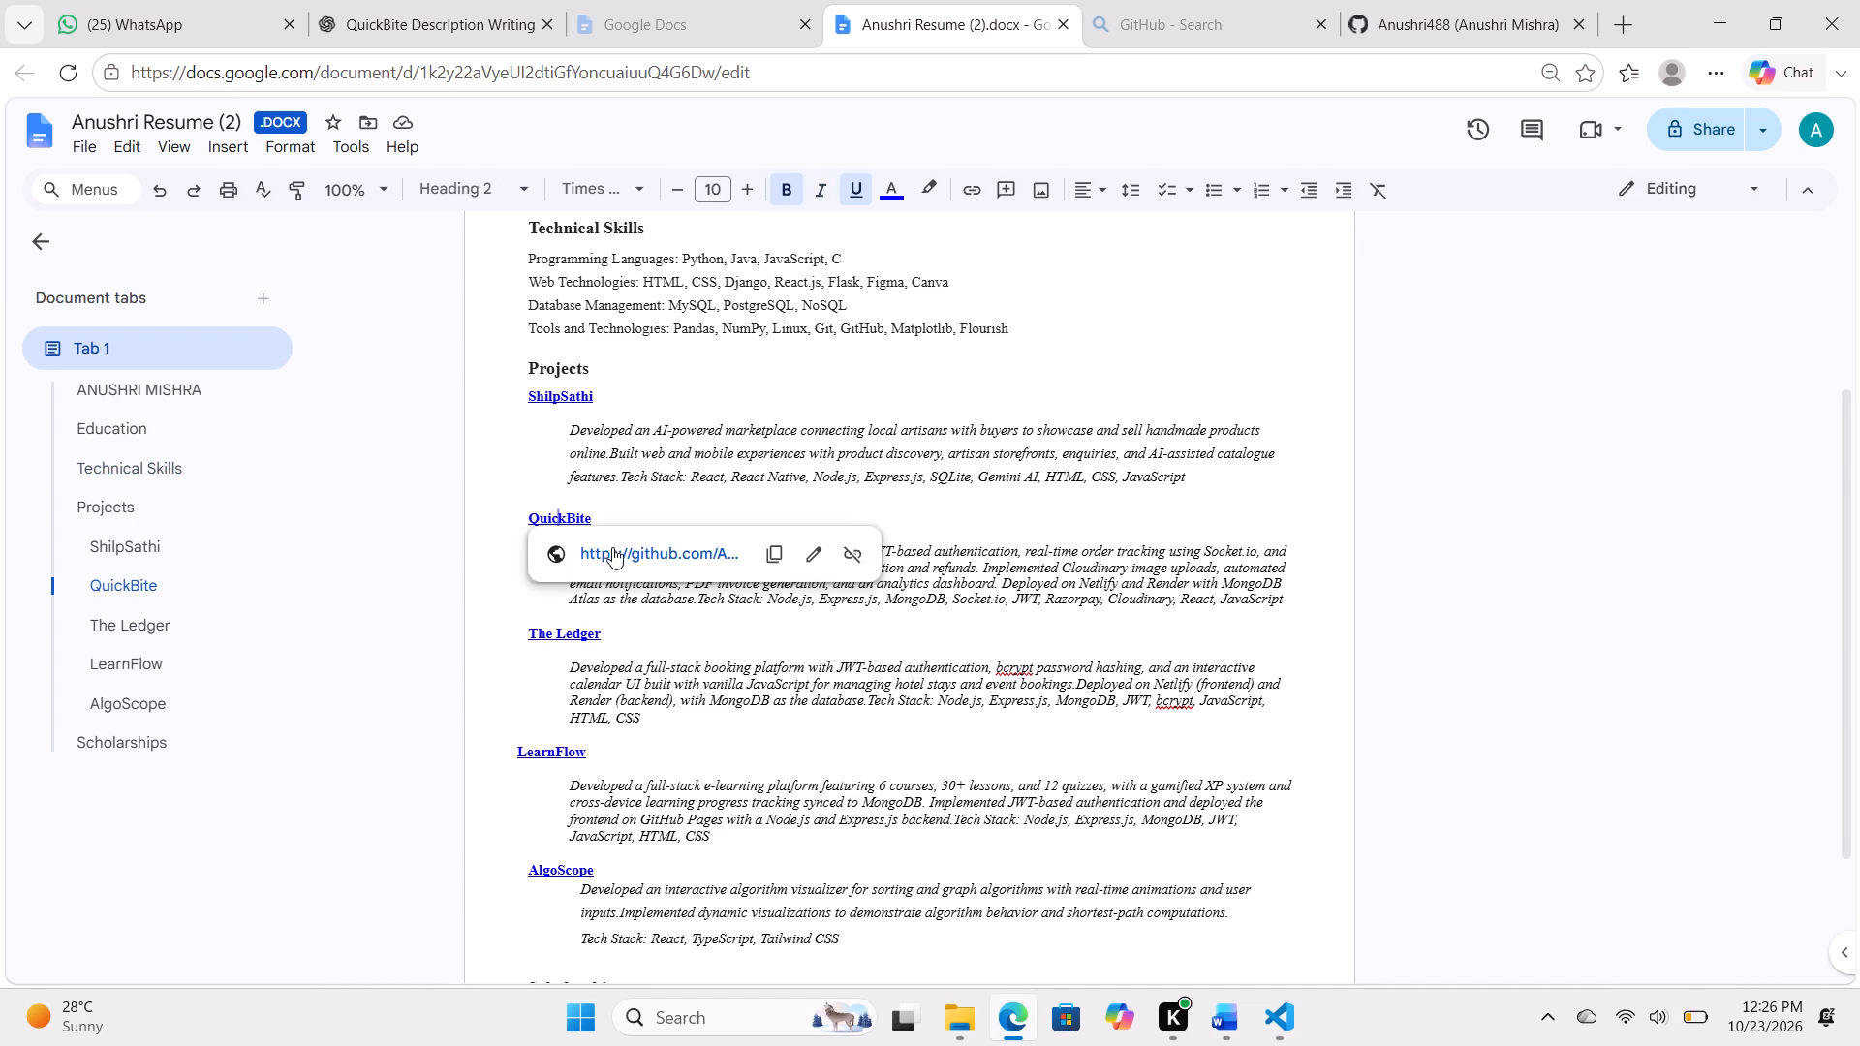
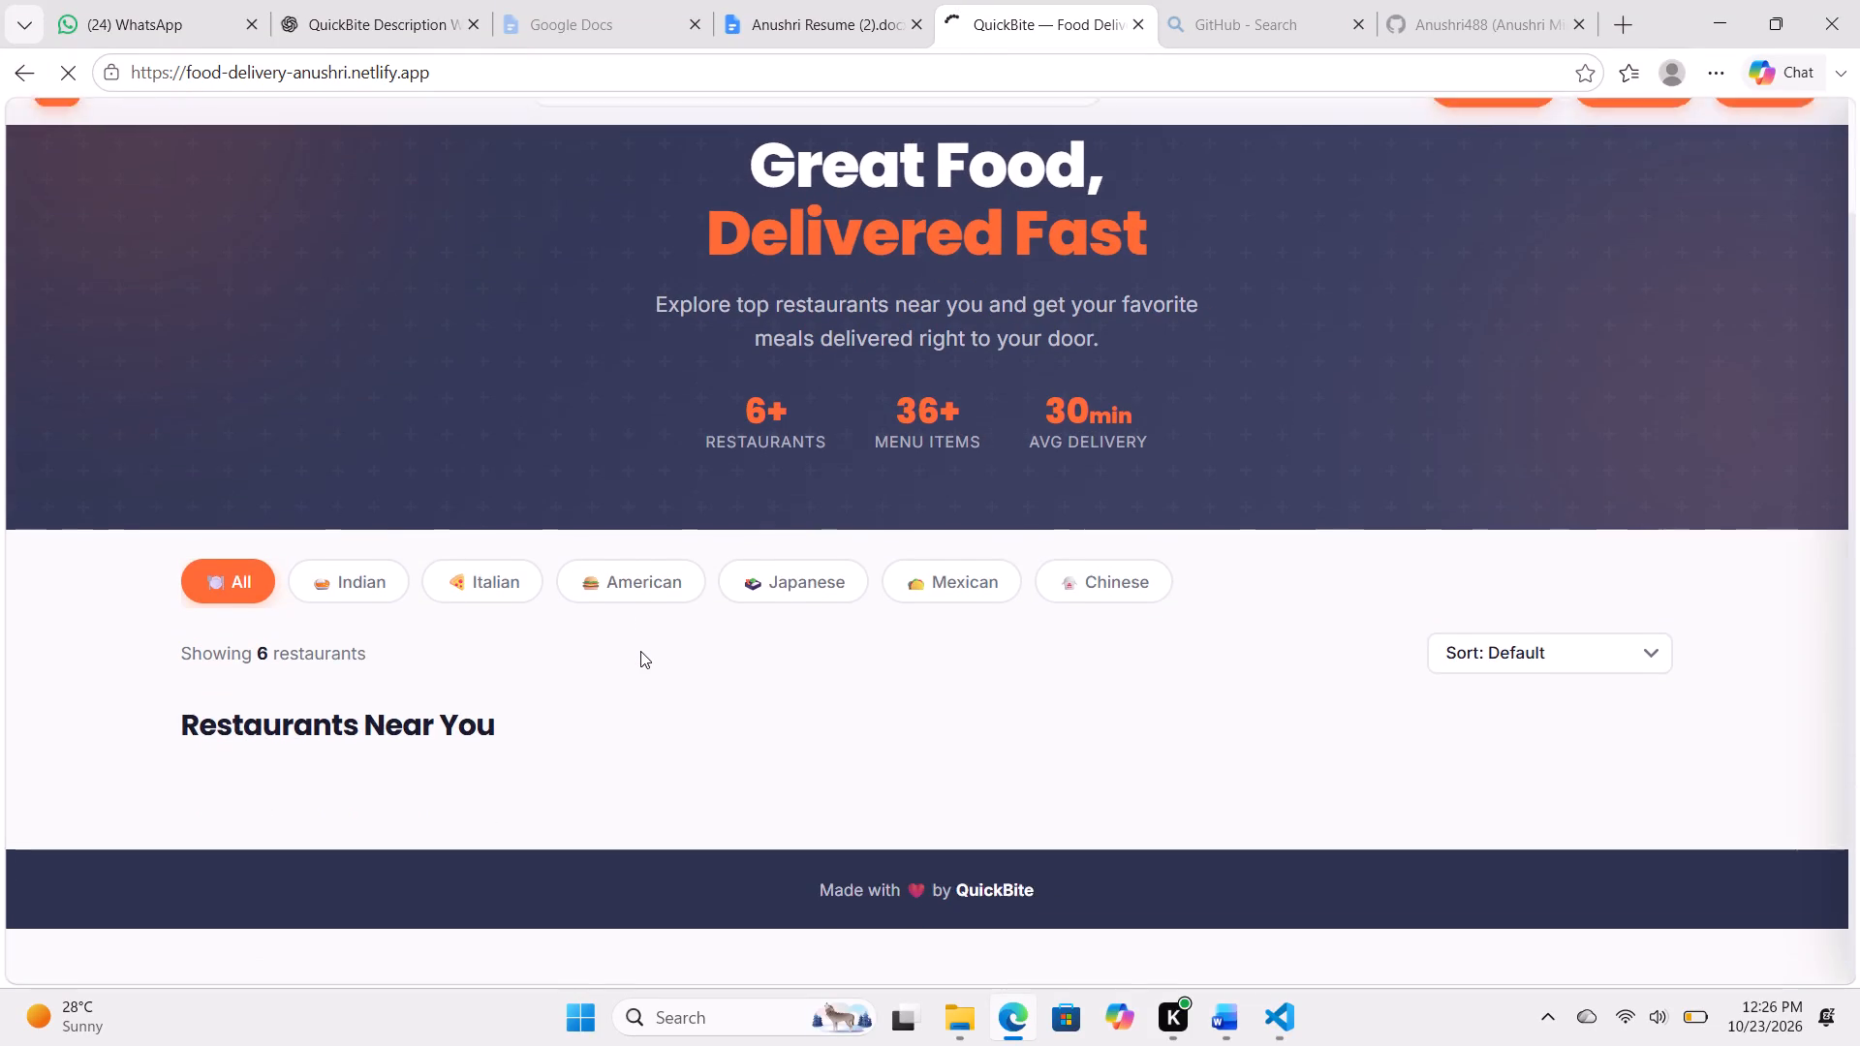
# Examine the deployed QuickBite home page down to its restaurant listing and try the Italian cuisine filter.
pyautogui.scroll(-1, 640, 651)
pyautogui.scroll(1, 640, 651)
pyautogui.scroll(-2, 640, 651)
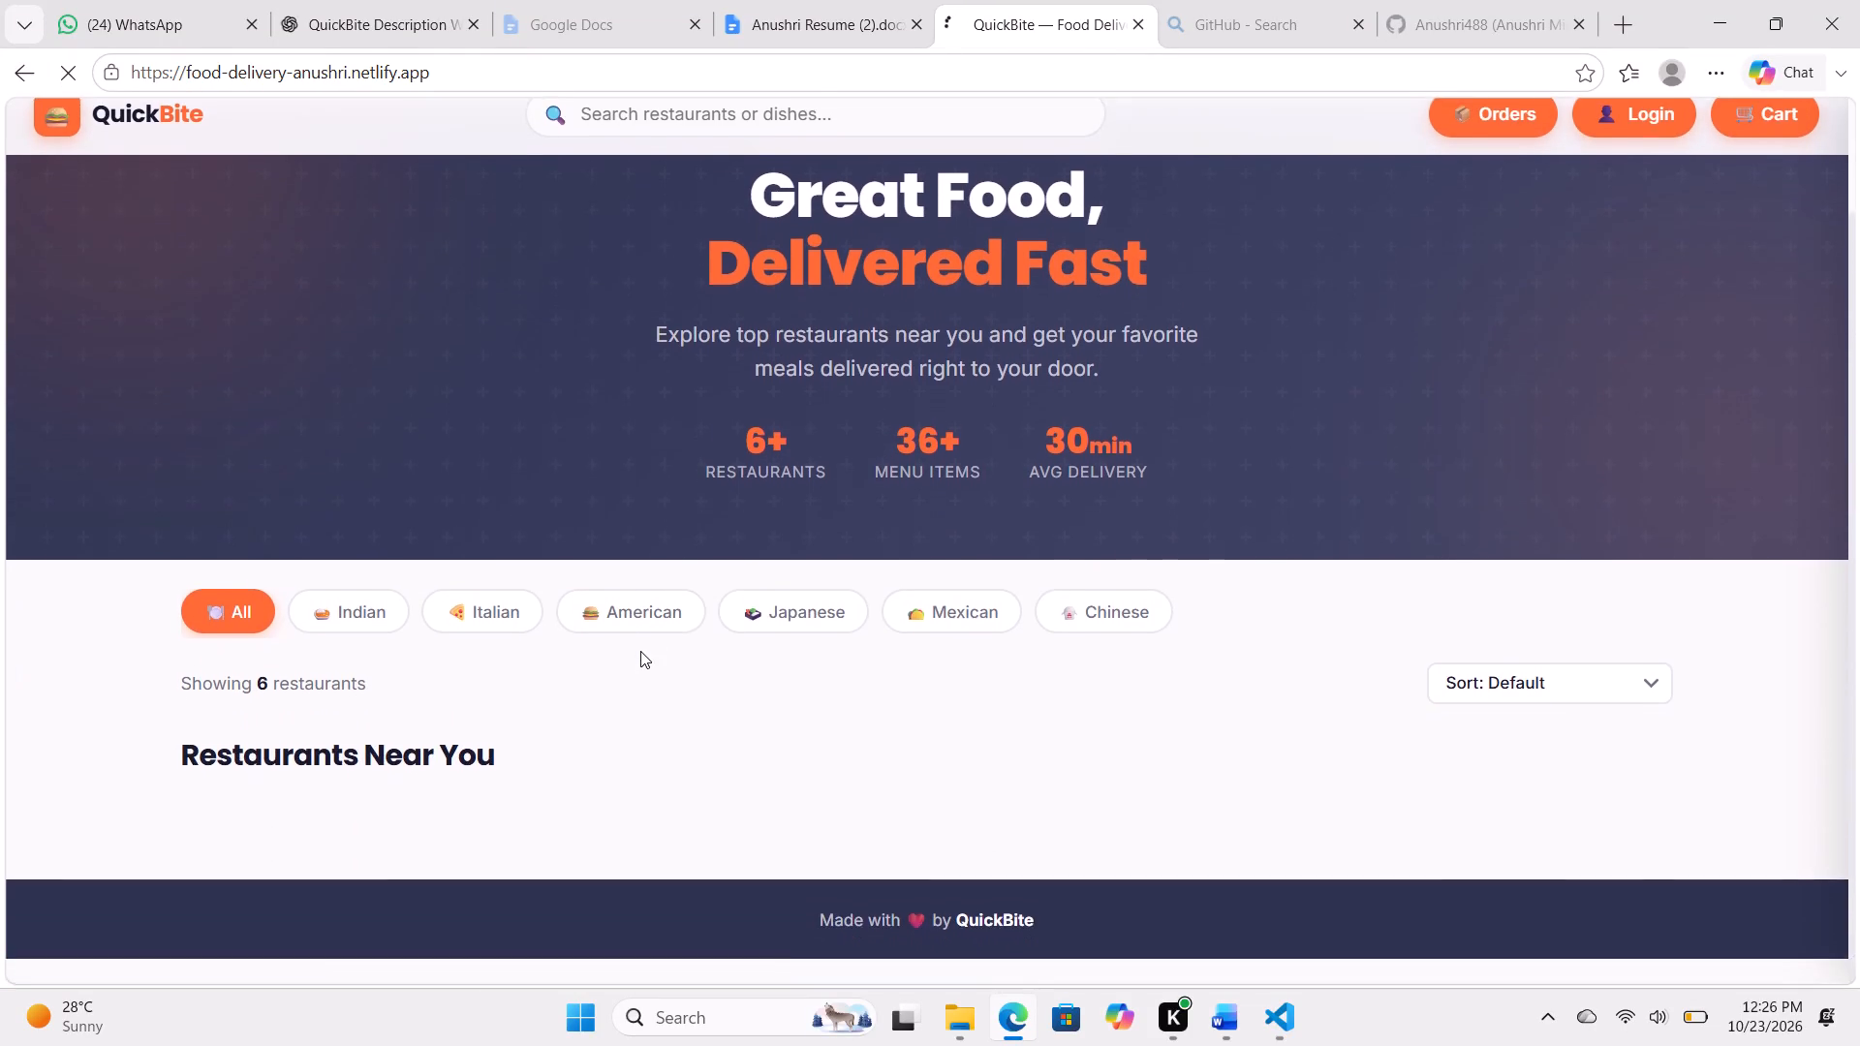
pyautogui.scroll(-1, 640, 651)
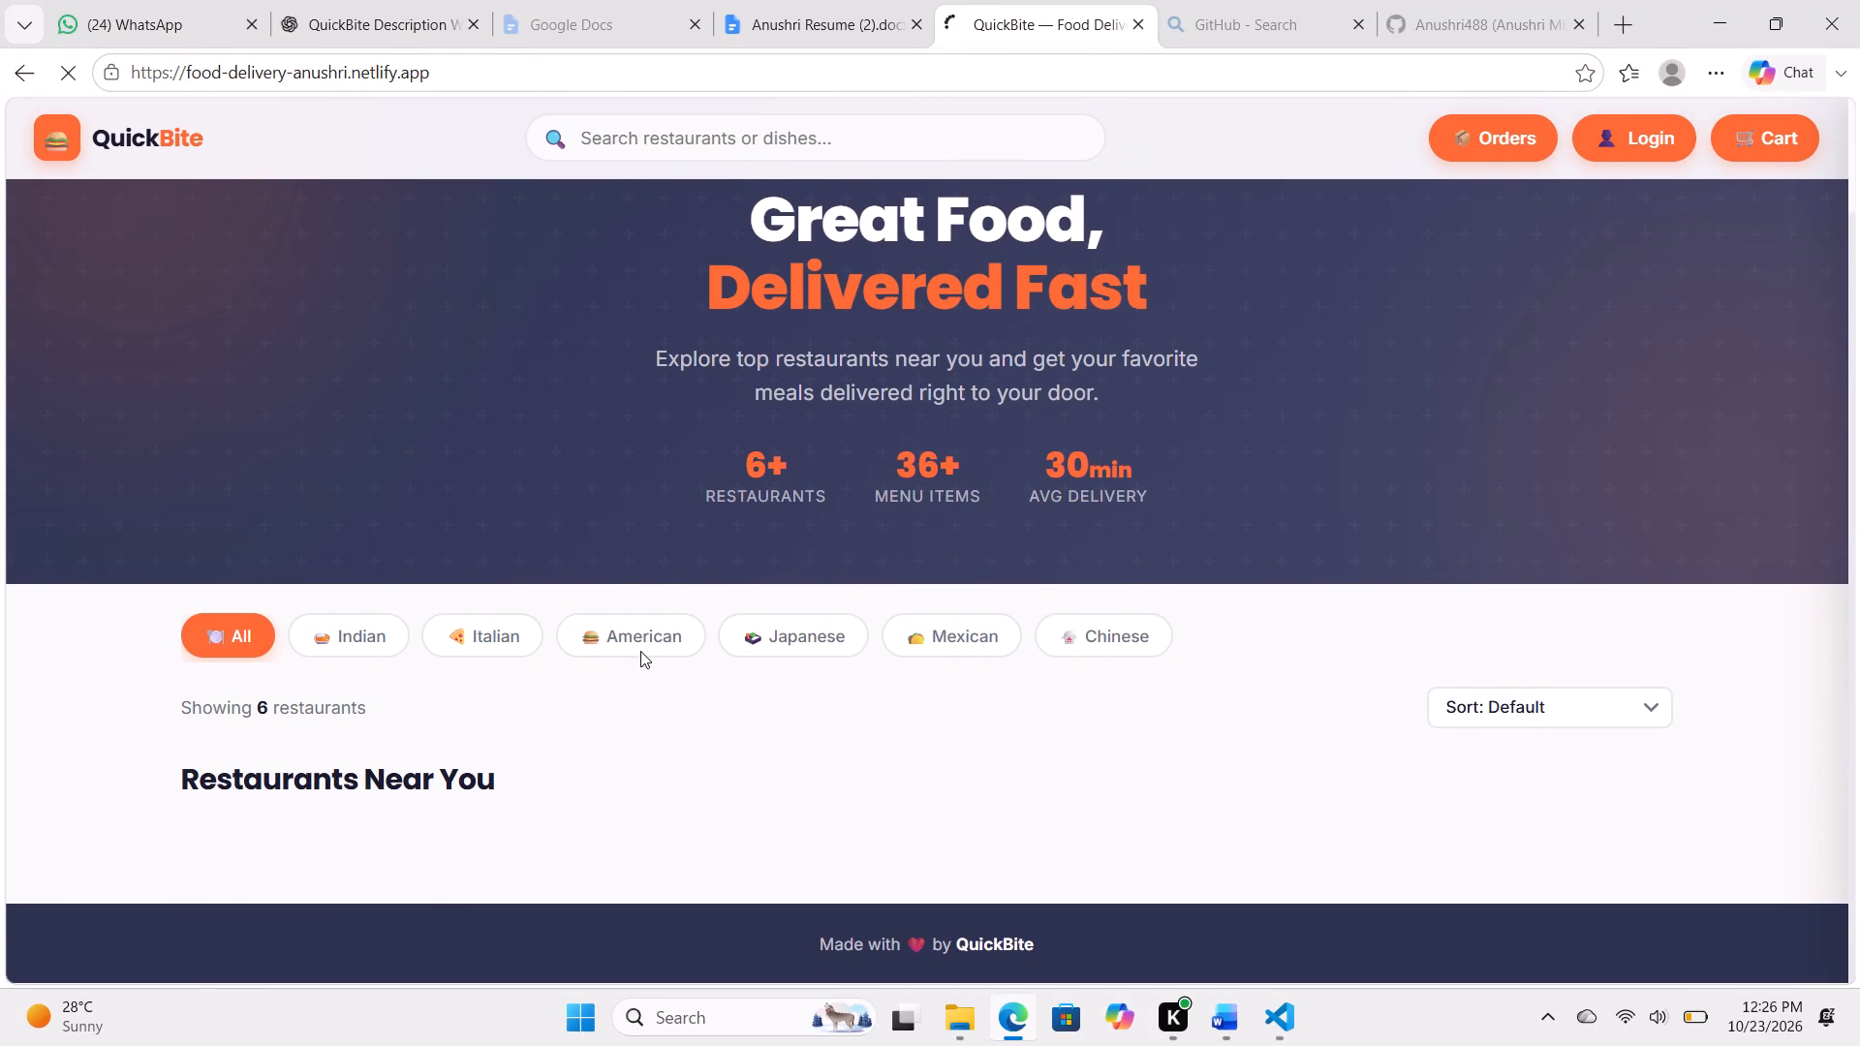
pyautogui.click(501, 630)
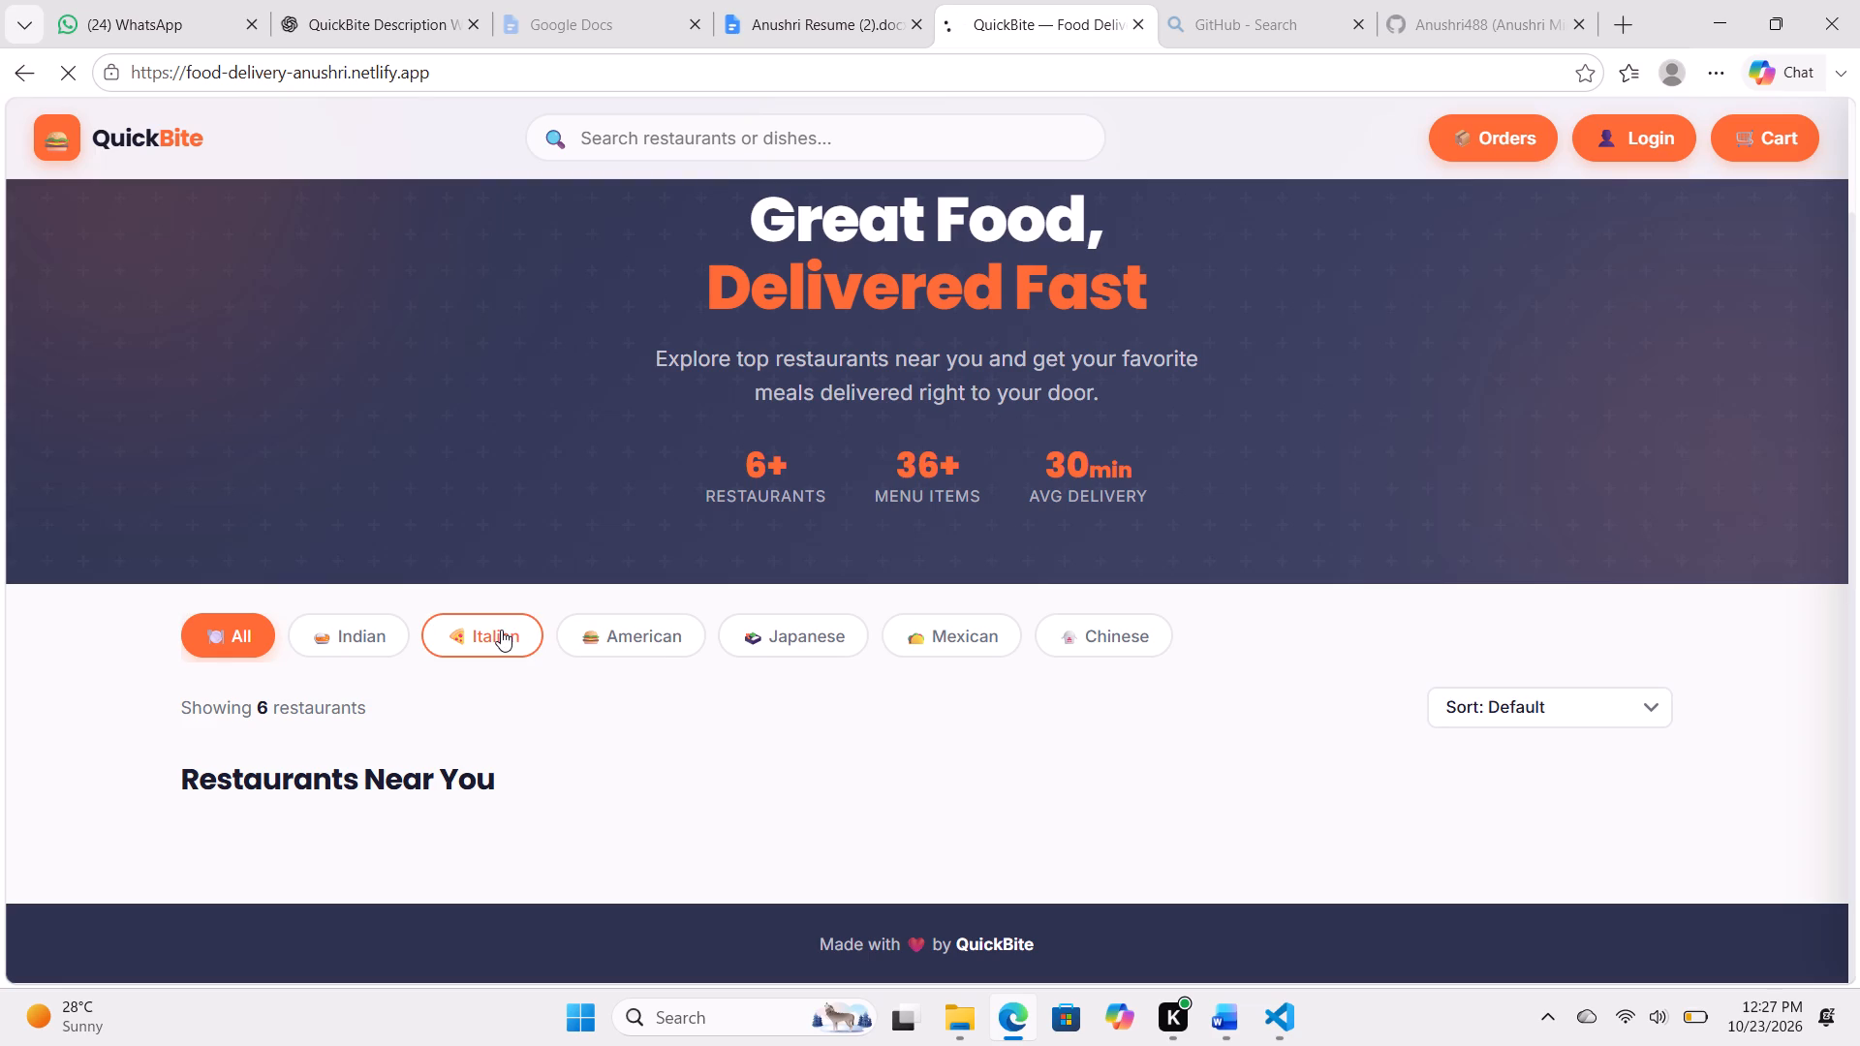
# Close the QuickBite food delivery site and return to the project entries in the resume document.
pyautogui.click(1139, 23)
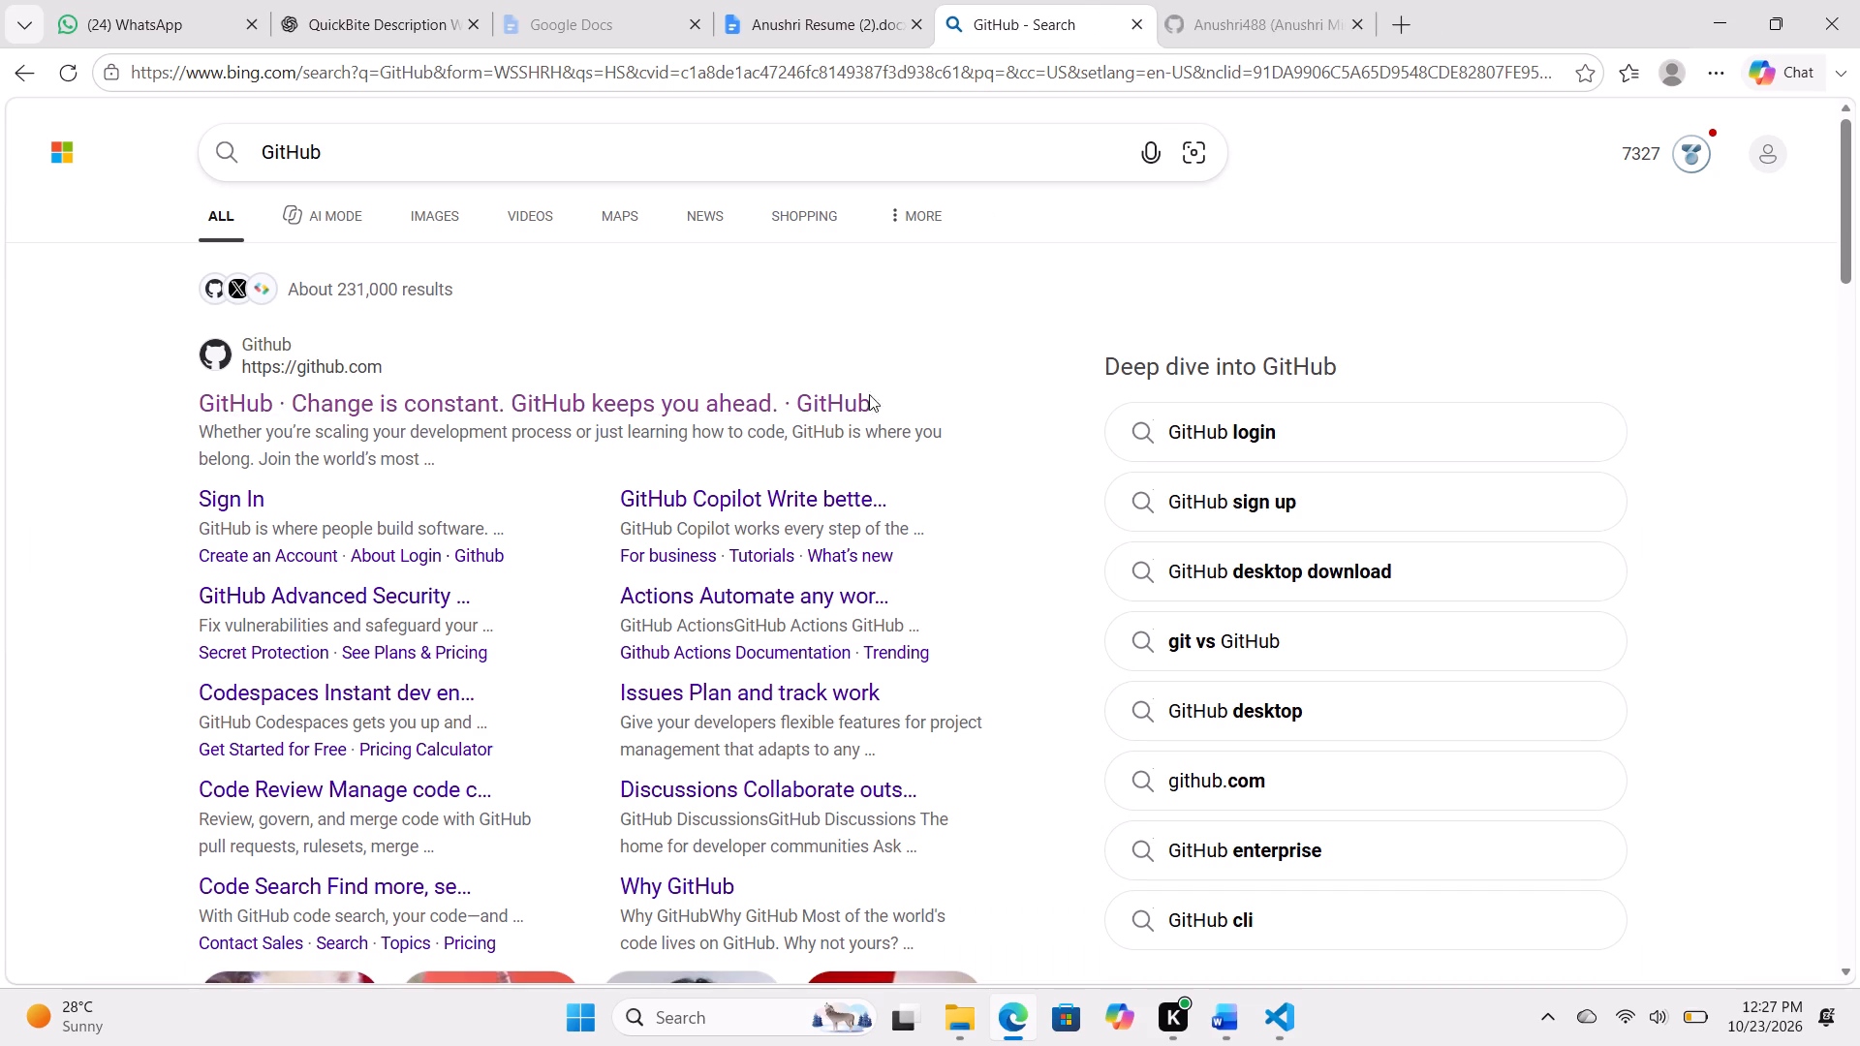
pyautogui.click(953, 0)
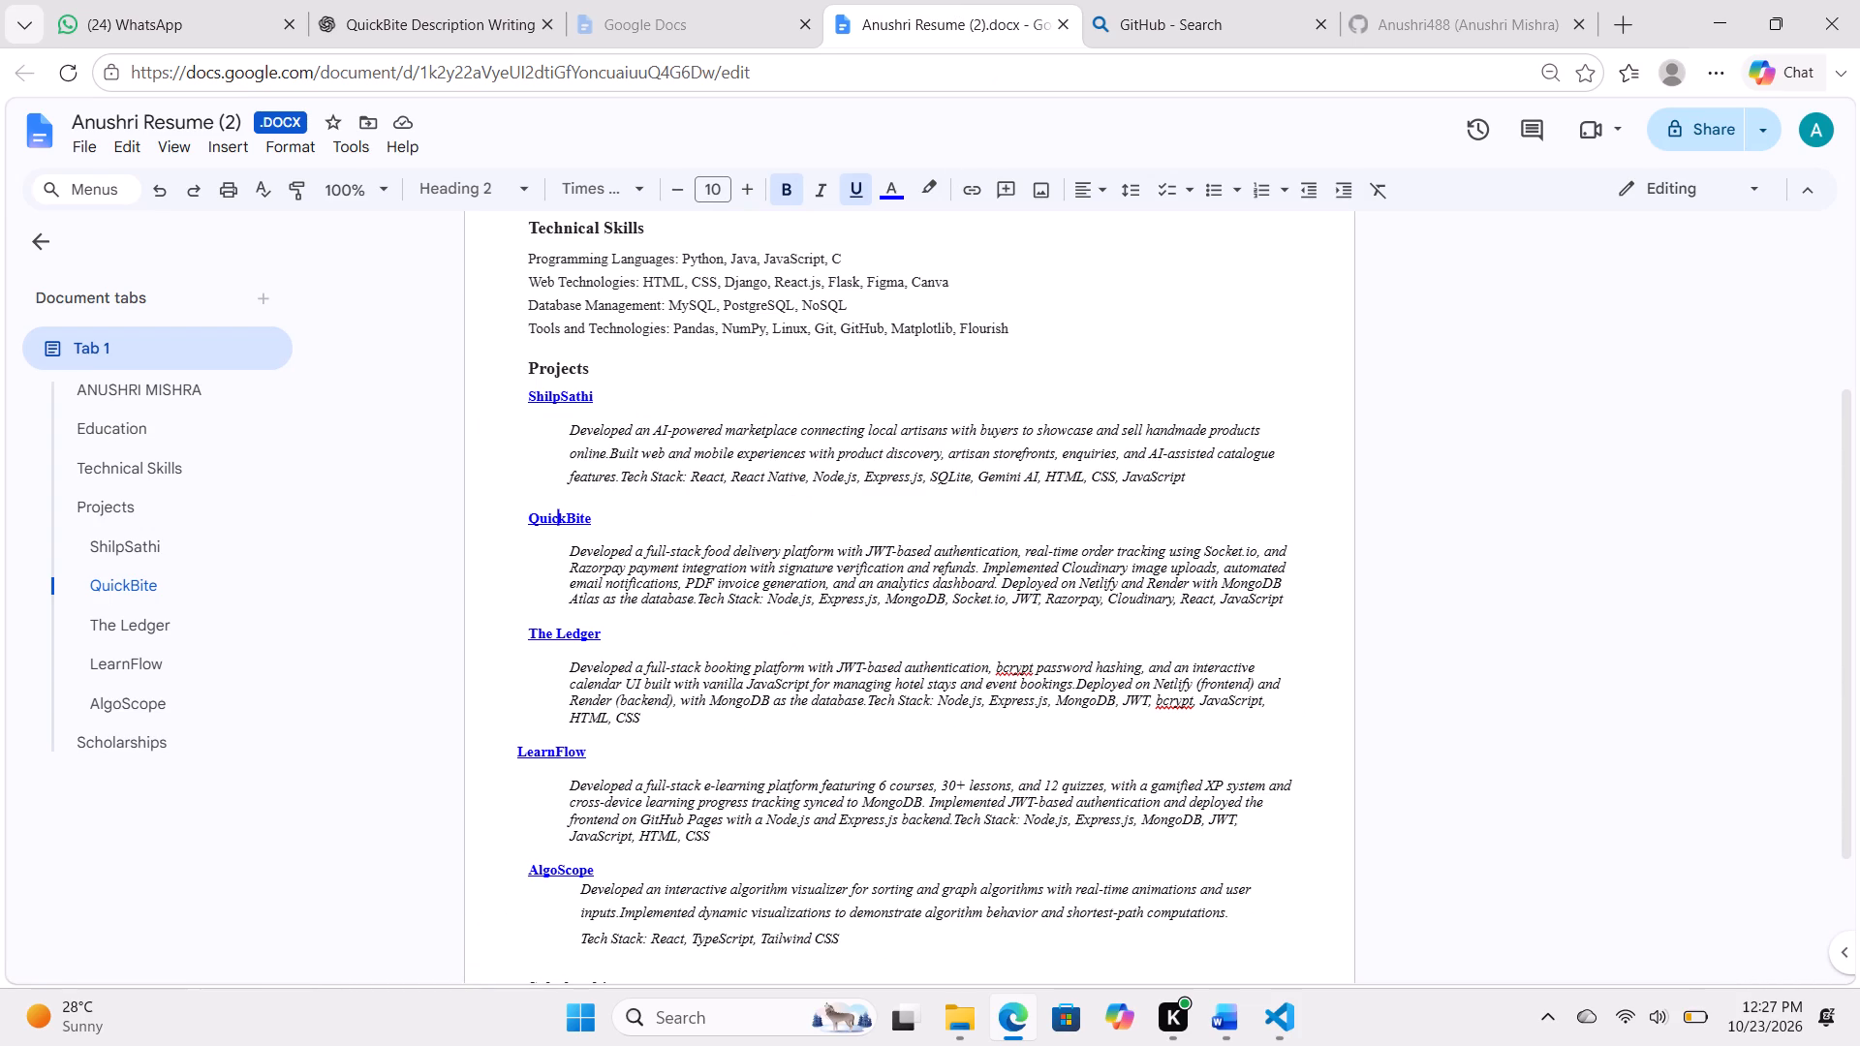
pyautogui.scroll(-2, 1121, 541)
pyautogui.scroll(1, 1121, 541)
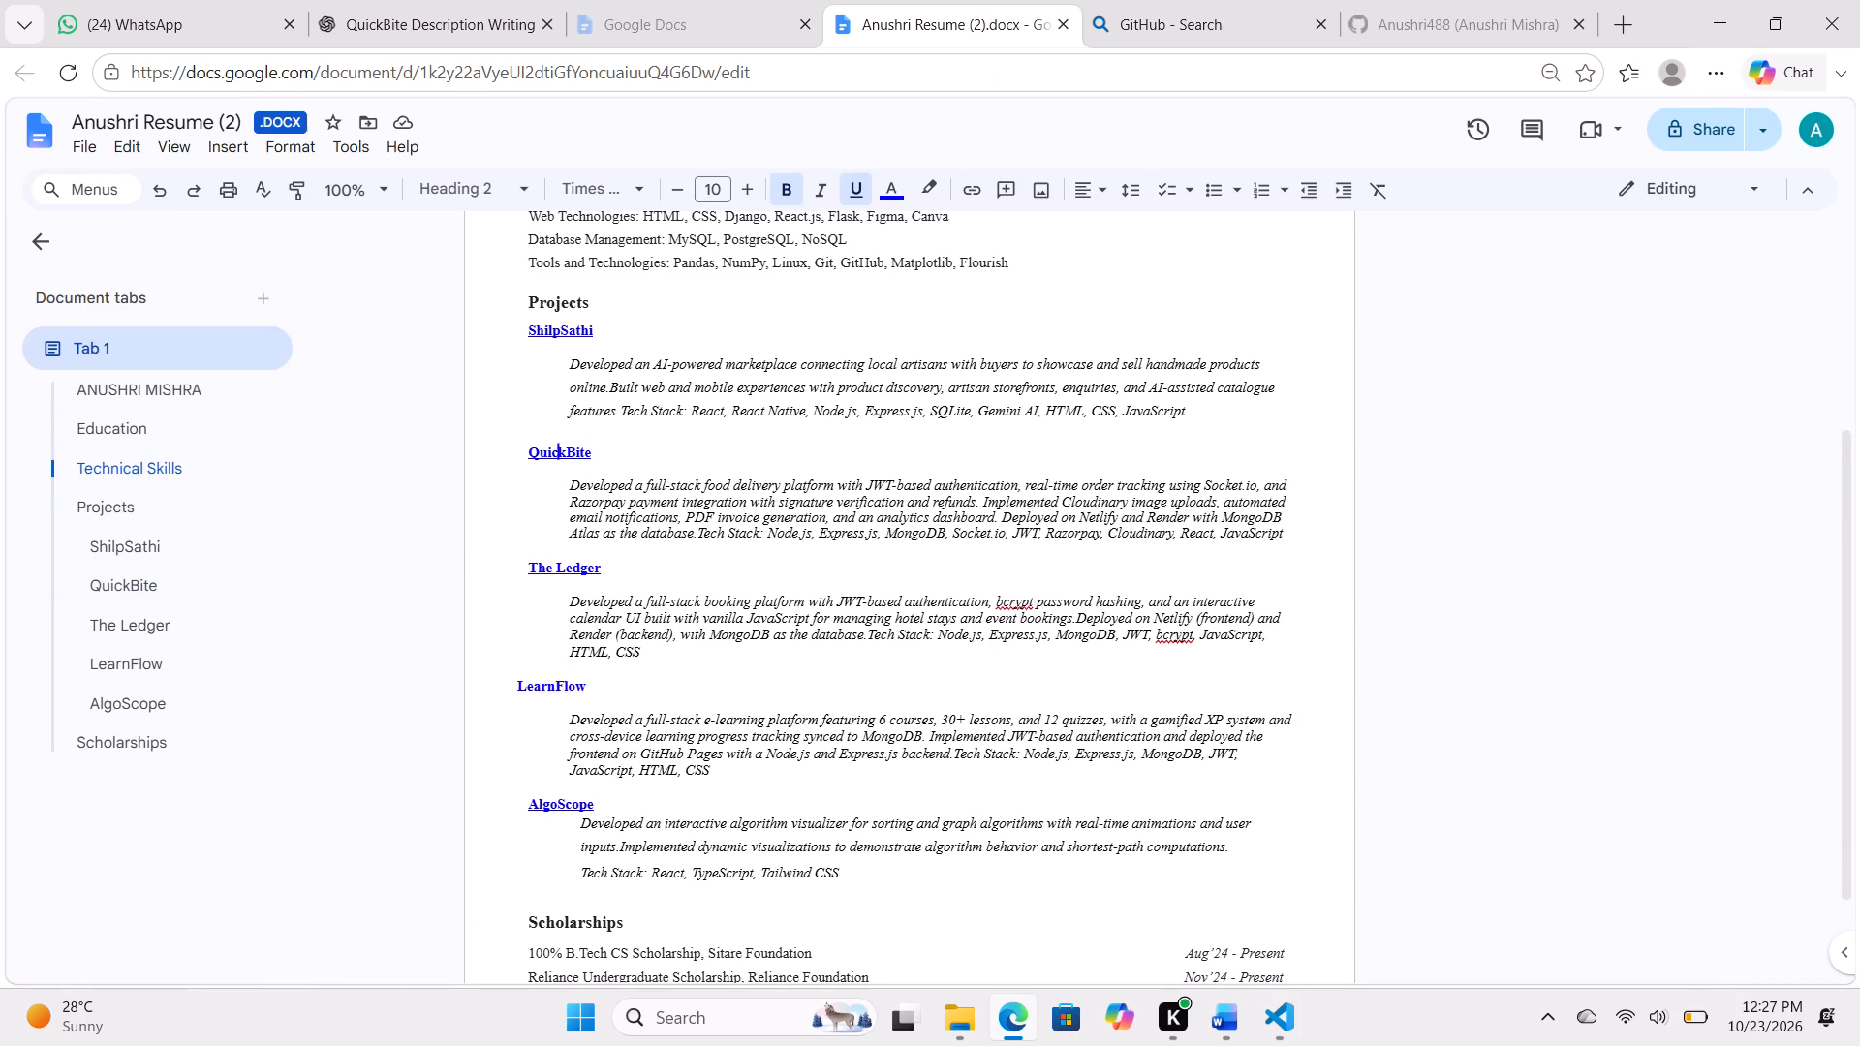
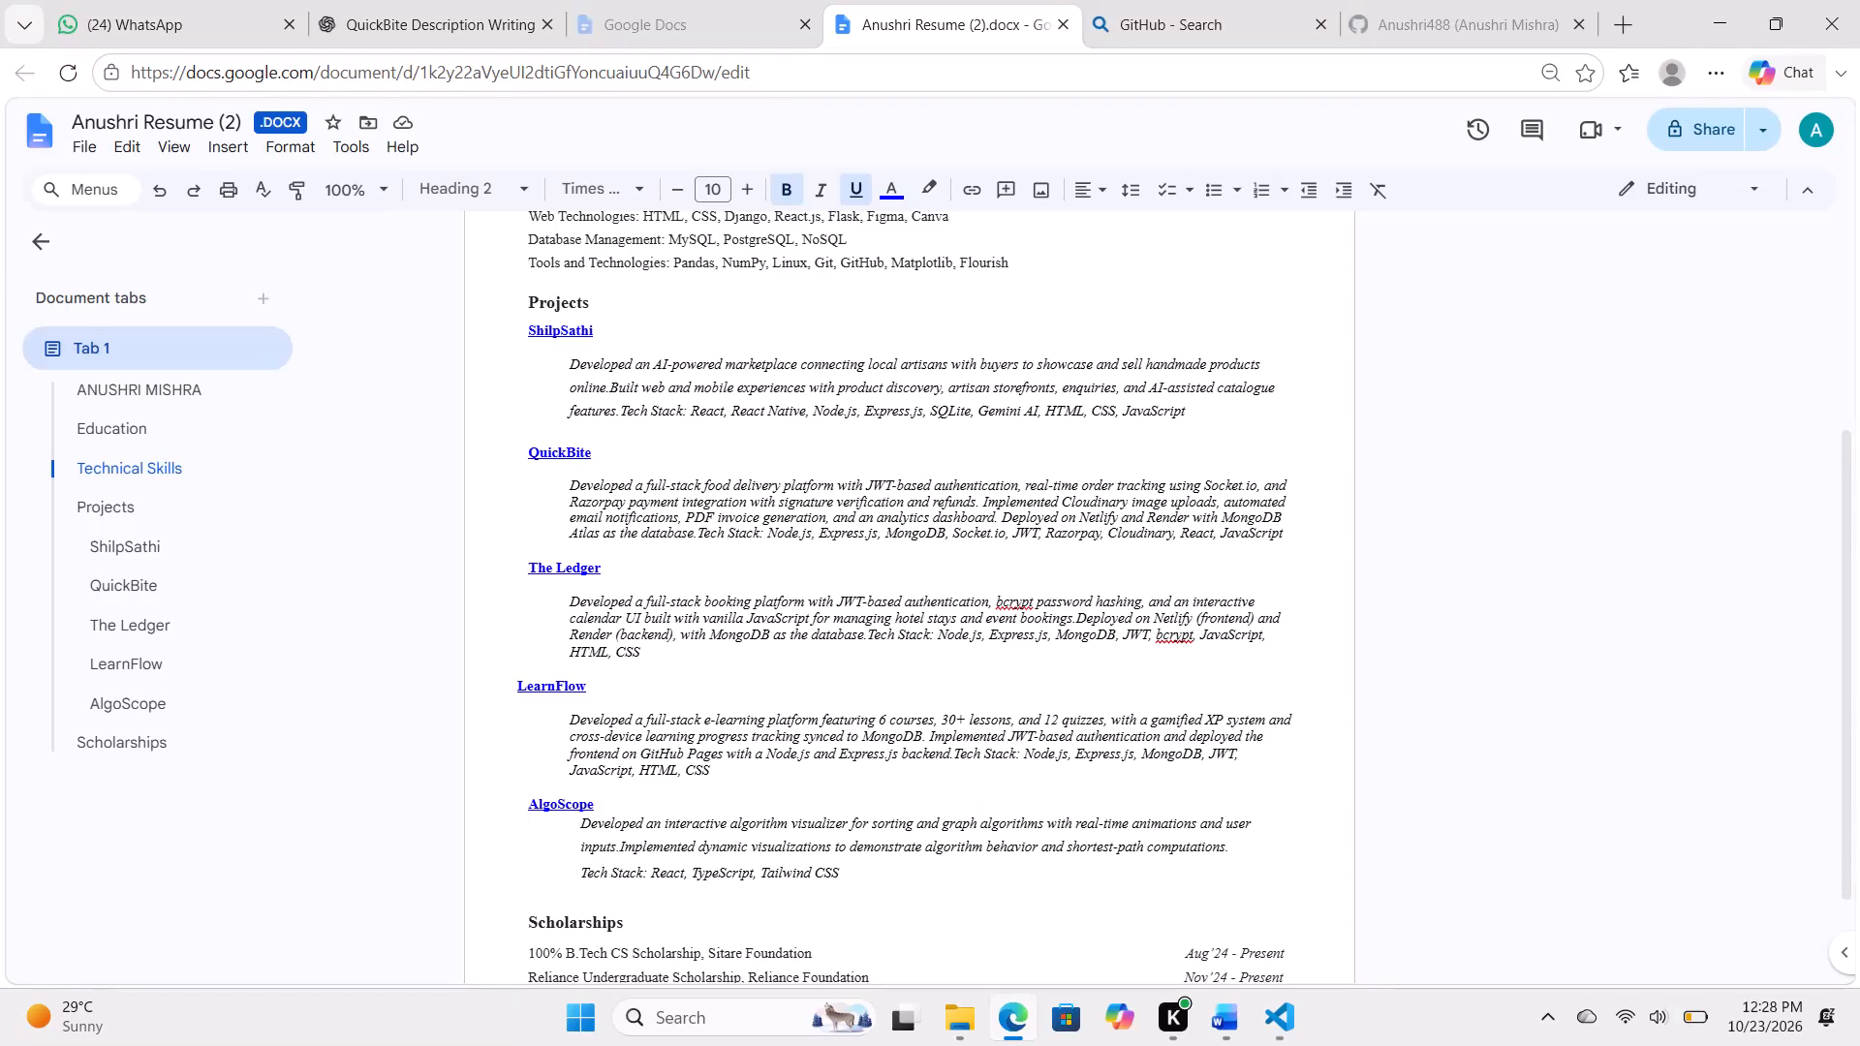
pyautogui.scroll(-1, 946, 578)
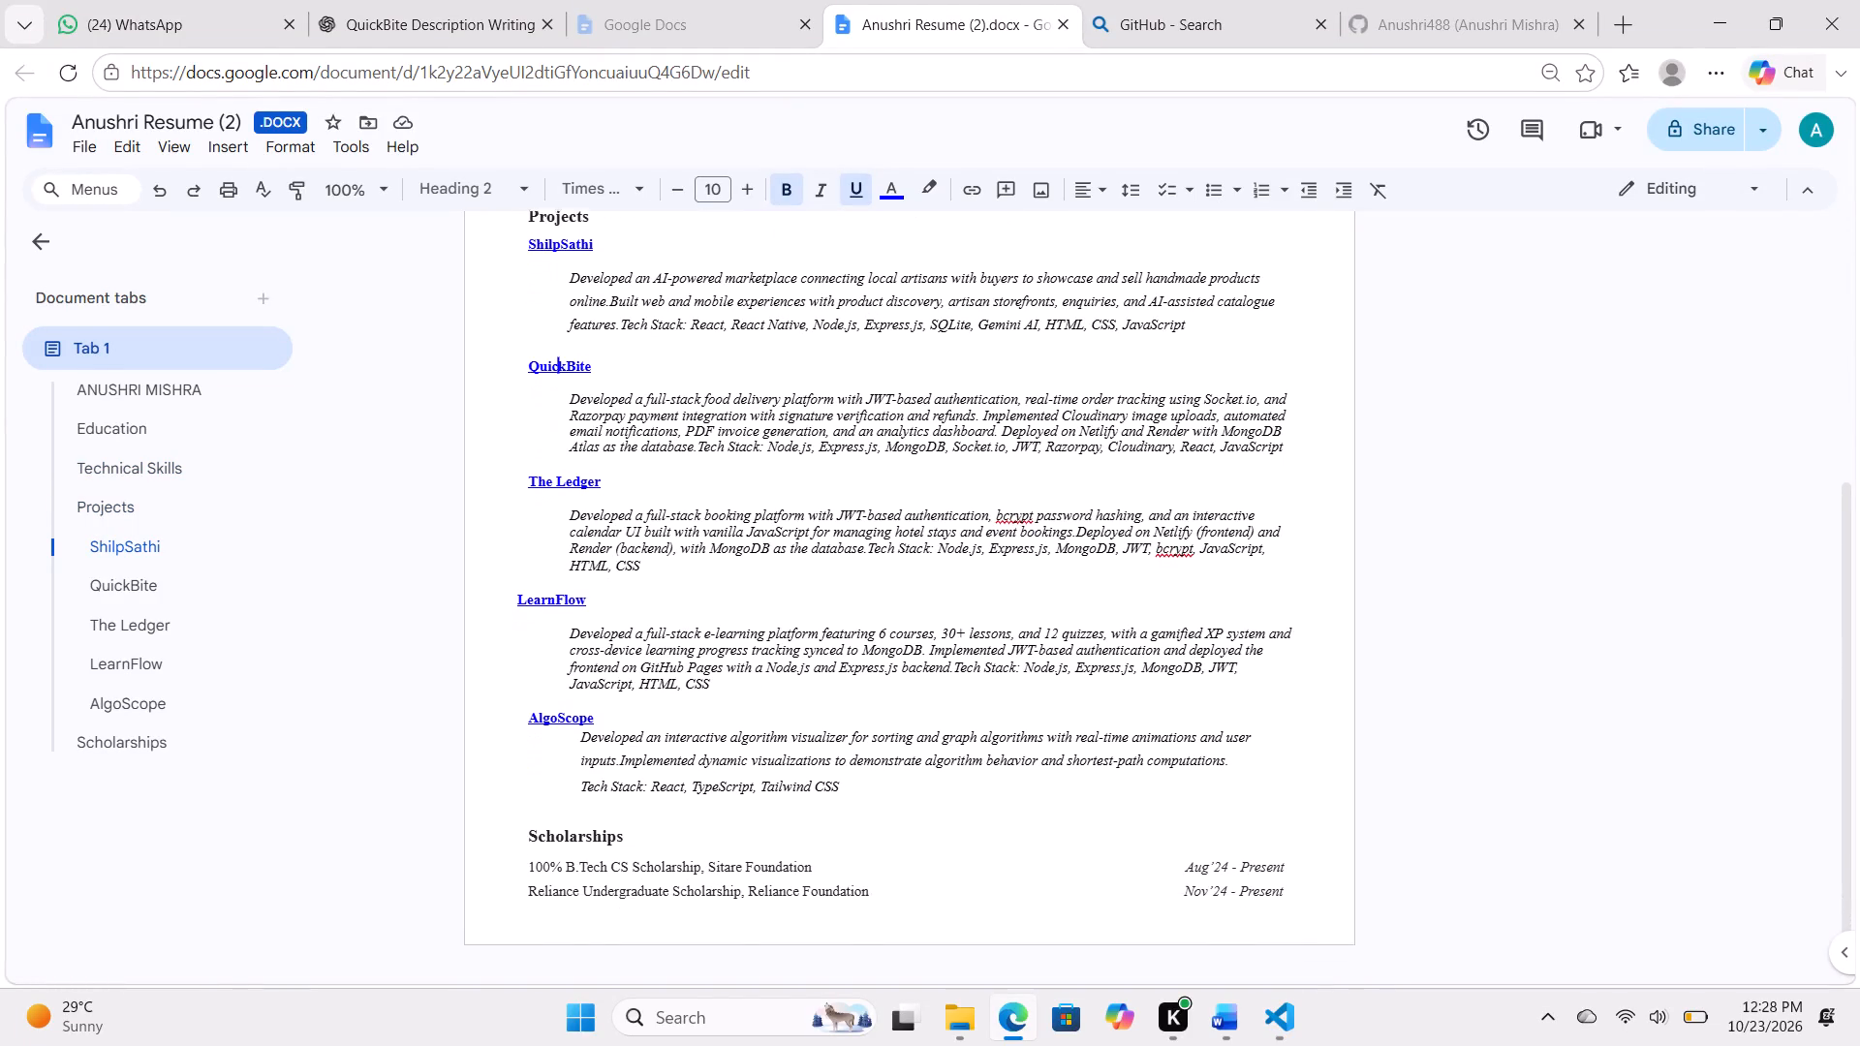
pyautogui.scroll(-1, 946, 578)
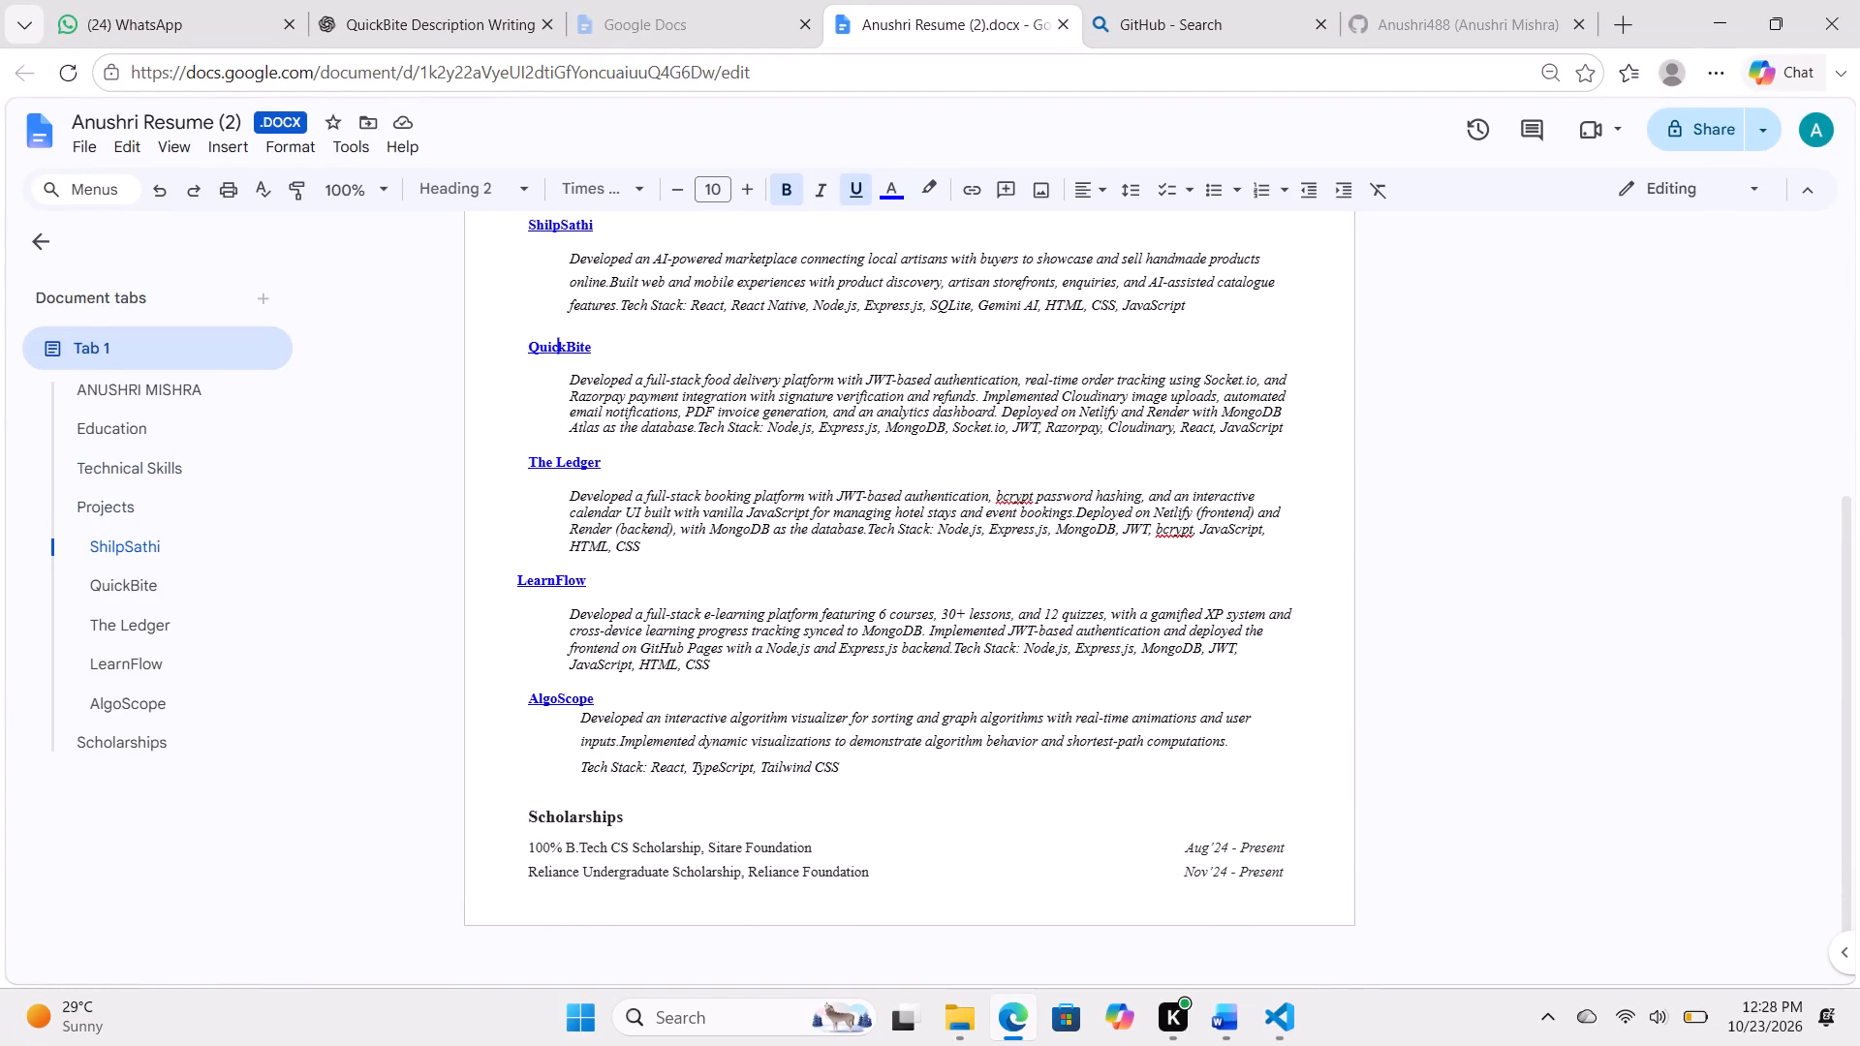
pyautogui.click(423, 1)
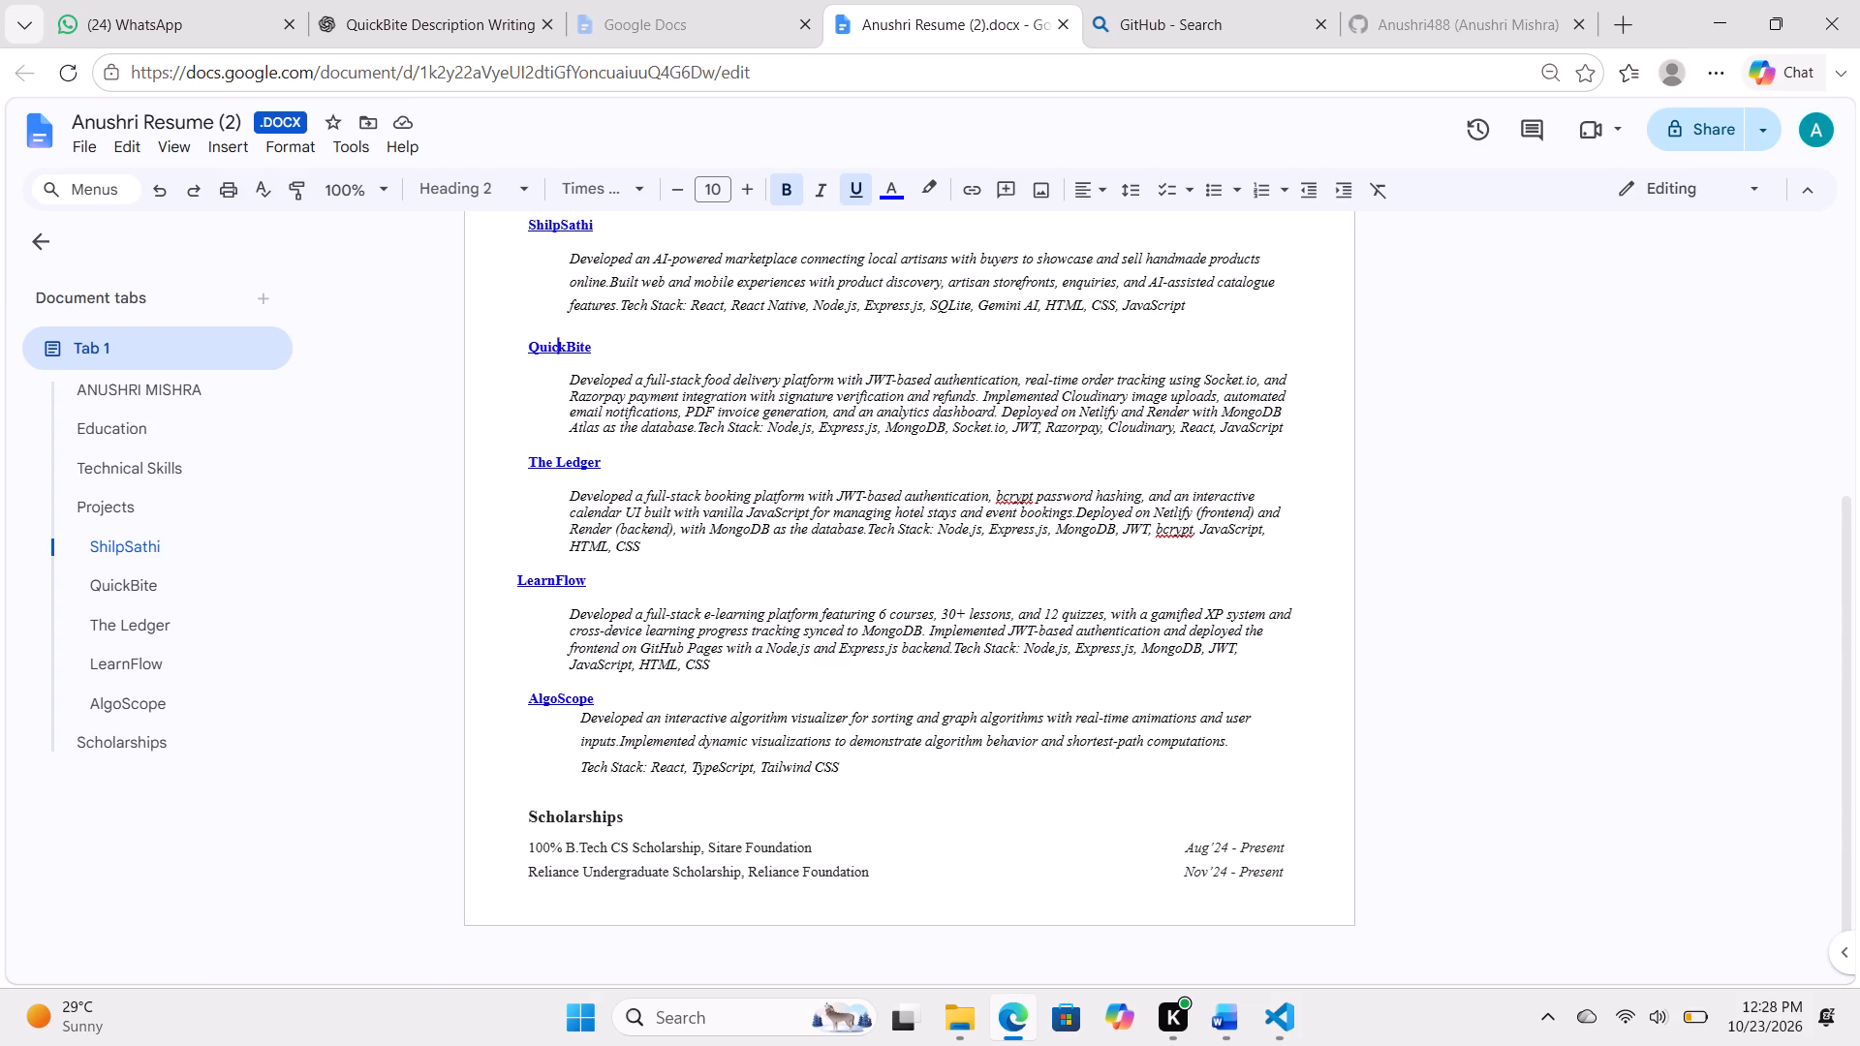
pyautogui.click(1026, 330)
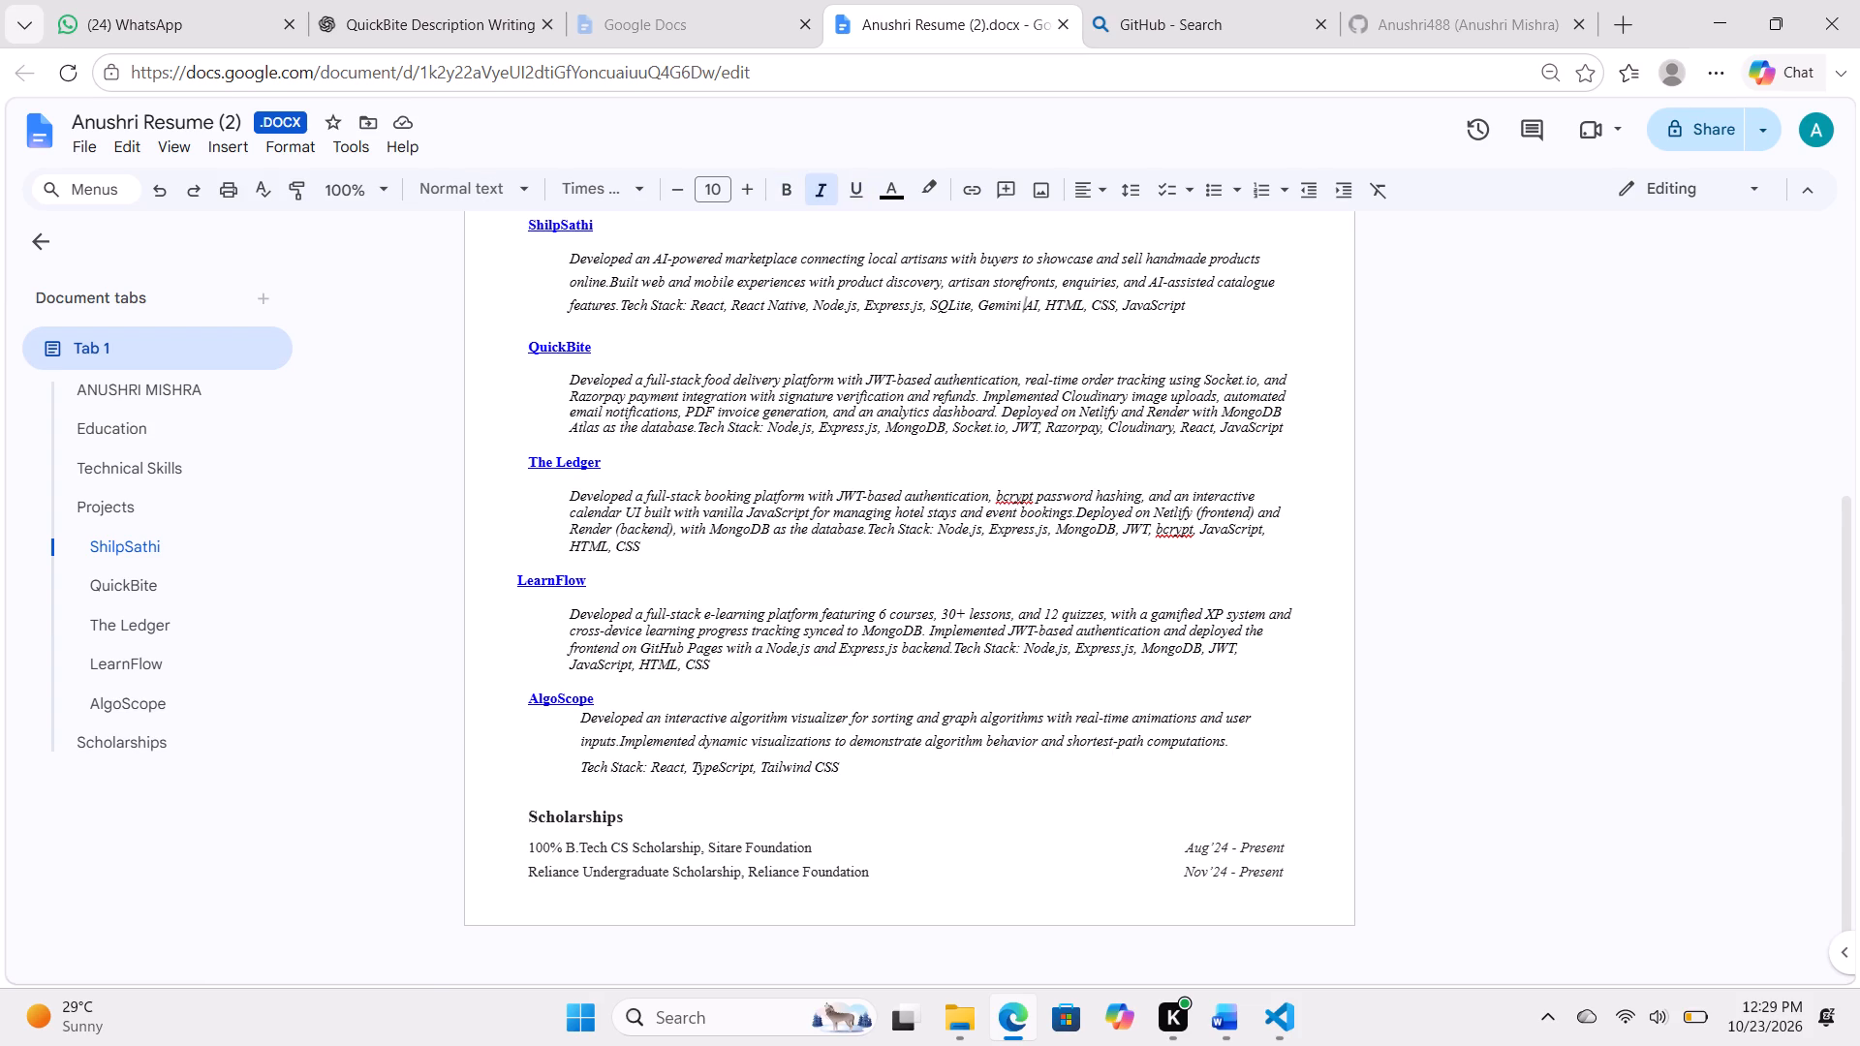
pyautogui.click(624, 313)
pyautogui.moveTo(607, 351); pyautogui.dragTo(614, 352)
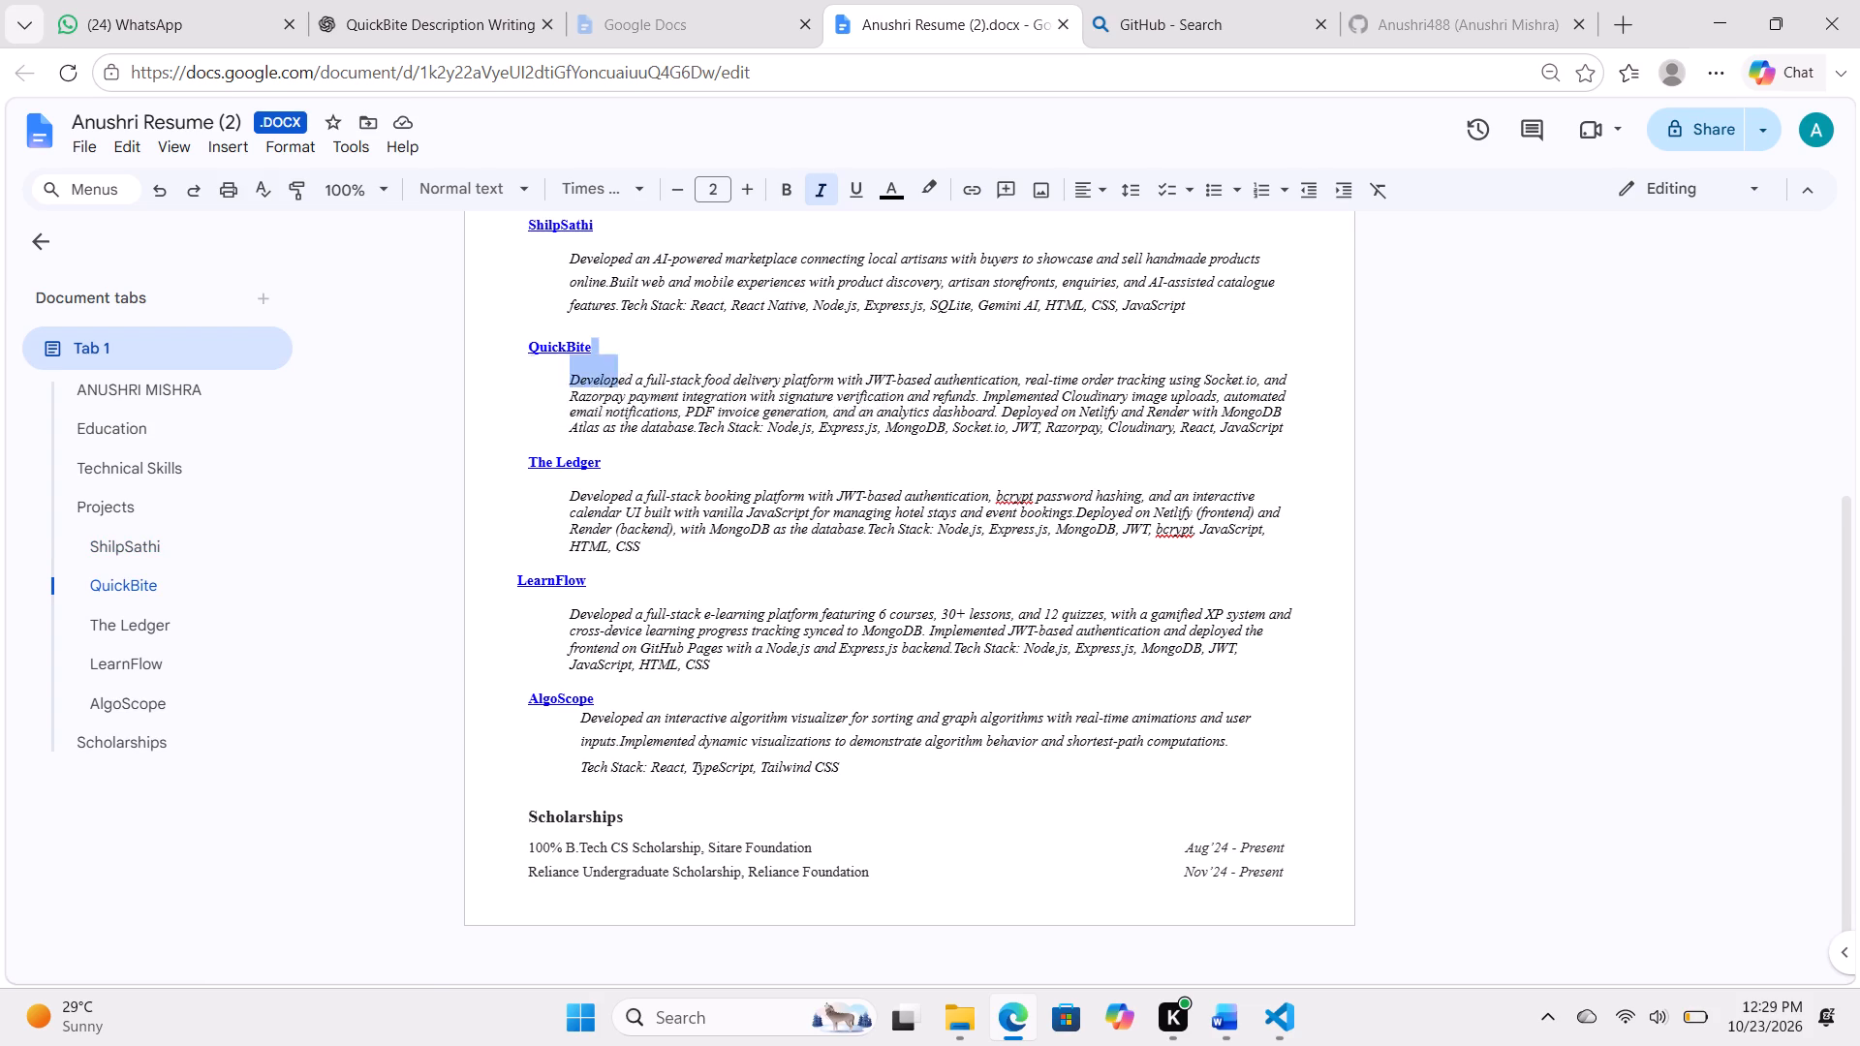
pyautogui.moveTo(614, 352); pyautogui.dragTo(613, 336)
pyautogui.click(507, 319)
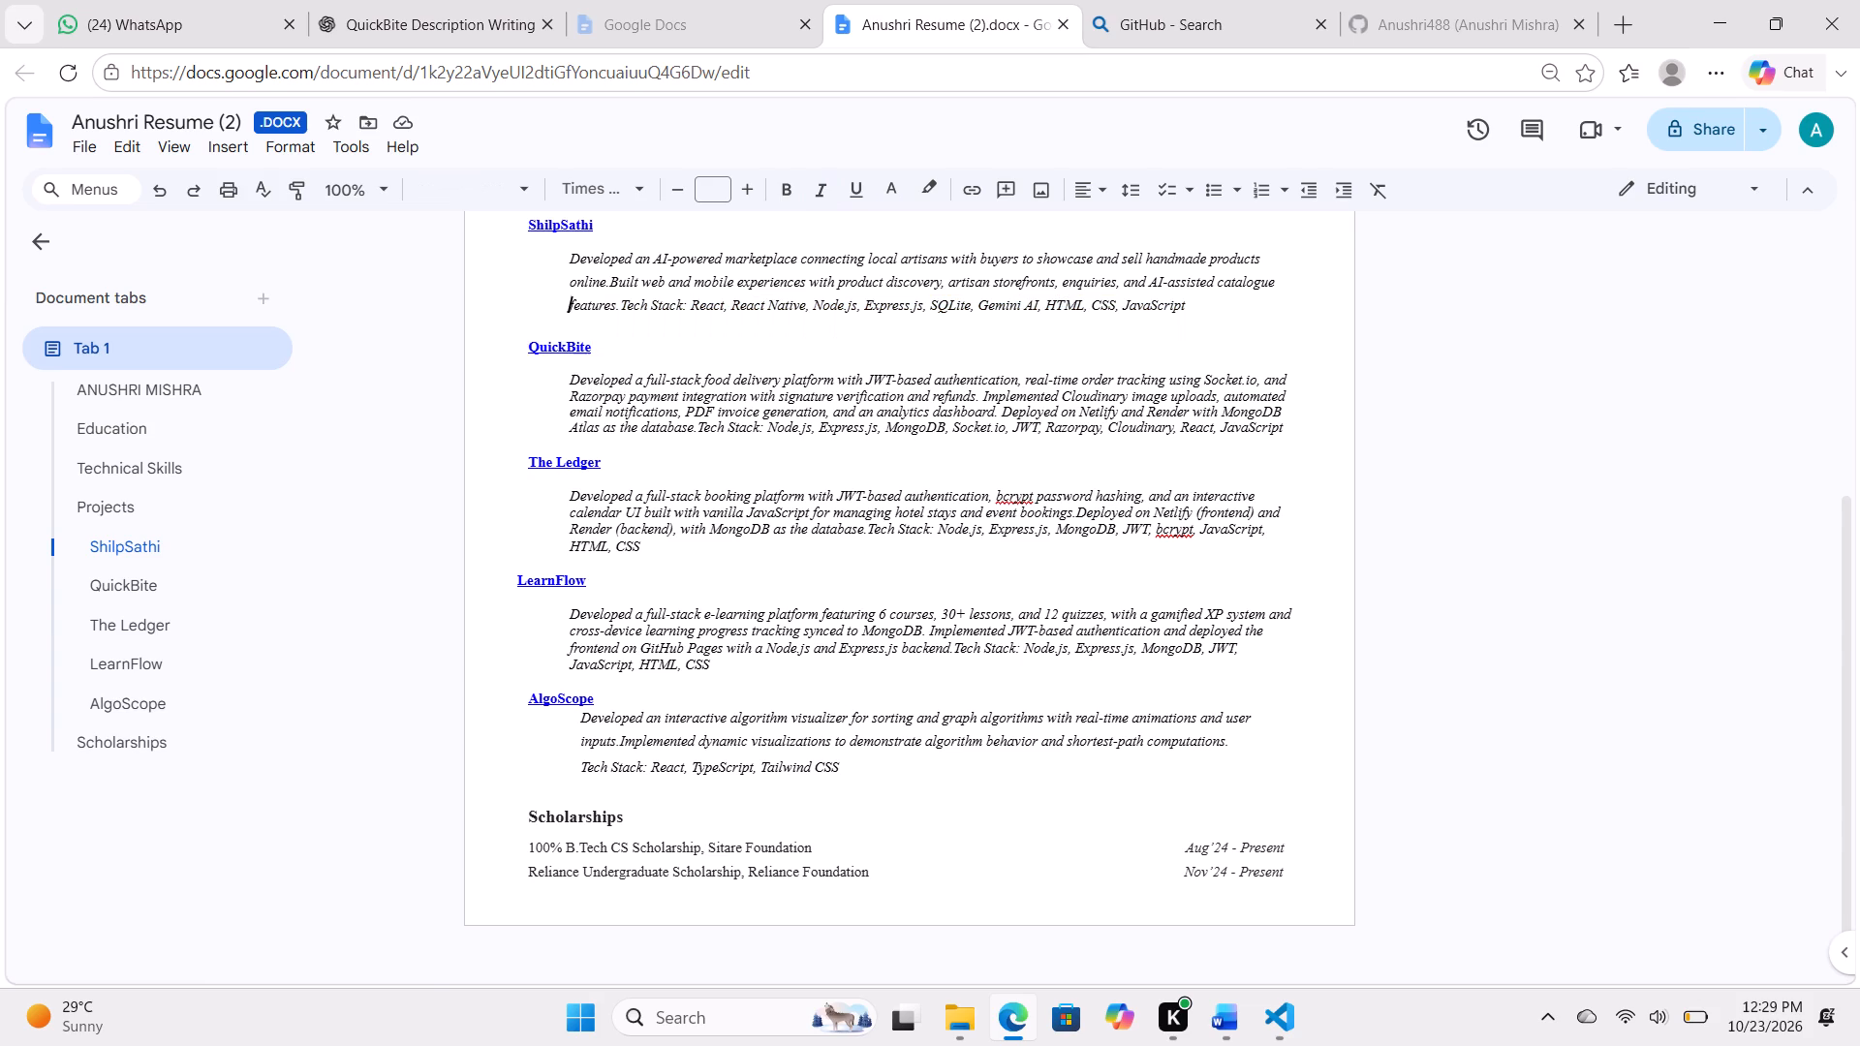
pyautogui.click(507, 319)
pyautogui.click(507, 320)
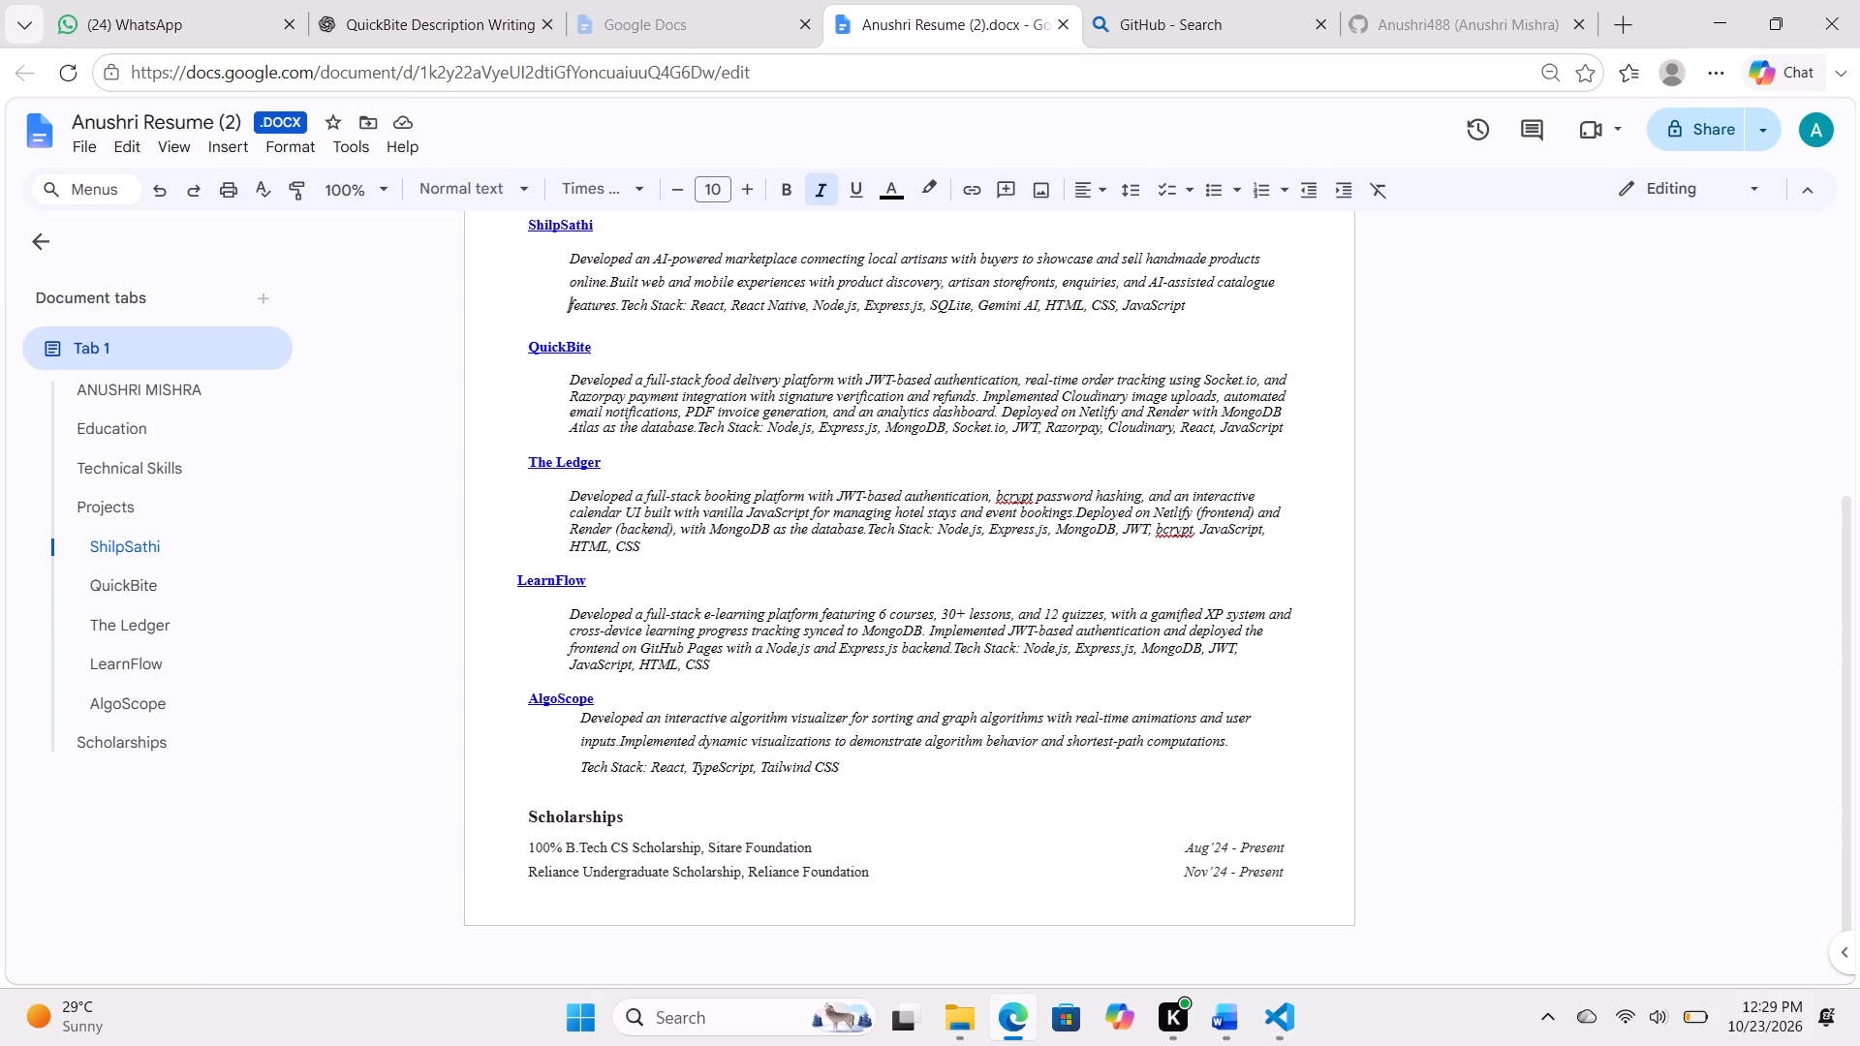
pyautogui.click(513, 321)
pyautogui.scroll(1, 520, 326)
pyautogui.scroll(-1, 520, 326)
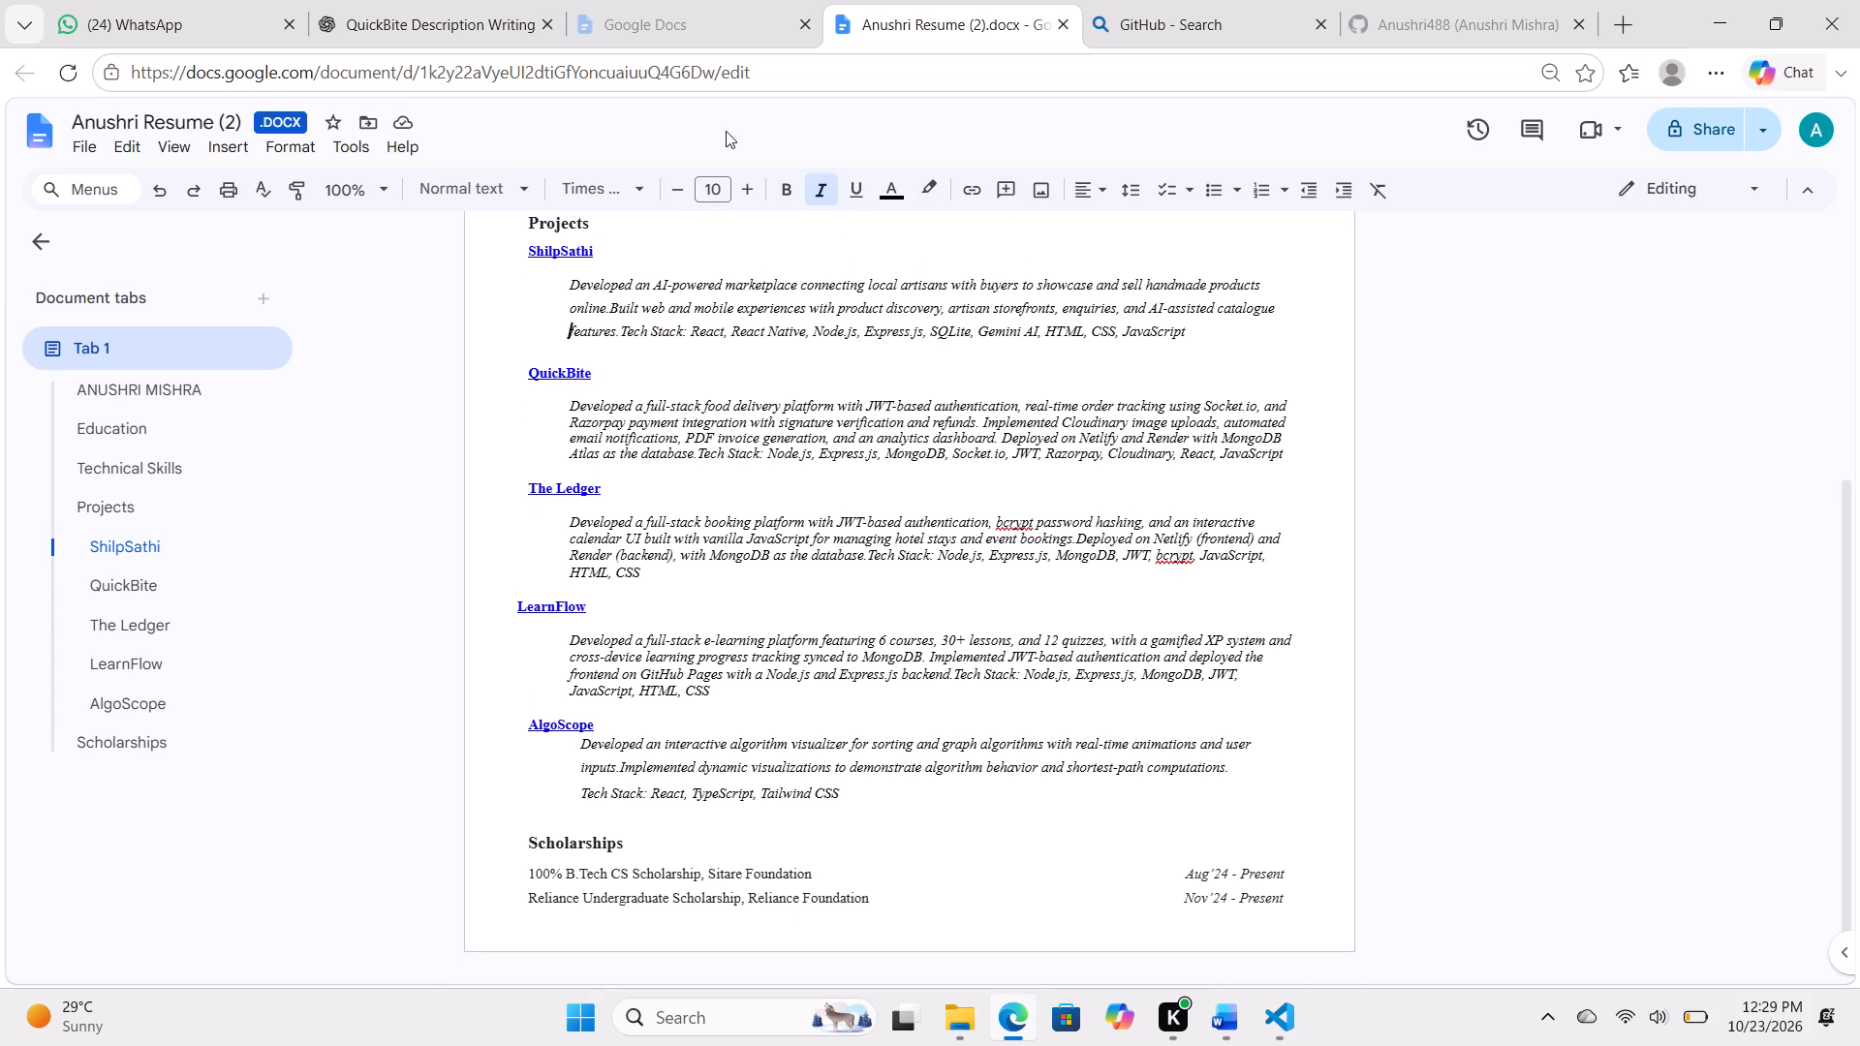